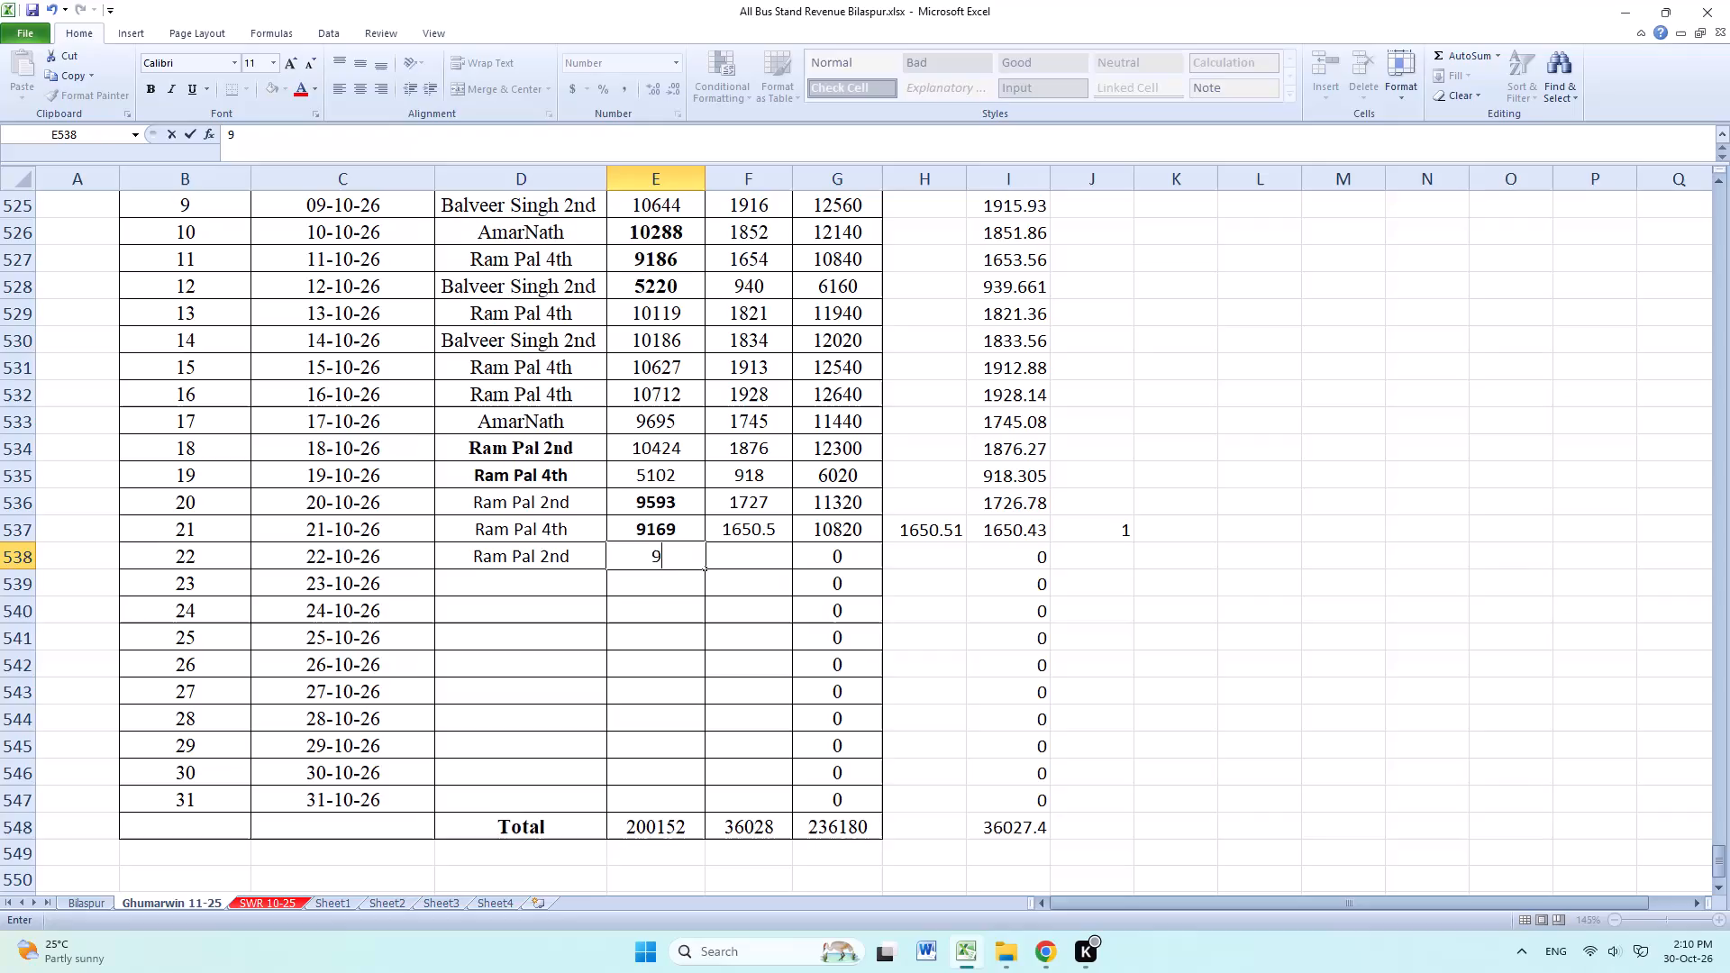
Complete the 22-10-26 row with 9441 in column E and 1699 in column F.
key(Tab)
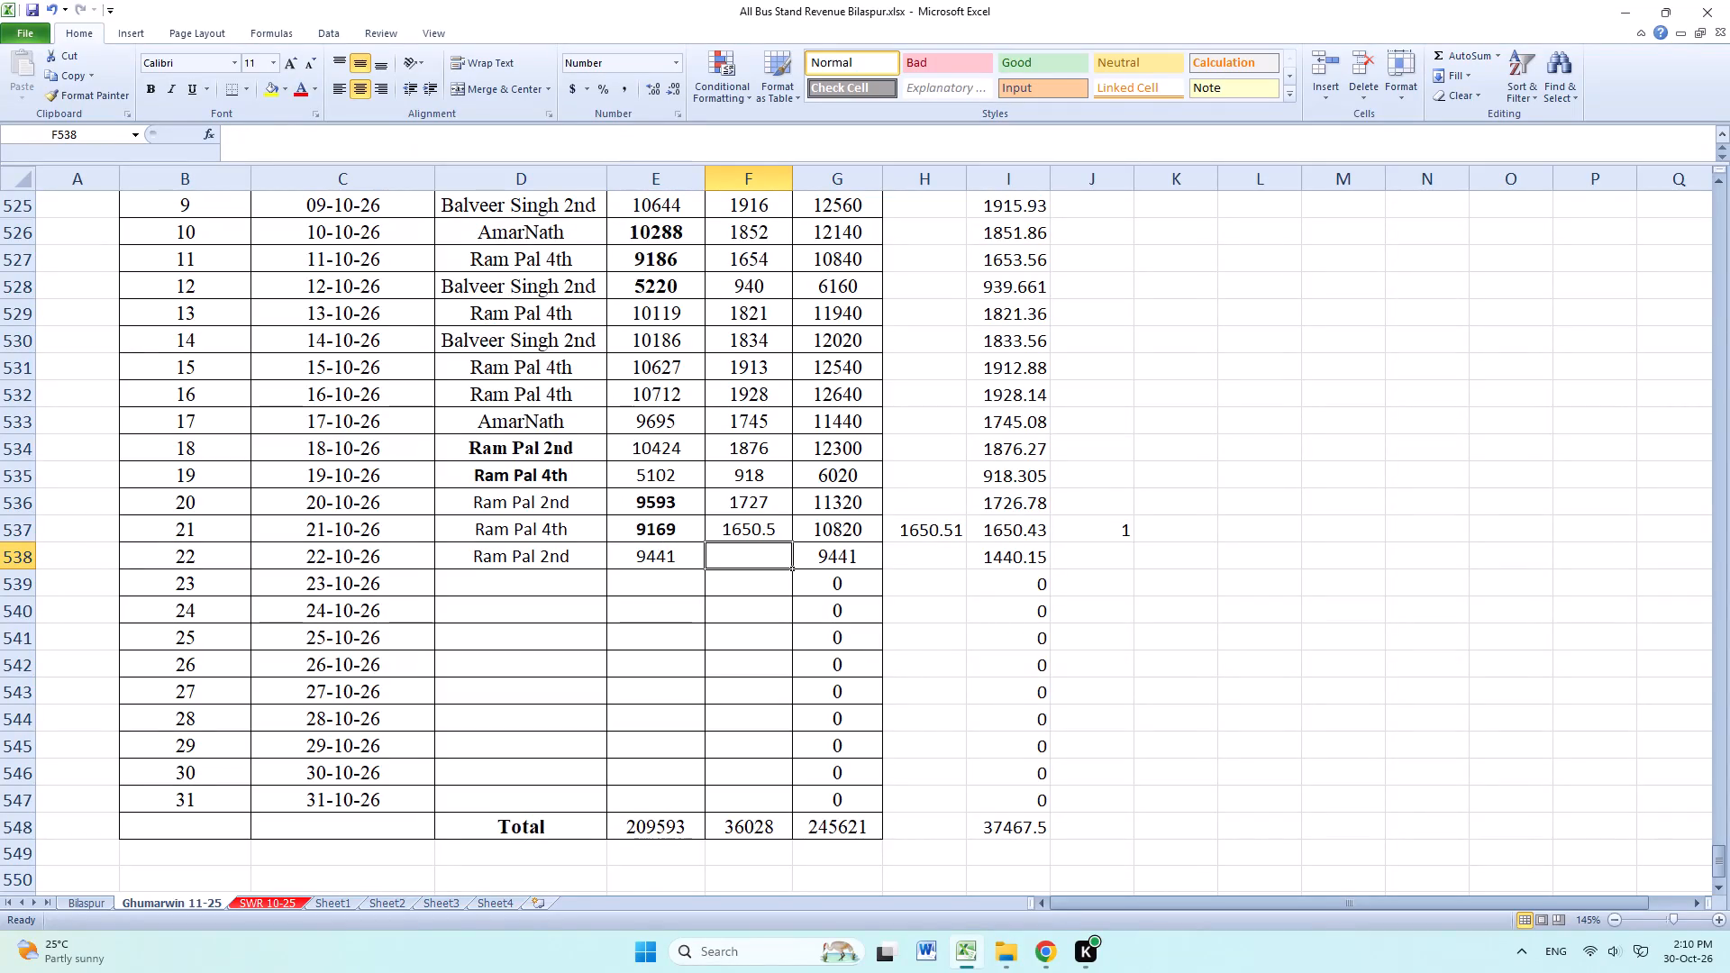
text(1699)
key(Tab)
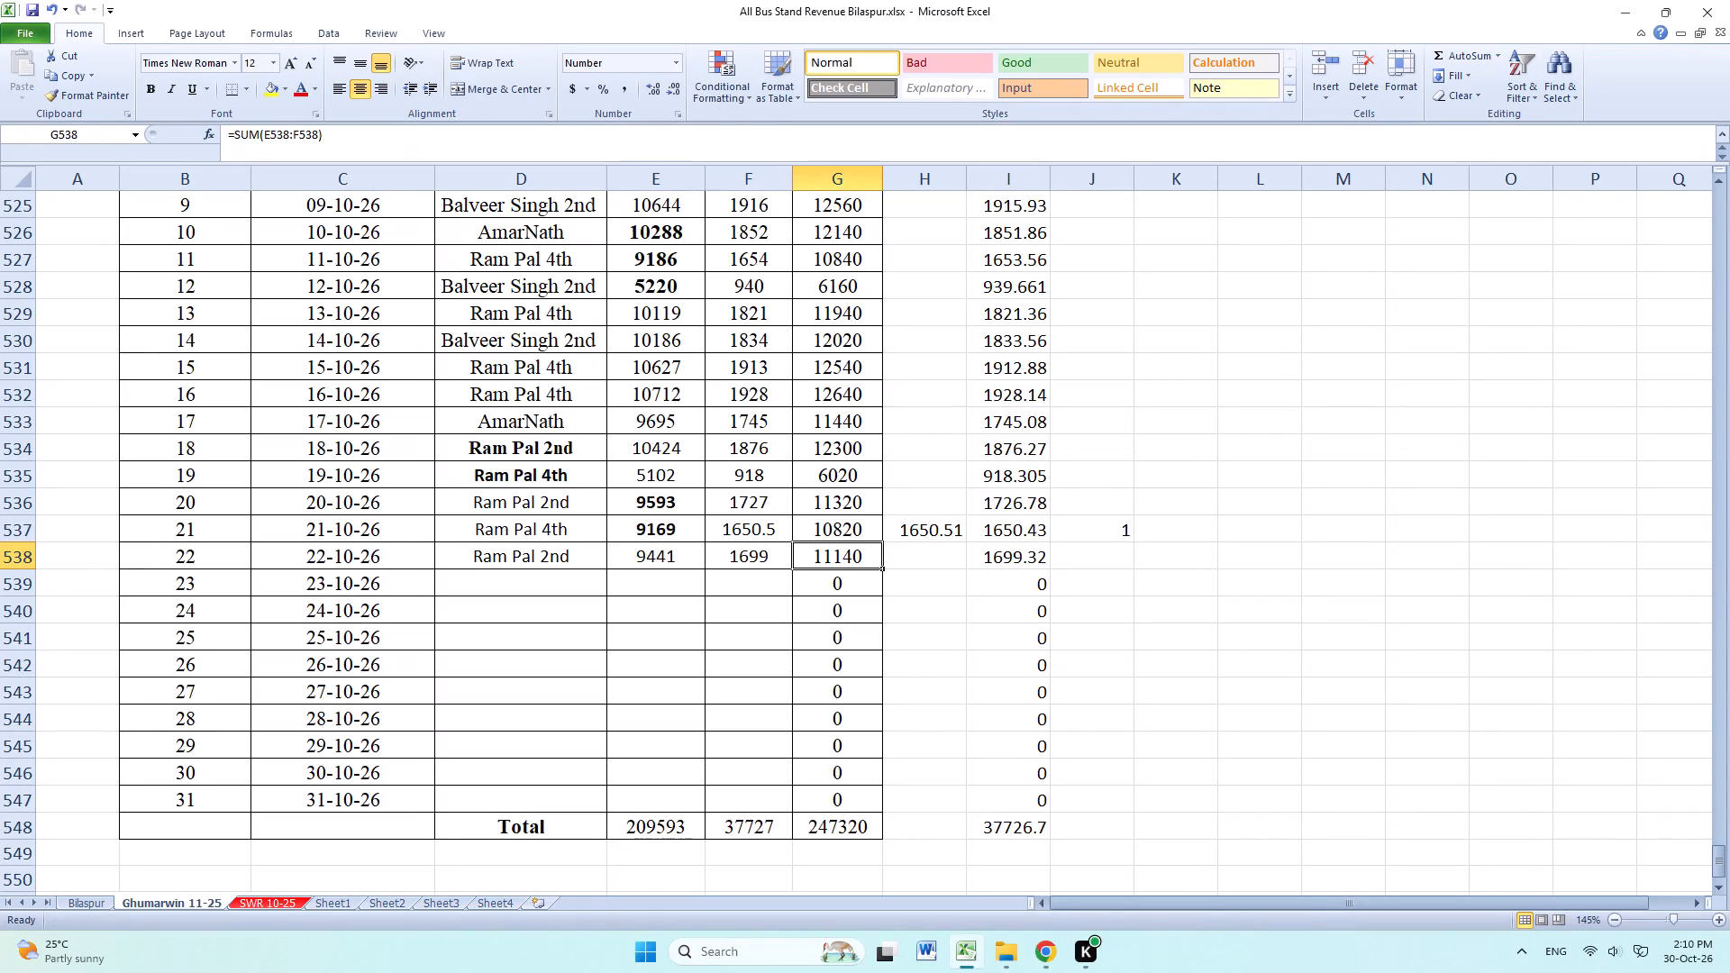
Fill in the 23-10-26 row with the same 4th-marked person as 21-10-26, 9932 in column E and 1788 in column F.
click(587, 578)
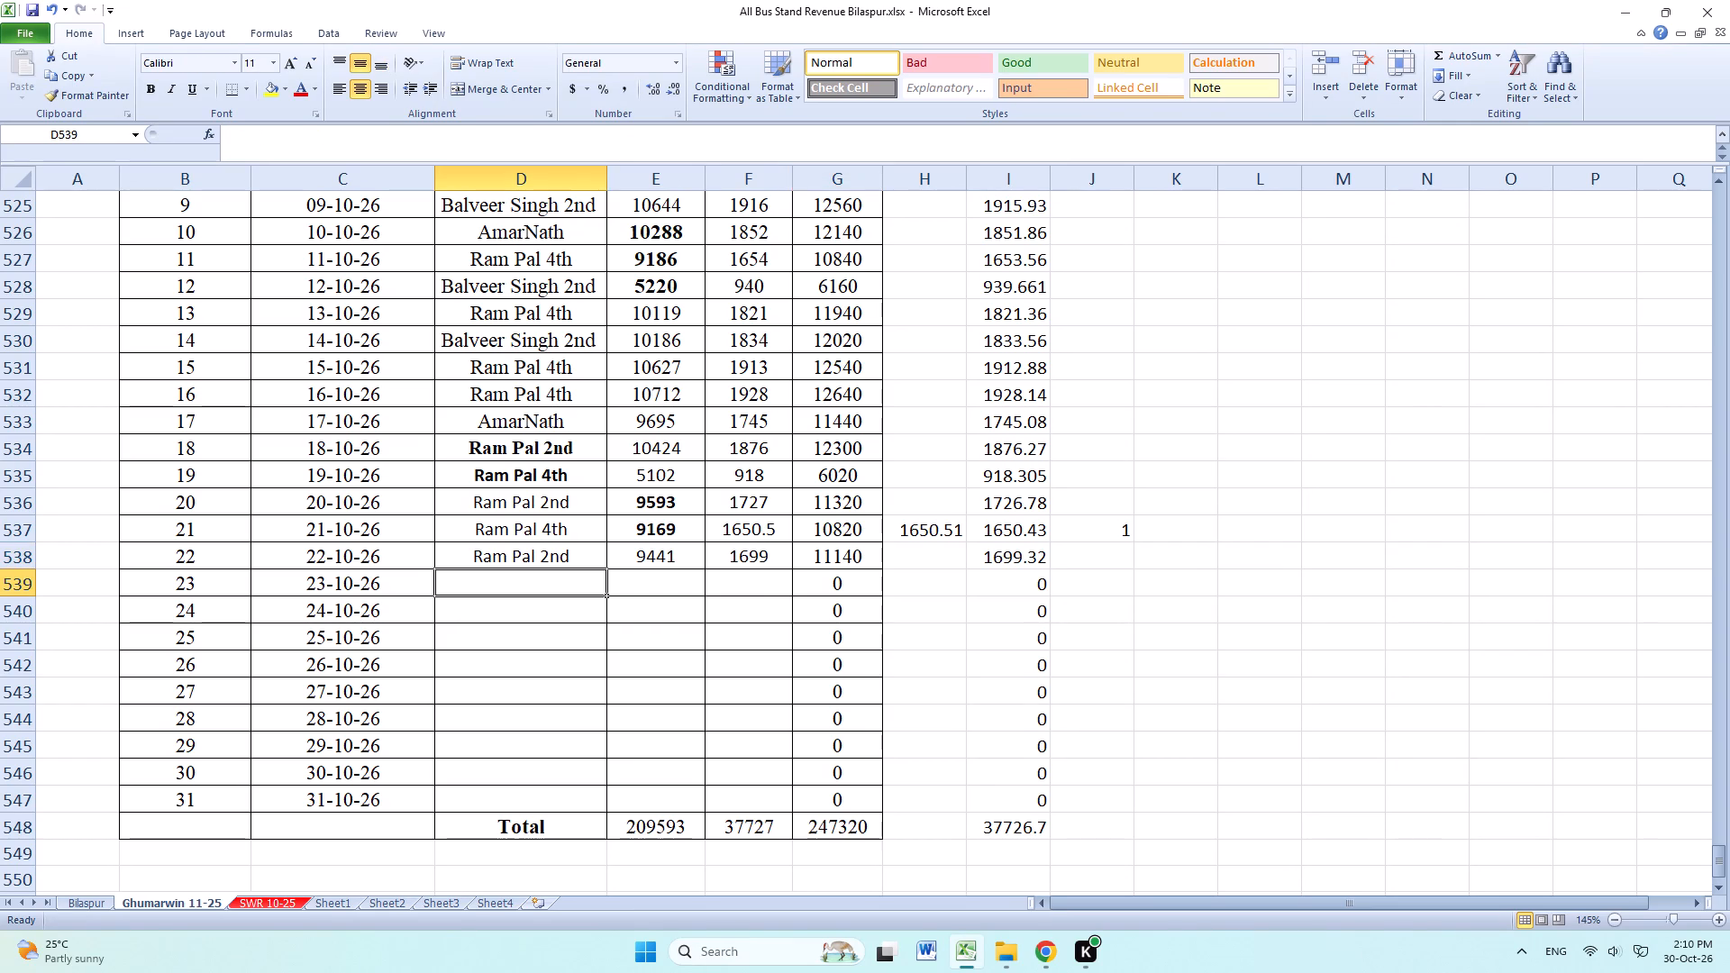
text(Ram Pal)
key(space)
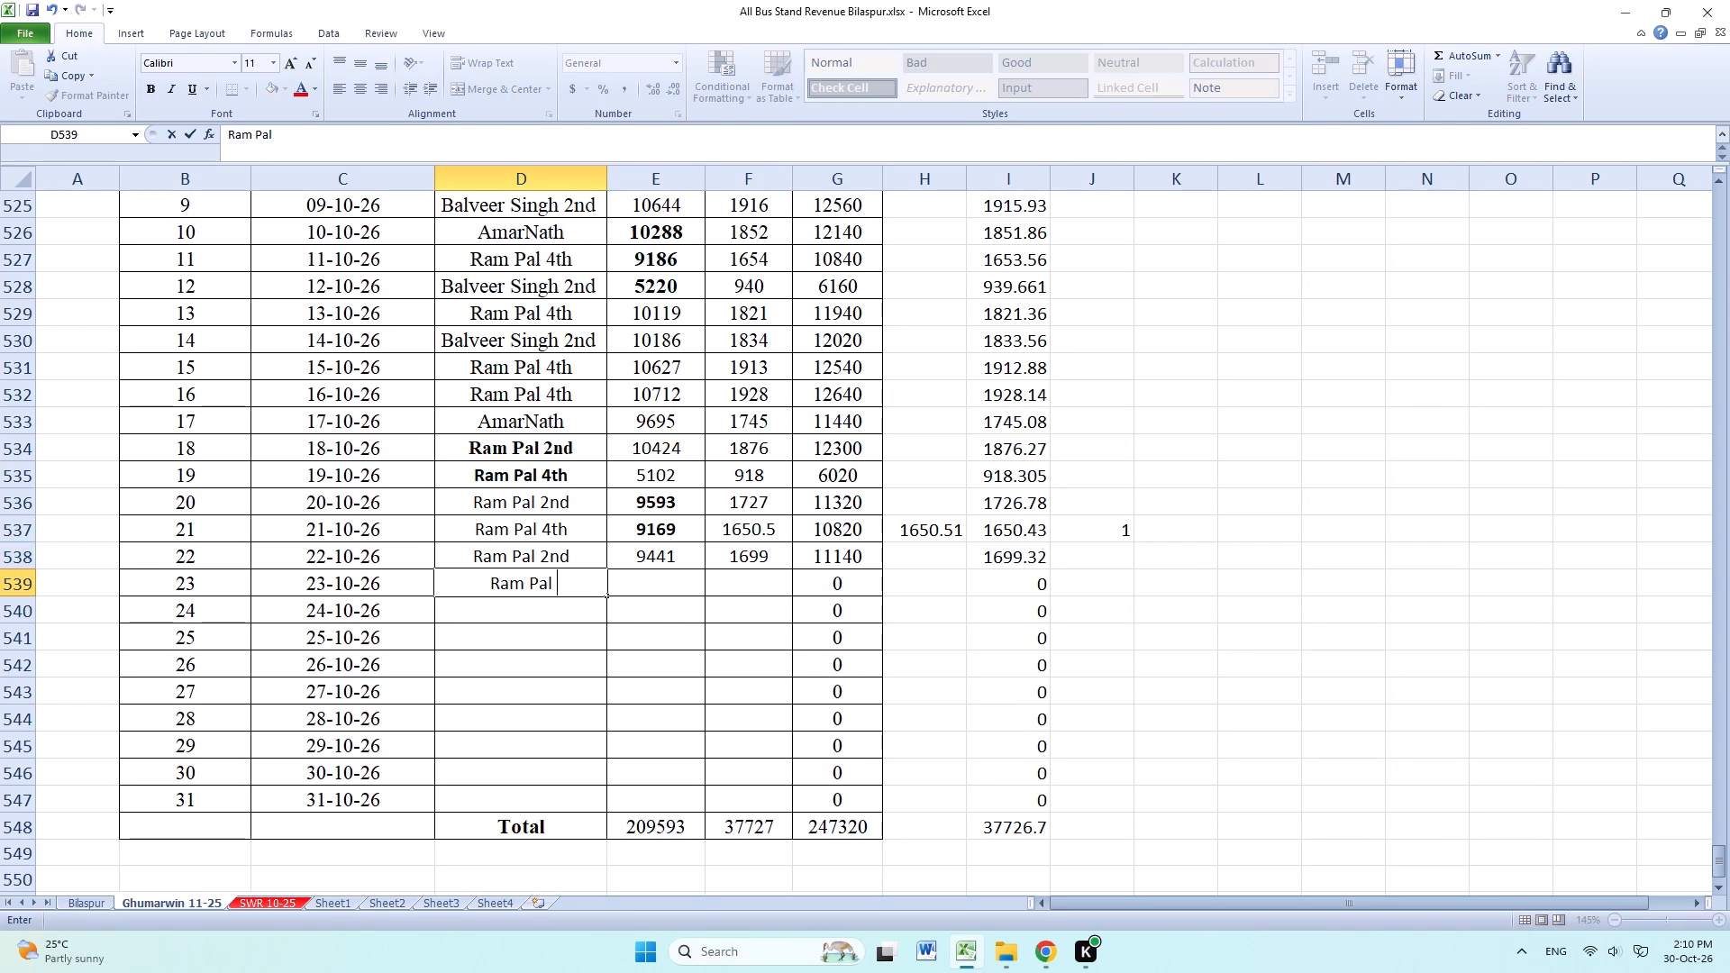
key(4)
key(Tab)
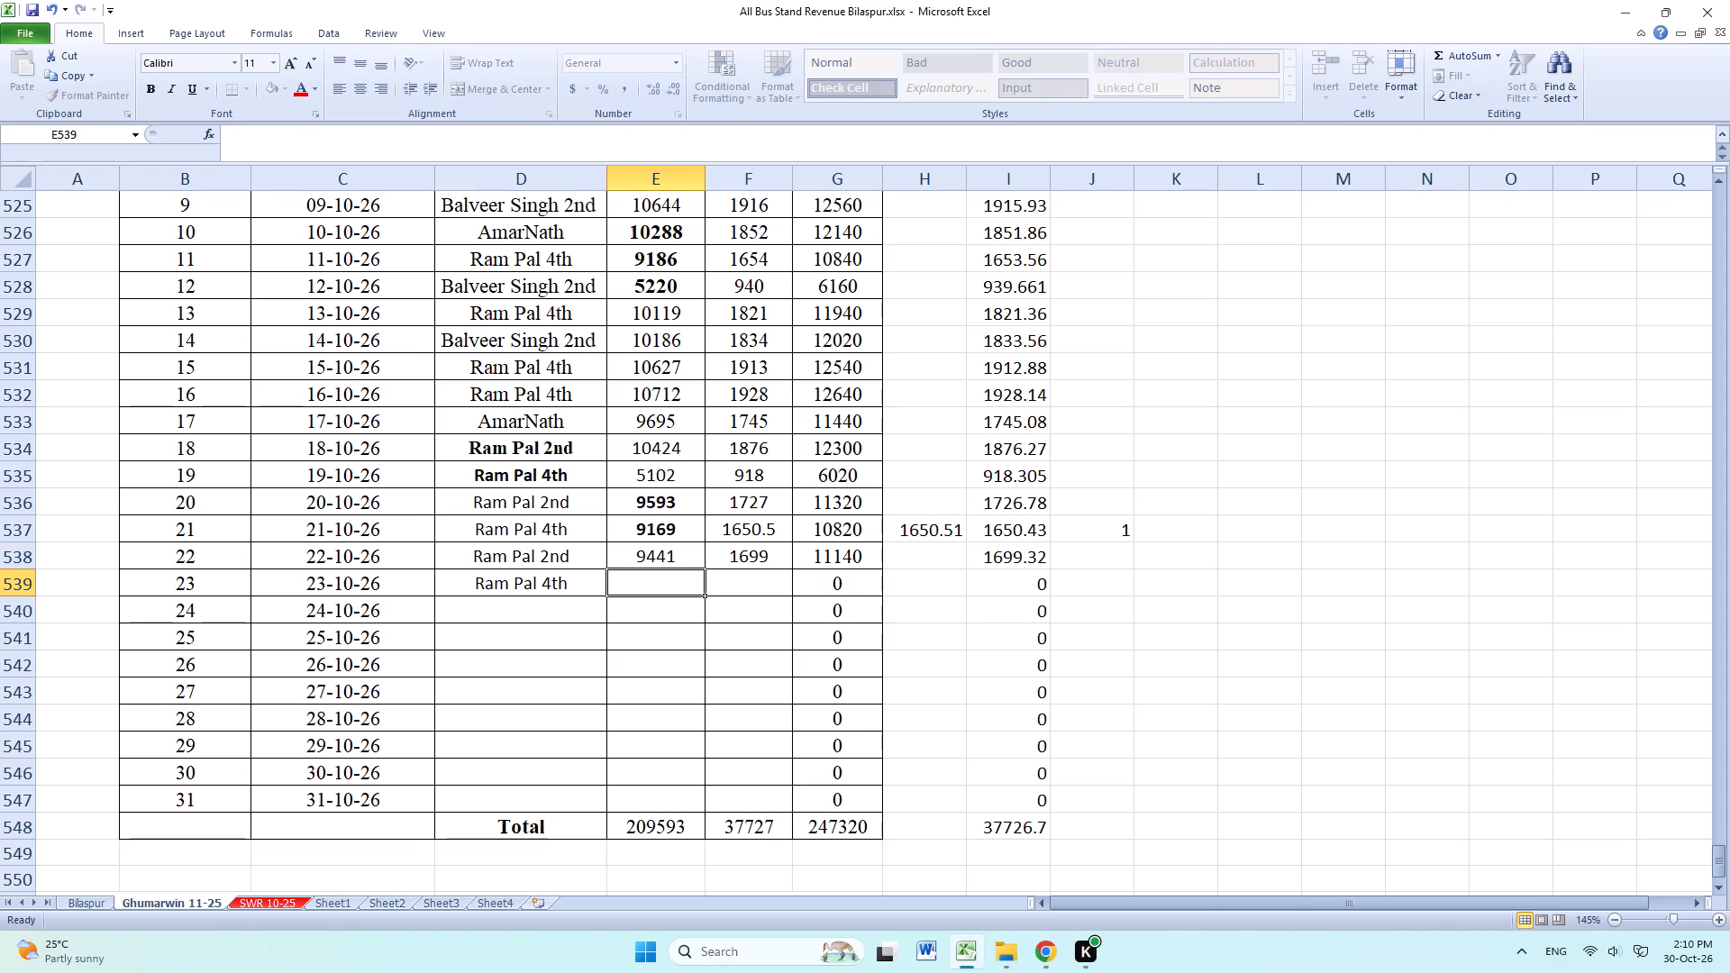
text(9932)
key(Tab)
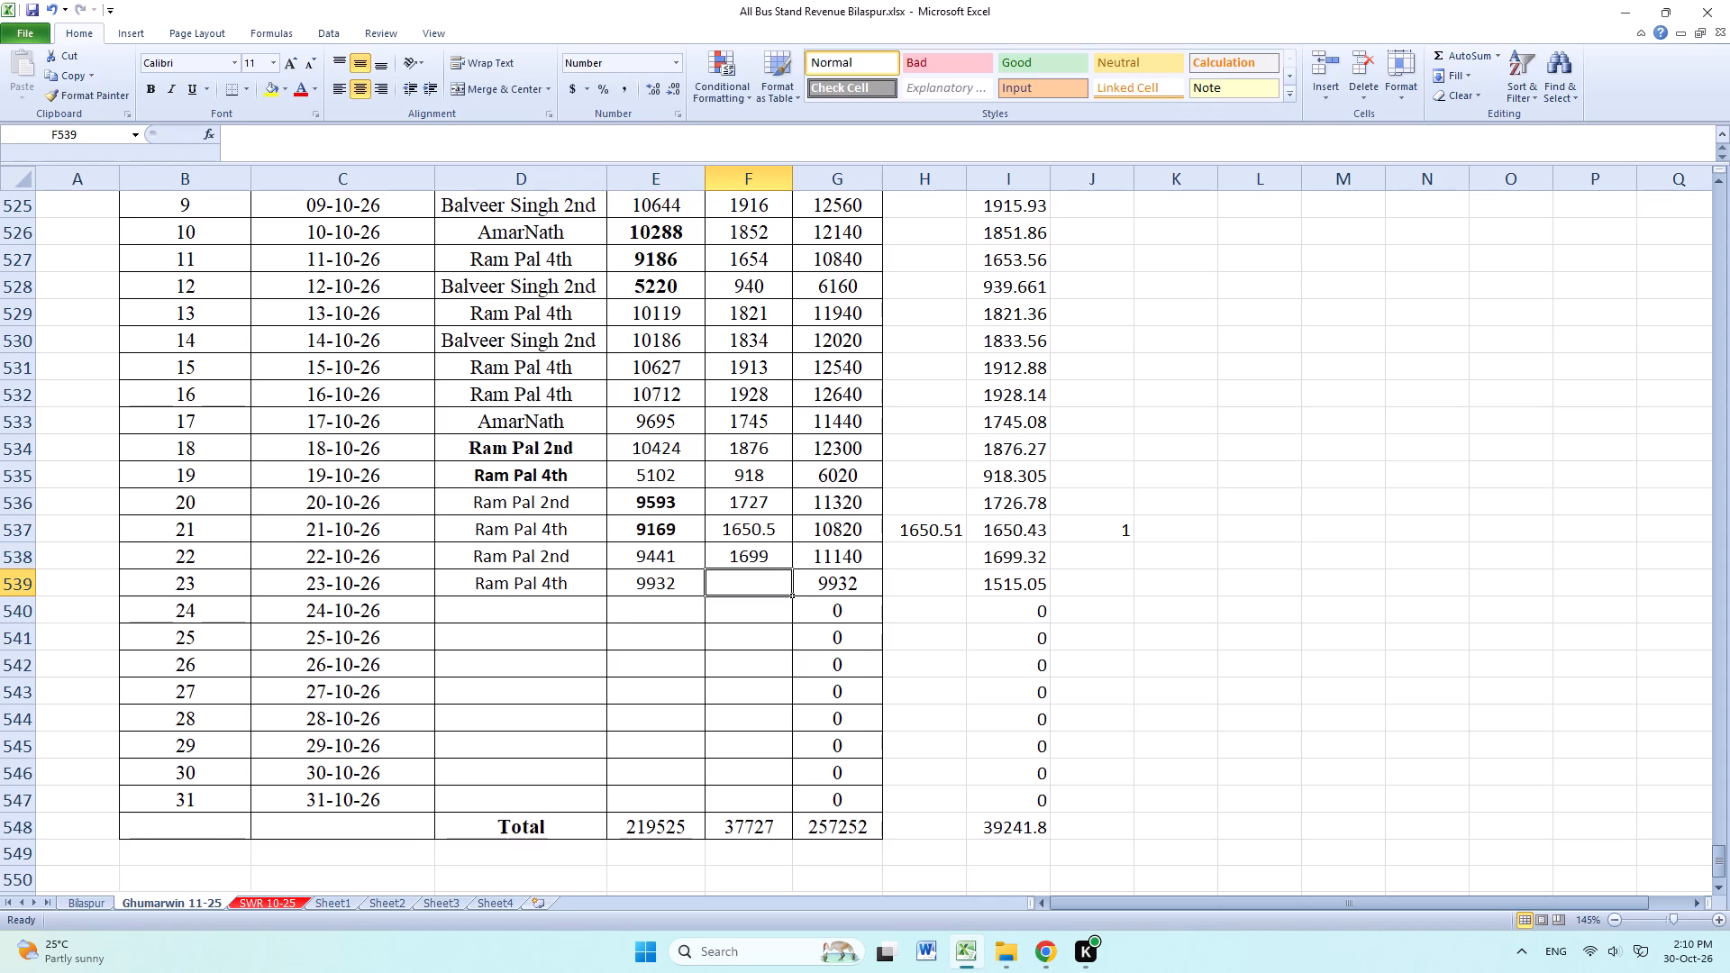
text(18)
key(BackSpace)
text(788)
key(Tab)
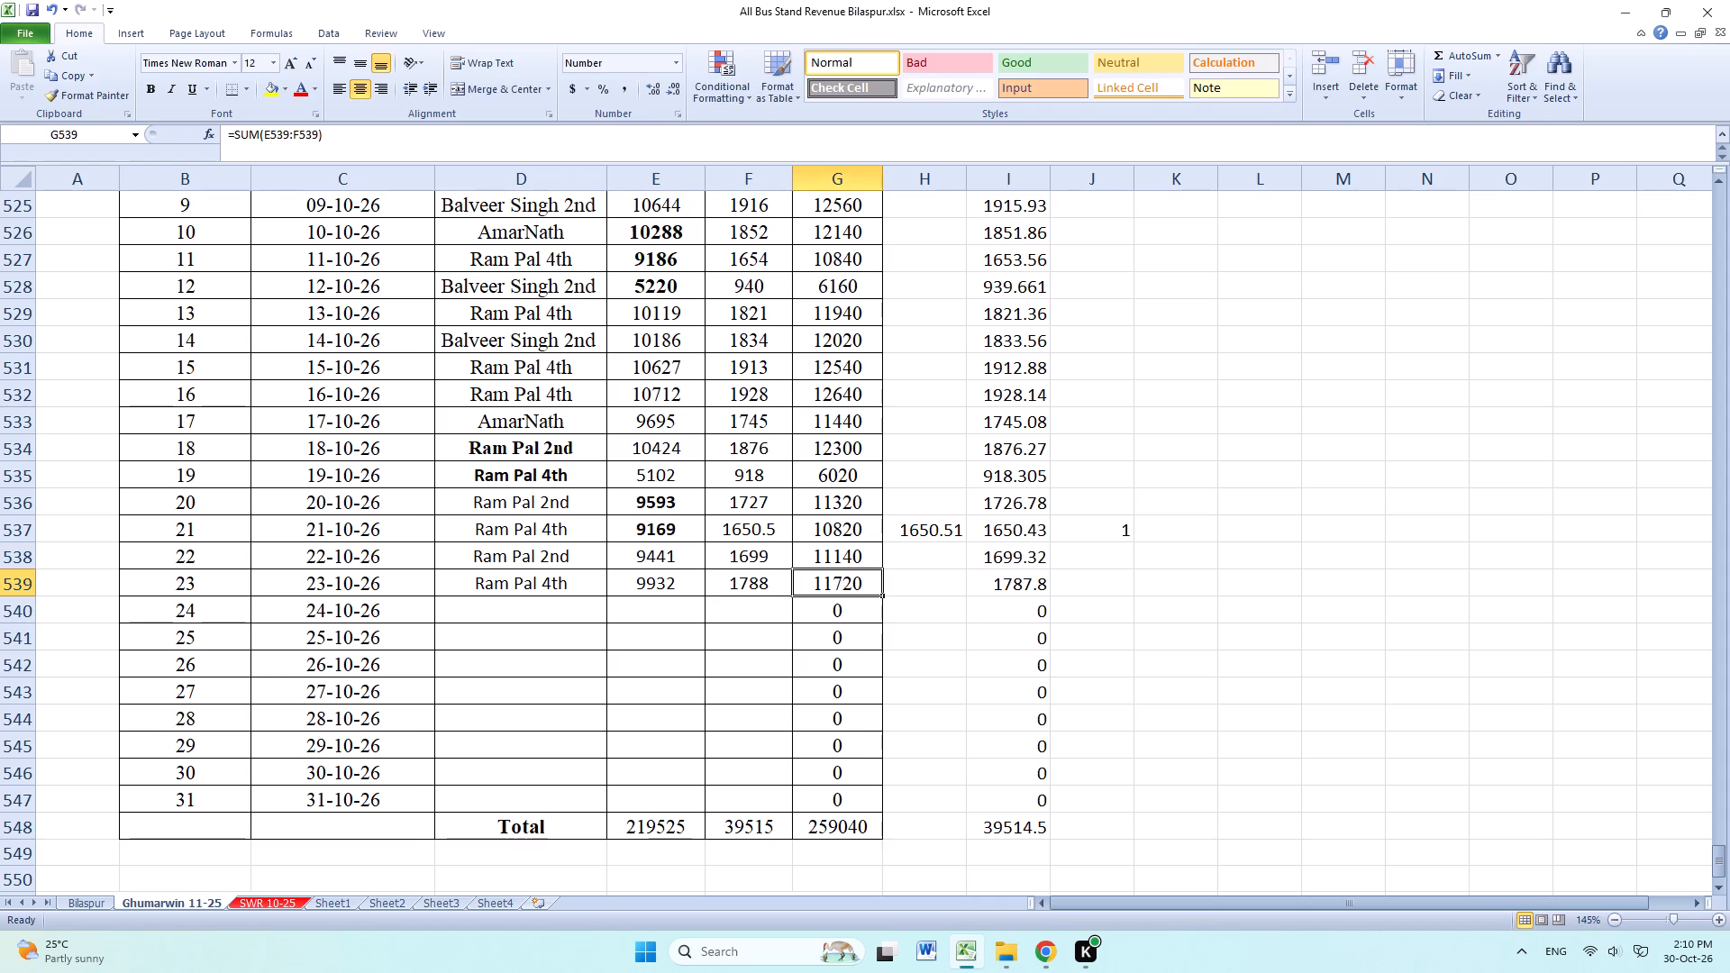
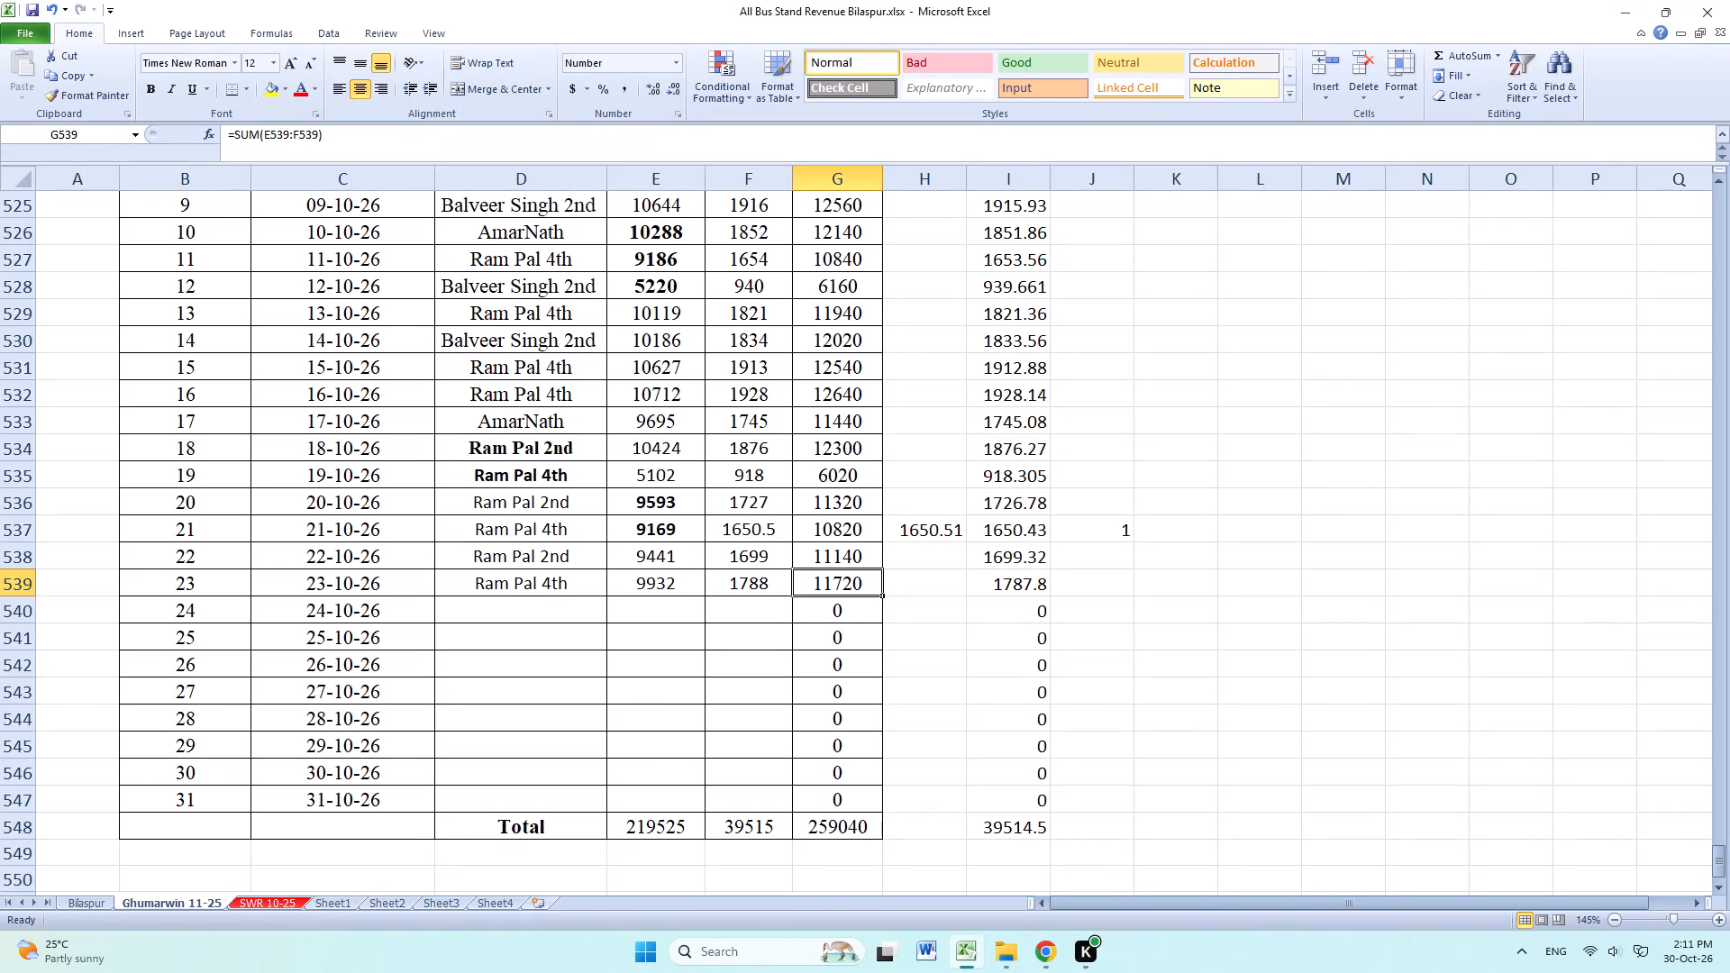
Fill in the 24-10-26 row with the same person as 17-10-26, 7882 in column E and 1418 in column F.
click(529, 613)
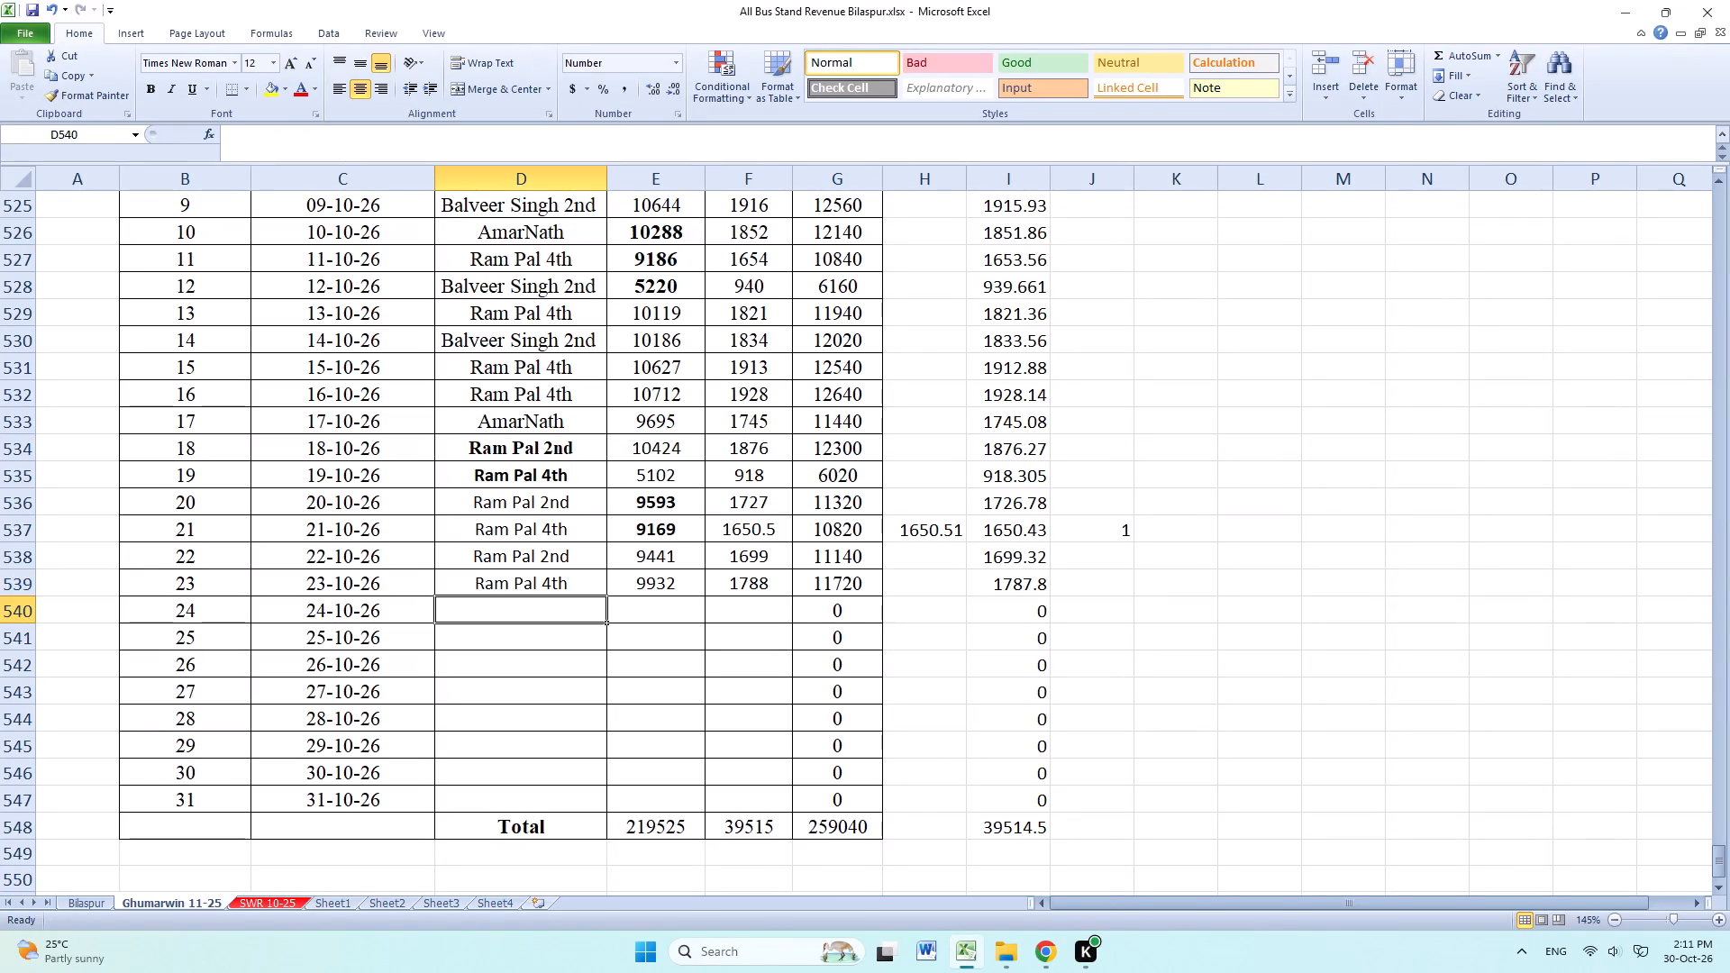
text(Am)
key(Tab)
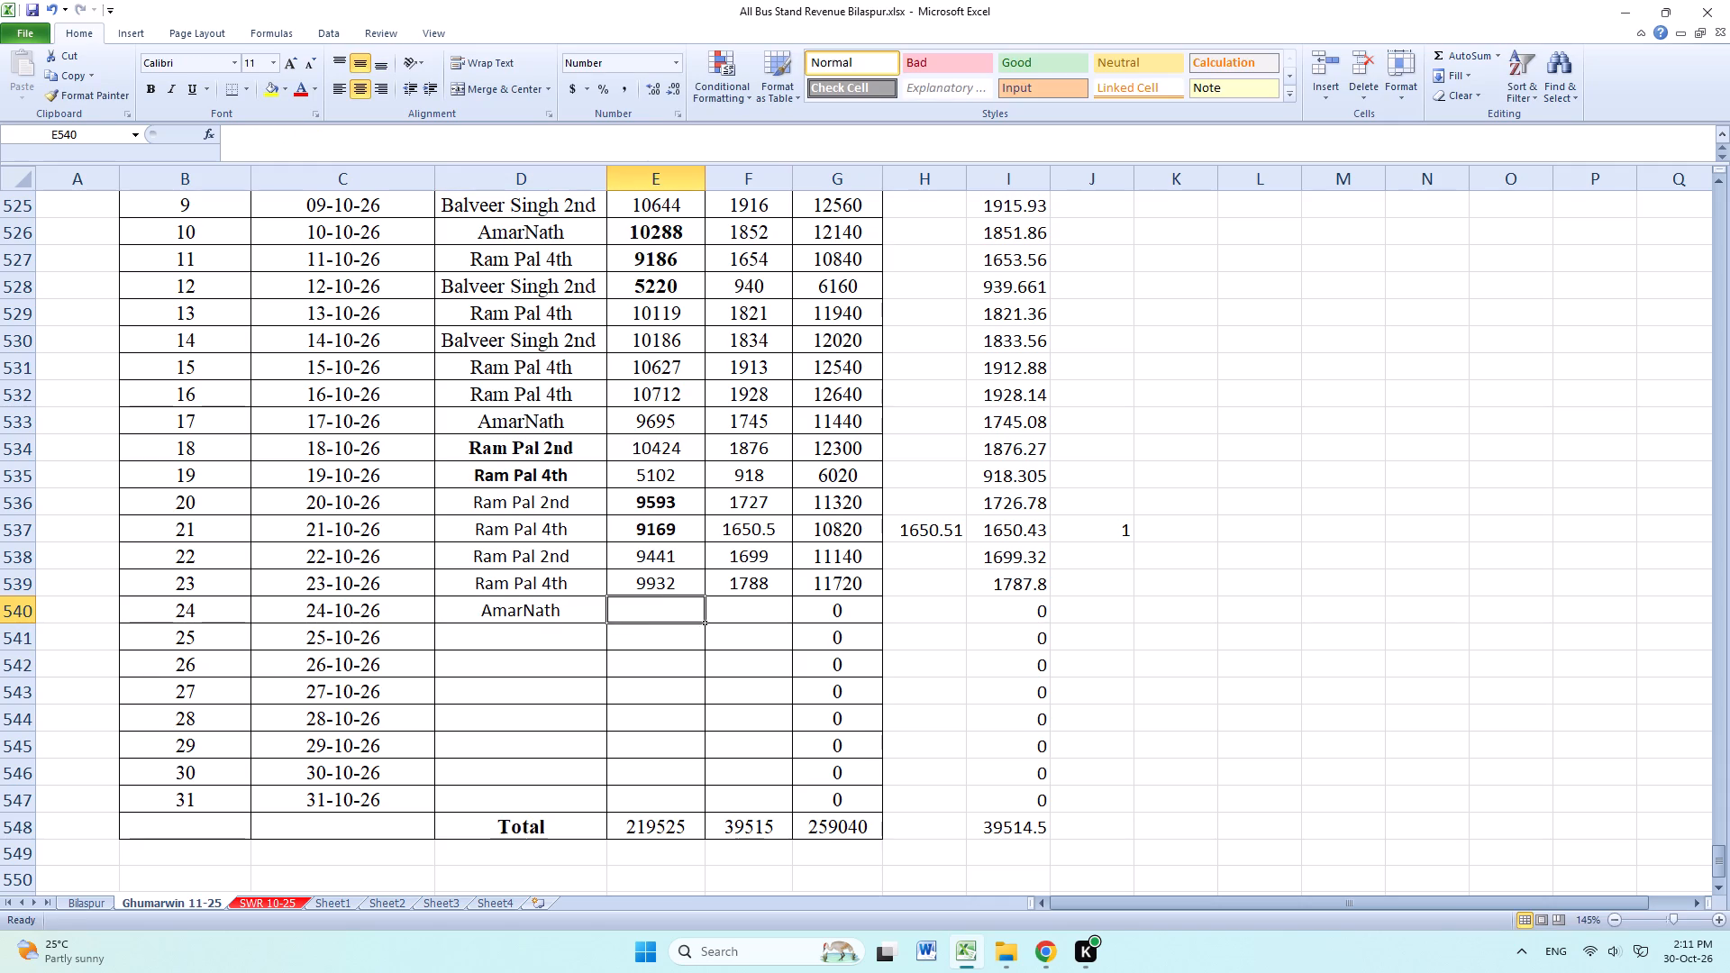
text(7882)
key(Tab)
key(9)
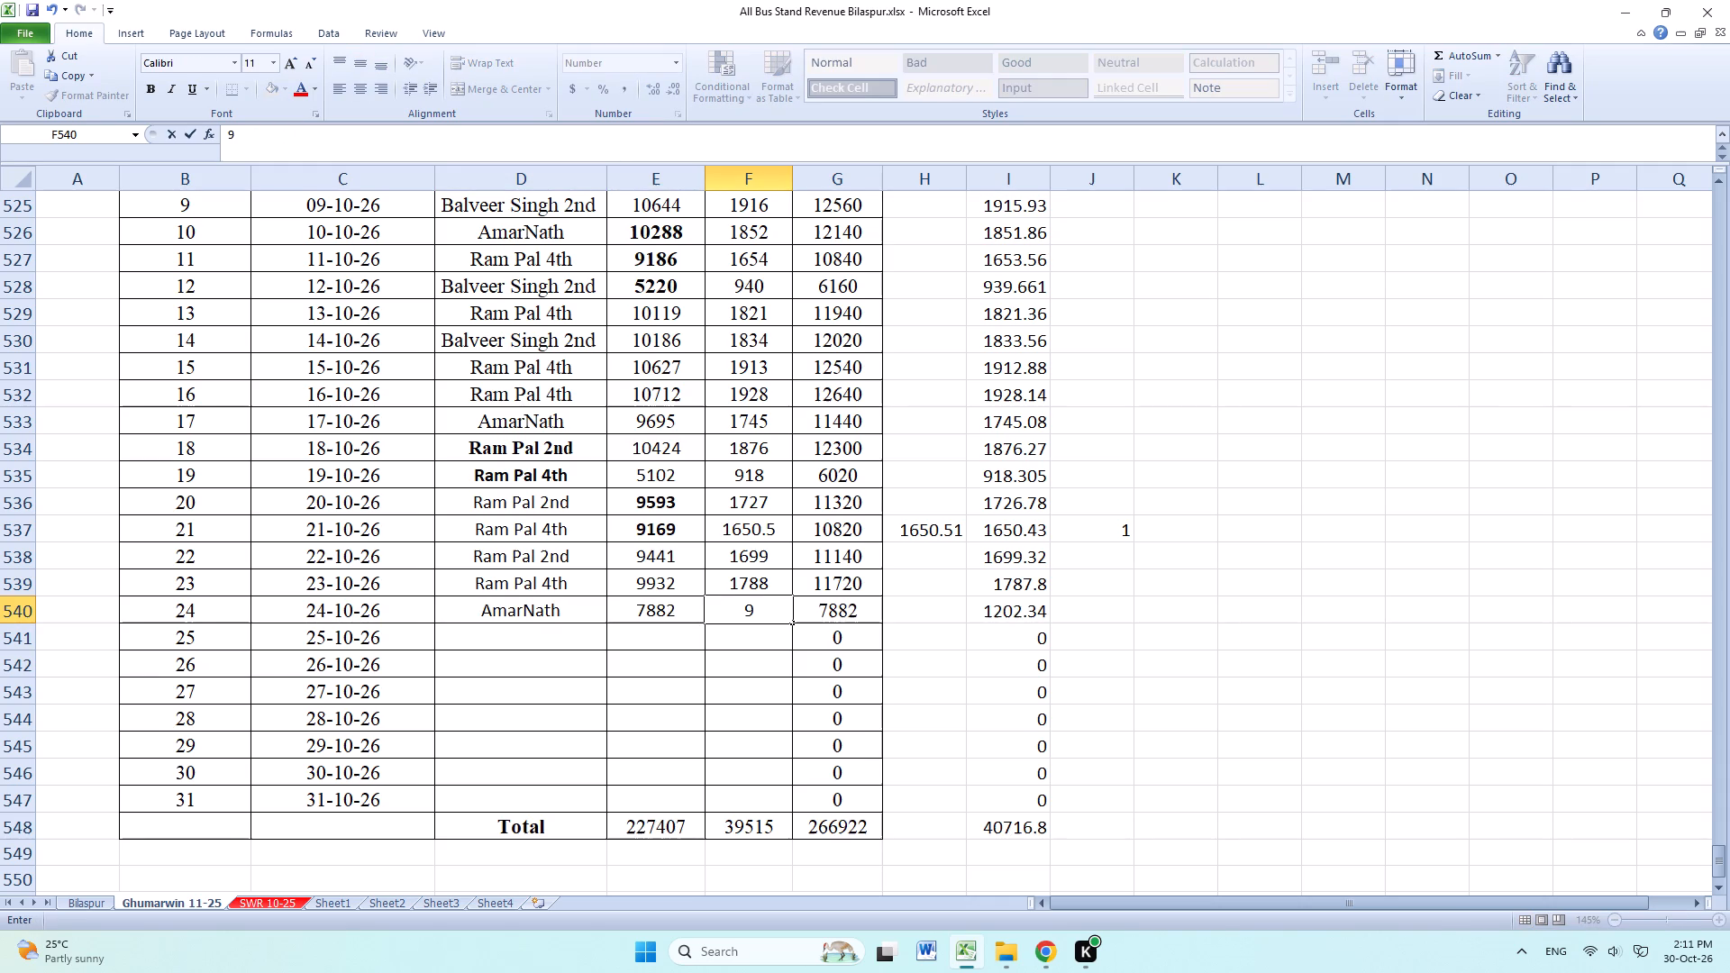
key(BackSpace)
text(1418)
key(Tab)
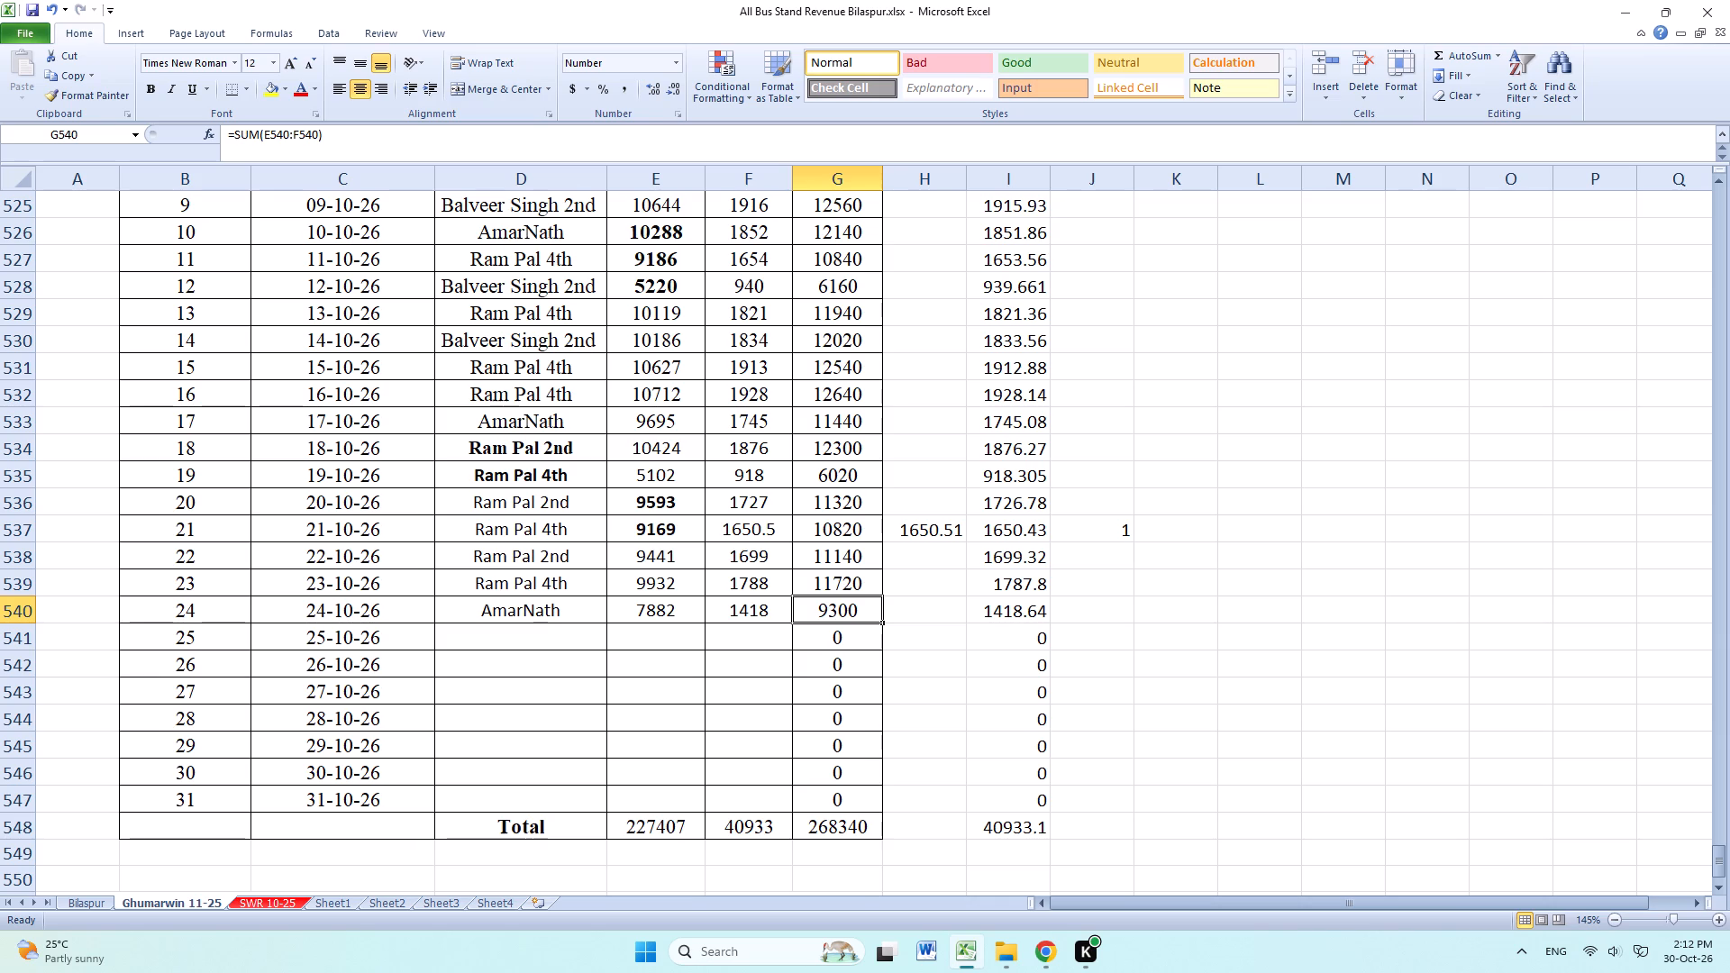
Correct the 24-10-26 amounts to 7881 in column E and 1419 in column F.
click(686, 616)
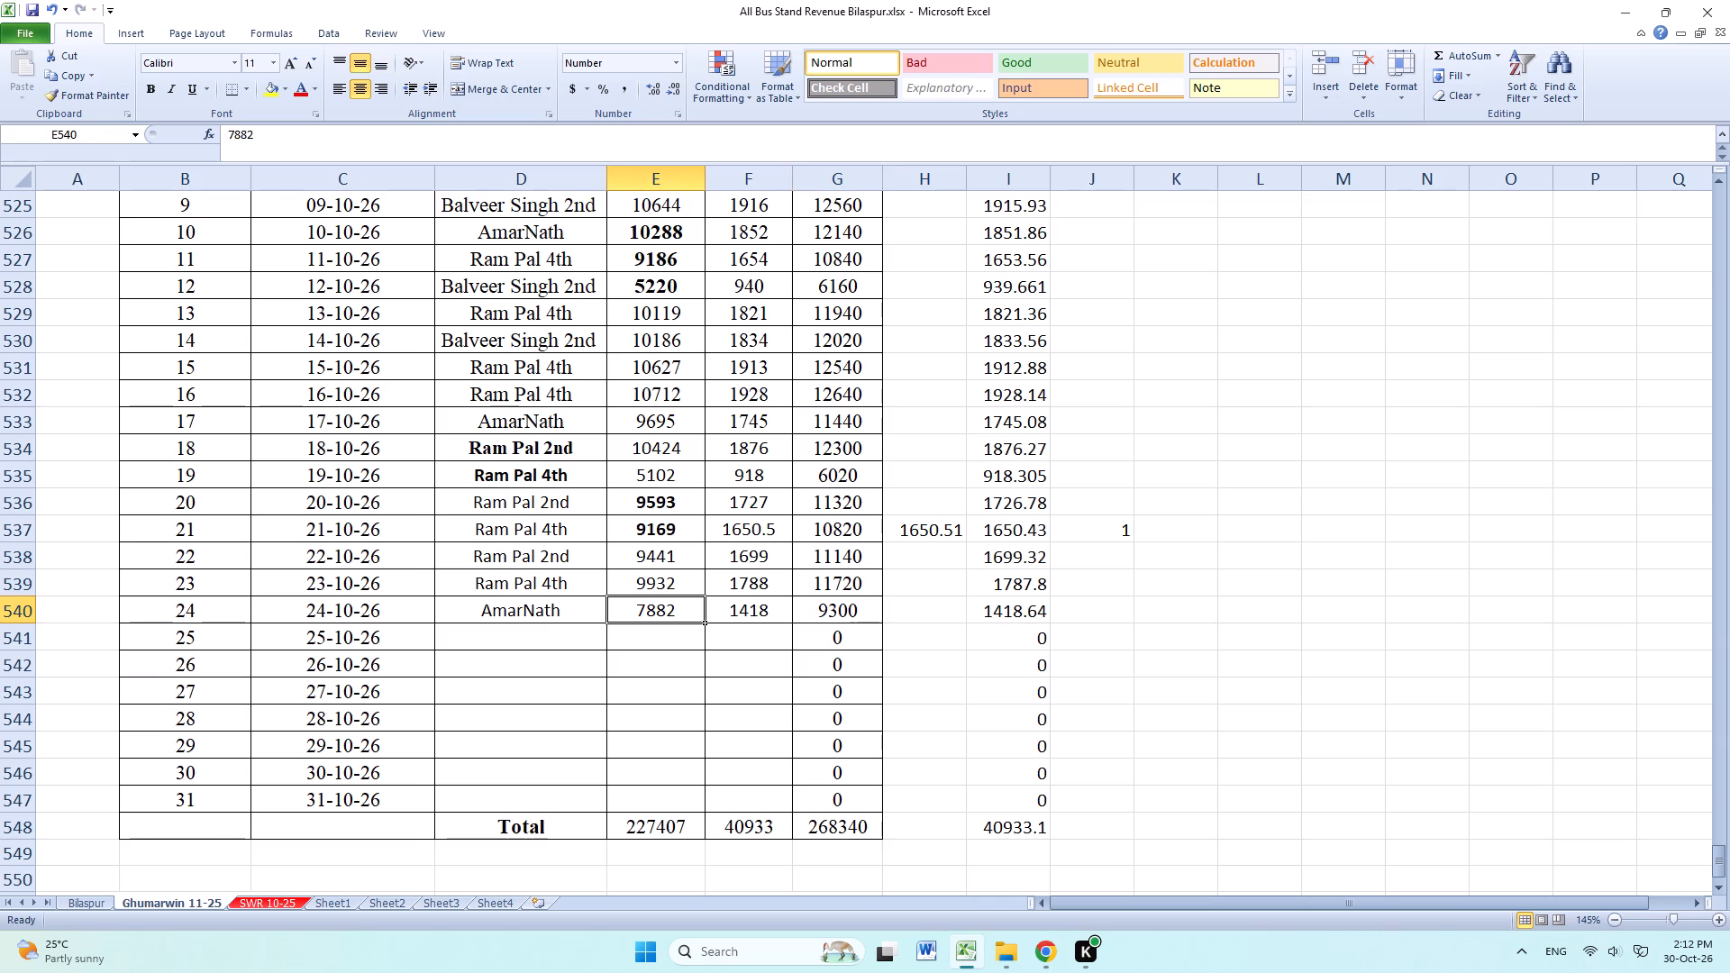
double_click(687, 612)
key(BackSpace)
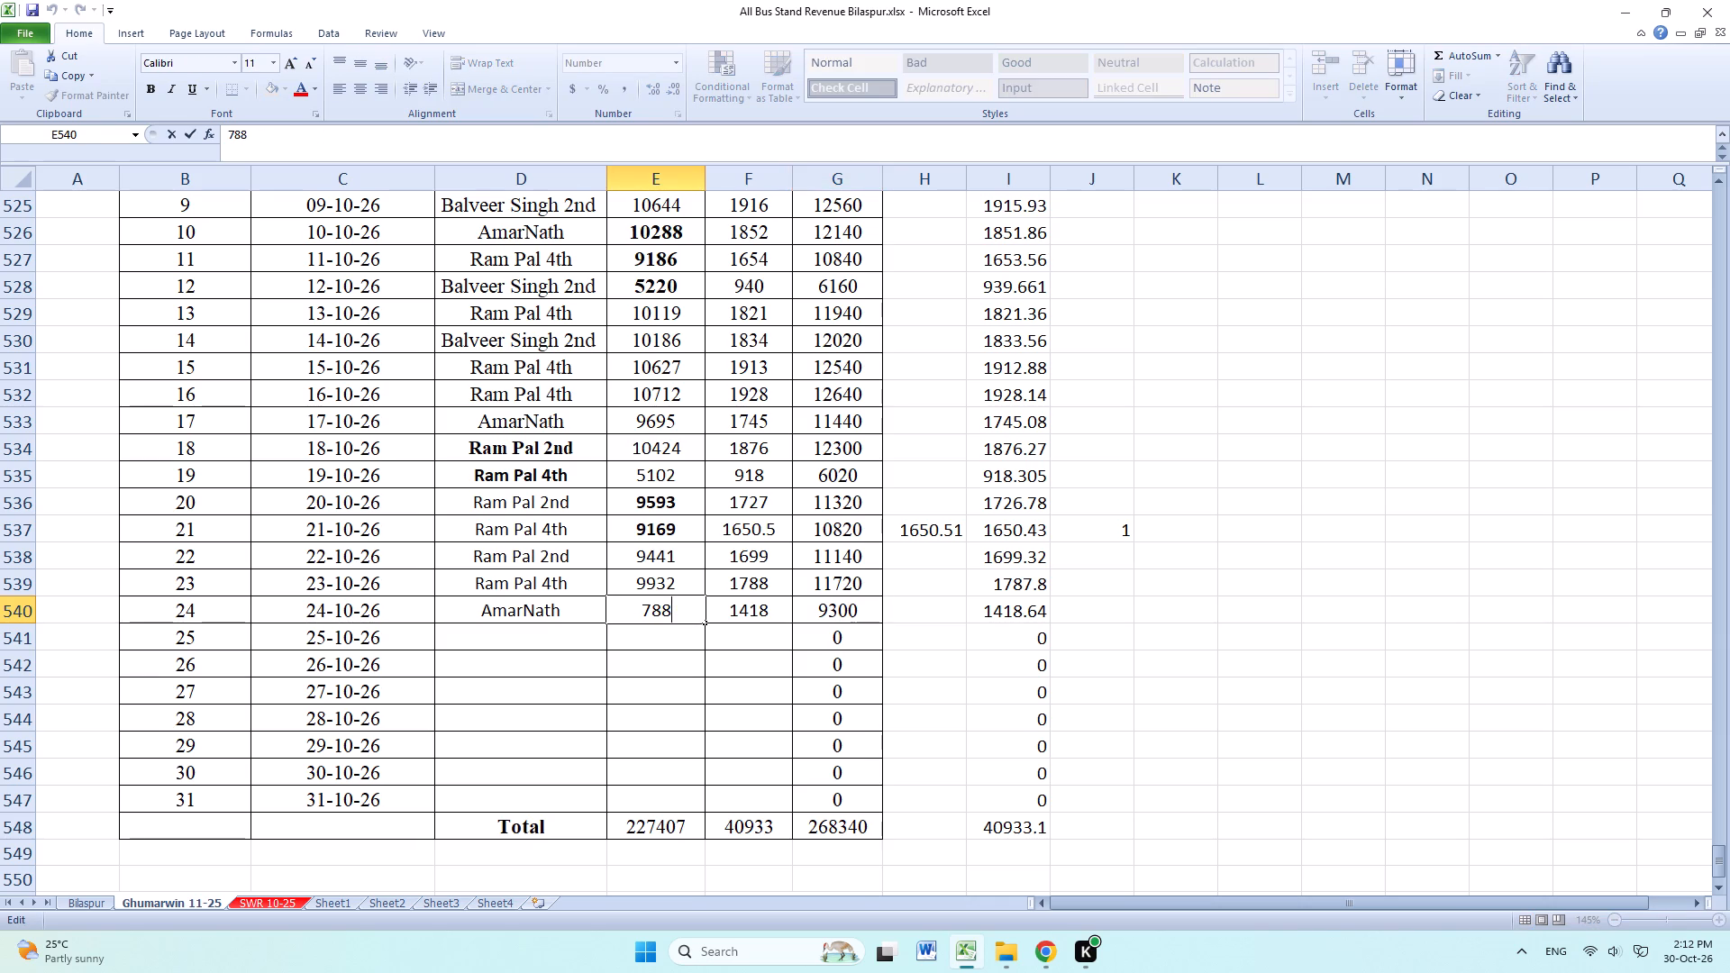
key(1)
triple_click(778, 613)
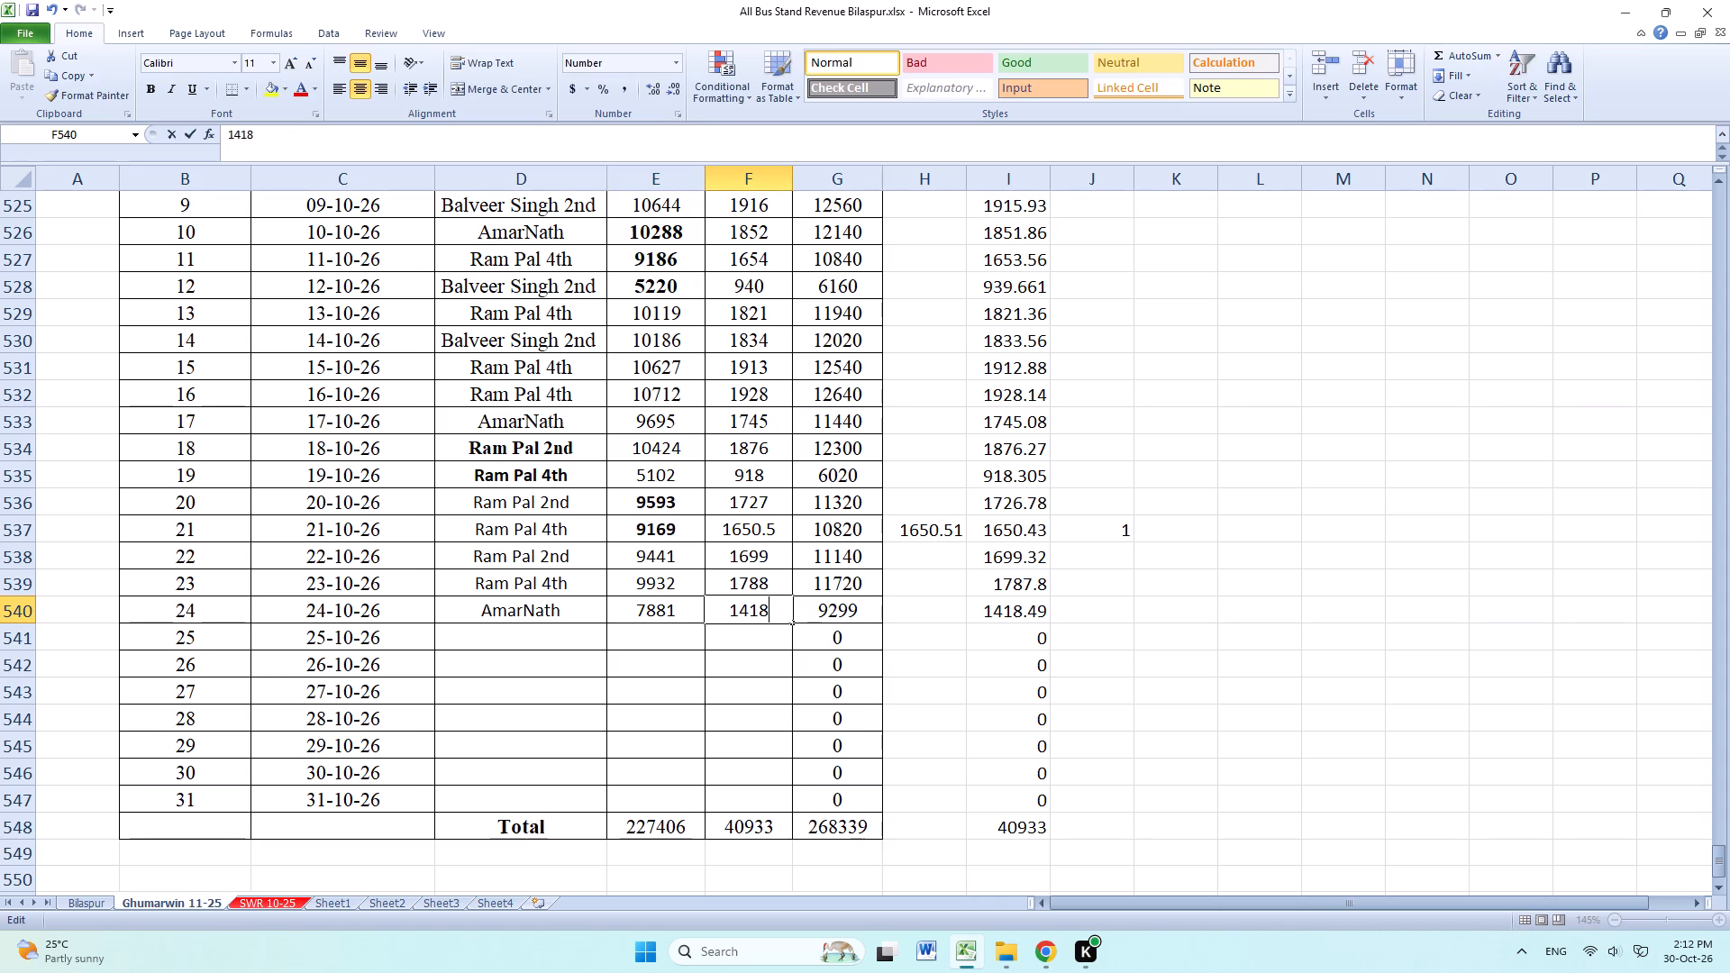
key(BackSpace)
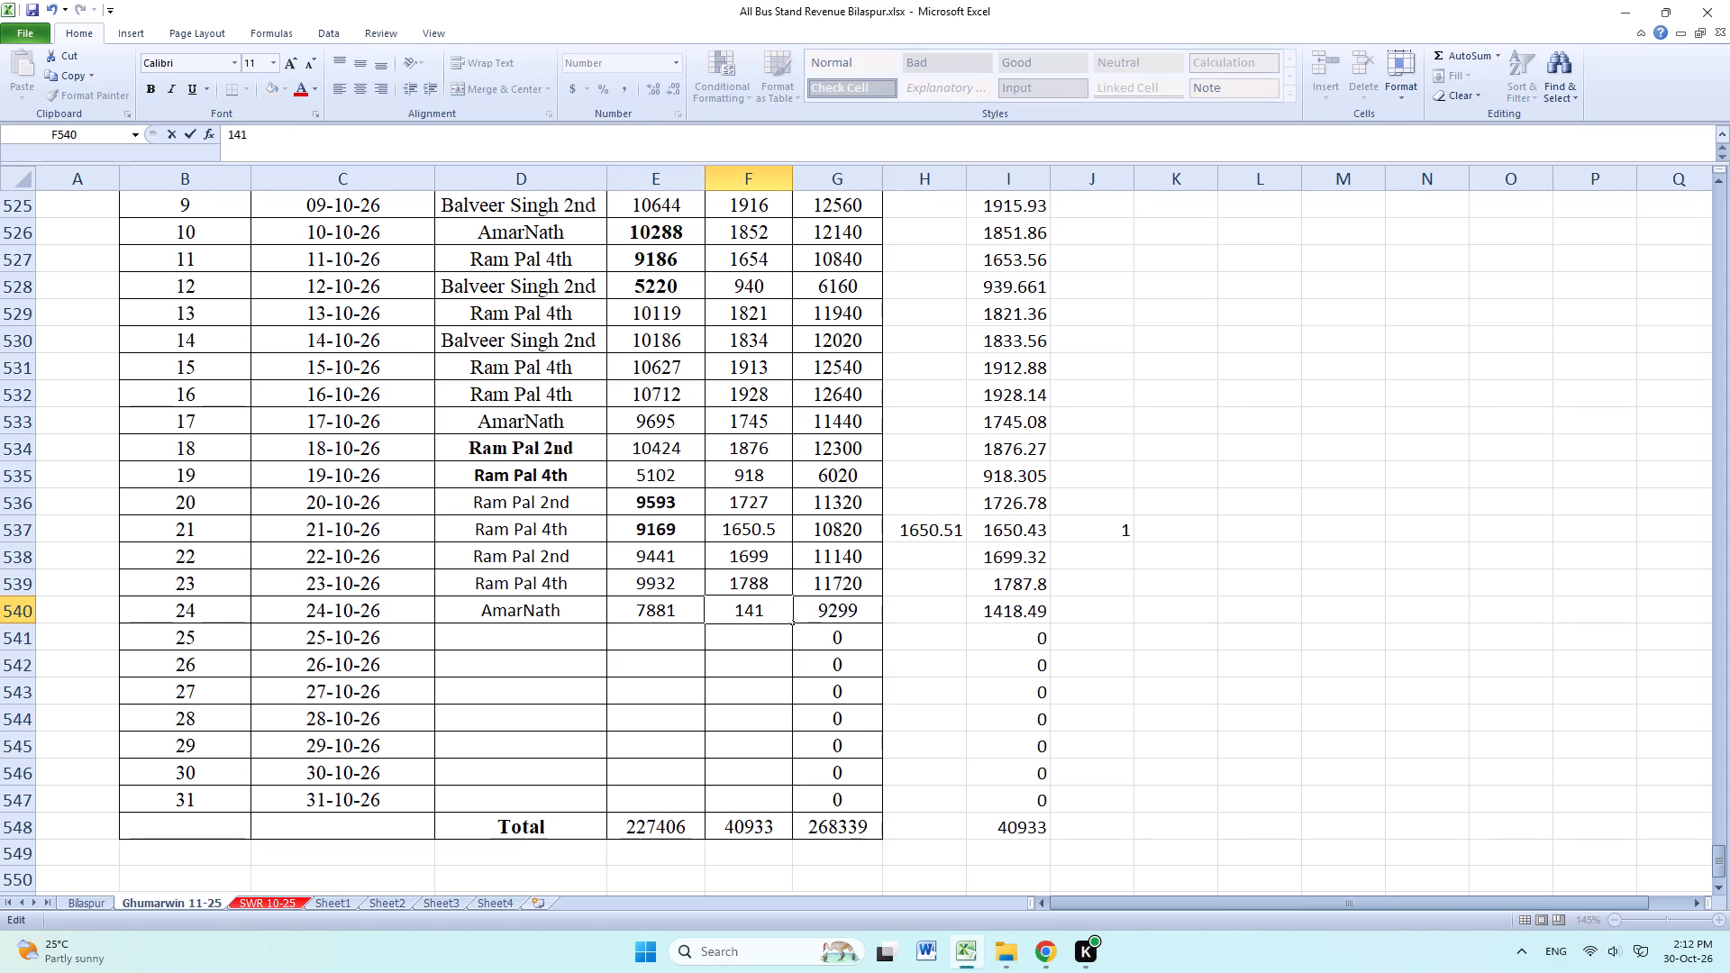
key(9)
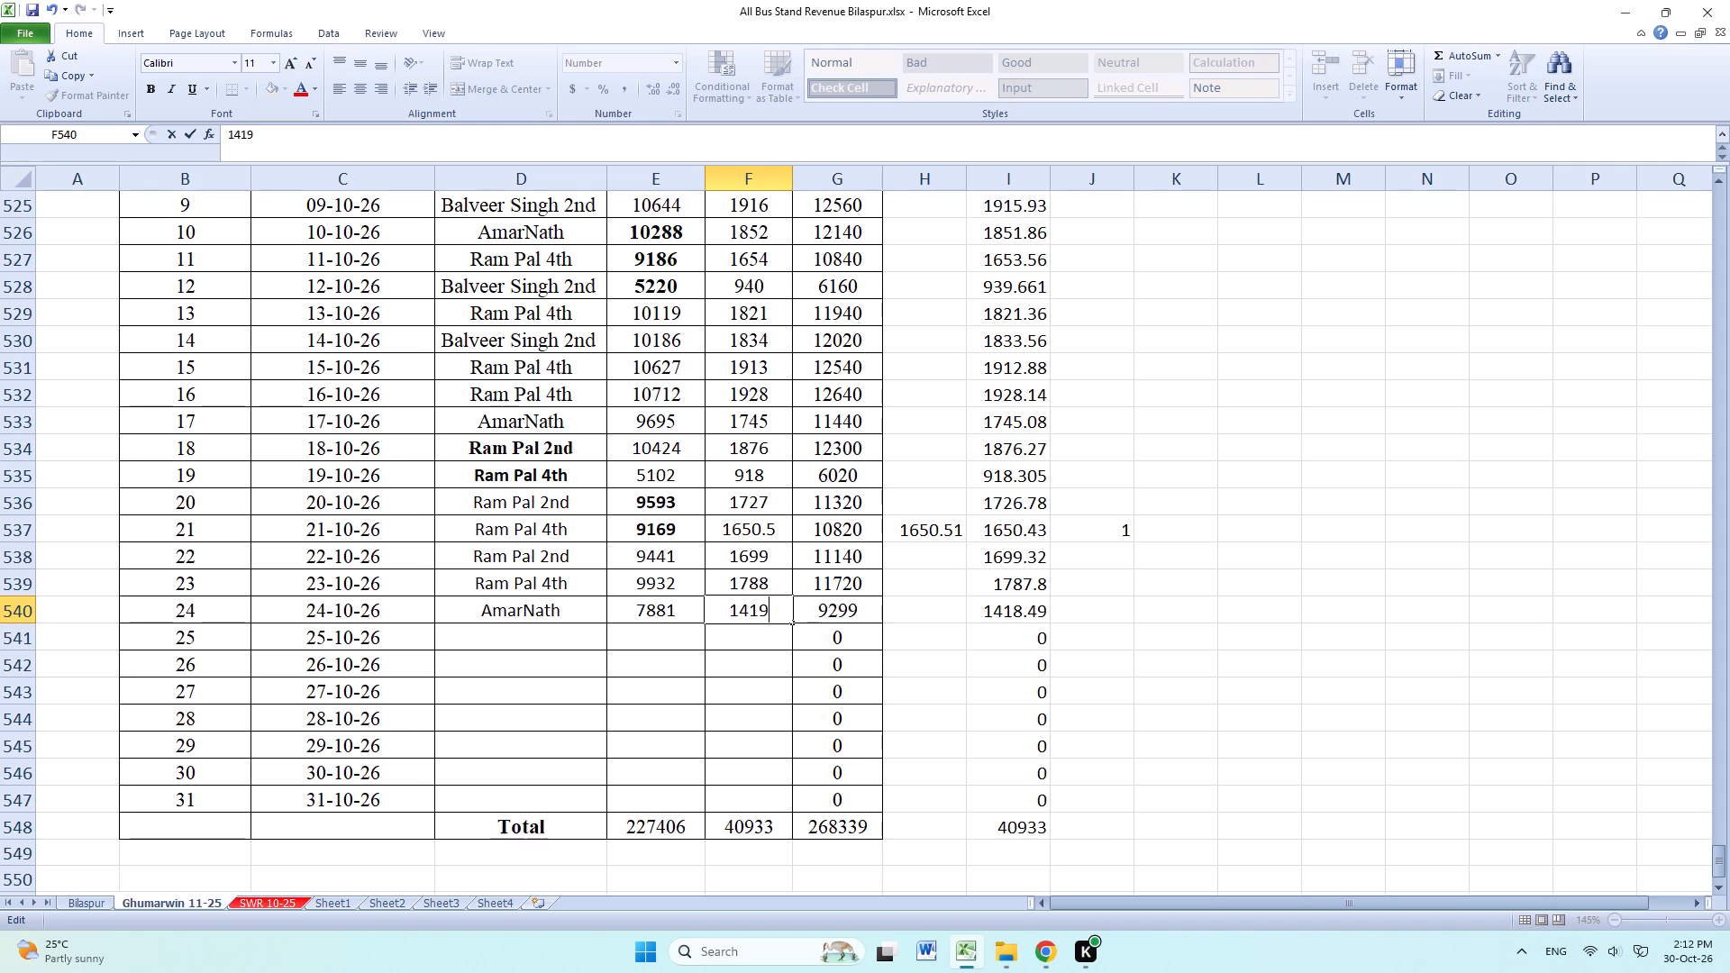
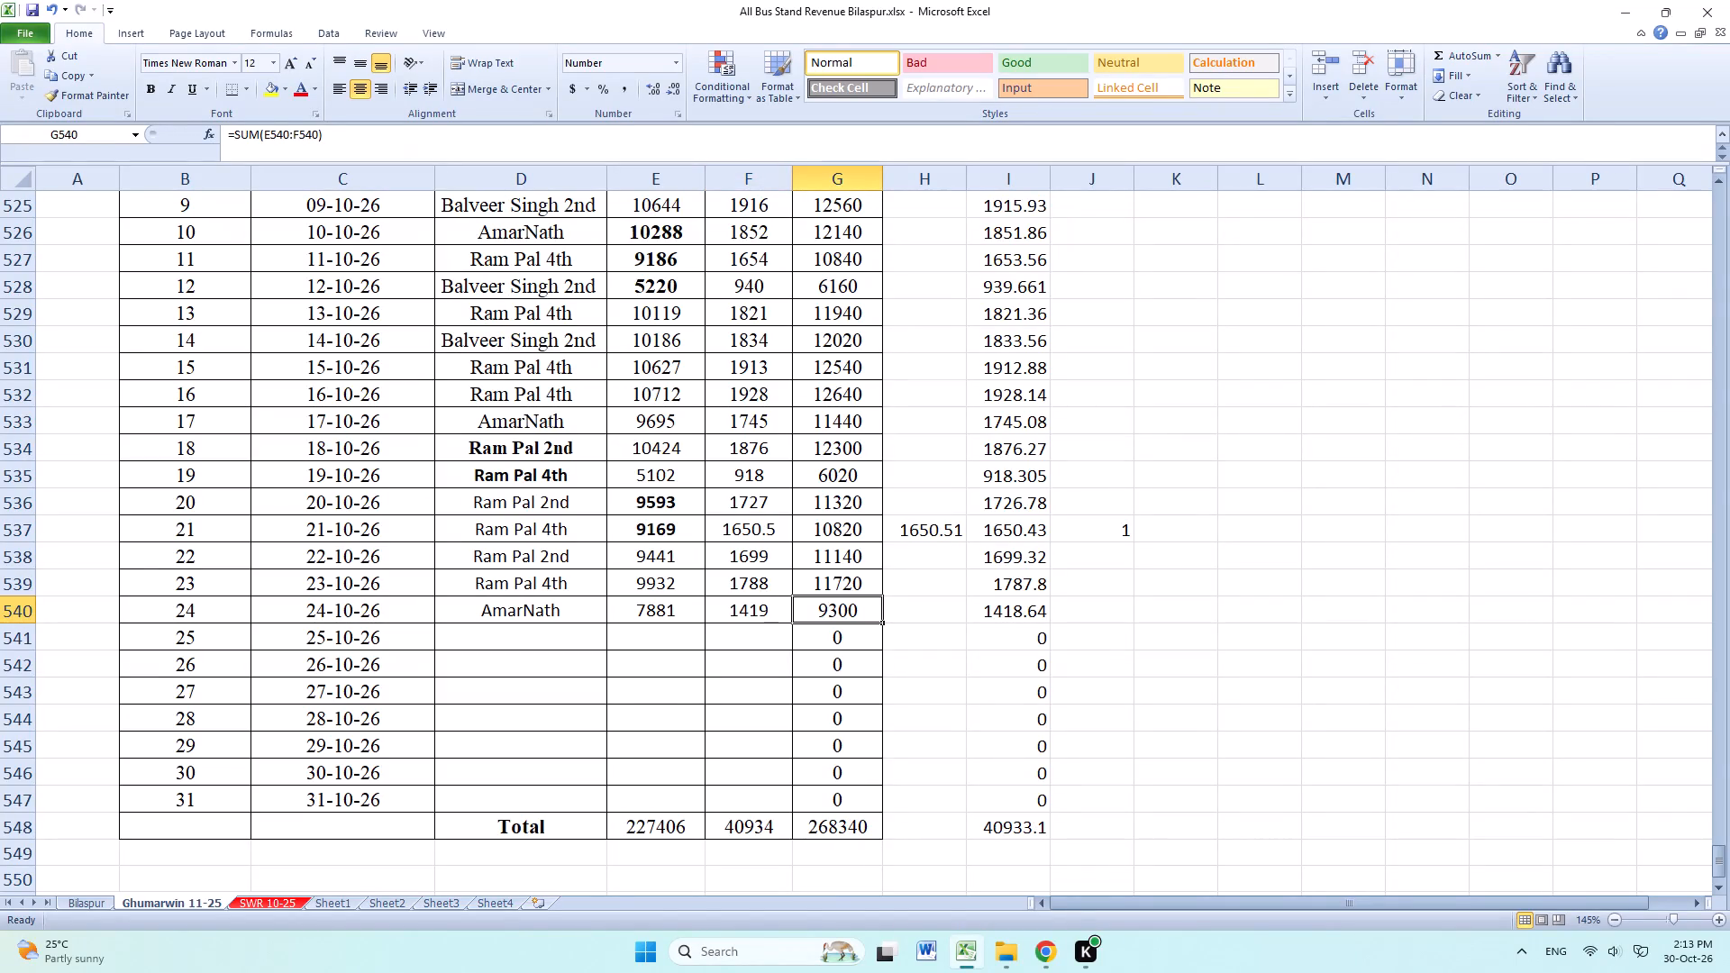
Select the empty name cell in column D of the 25-10-26 row, ready for its entry.
click(539, 620)
click(574, 637)
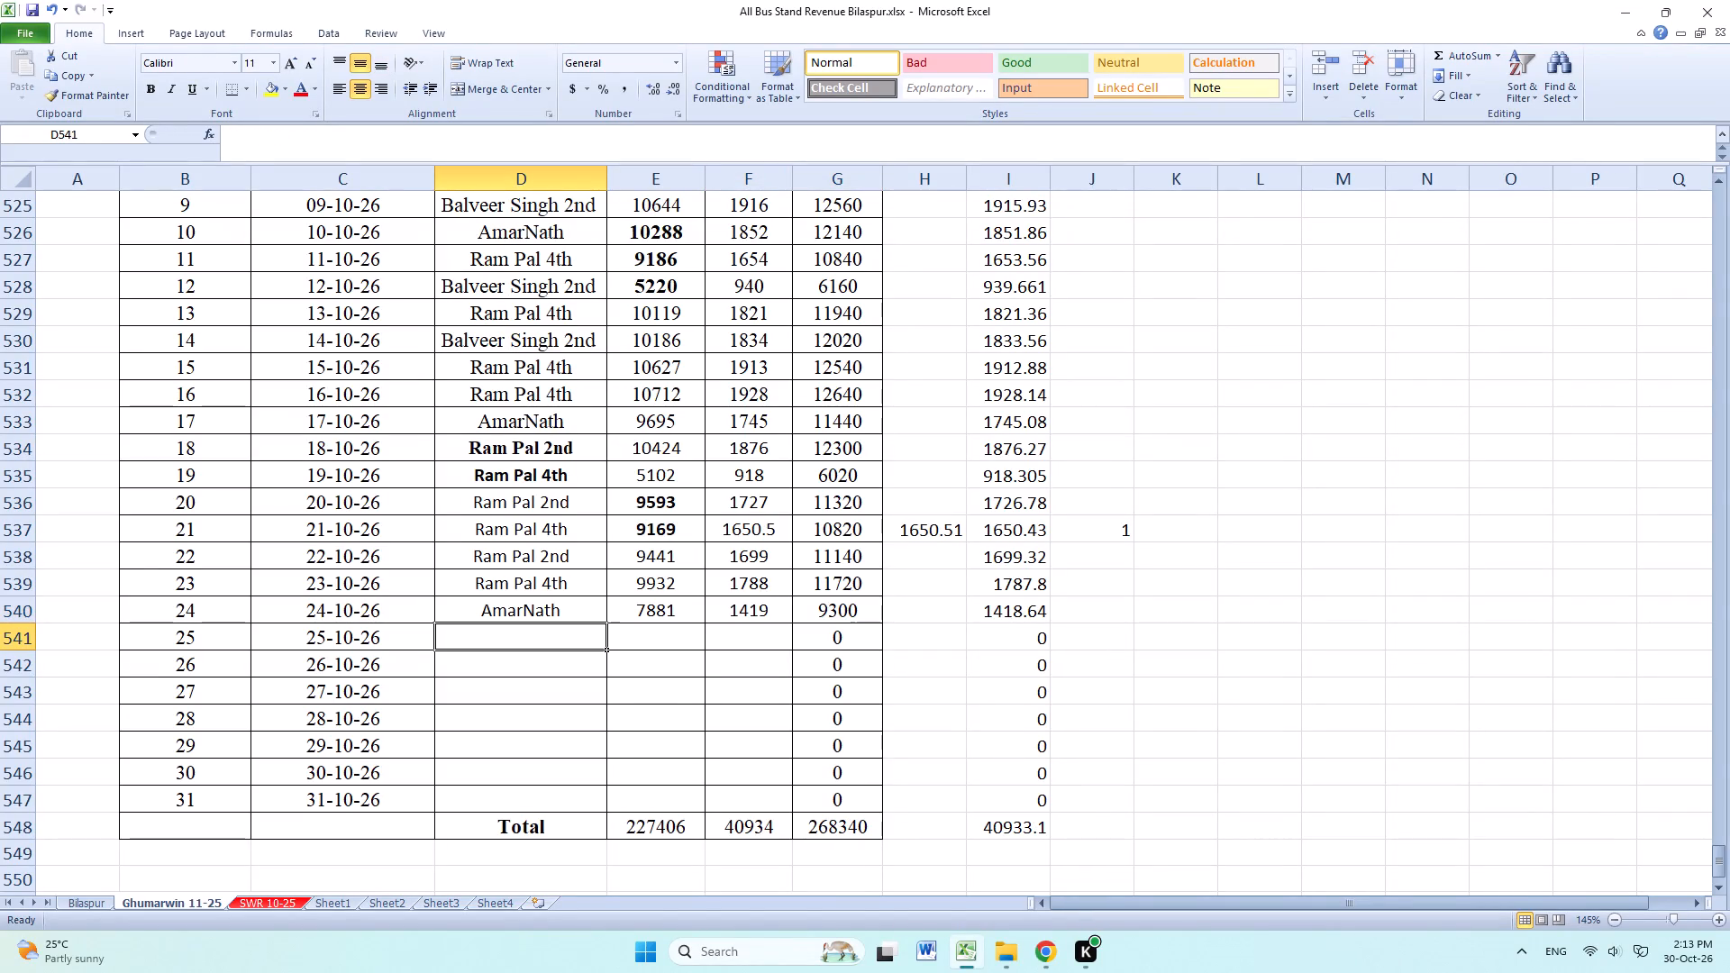
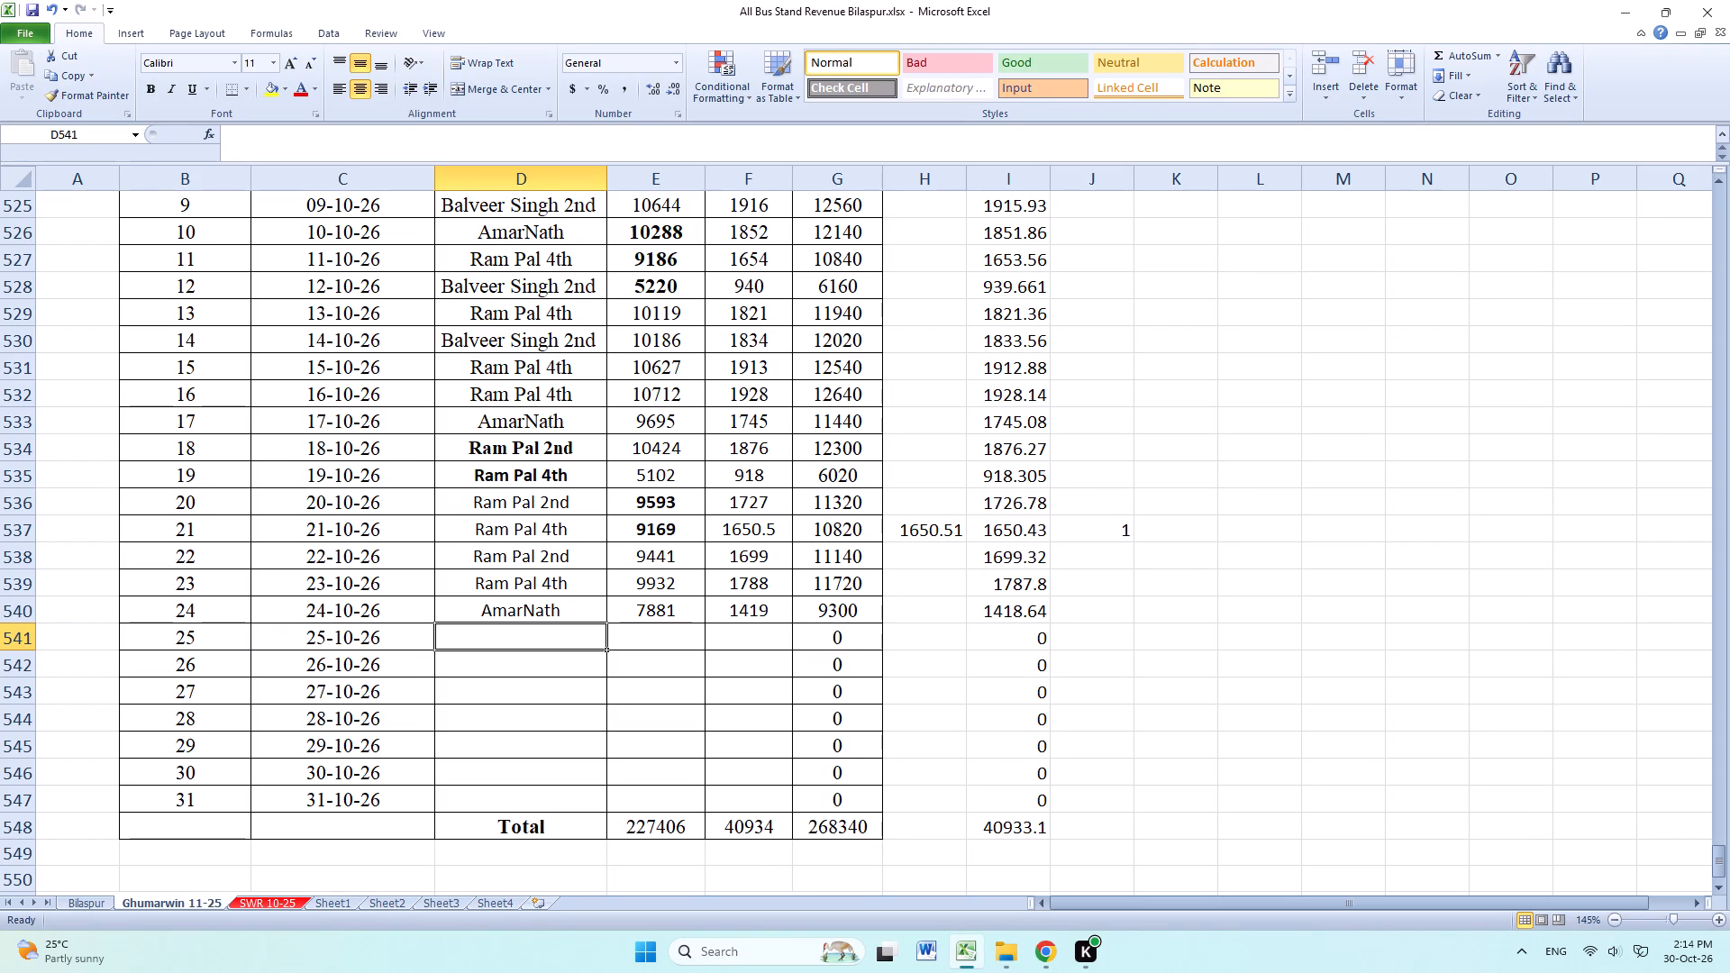
Fill the 25-10-26 row with the same name as 22-10-26, 9525 in column E and 1715 in column F.
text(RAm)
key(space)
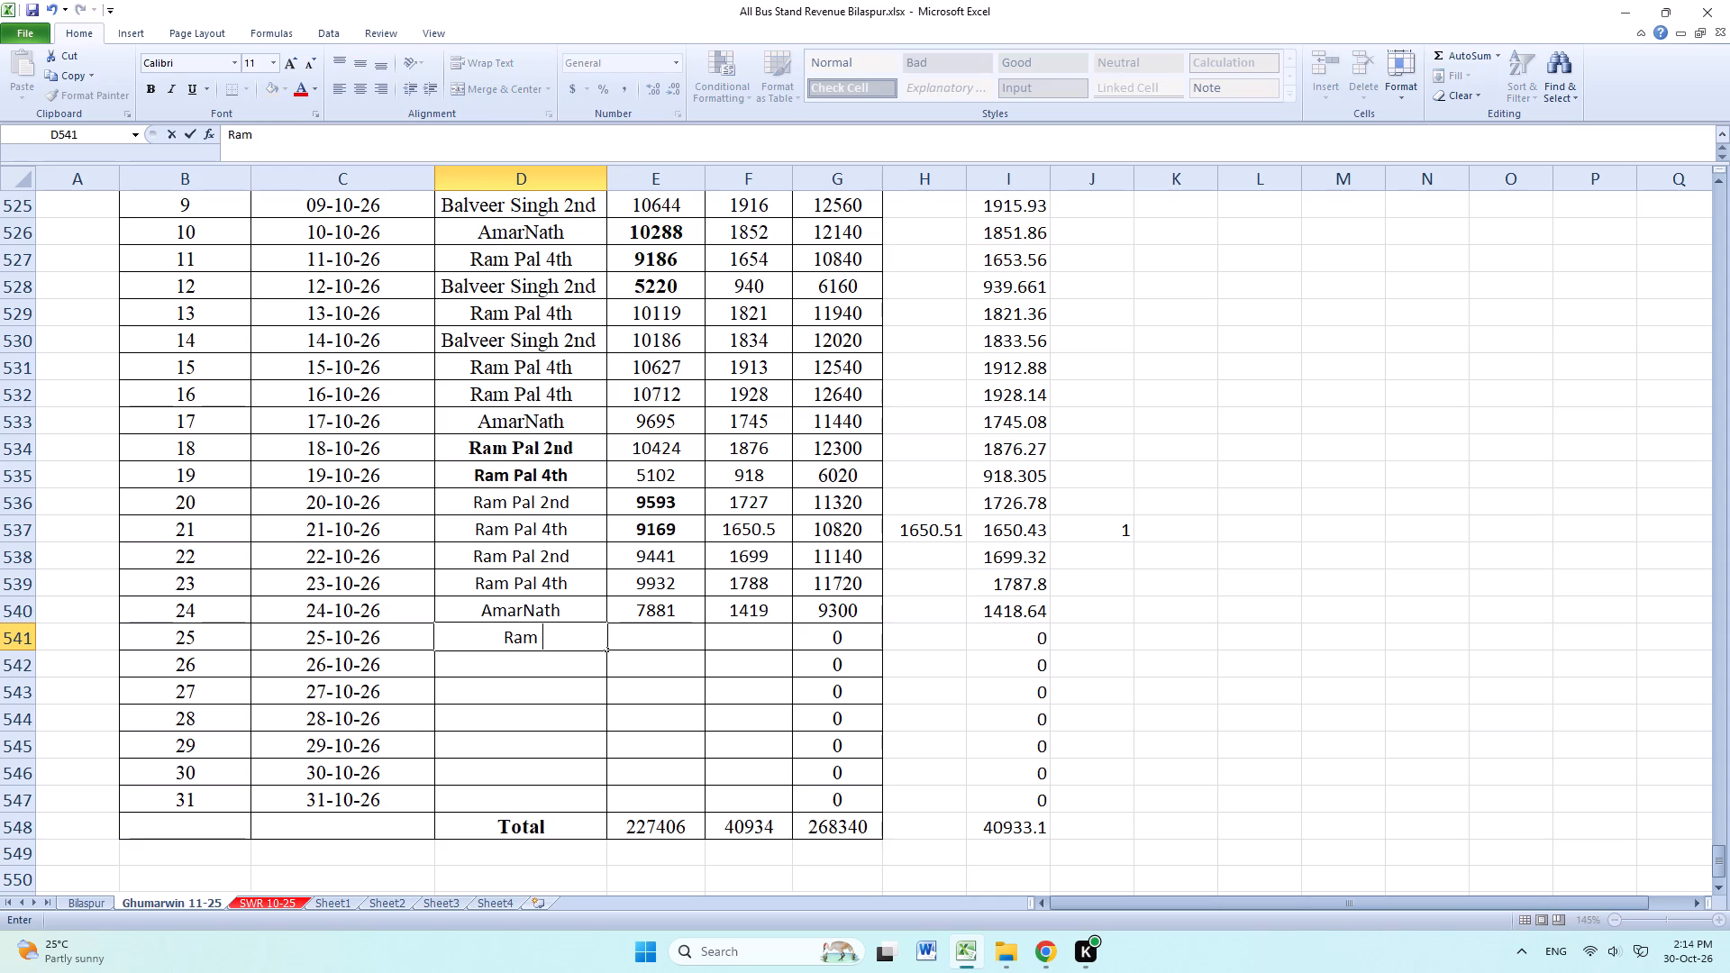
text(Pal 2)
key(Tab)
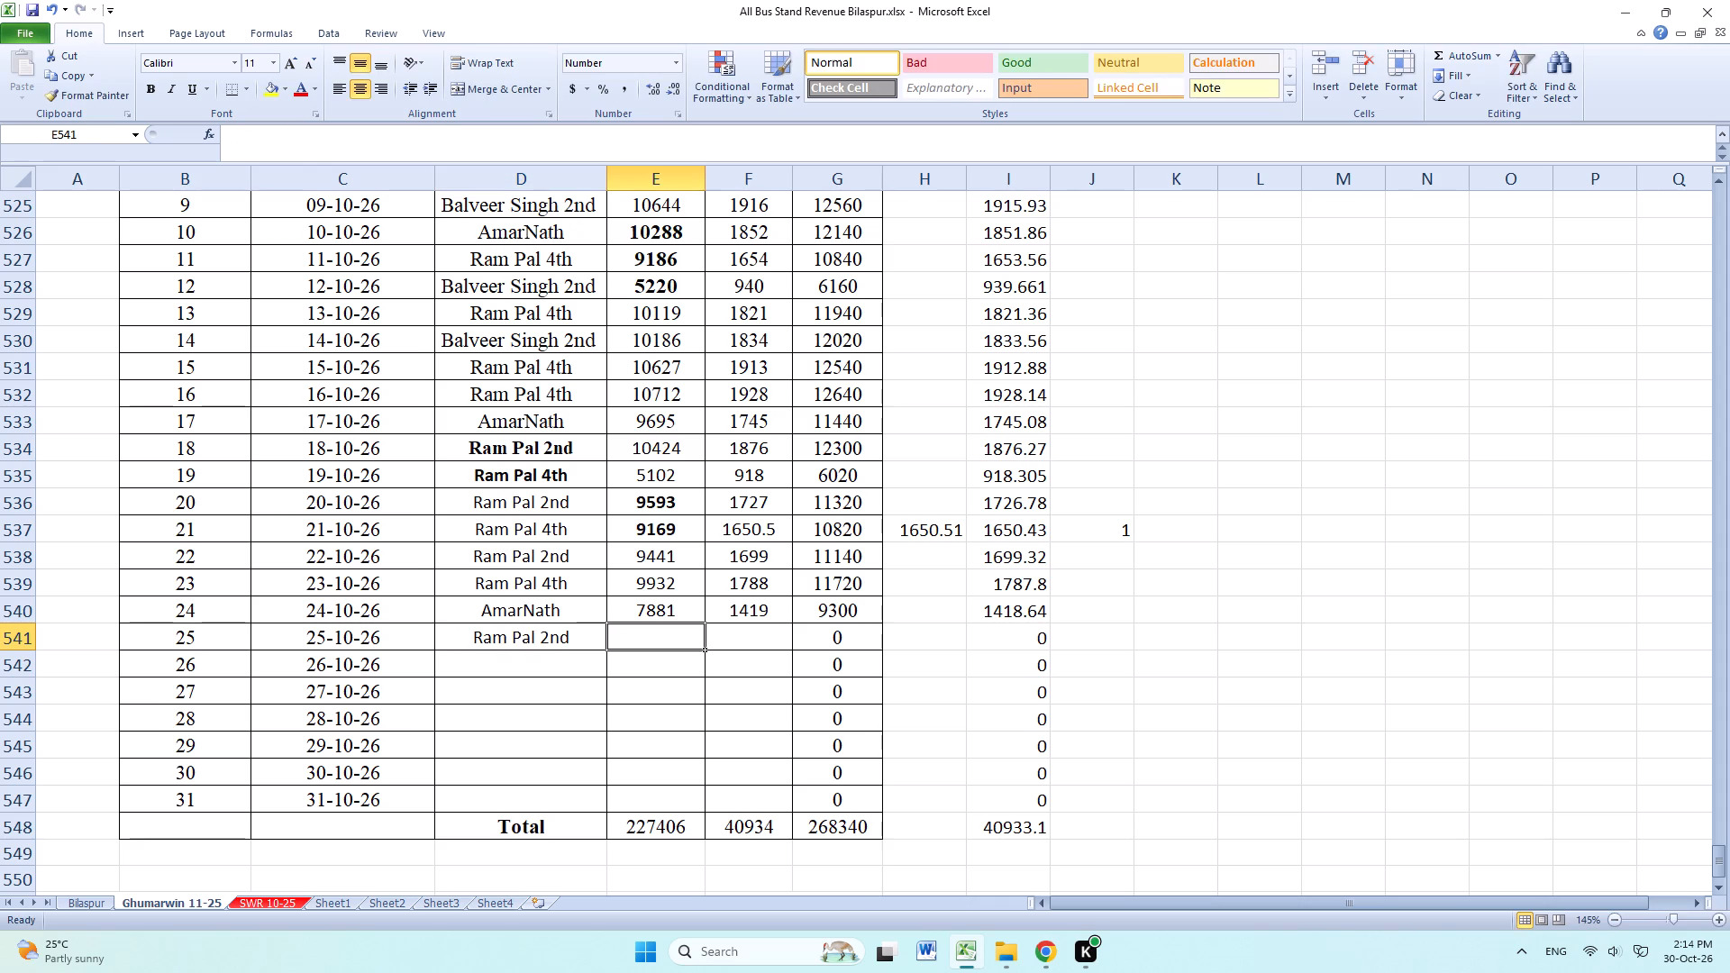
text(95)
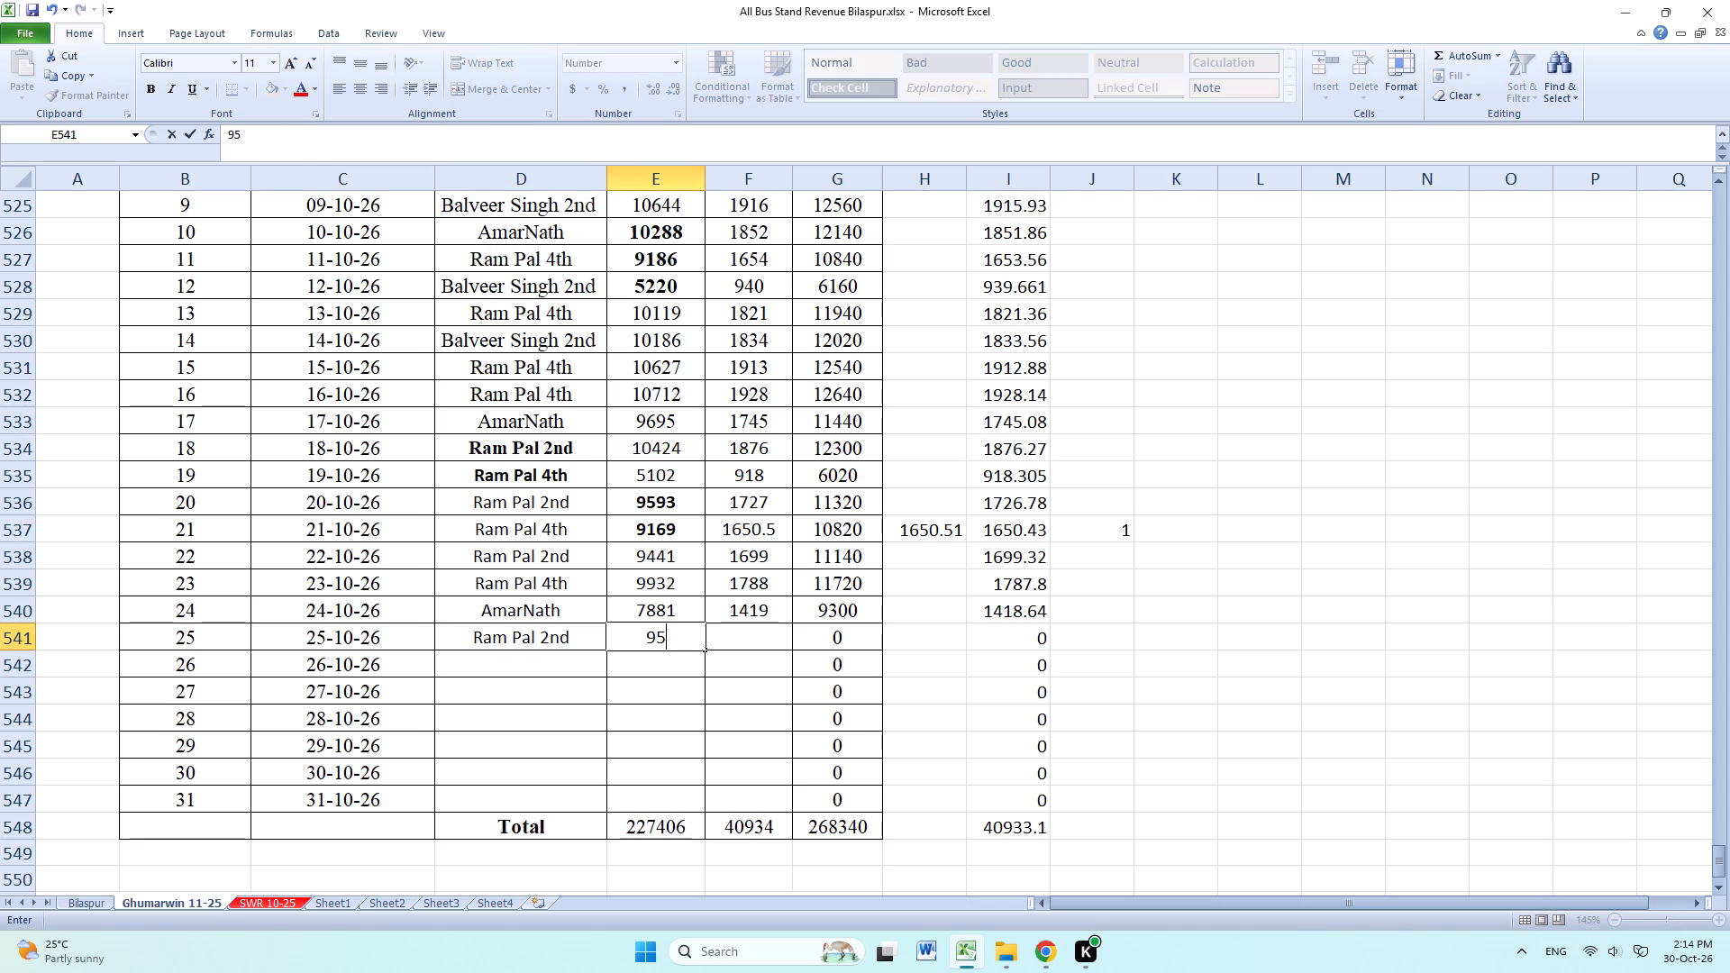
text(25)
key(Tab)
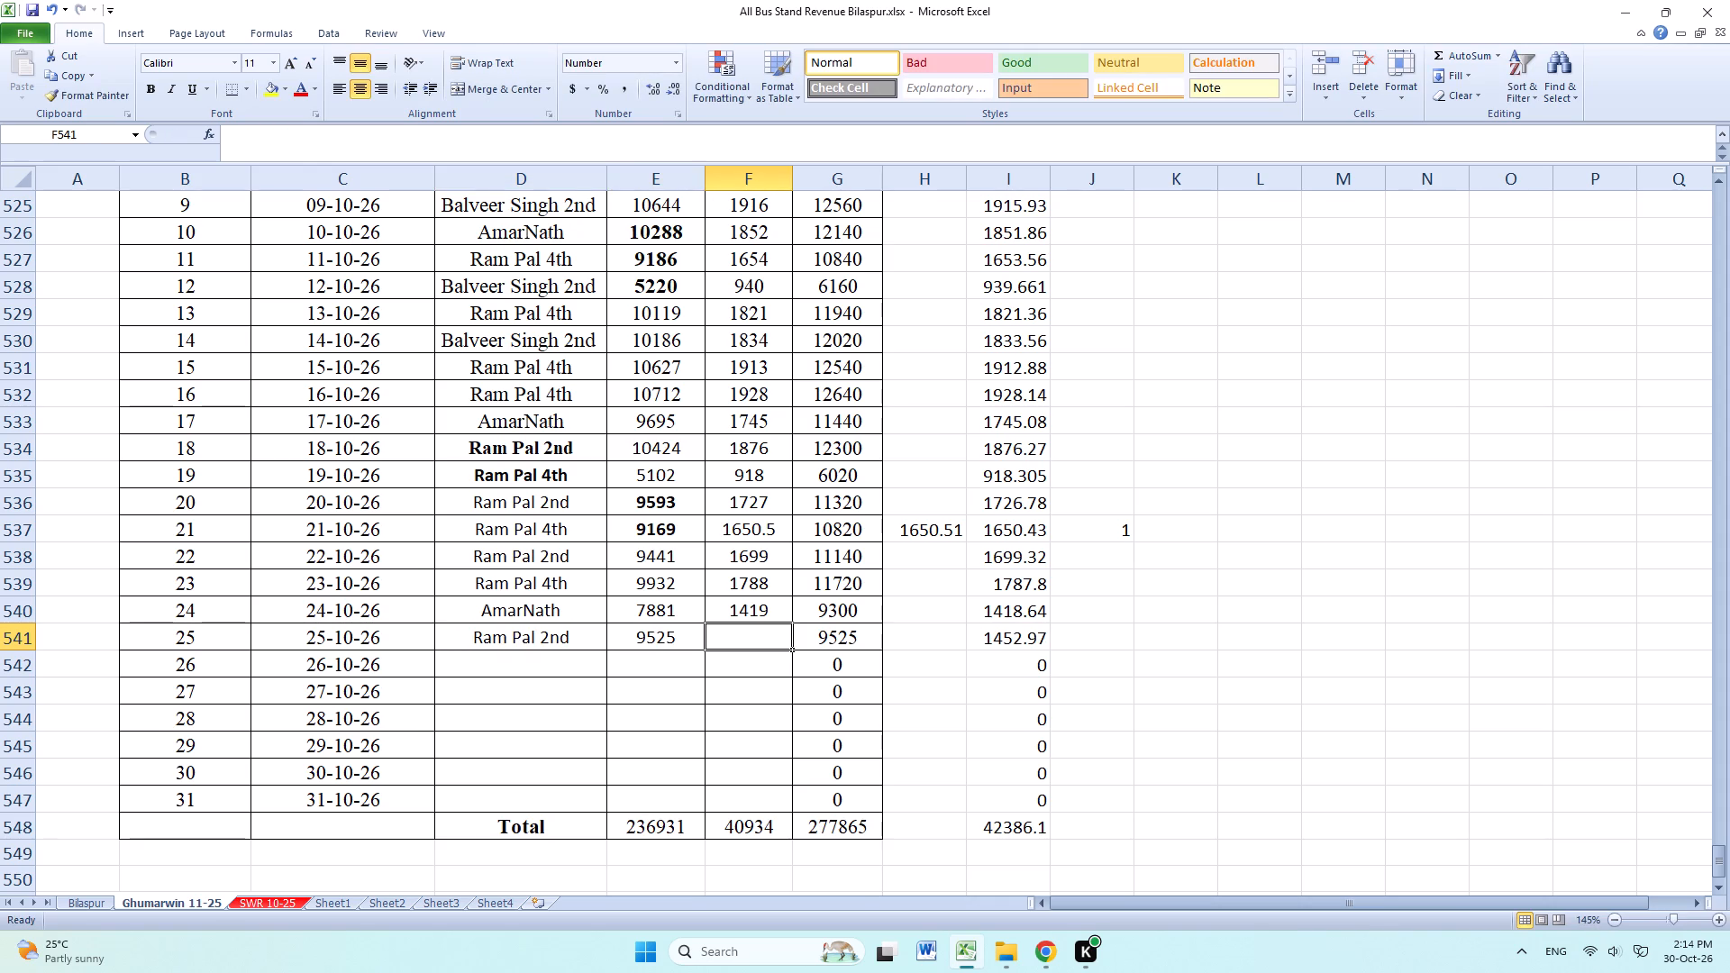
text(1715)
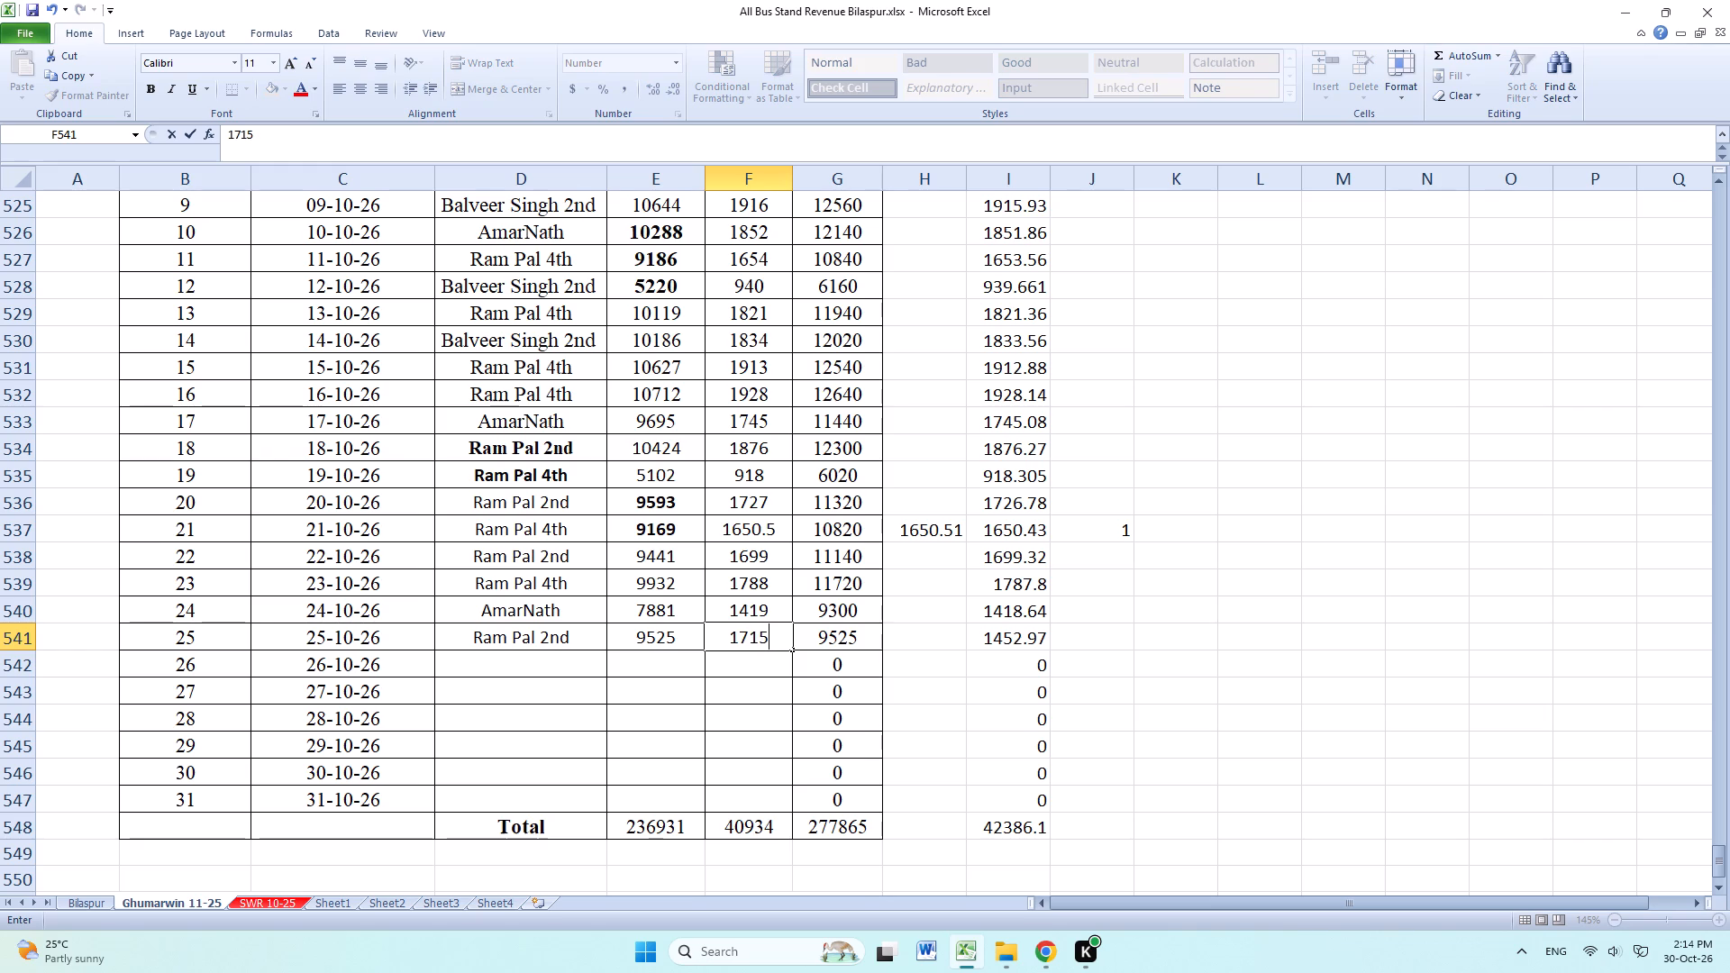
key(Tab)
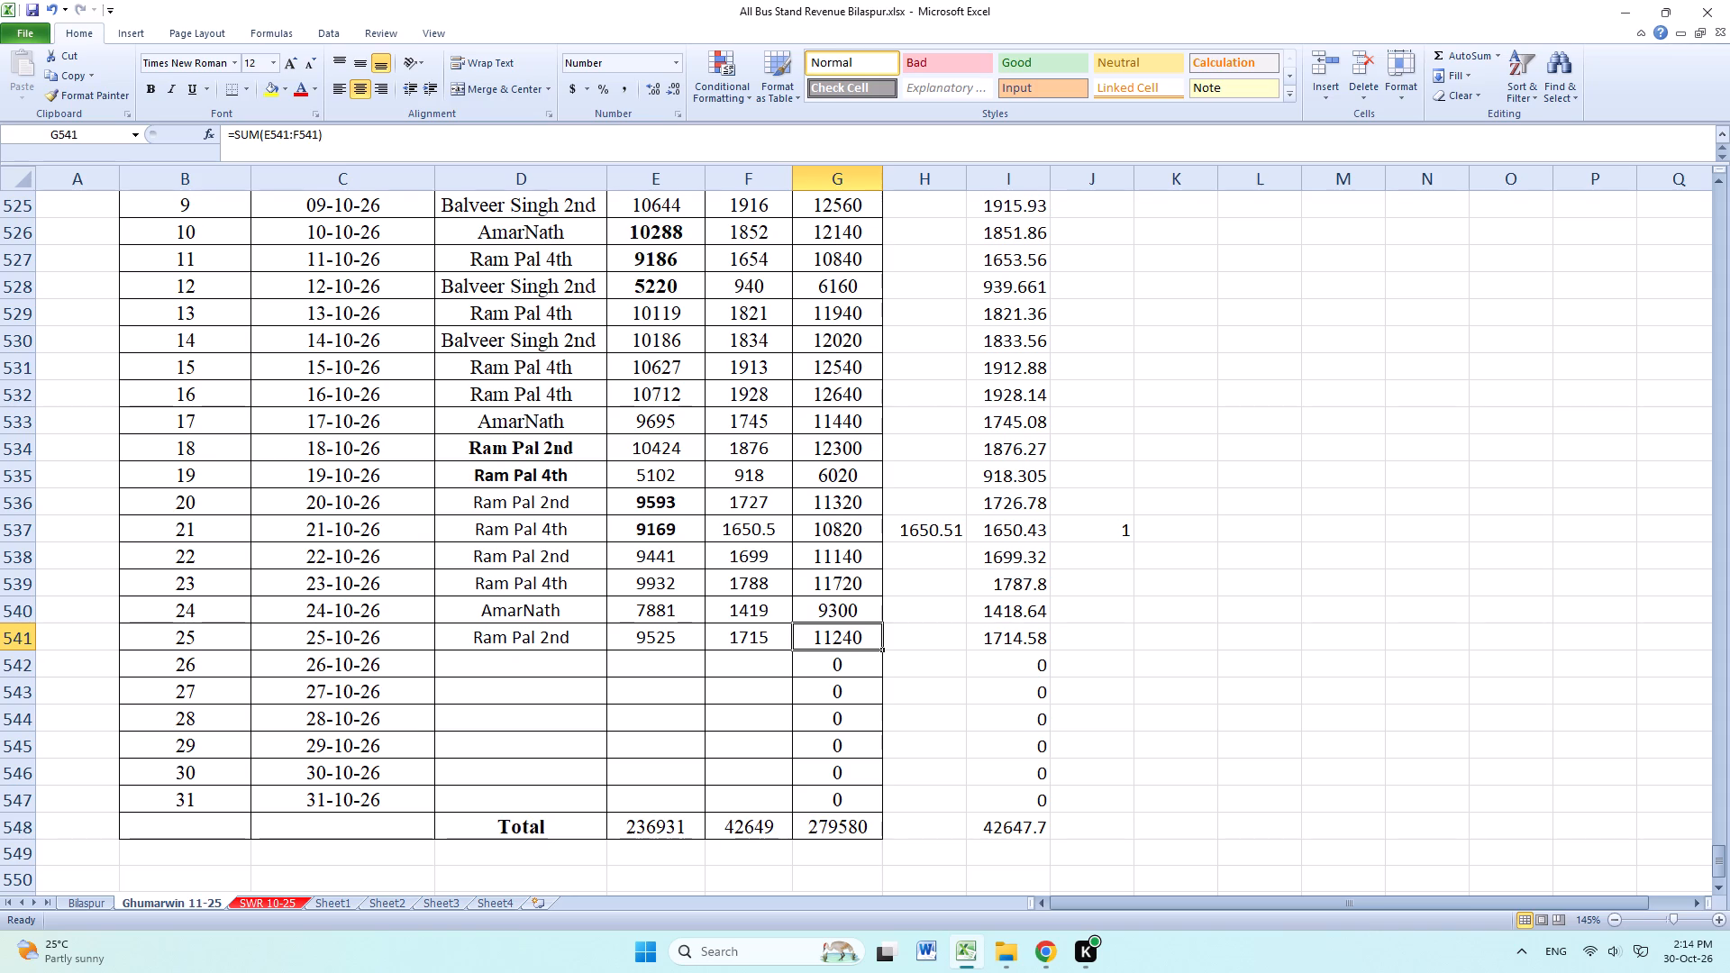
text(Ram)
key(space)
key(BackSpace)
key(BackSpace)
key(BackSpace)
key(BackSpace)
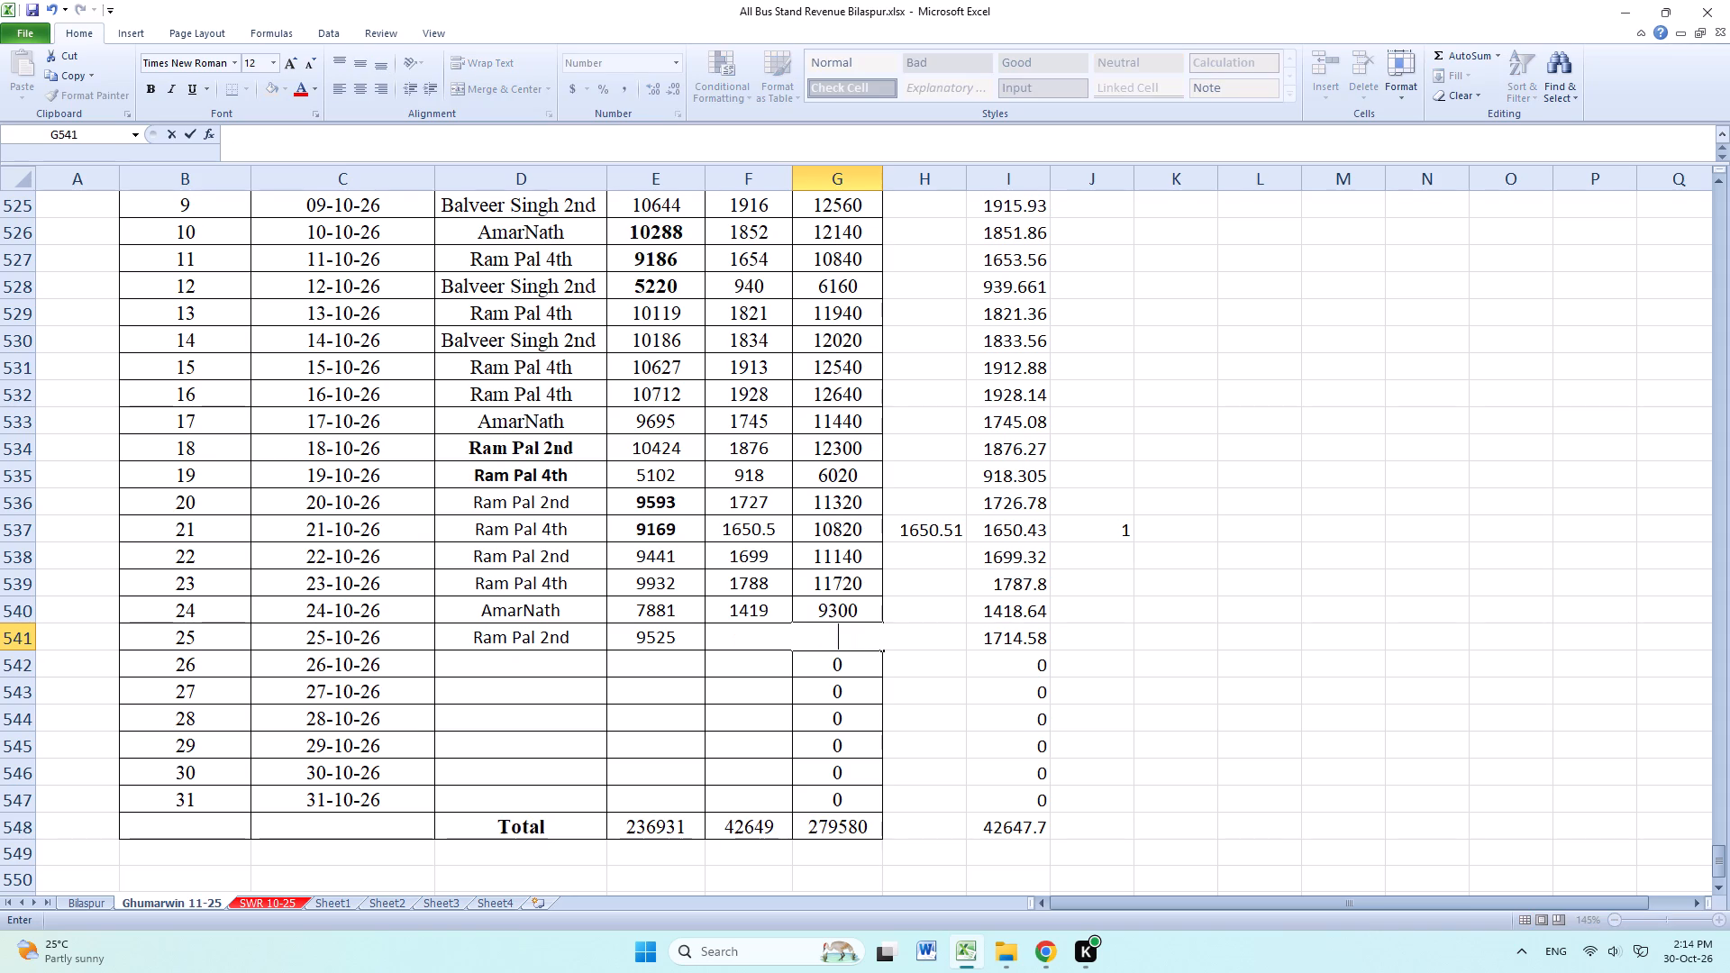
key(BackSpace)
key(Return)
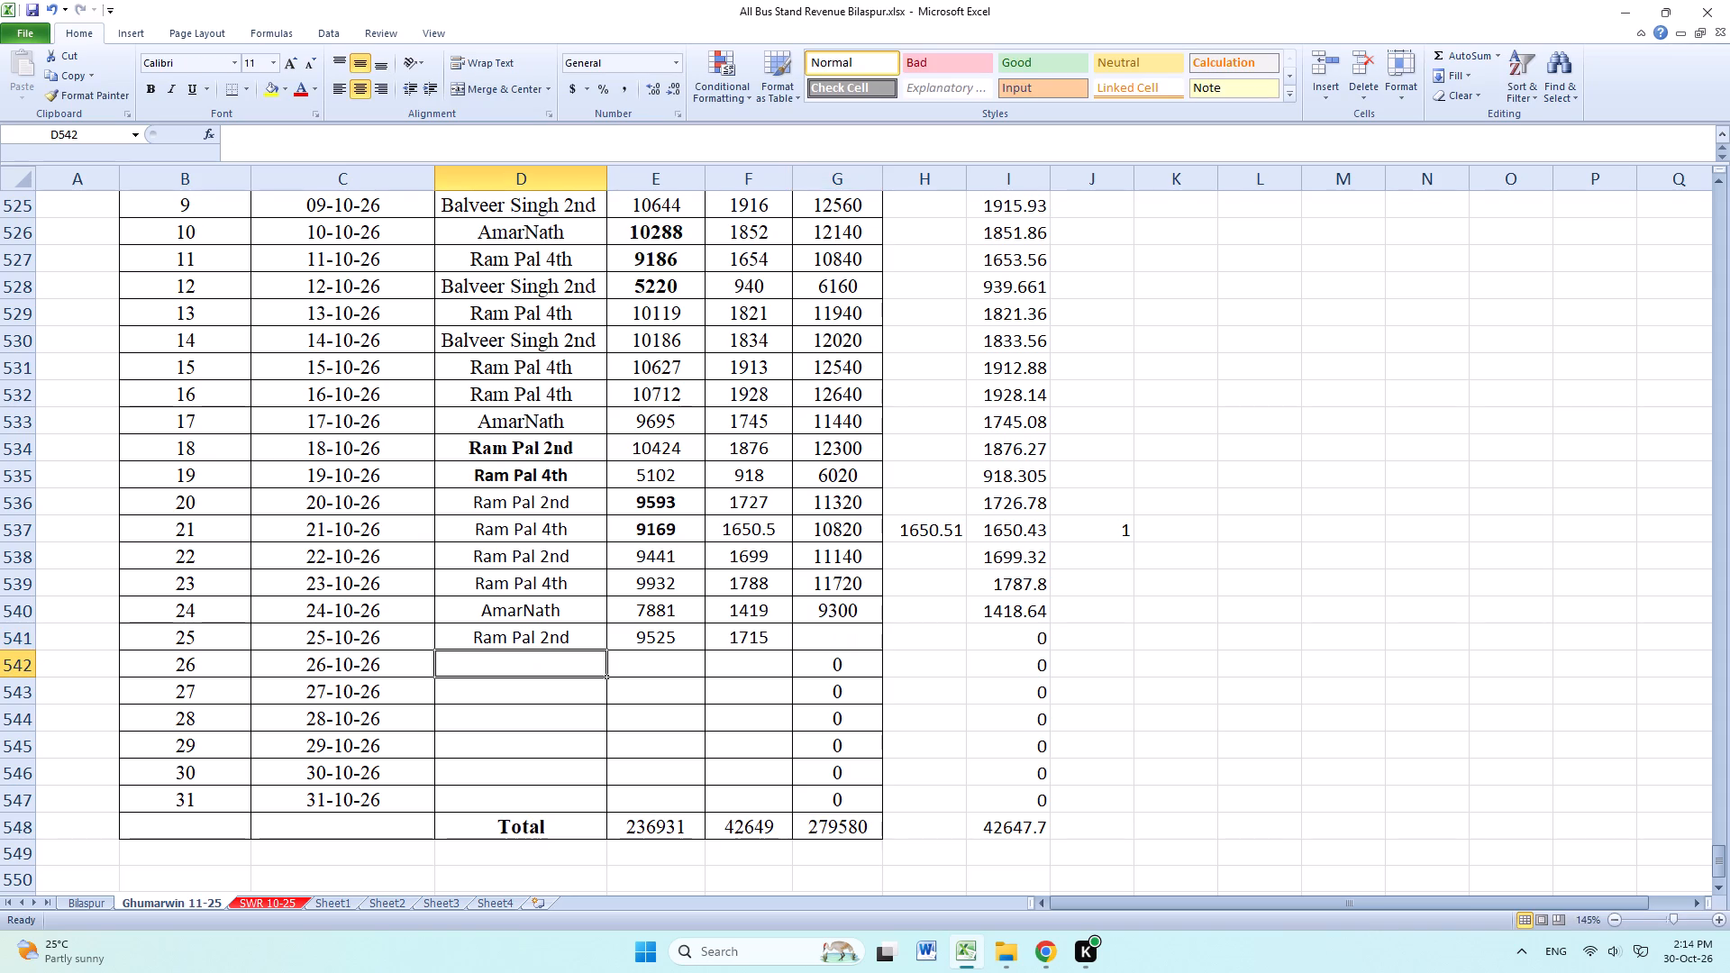
Restore the 25-10-26 row total in column G by filling the sum formula down from the 24-10-26 row.
click(860, 612)
drag(882, 622, 883, 636)
click(863, 609)
drag(881, 623, 881, 649)
Fill the 26-10-26 row with the same name as 25-10-26, 4237 in column E and 763 in column F.
click(548, 667)
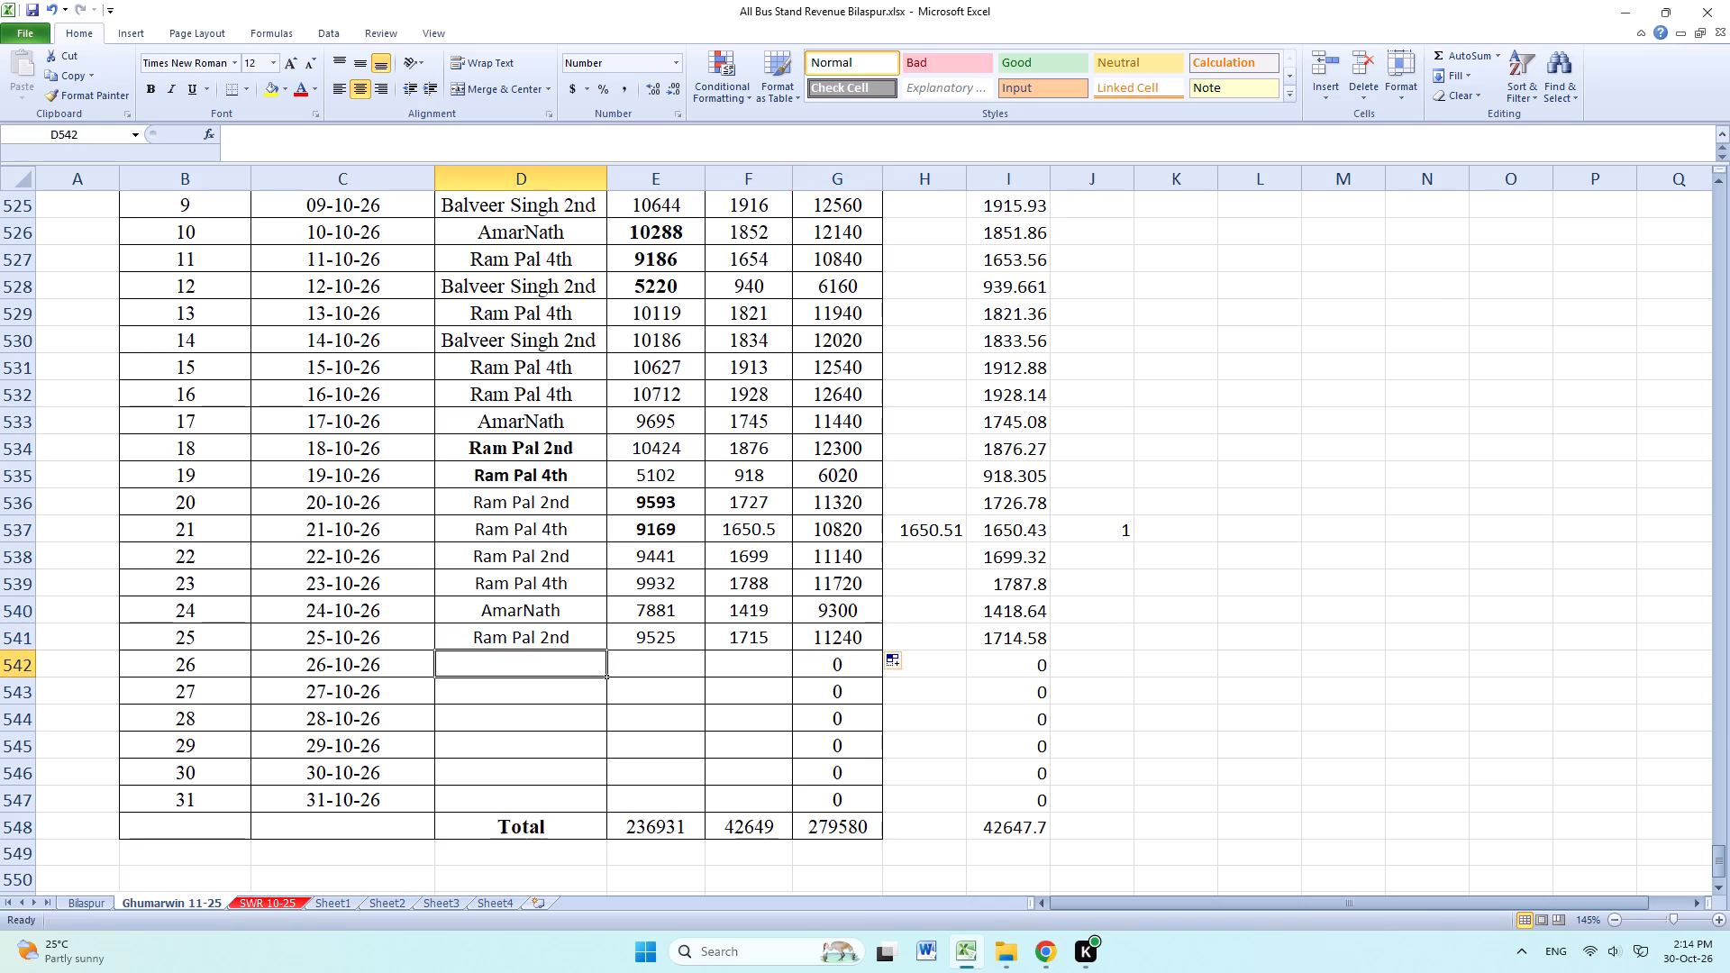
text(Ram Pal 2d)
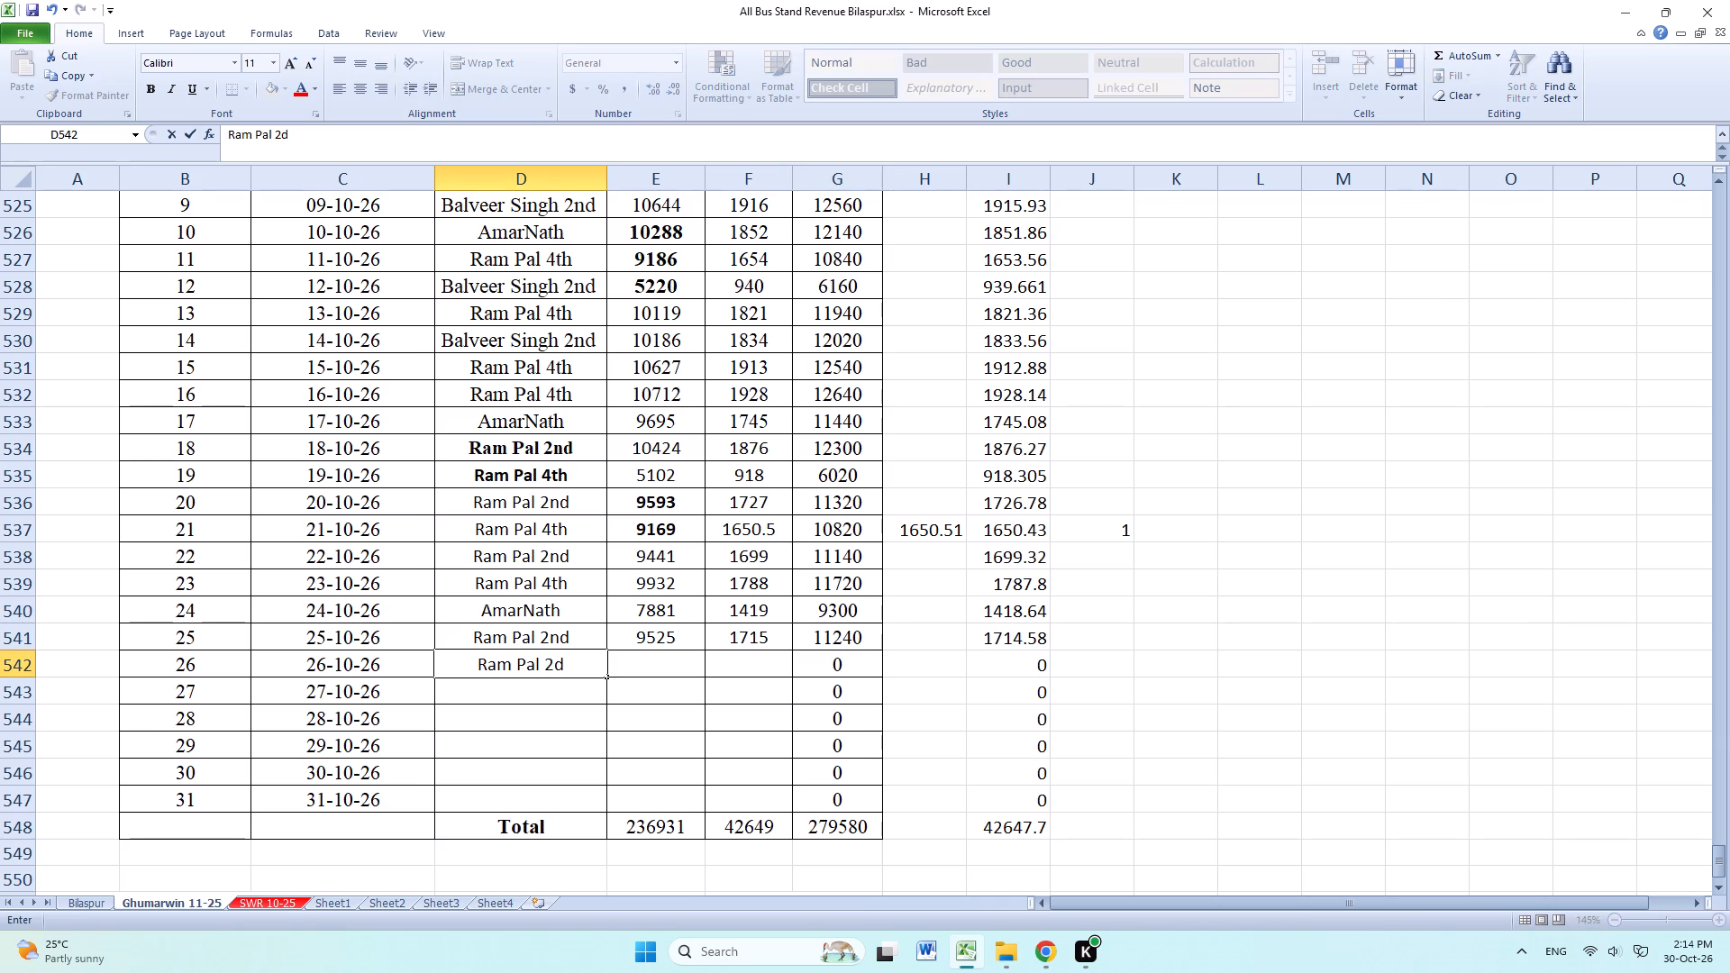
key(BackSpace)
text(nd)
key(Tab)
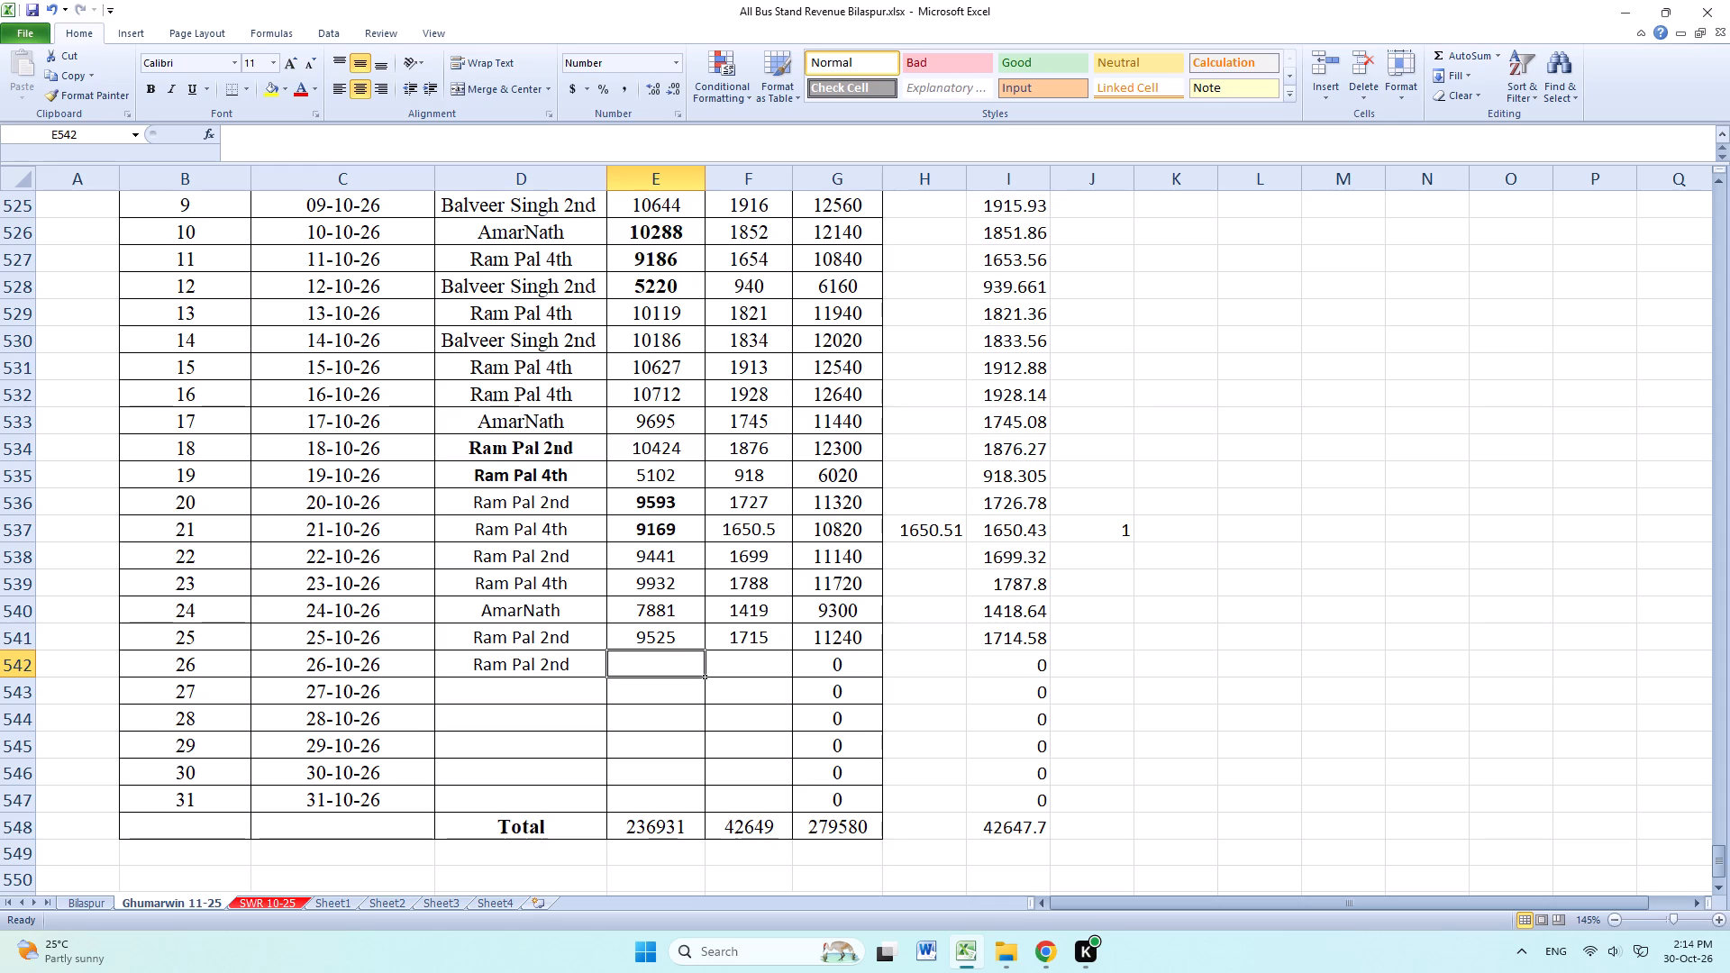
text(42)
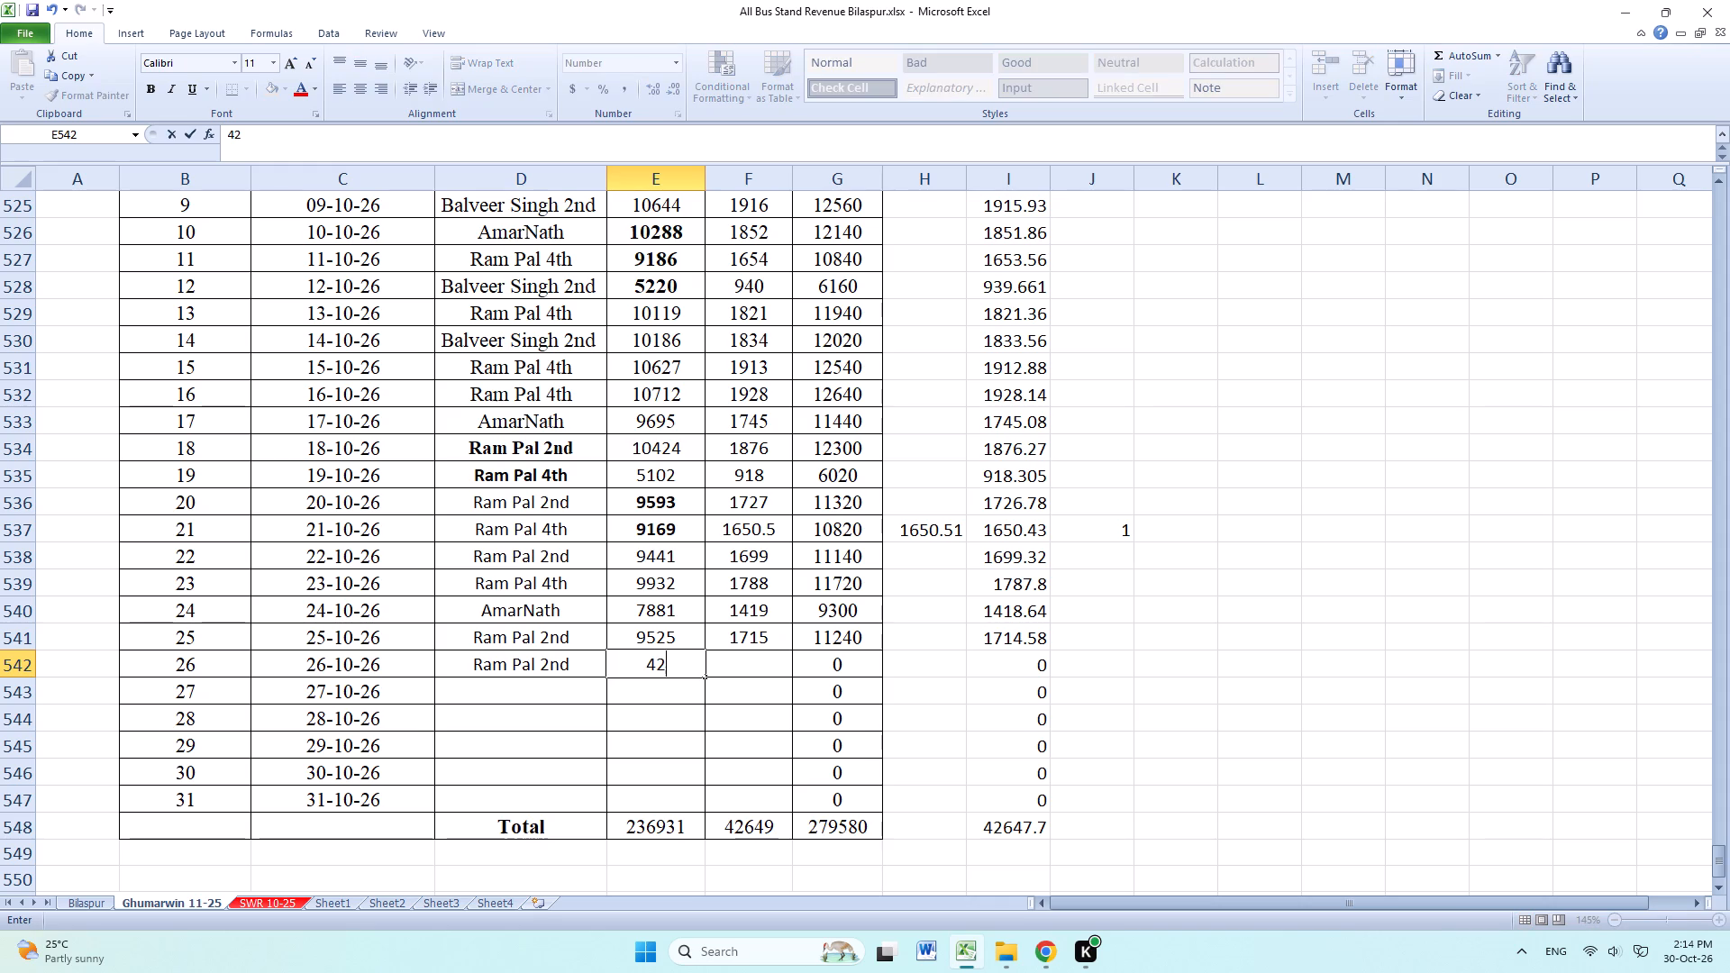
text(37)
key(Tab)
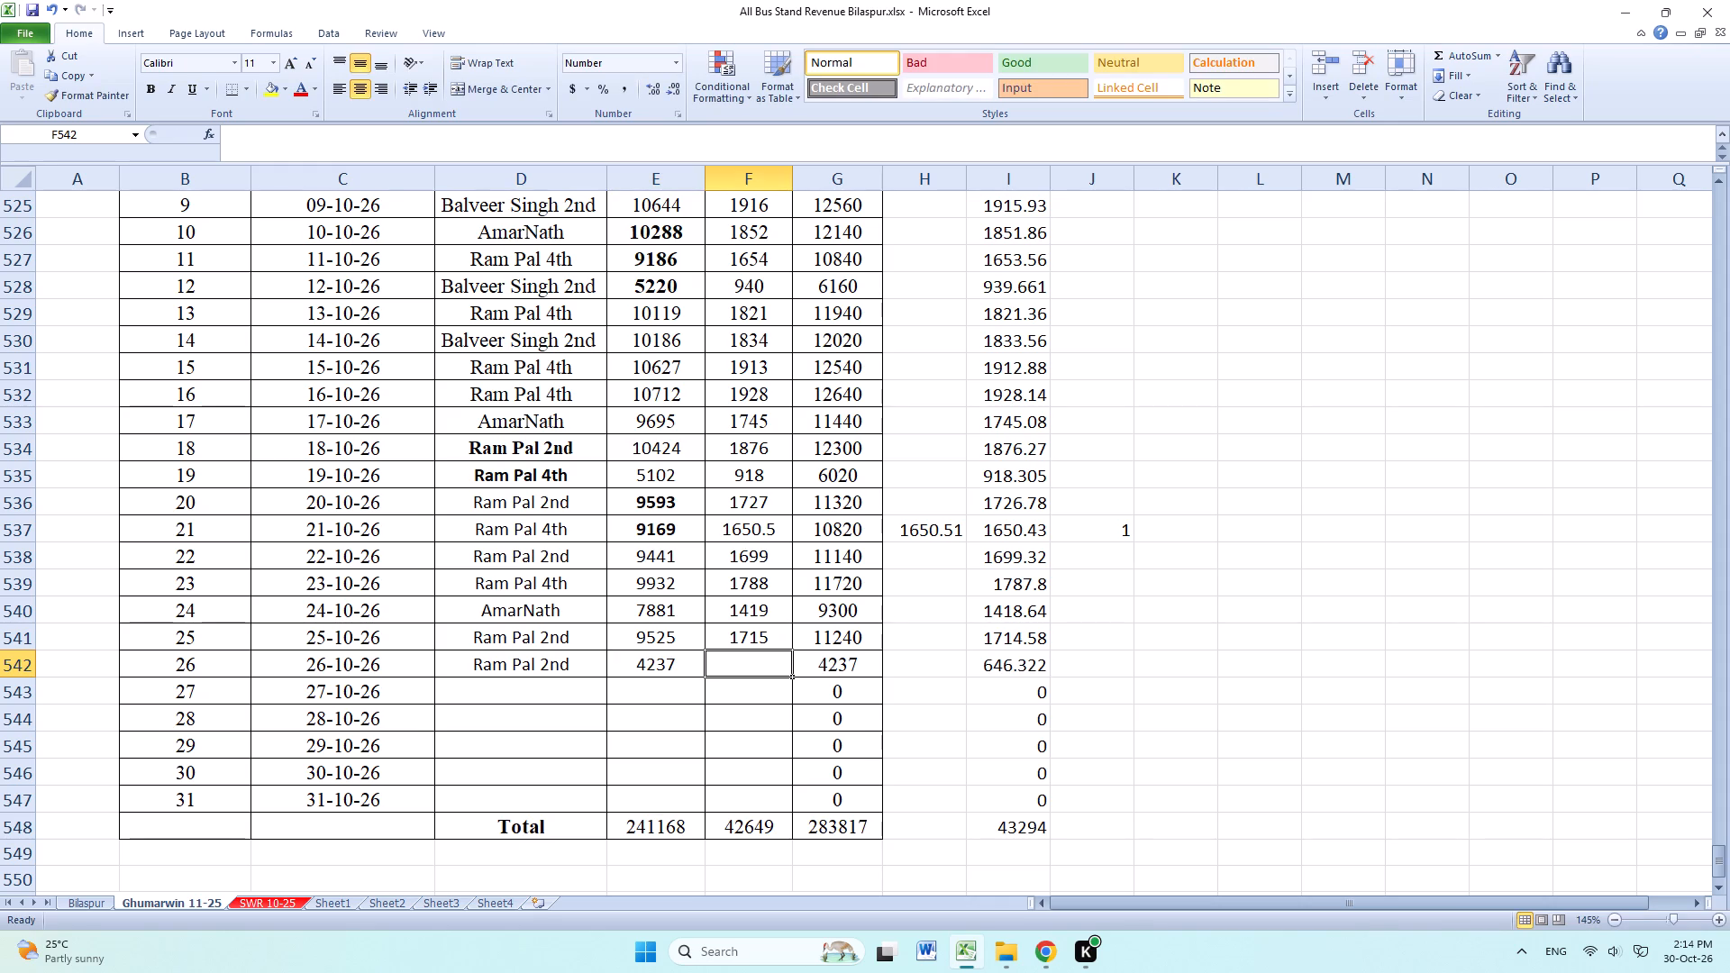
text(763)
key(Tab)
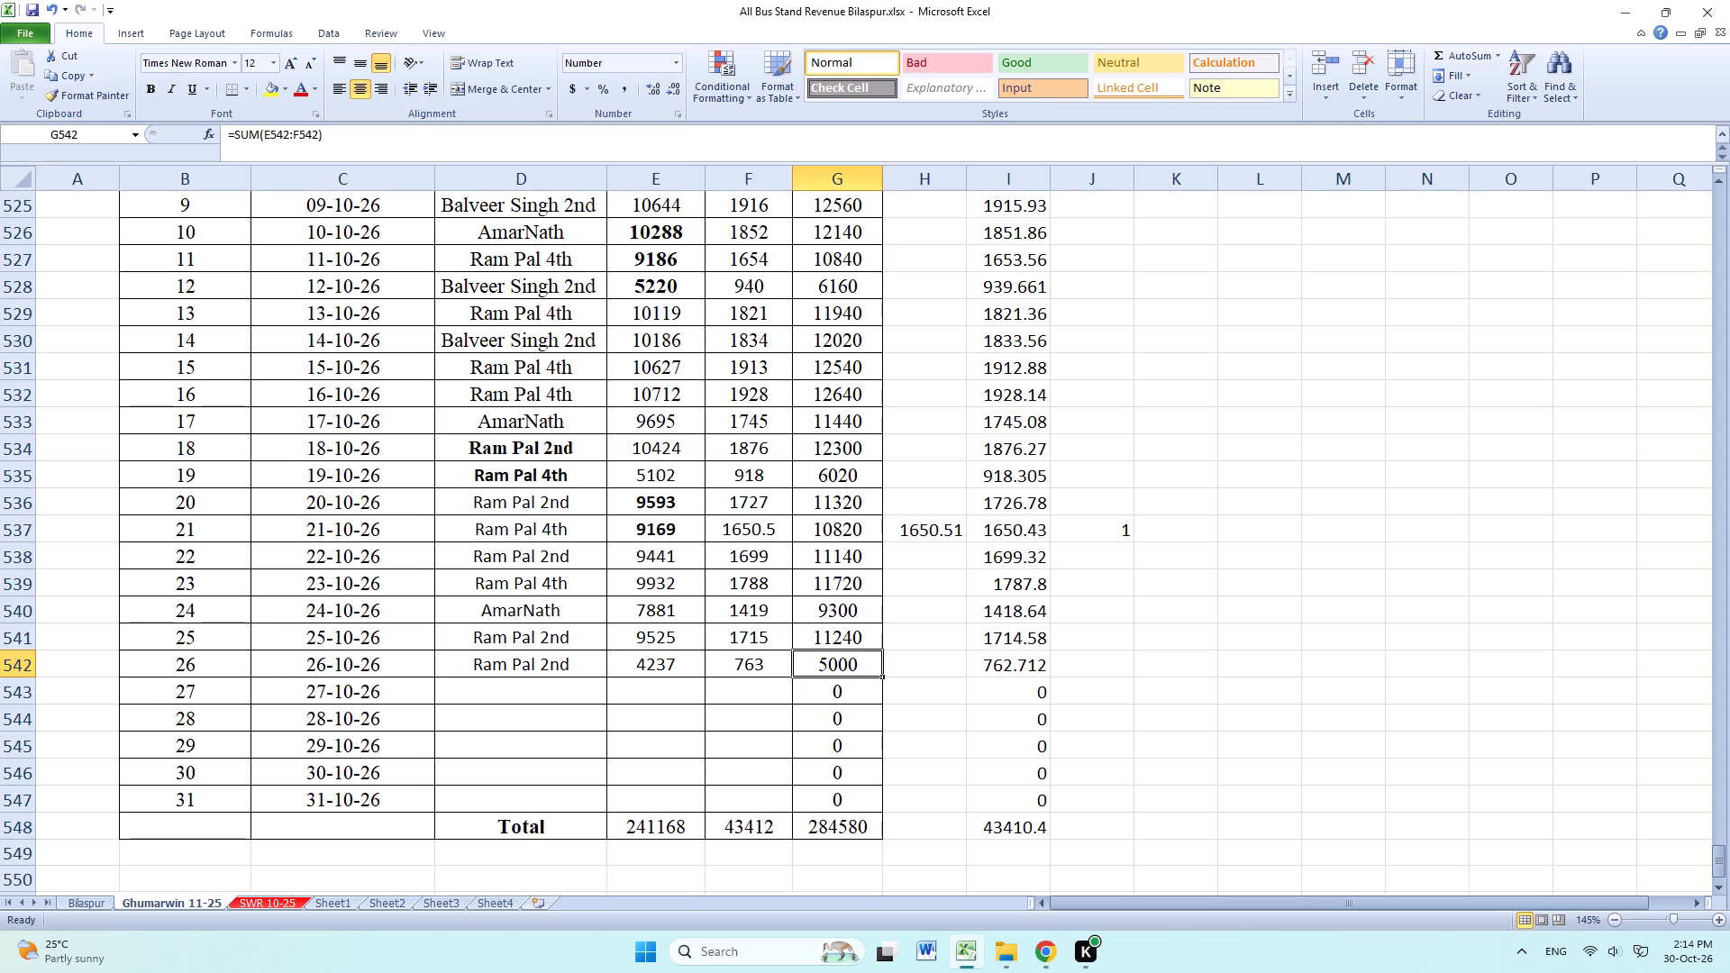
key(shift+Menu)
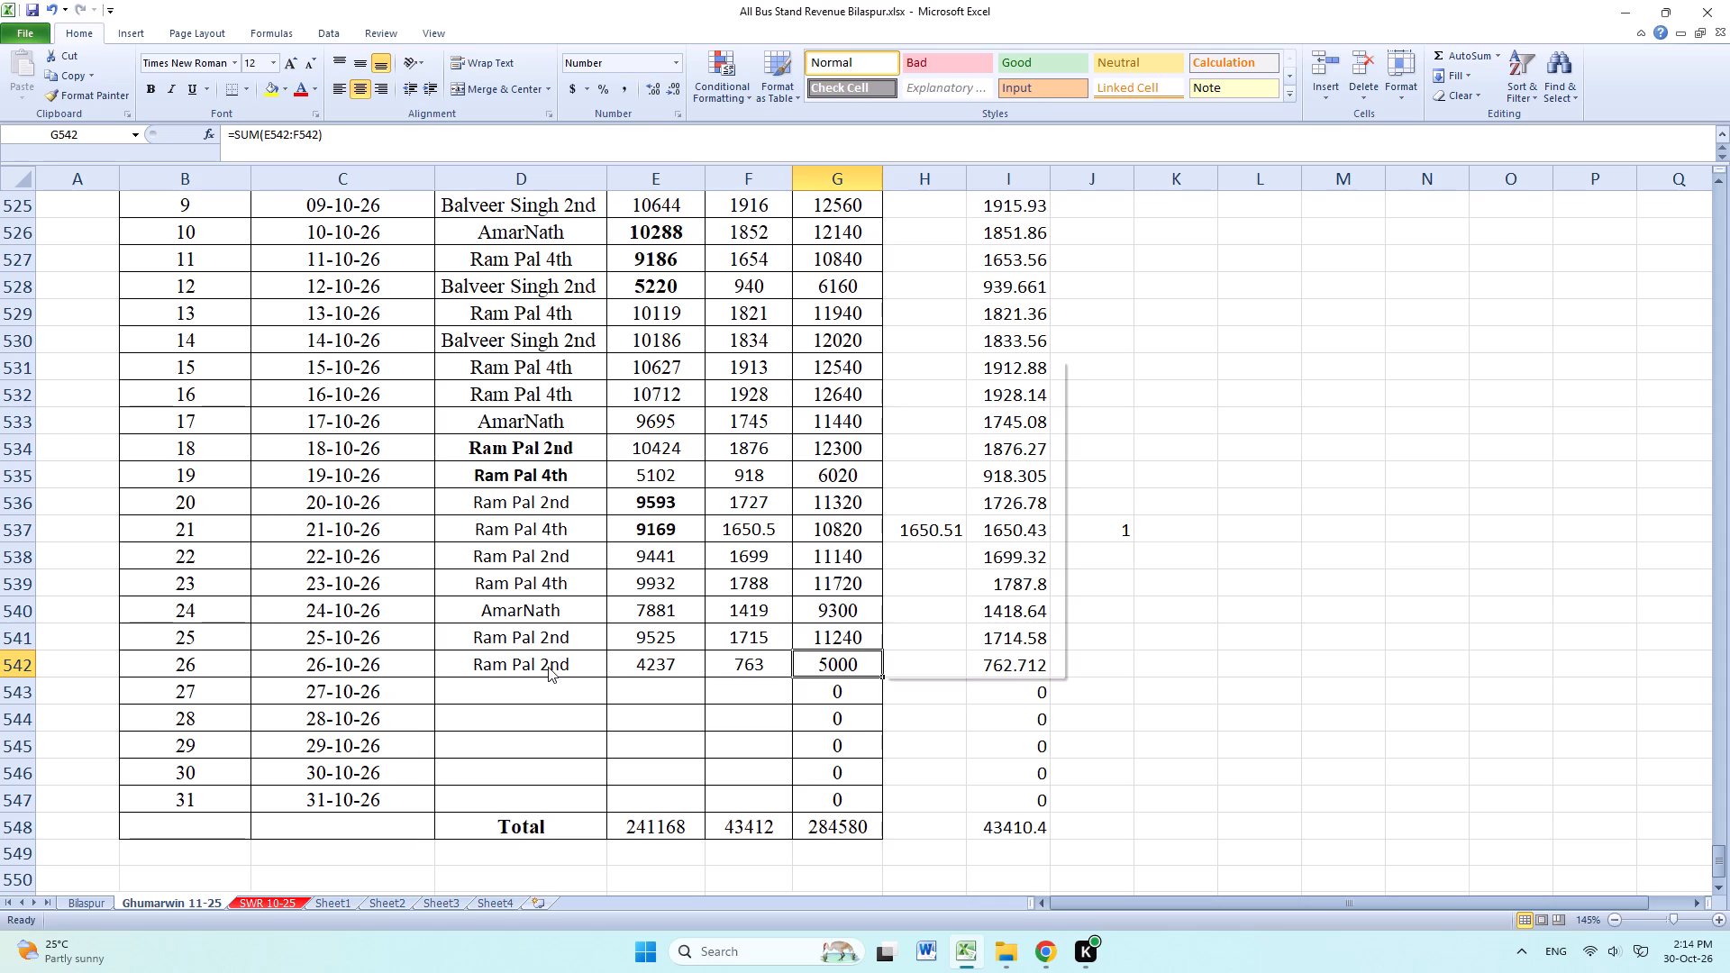
Fill the 27-10-26 row with the same name as 23-10-26, 8678 in column E and 1562 in column F.
click(507, 690)
click(516, 687)
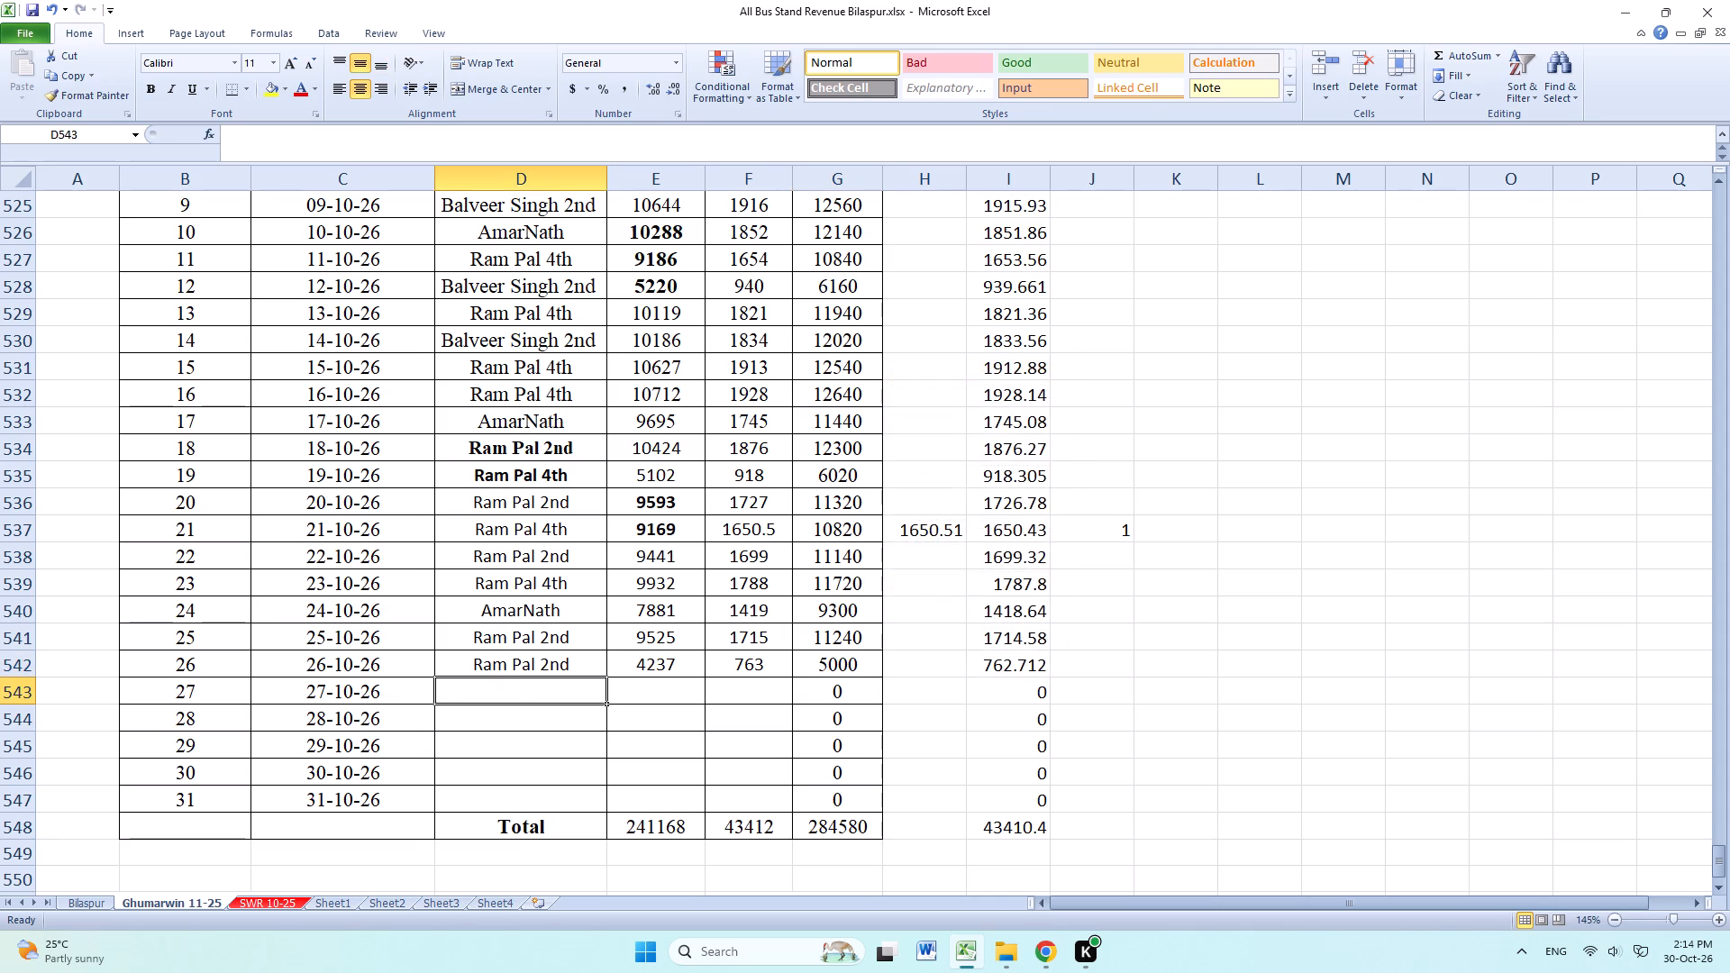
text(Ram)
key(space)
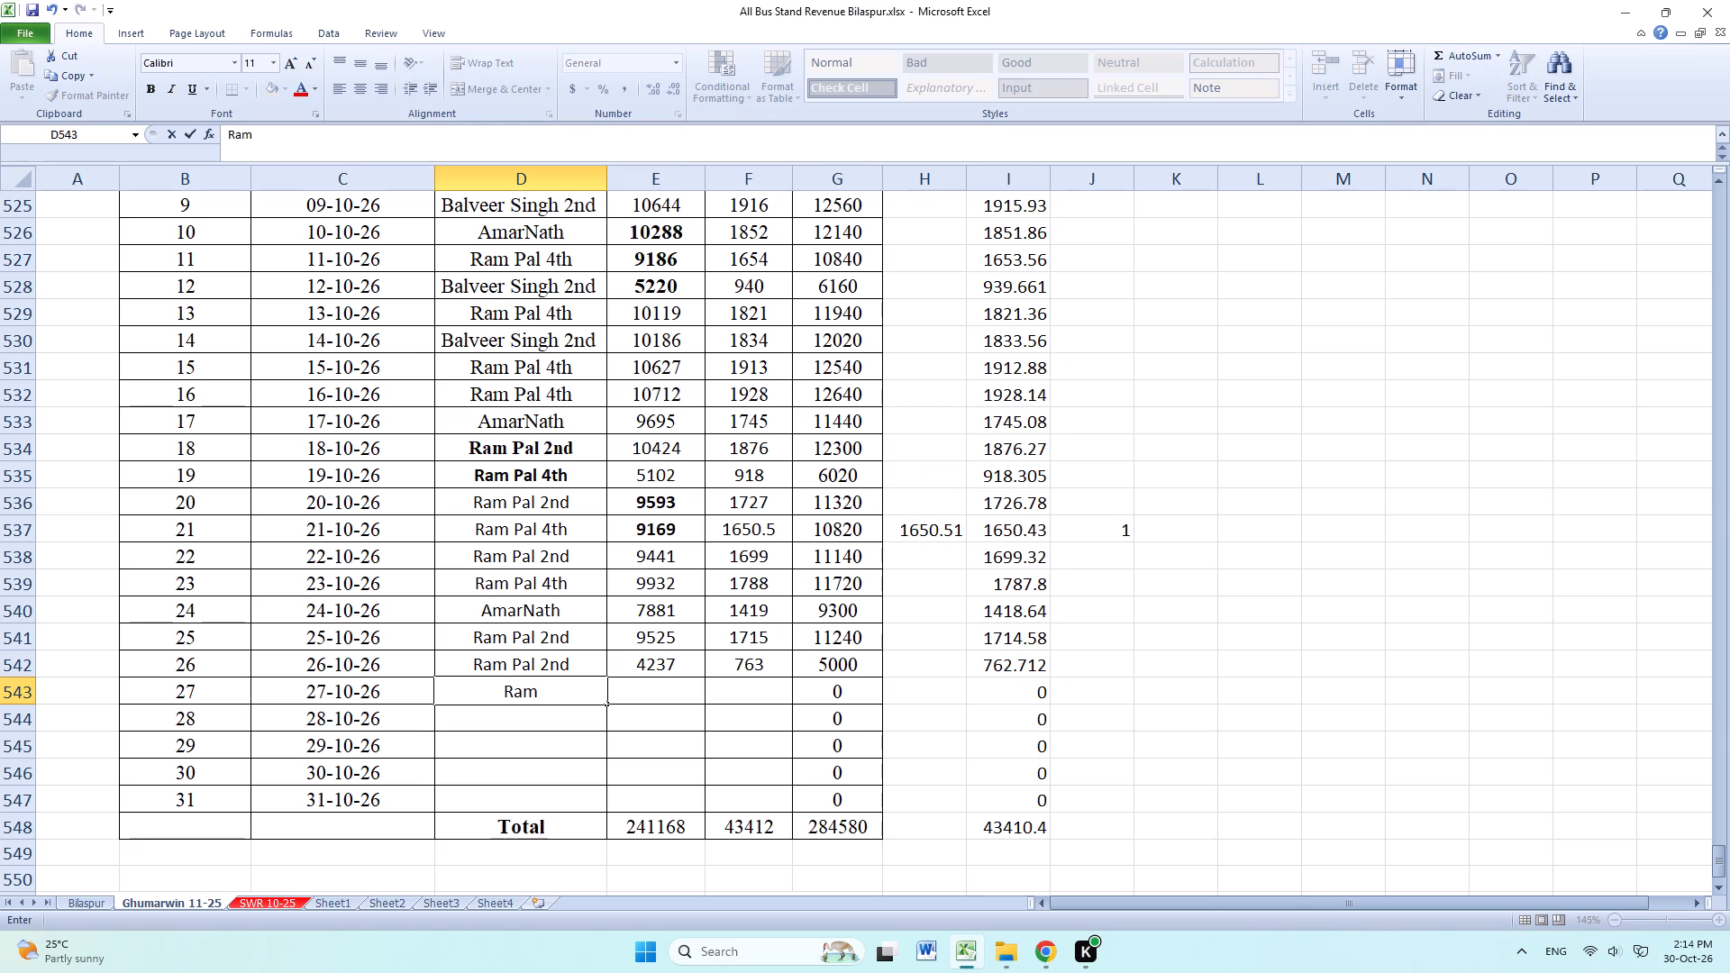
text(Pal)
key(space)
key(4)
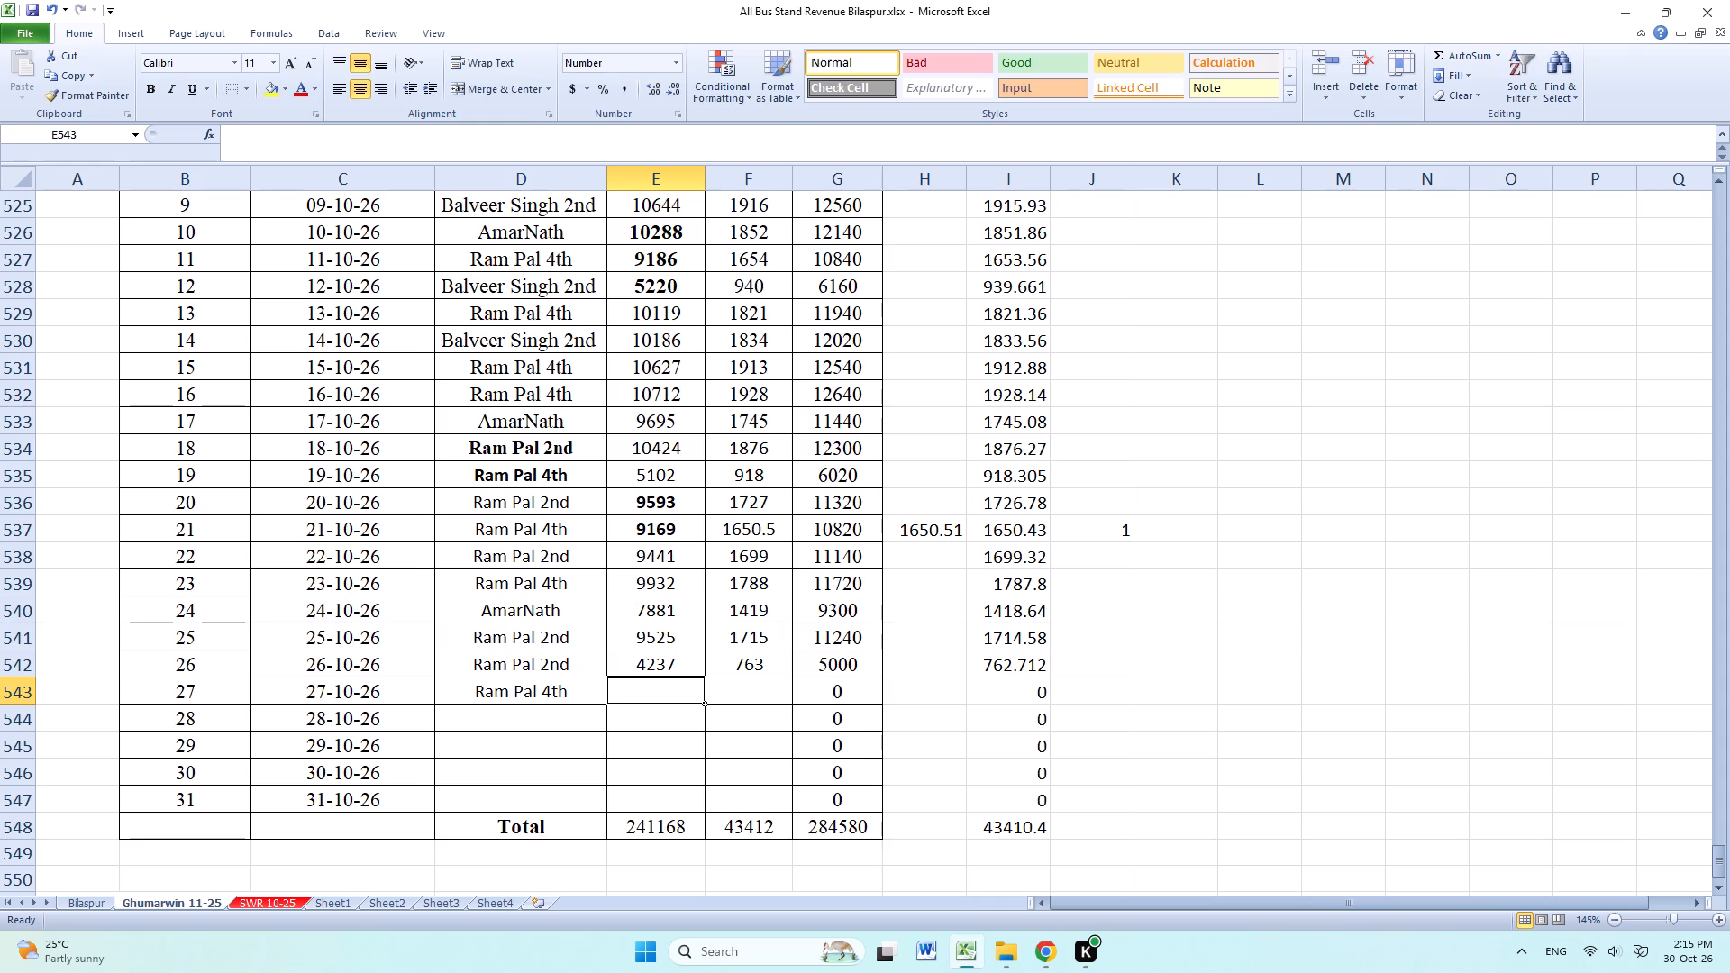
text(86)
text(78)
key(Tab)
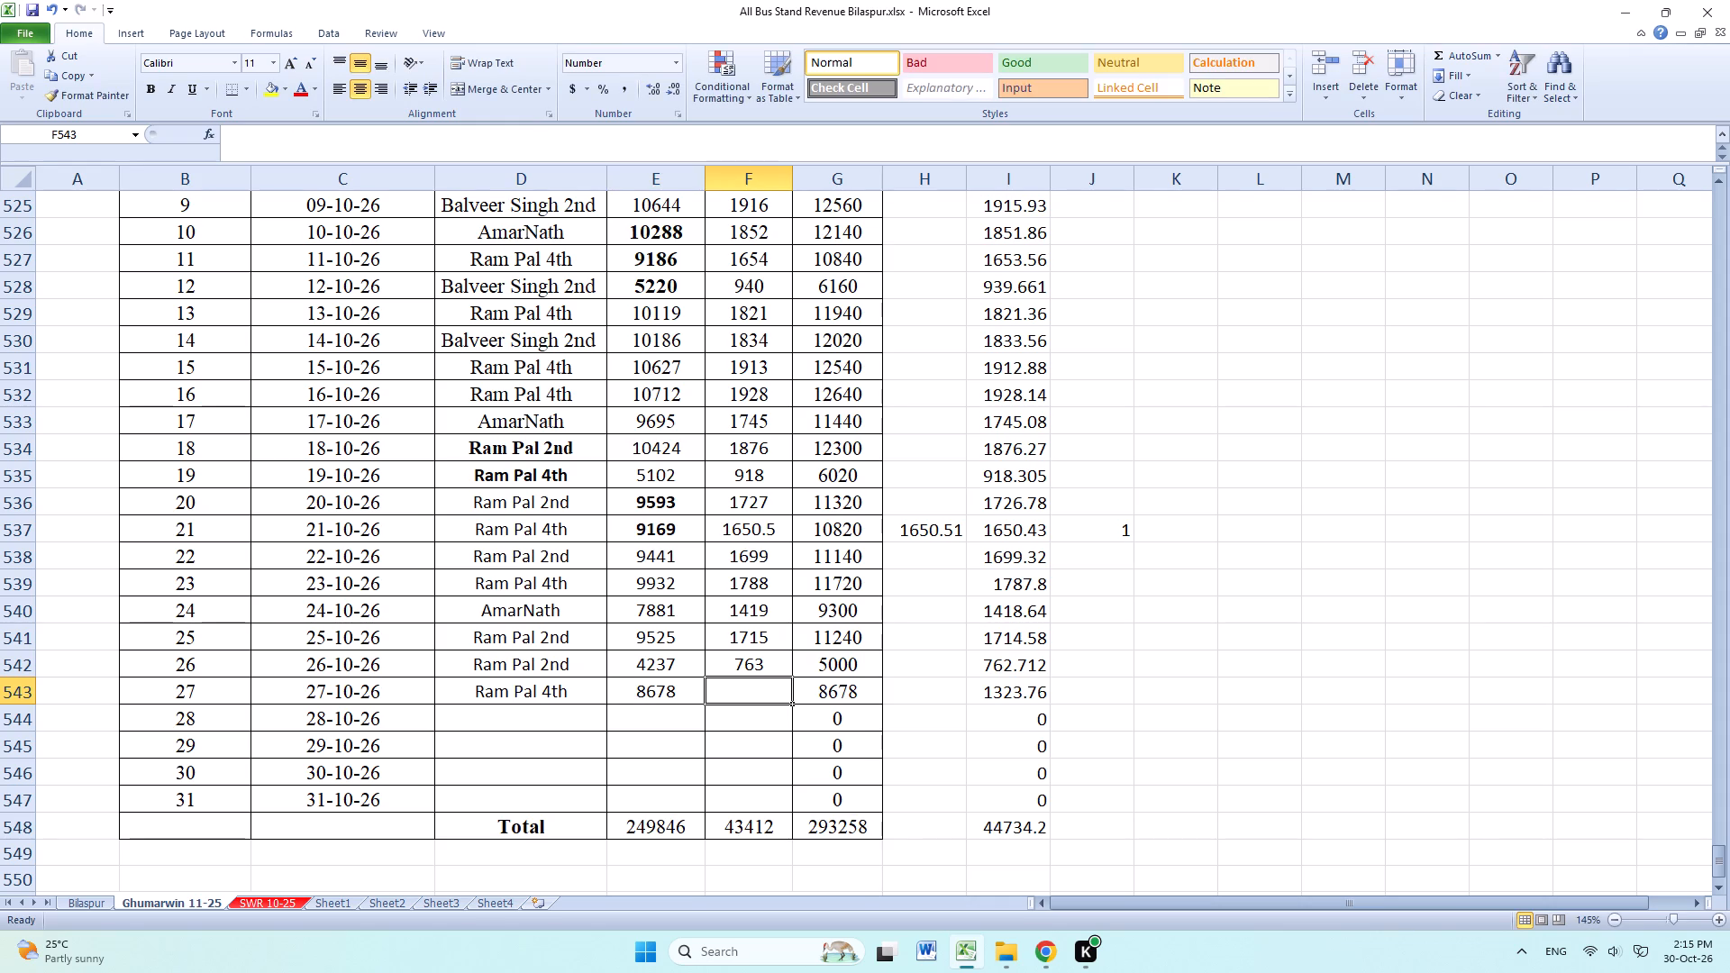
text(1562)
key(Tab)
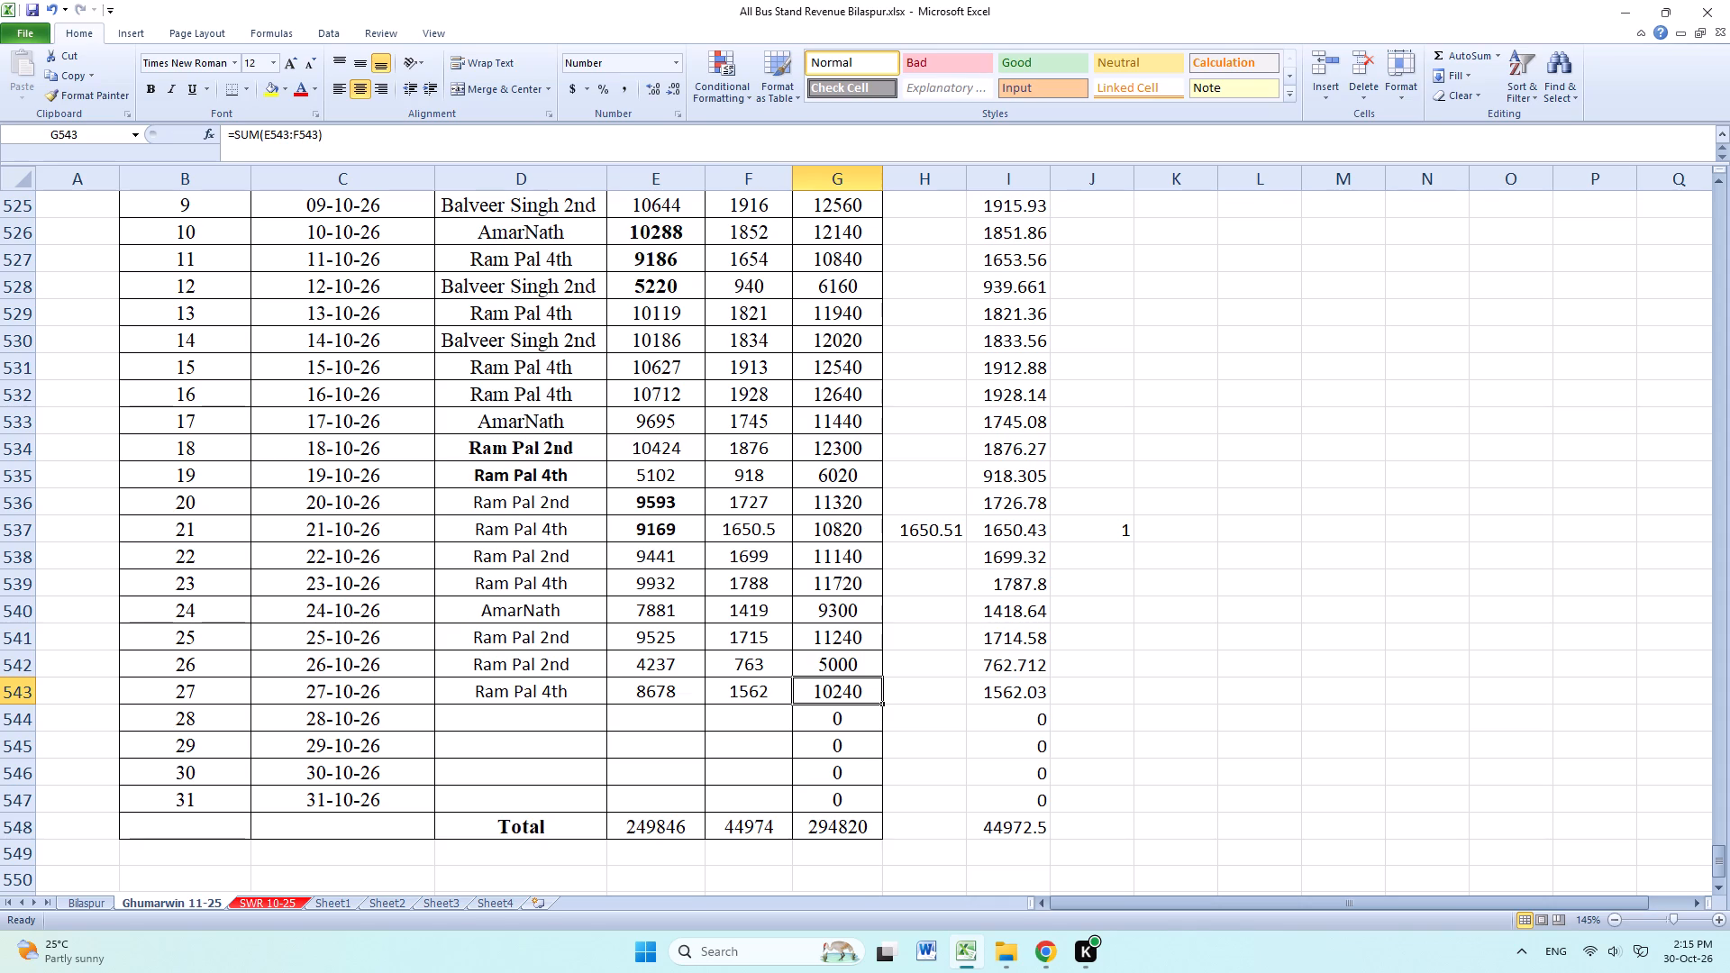
Make the column E amounts for 25-10-26 through 27-10-26 bold.
drag(655, 635, 661, 690)
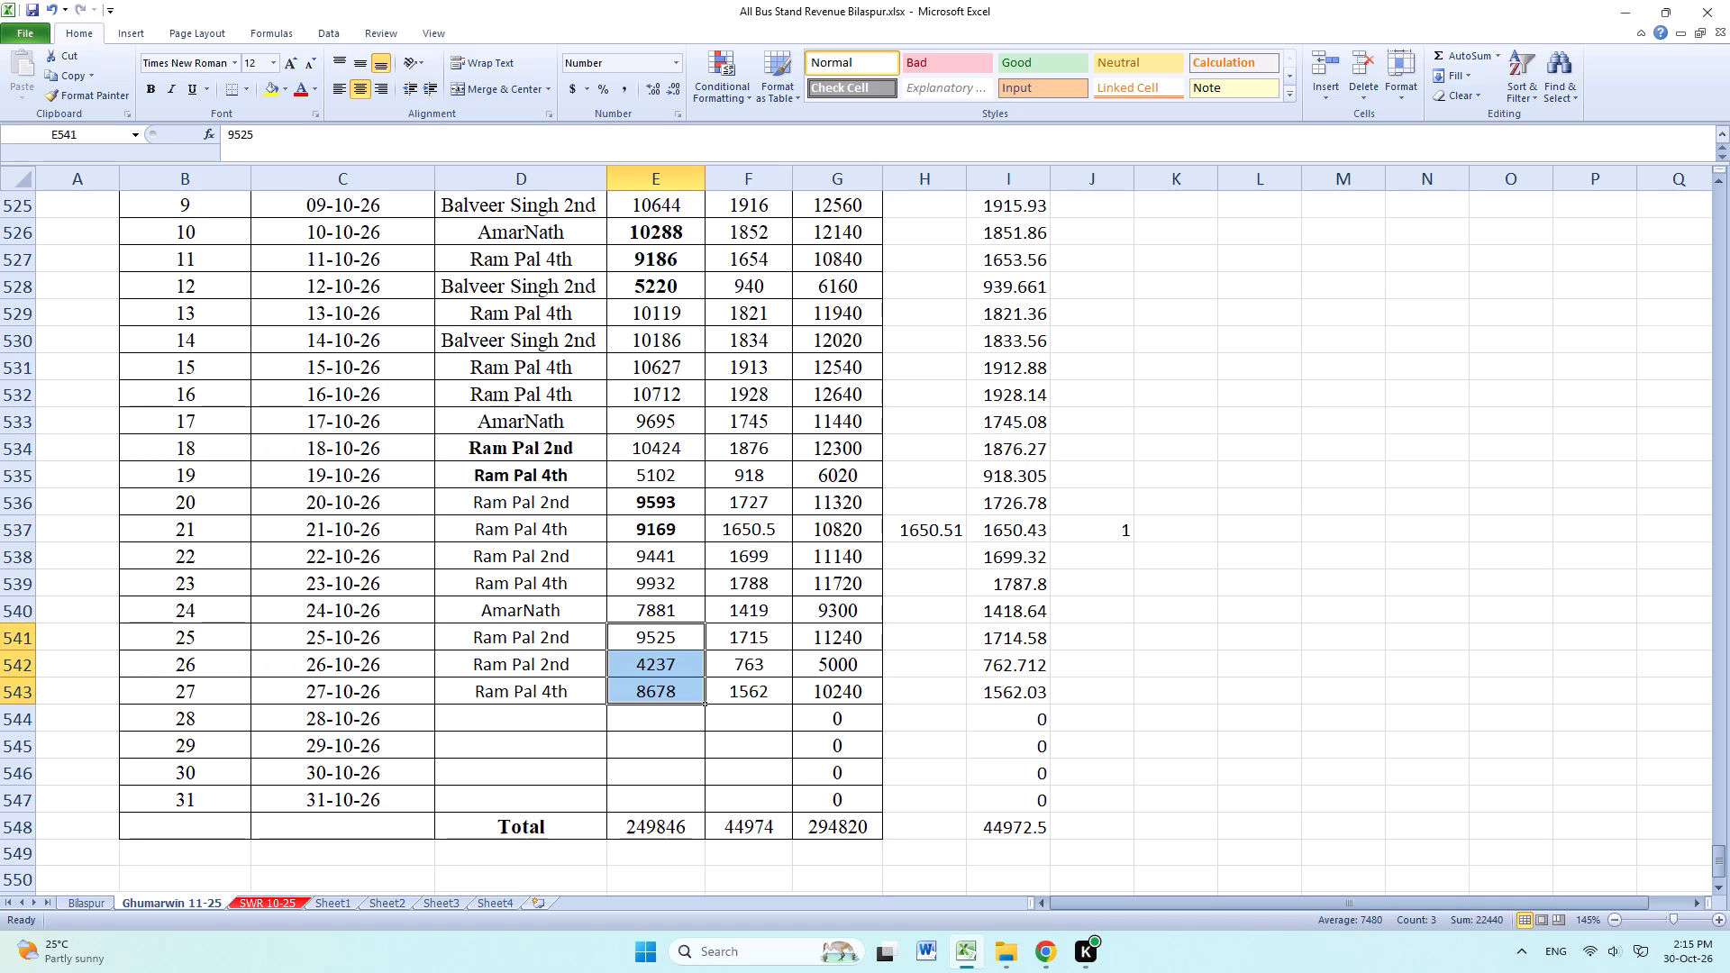
click(151, 88)
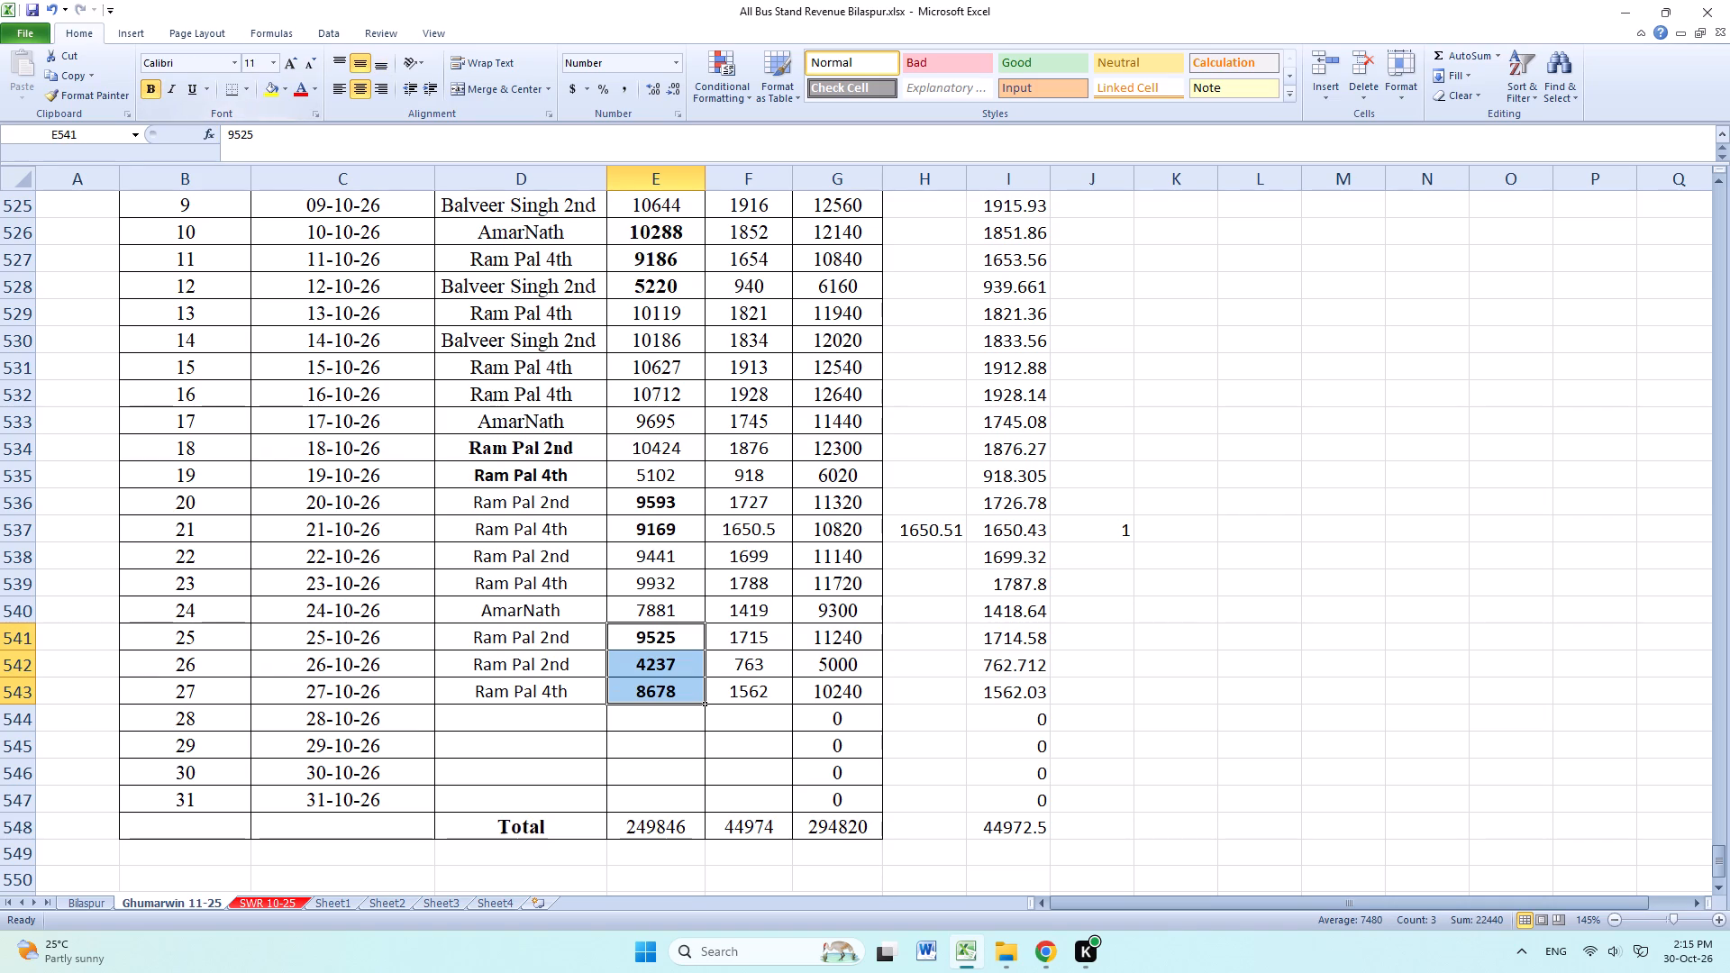
click(662, 764)
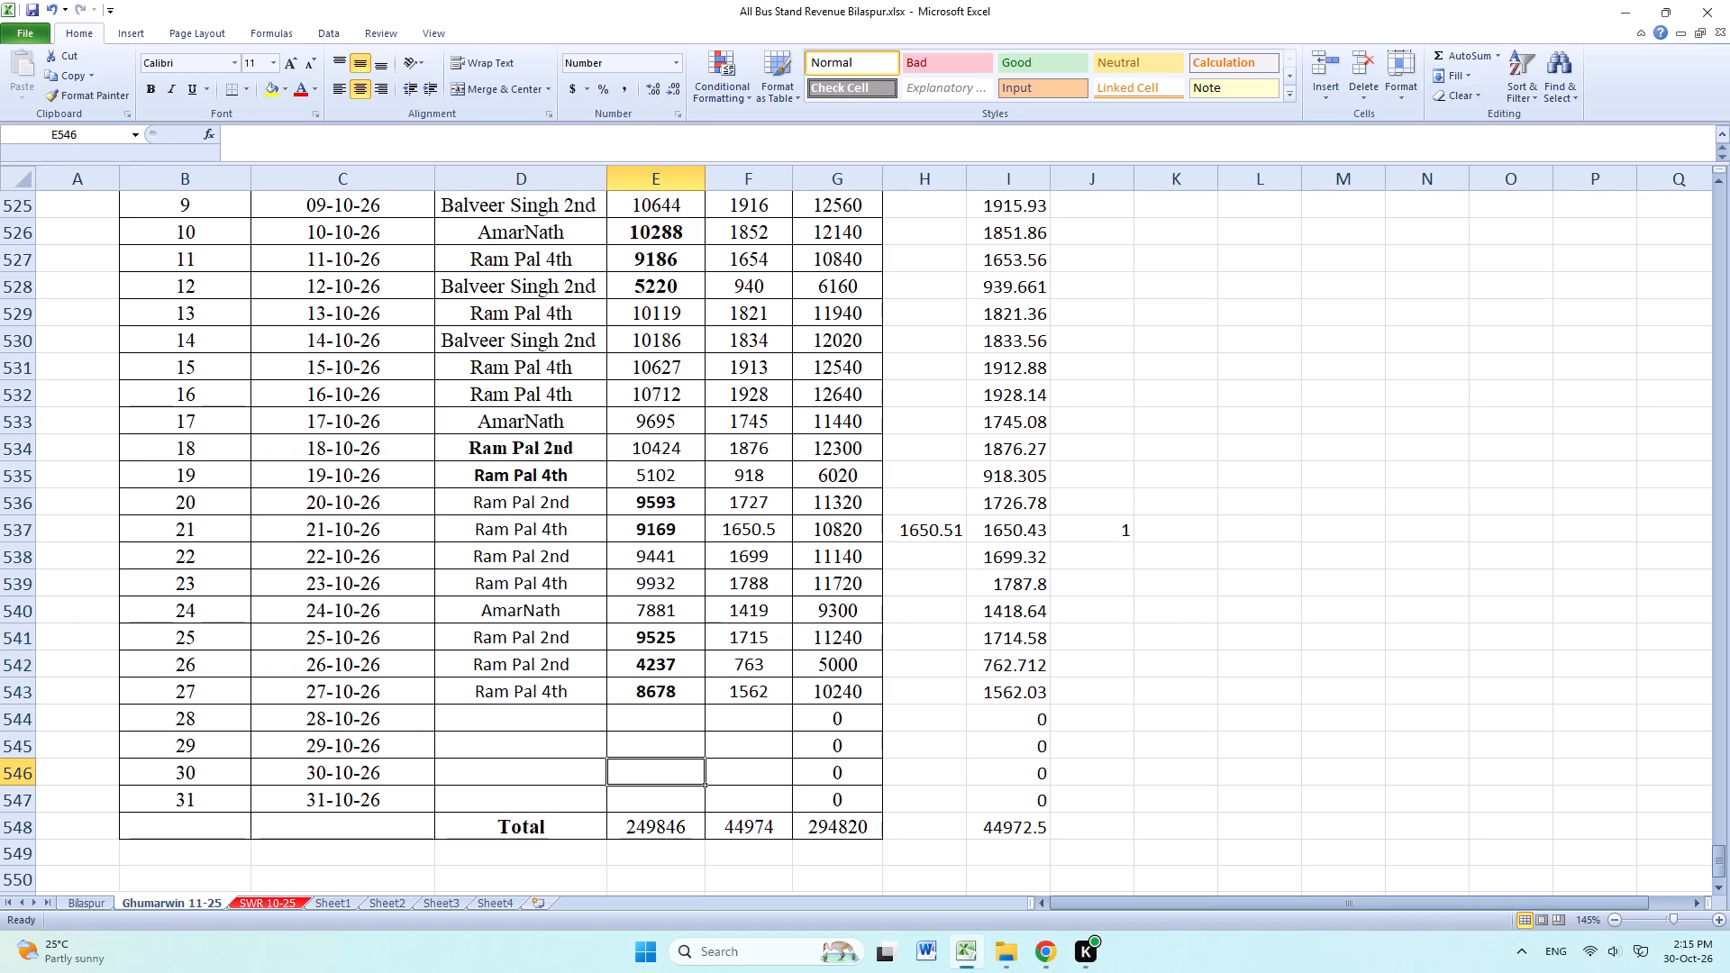
Fill the 28-10-26 row with the same name as 27-10-26, 9186 in column E and 1654 in column F.
click(532, 717)
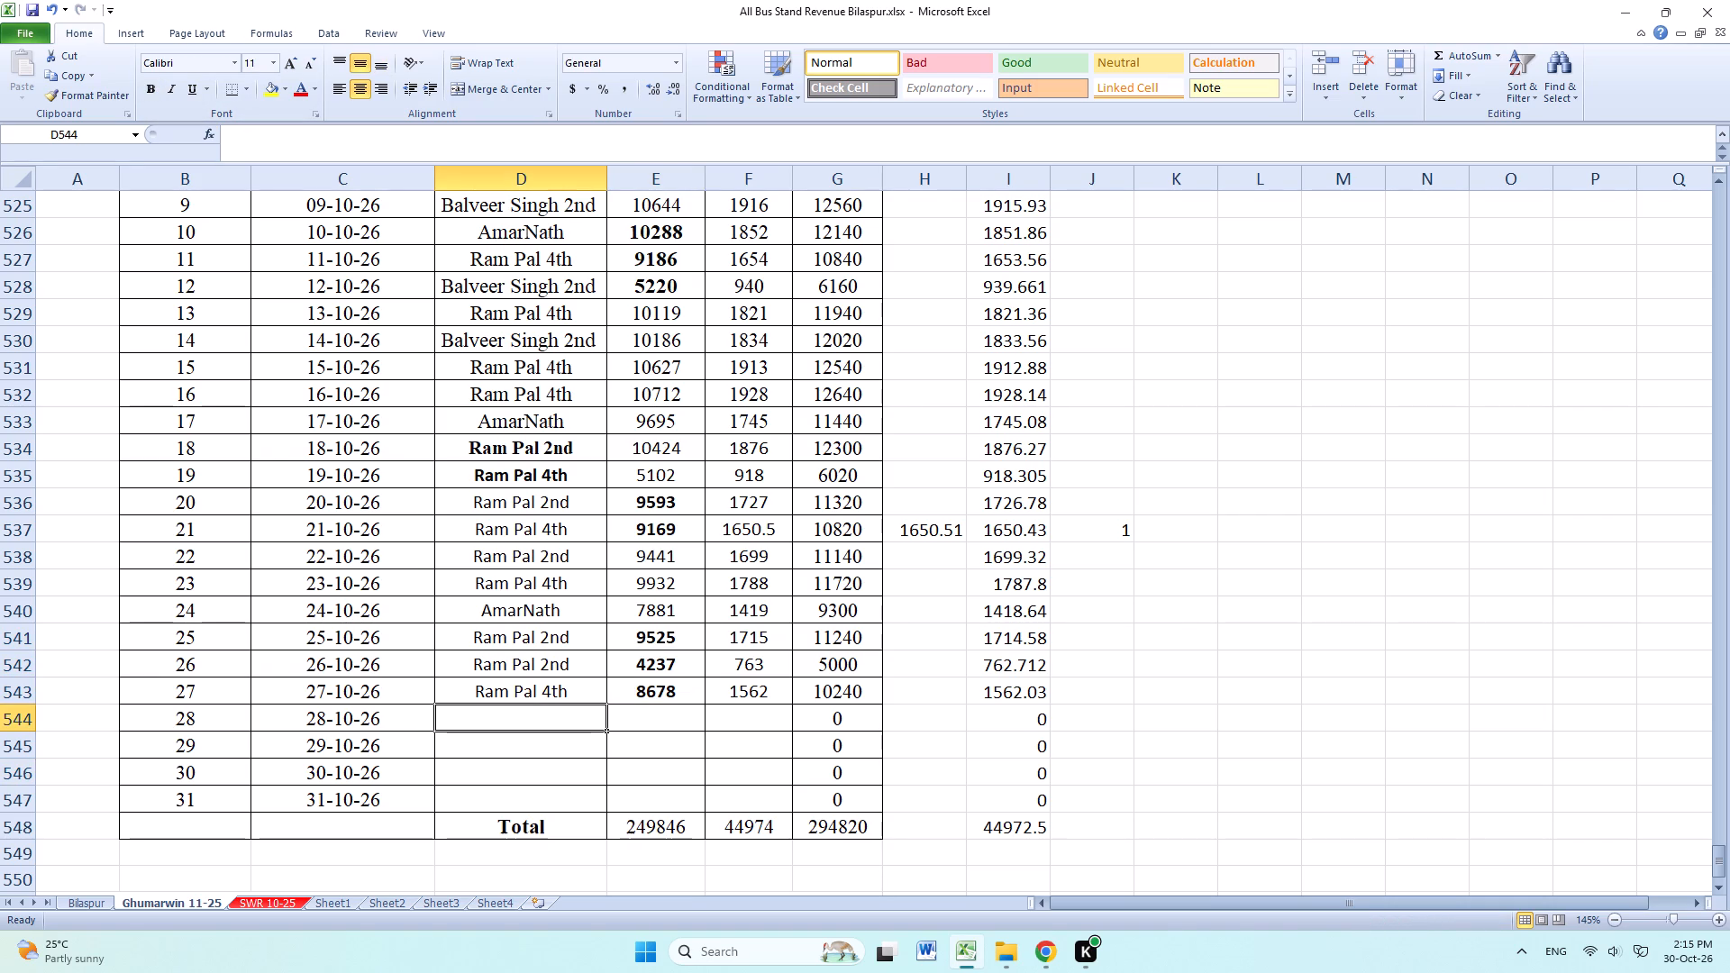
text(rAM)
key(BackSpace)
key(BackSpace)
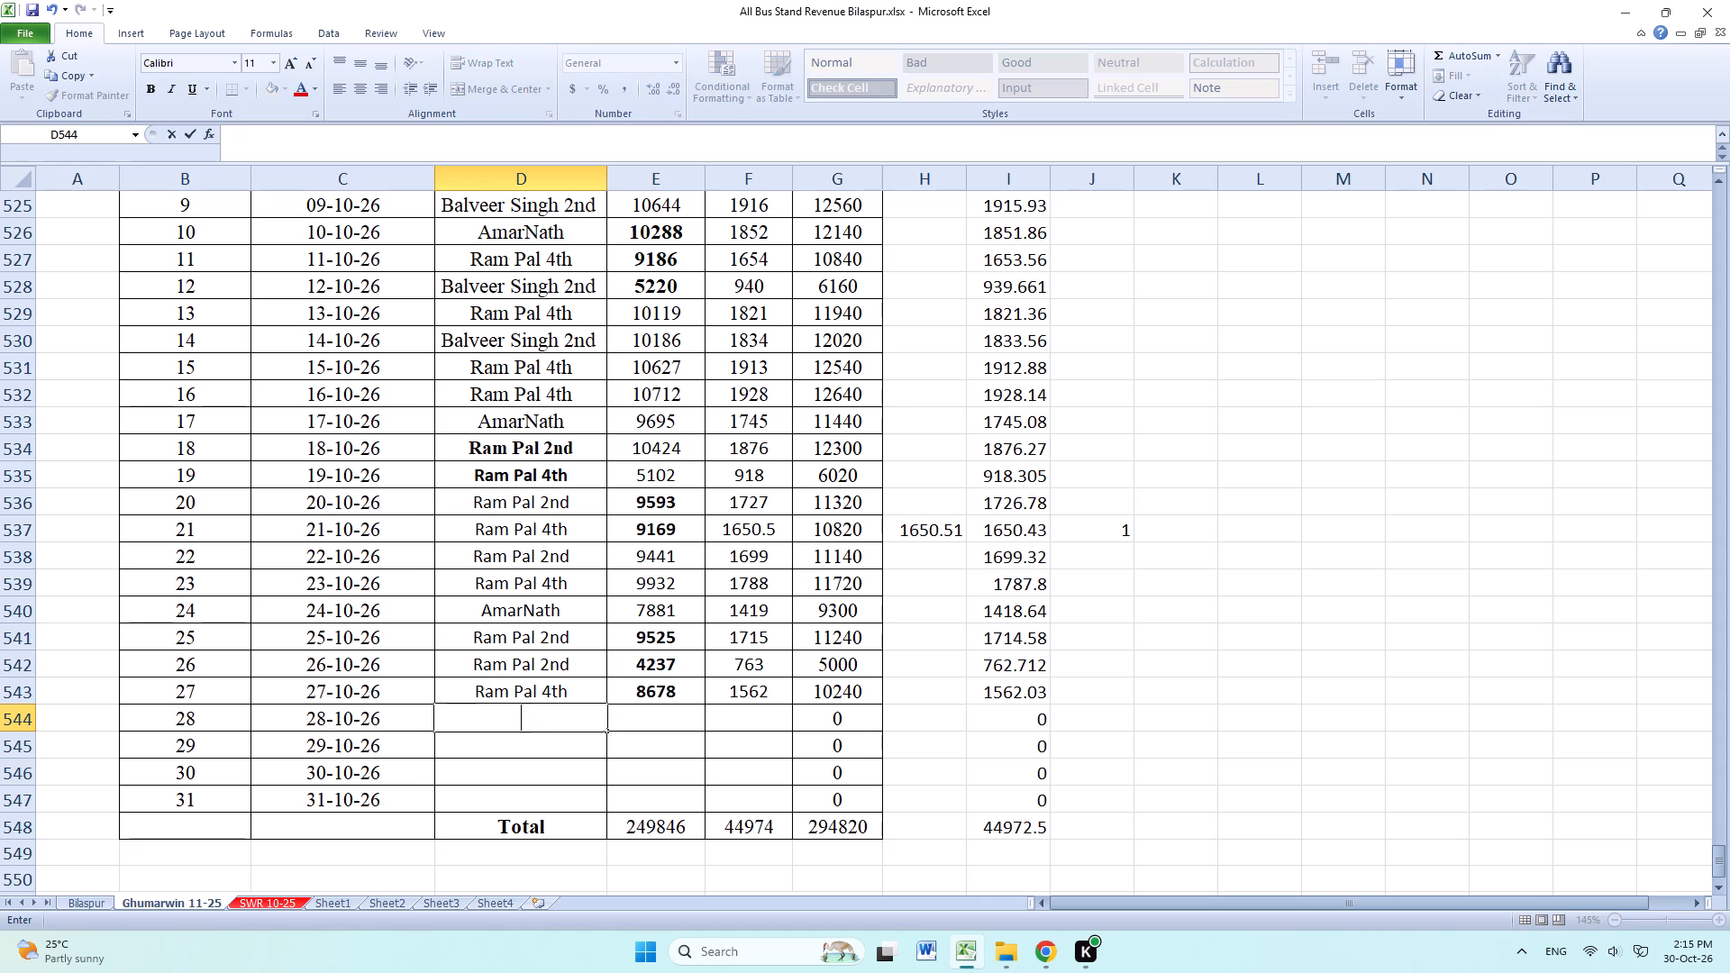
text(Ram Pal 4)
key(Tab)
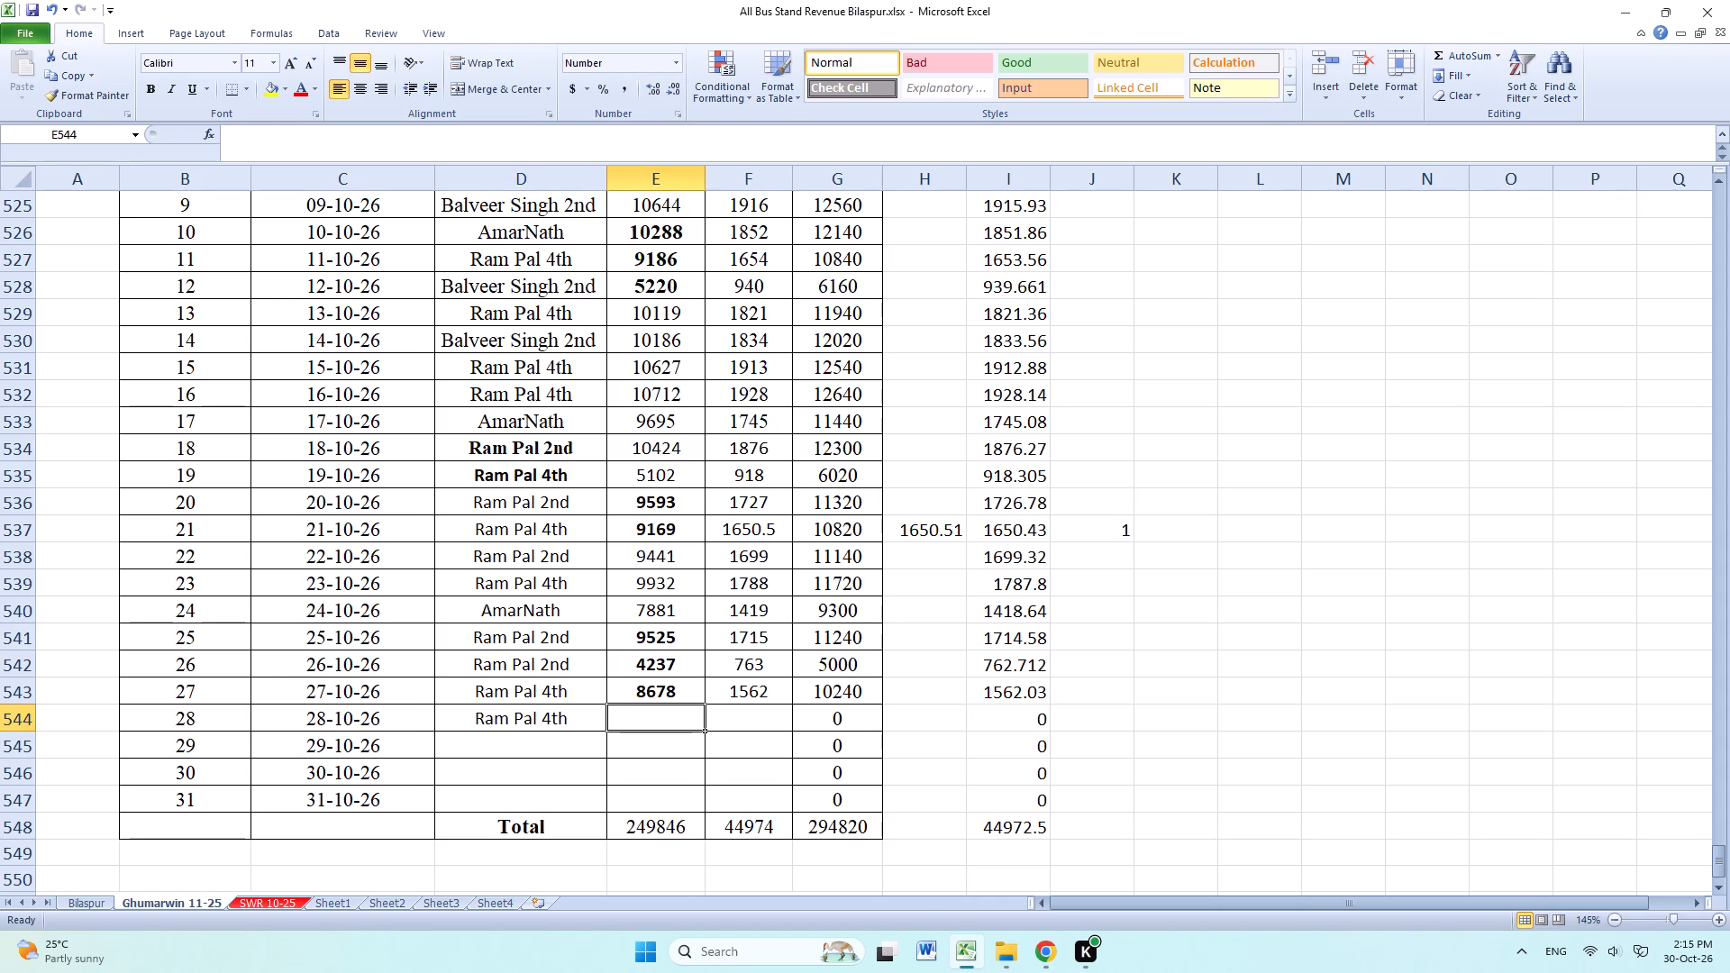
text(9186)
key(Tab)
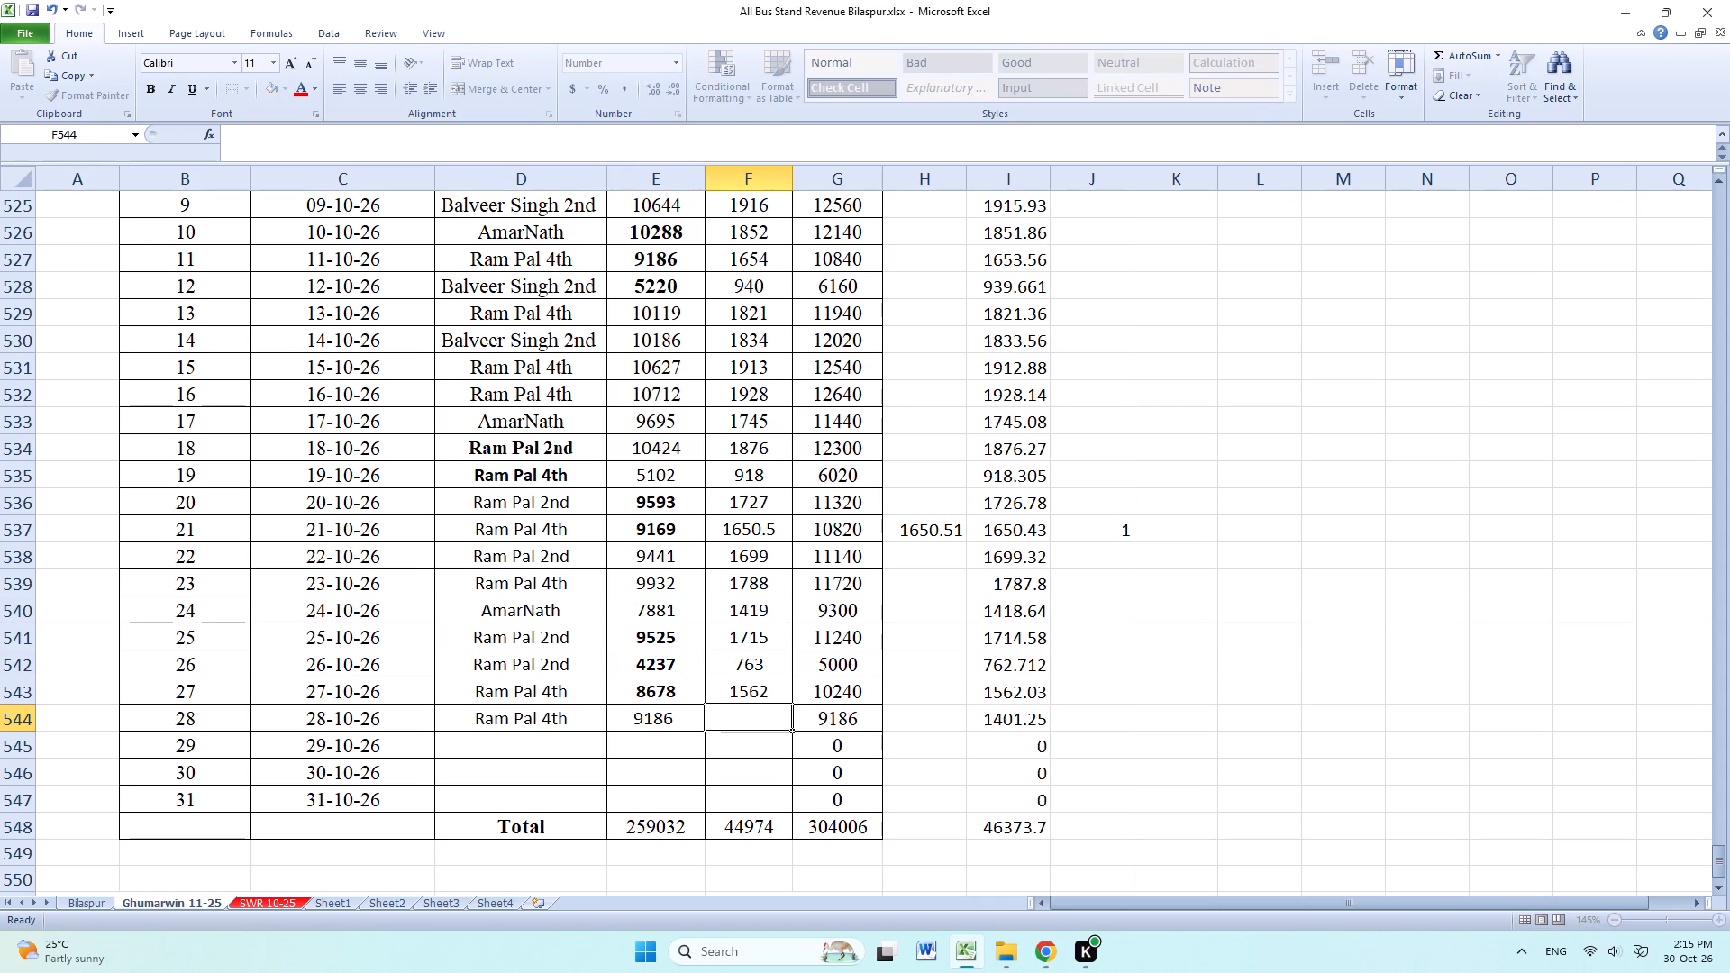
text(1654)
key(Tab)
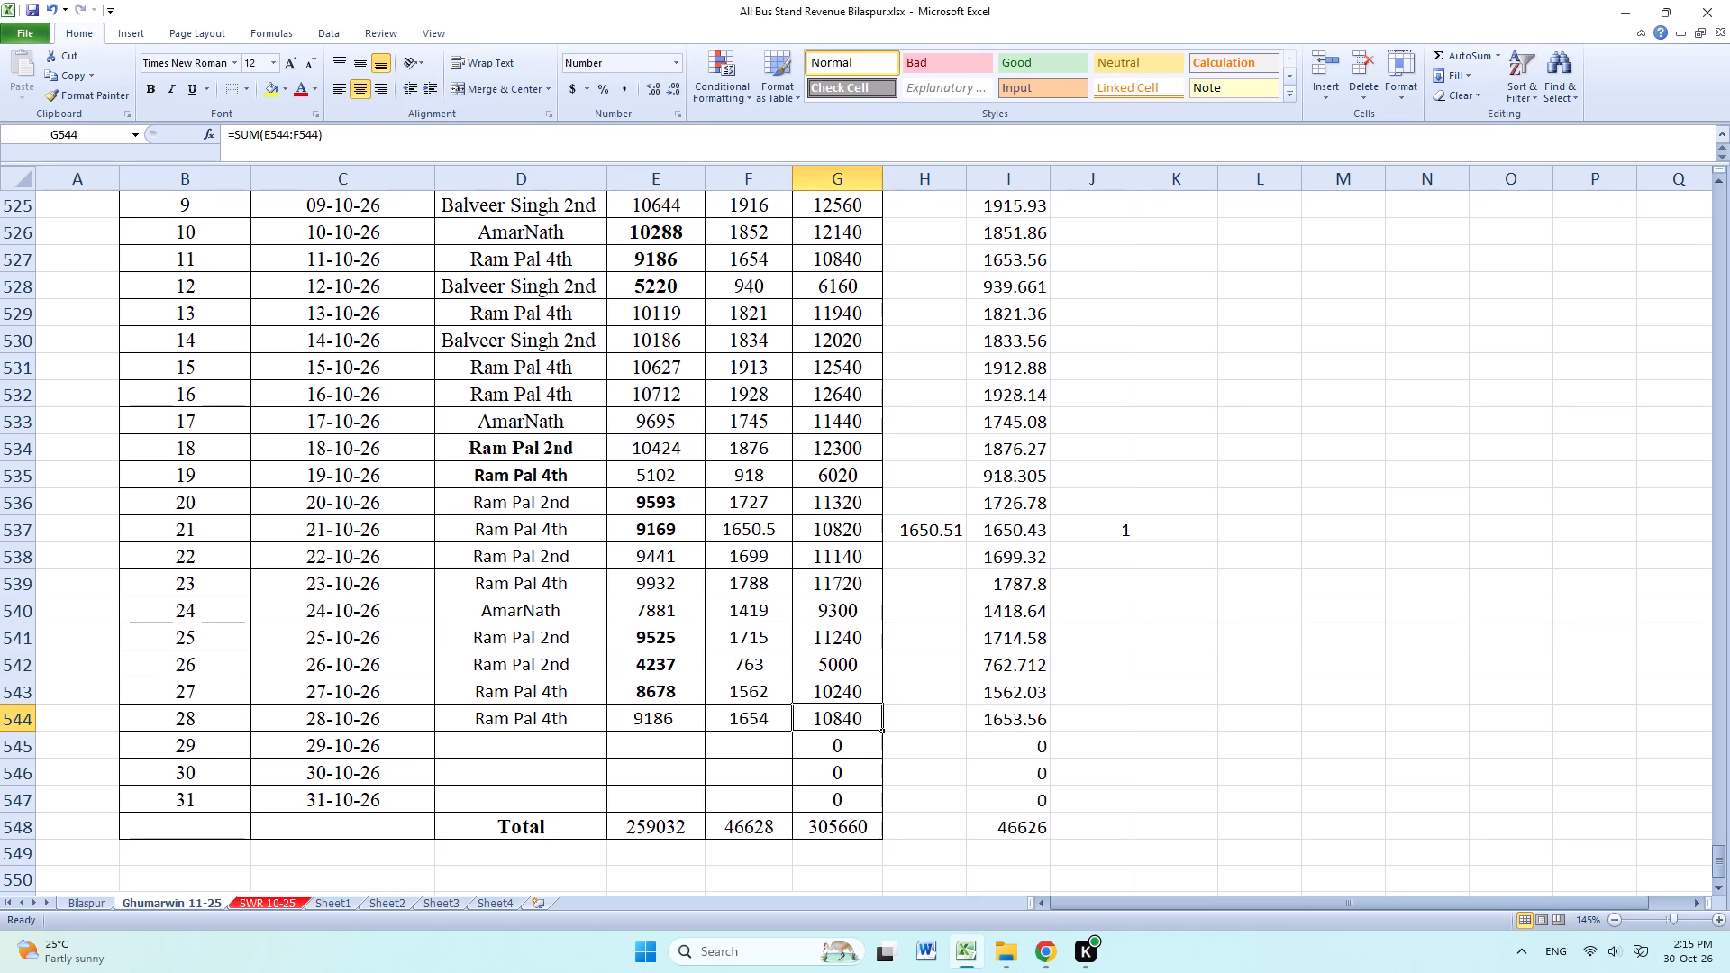
Fill the 29-10-26 row with the same name as 14-10-26, 9424 in column E and 1696 in column F.
click(541, 750)
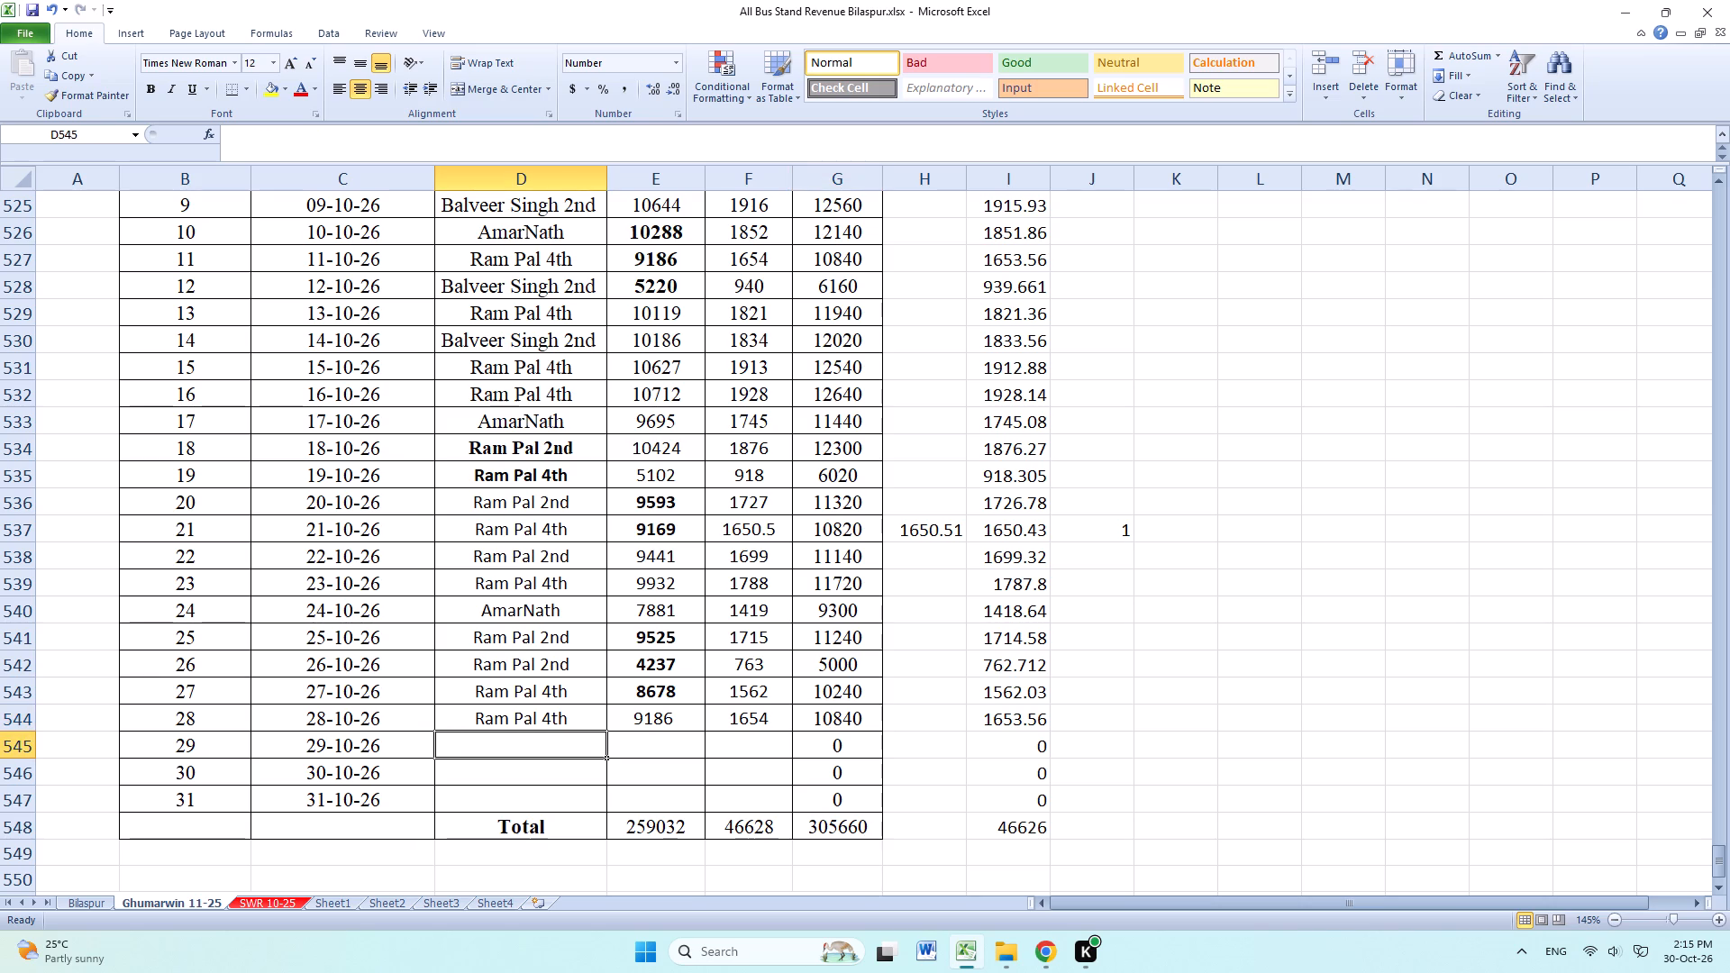
text(Bal)
key(Tab)
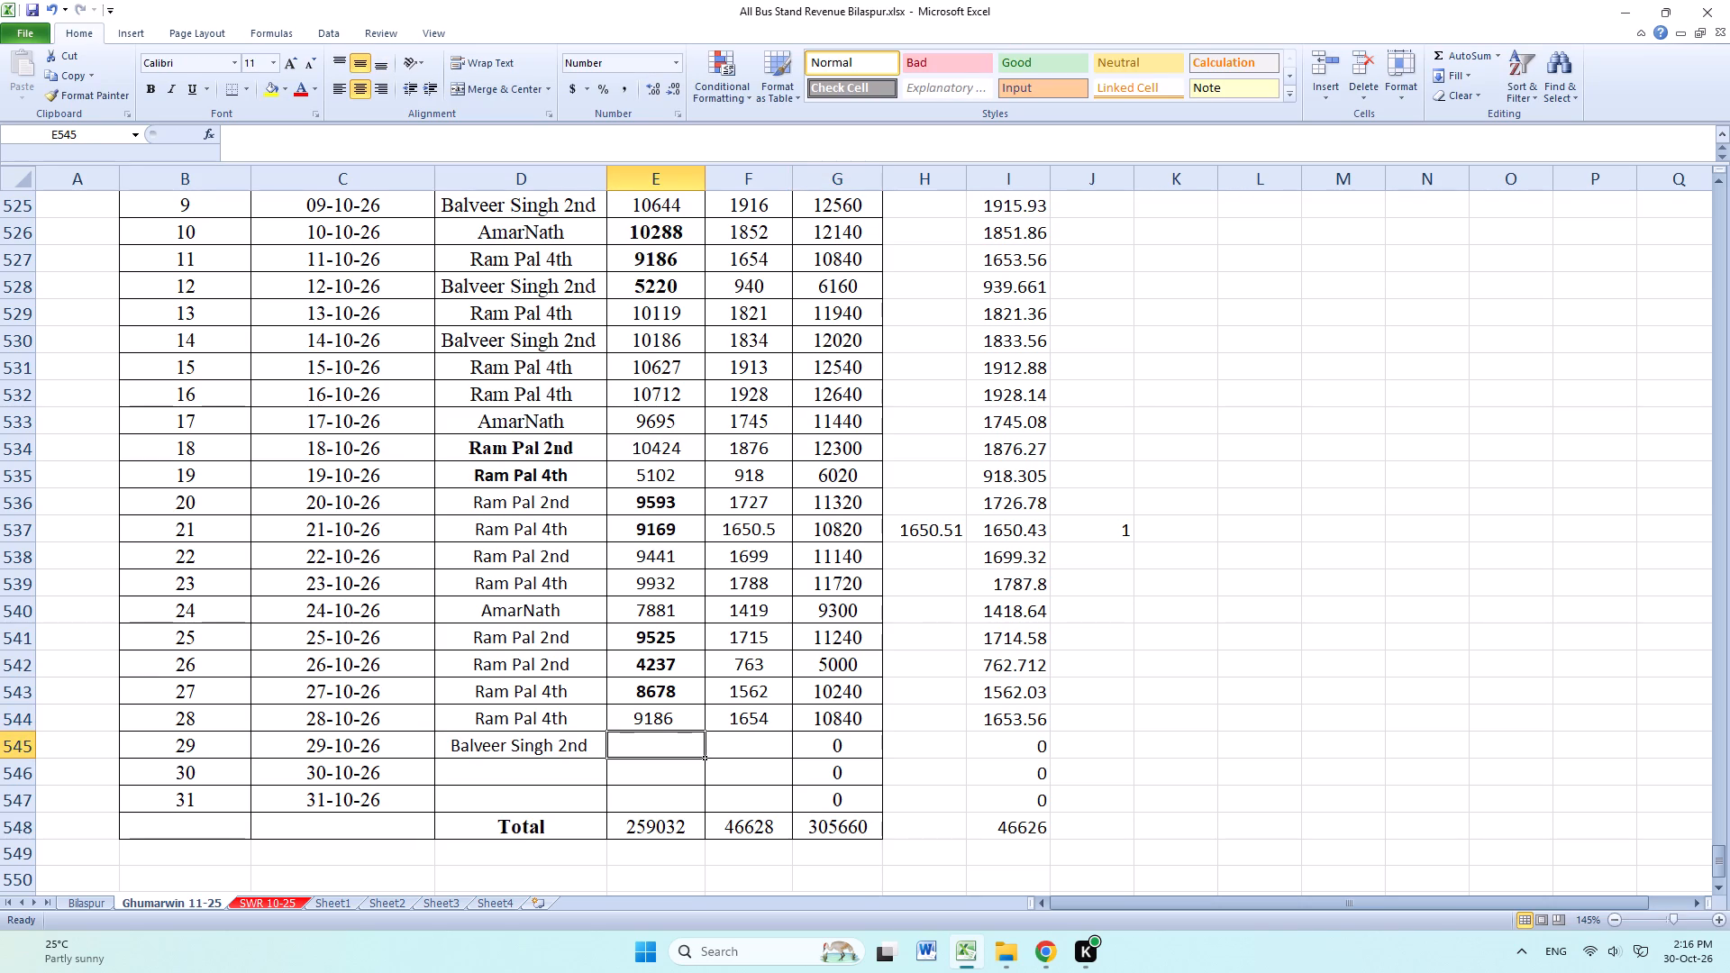
text(949)
key(BackSpace)
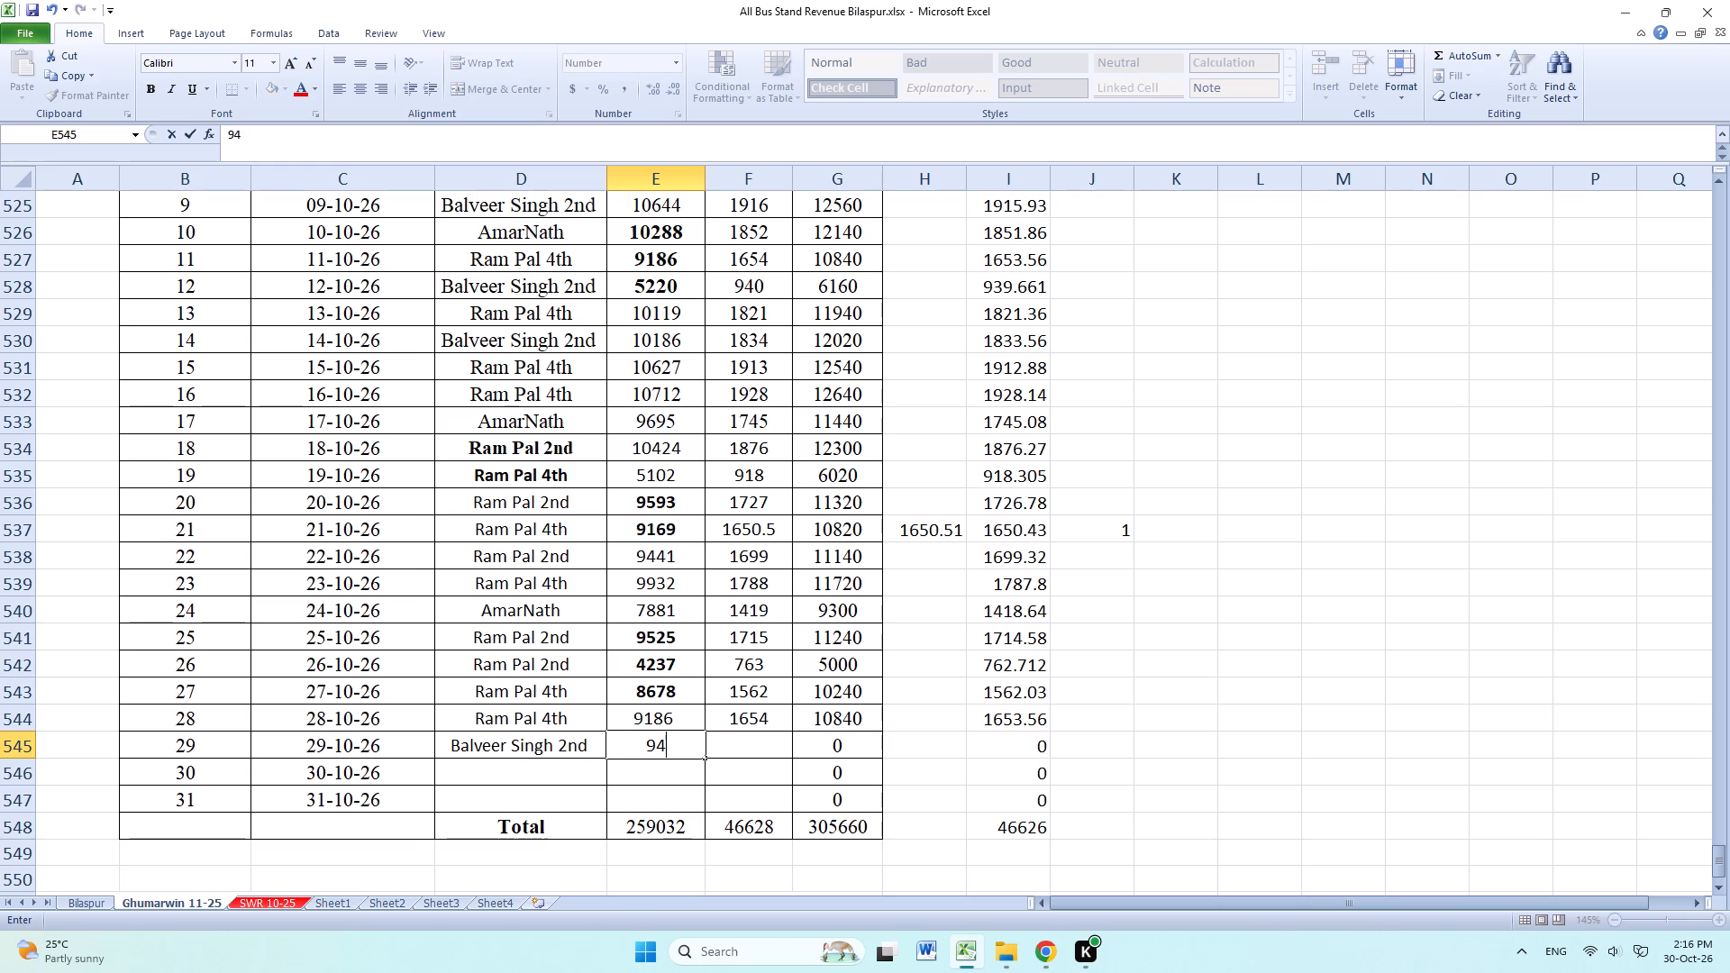
text(24)
key(Tab)
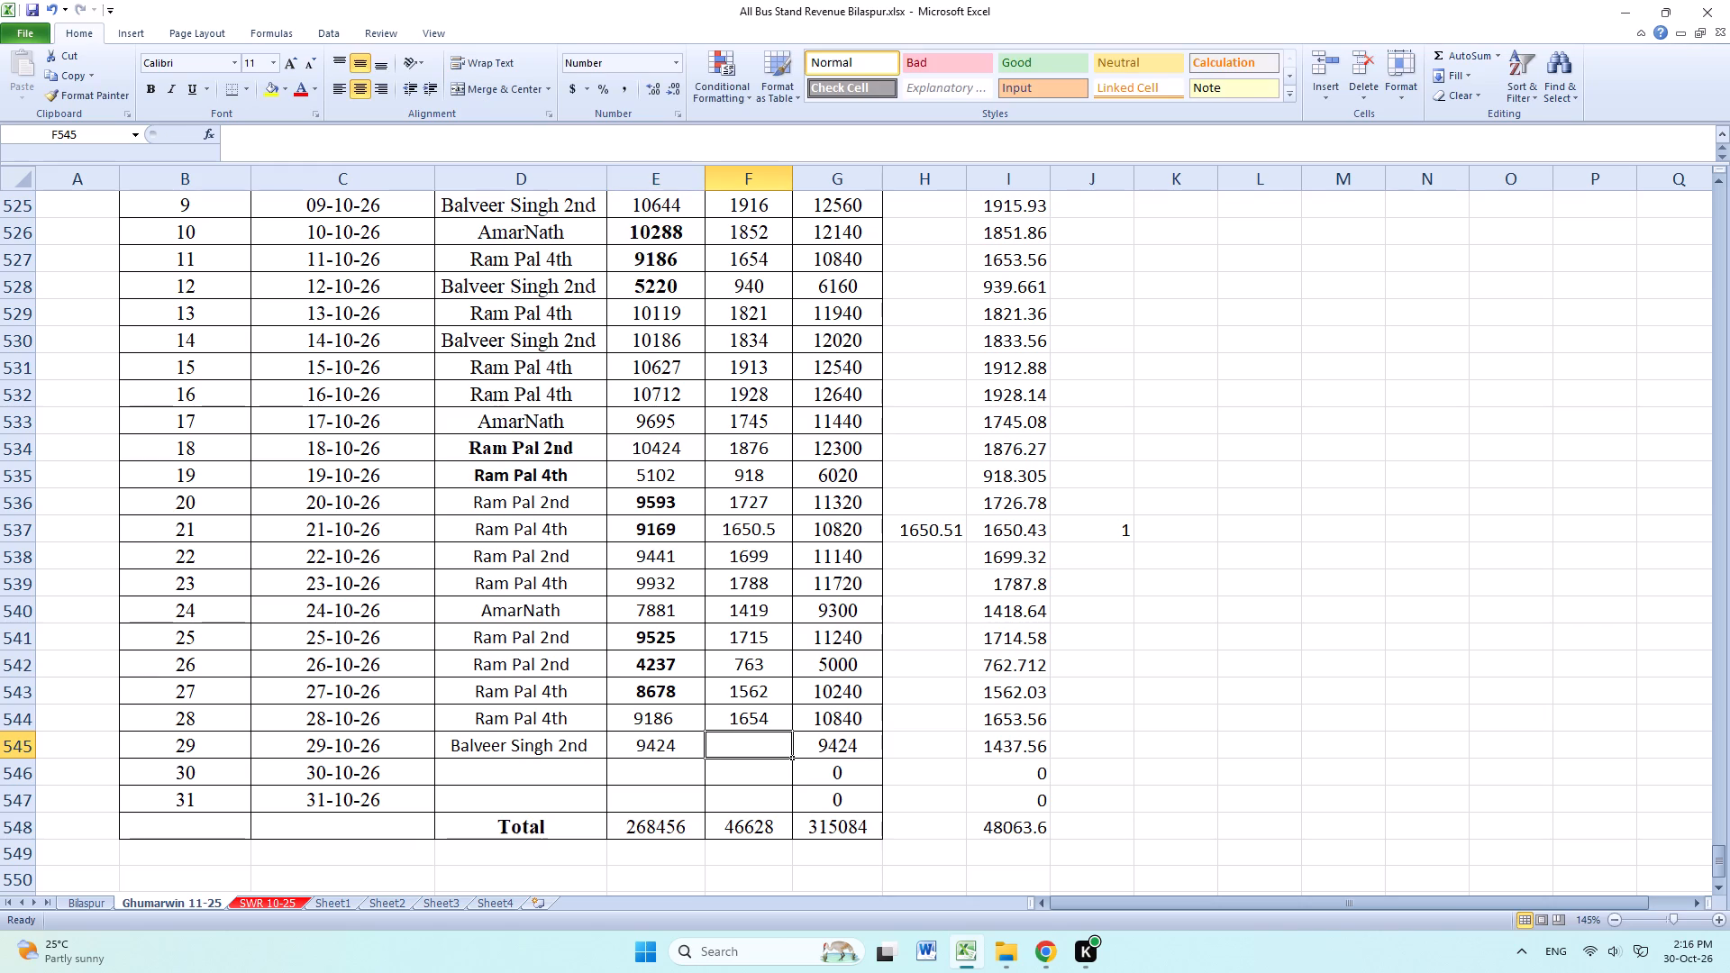
text(1696)
key(Tab)
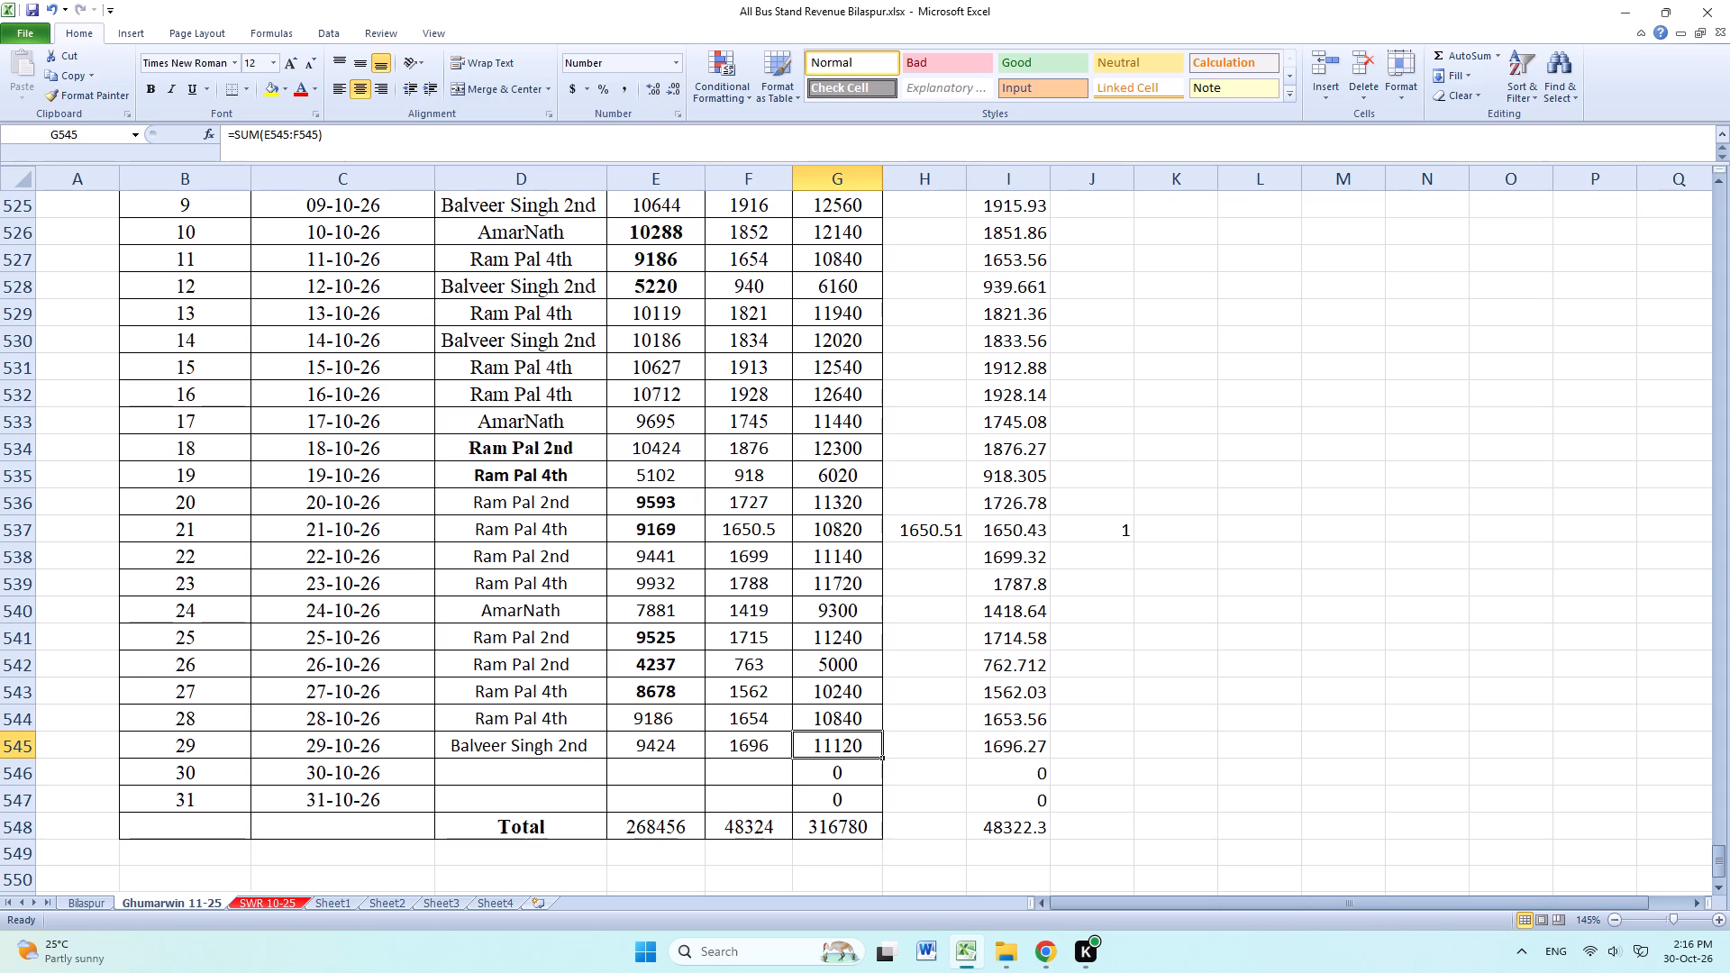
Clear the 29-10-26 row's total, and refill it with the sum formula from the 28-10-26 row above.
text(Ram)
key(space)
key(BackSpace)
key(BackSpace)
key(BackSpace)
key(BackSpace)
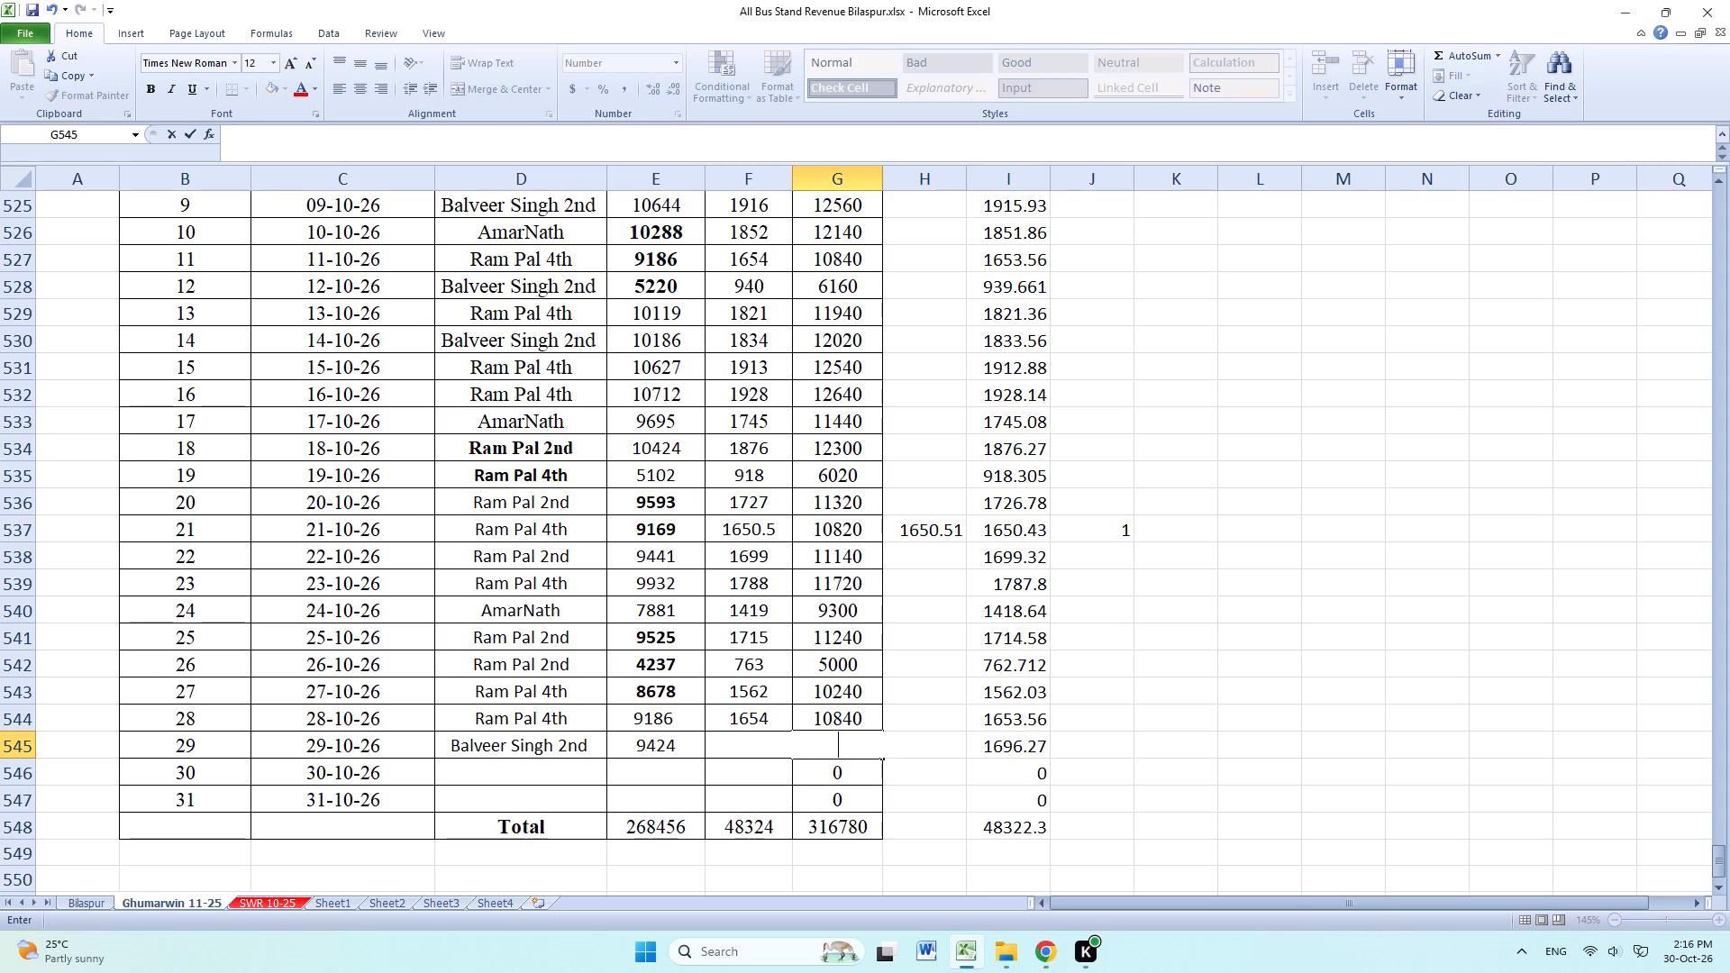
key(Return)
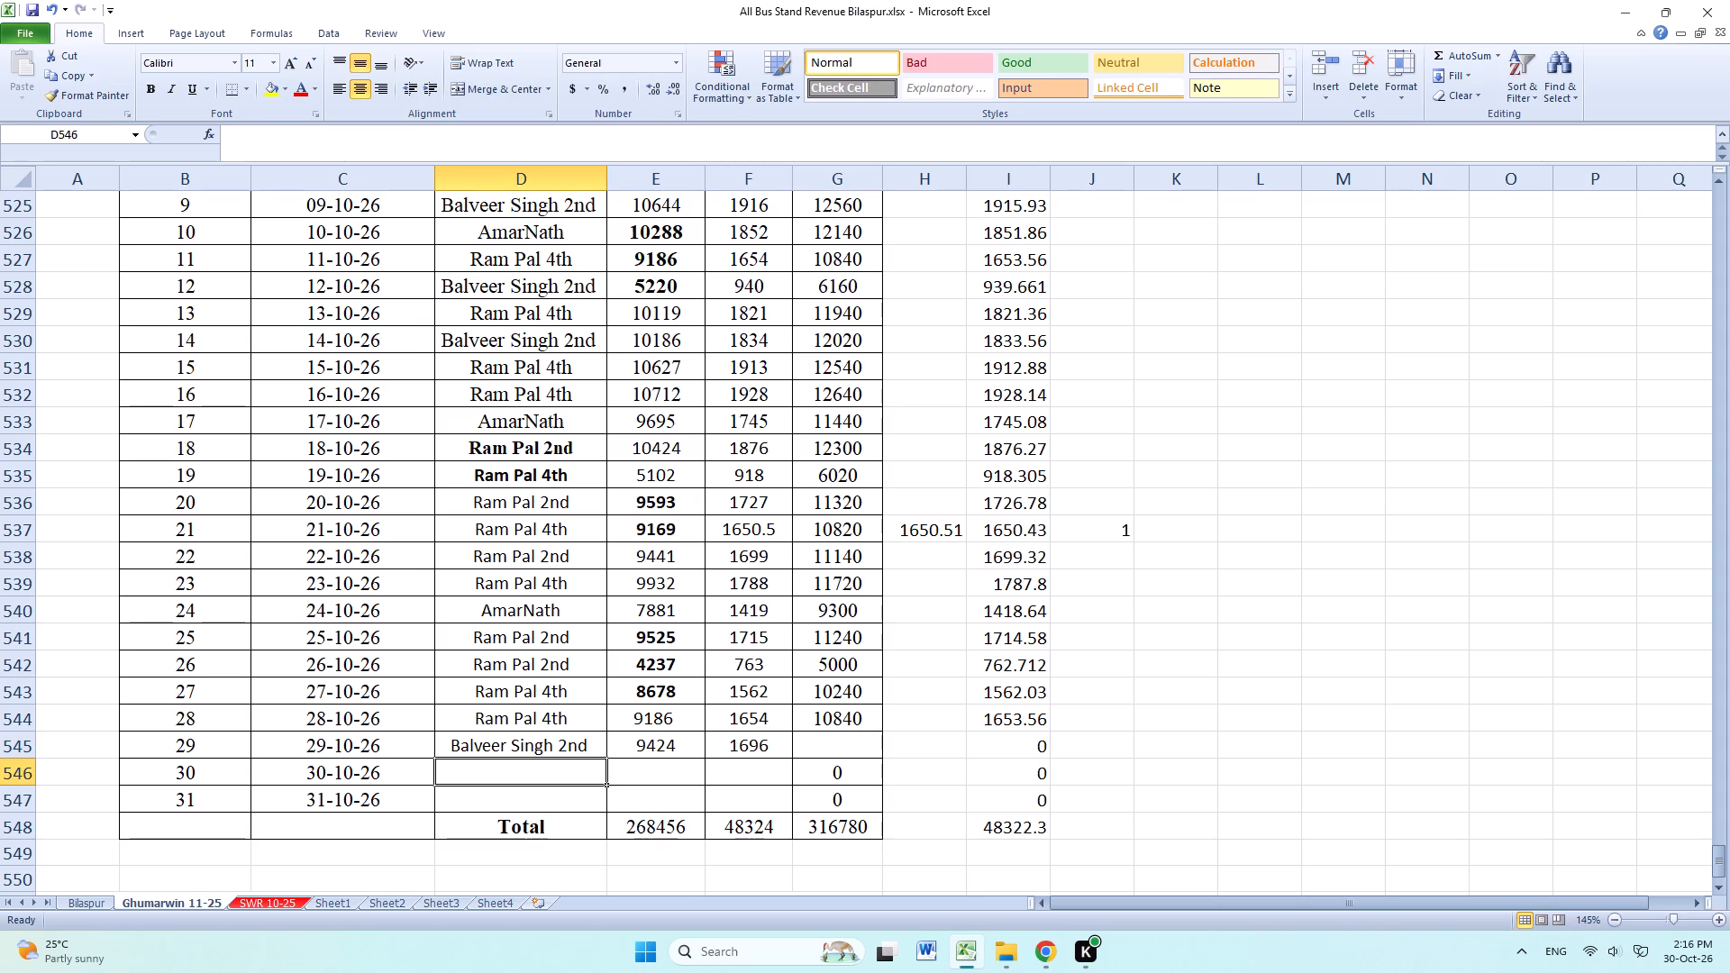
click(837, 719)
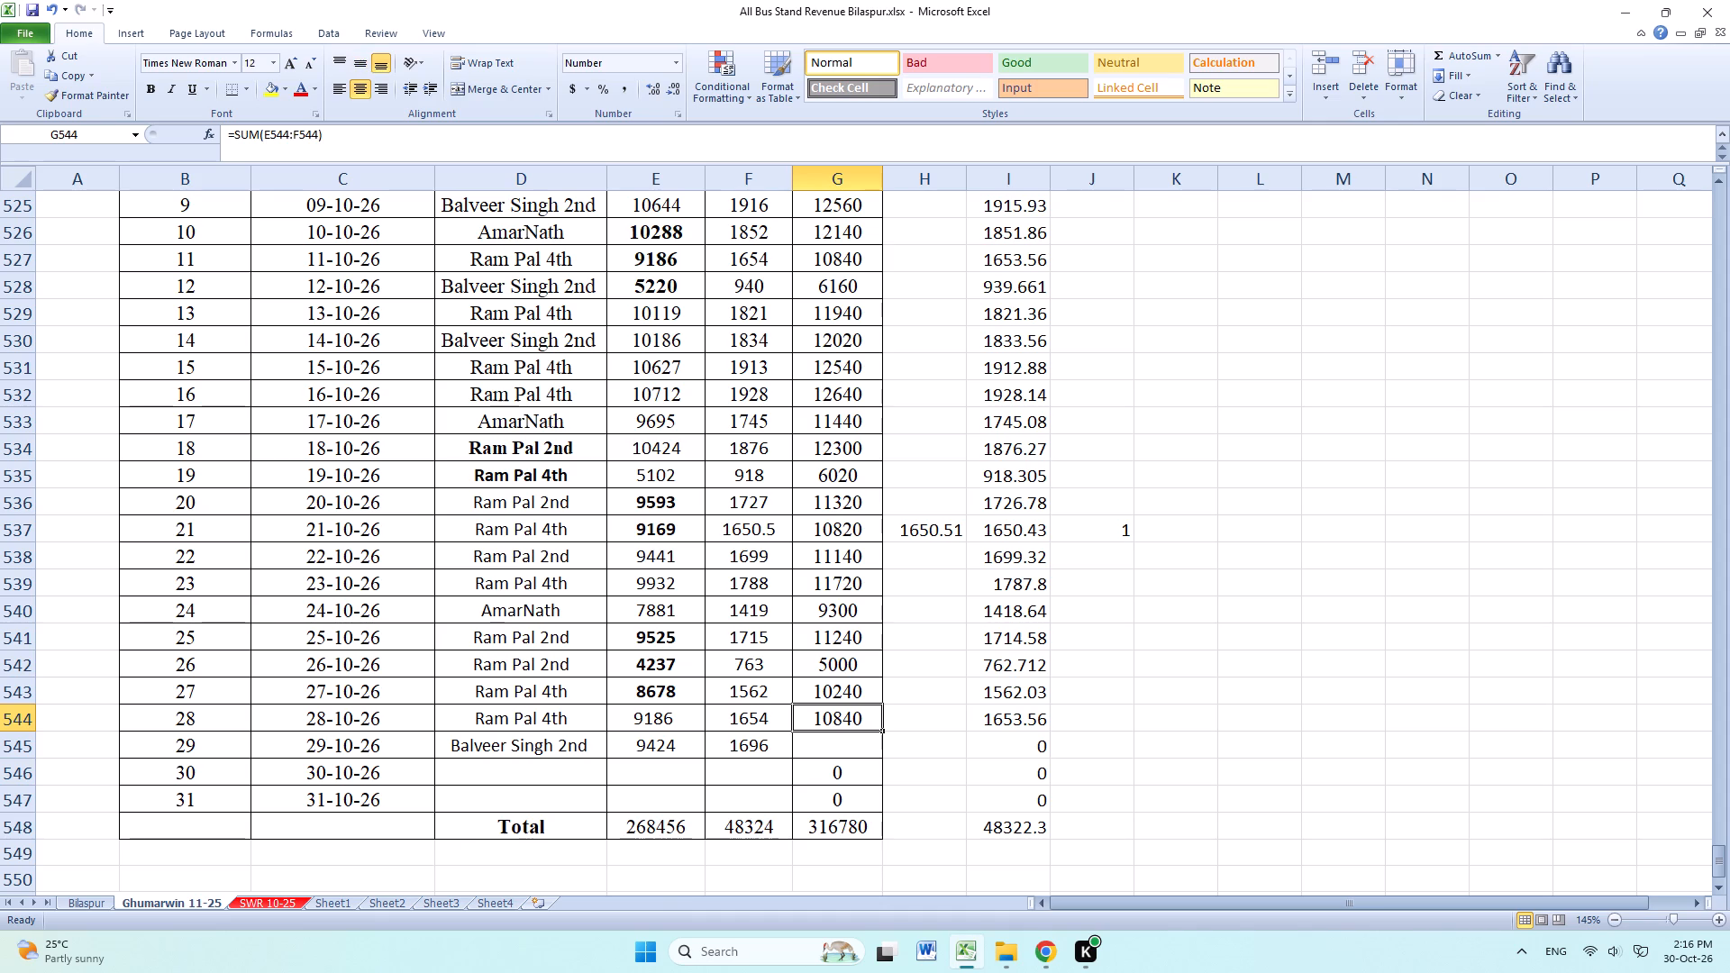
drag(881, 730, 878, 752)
Fill the 30-10-26 row with the same name as 28-10-26, 7898 in column E and 1422 in column F.
click(561, 771)
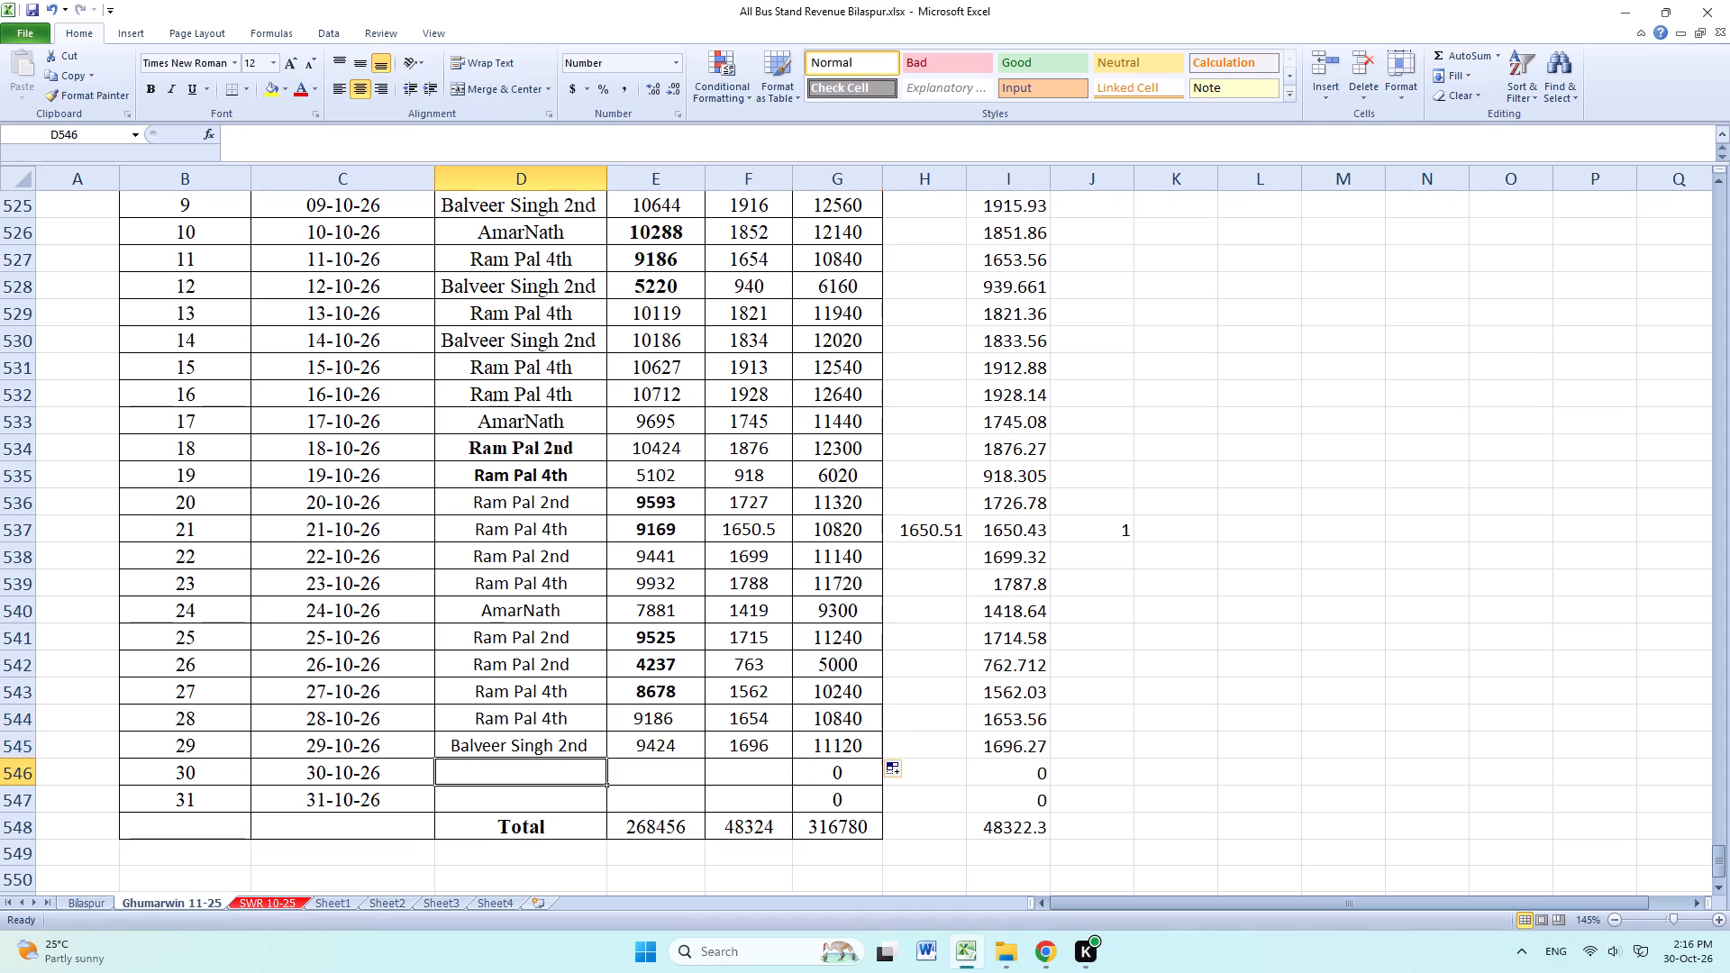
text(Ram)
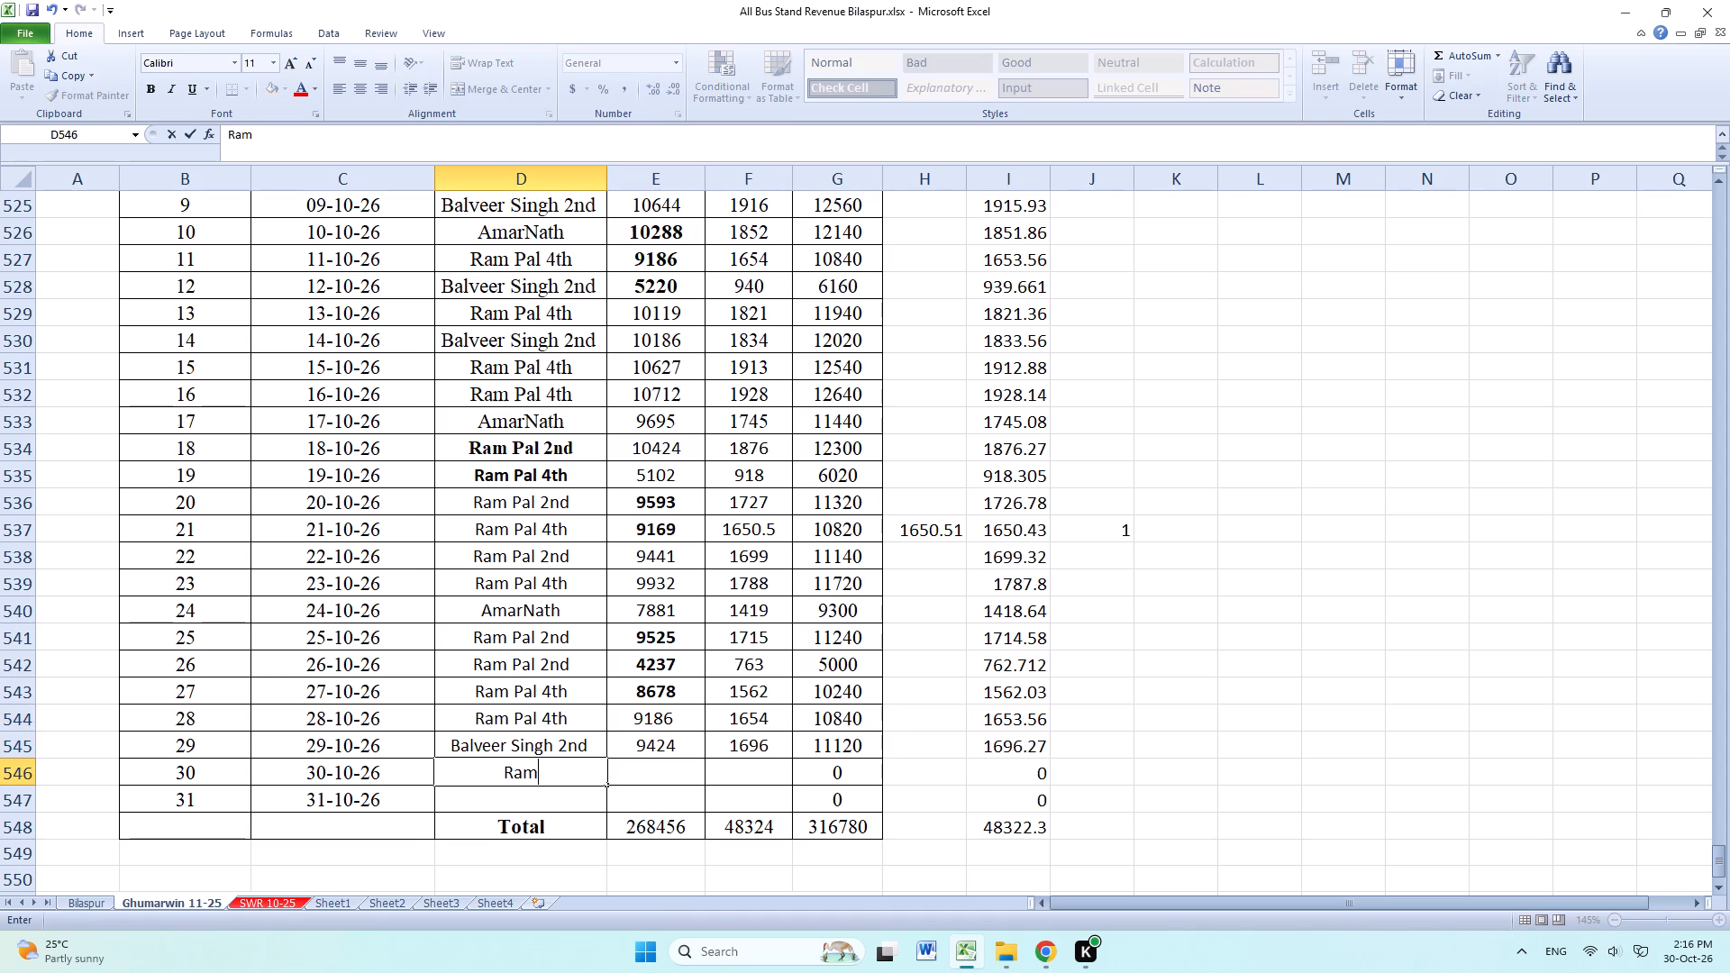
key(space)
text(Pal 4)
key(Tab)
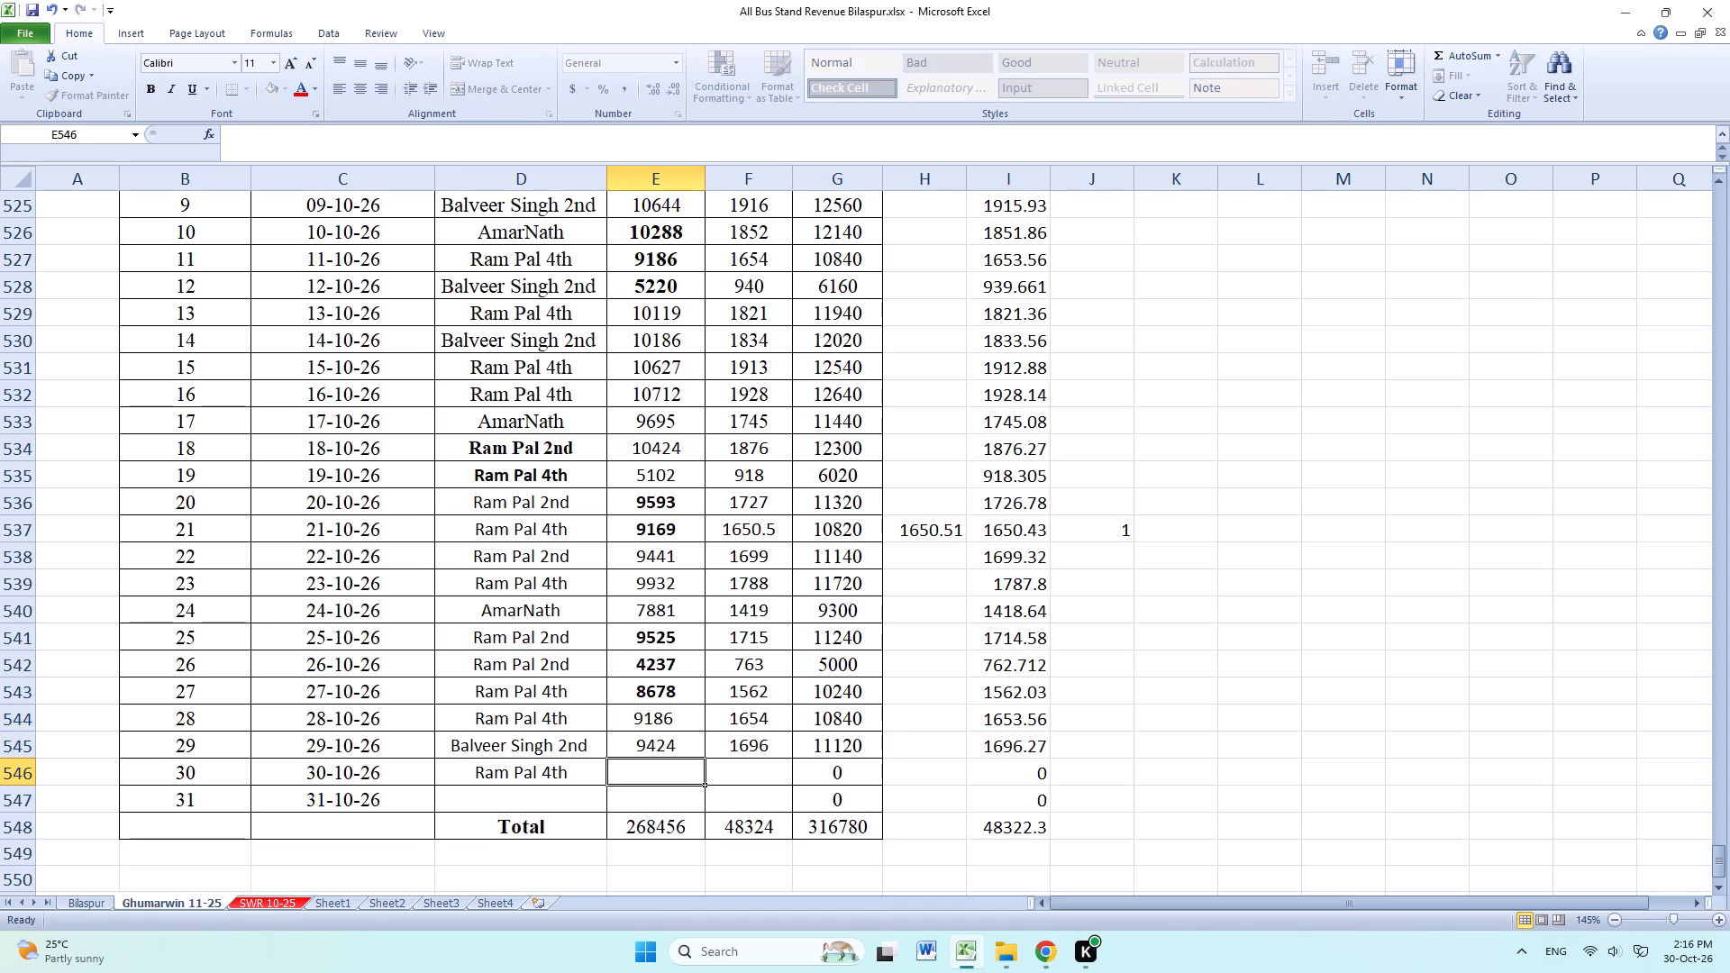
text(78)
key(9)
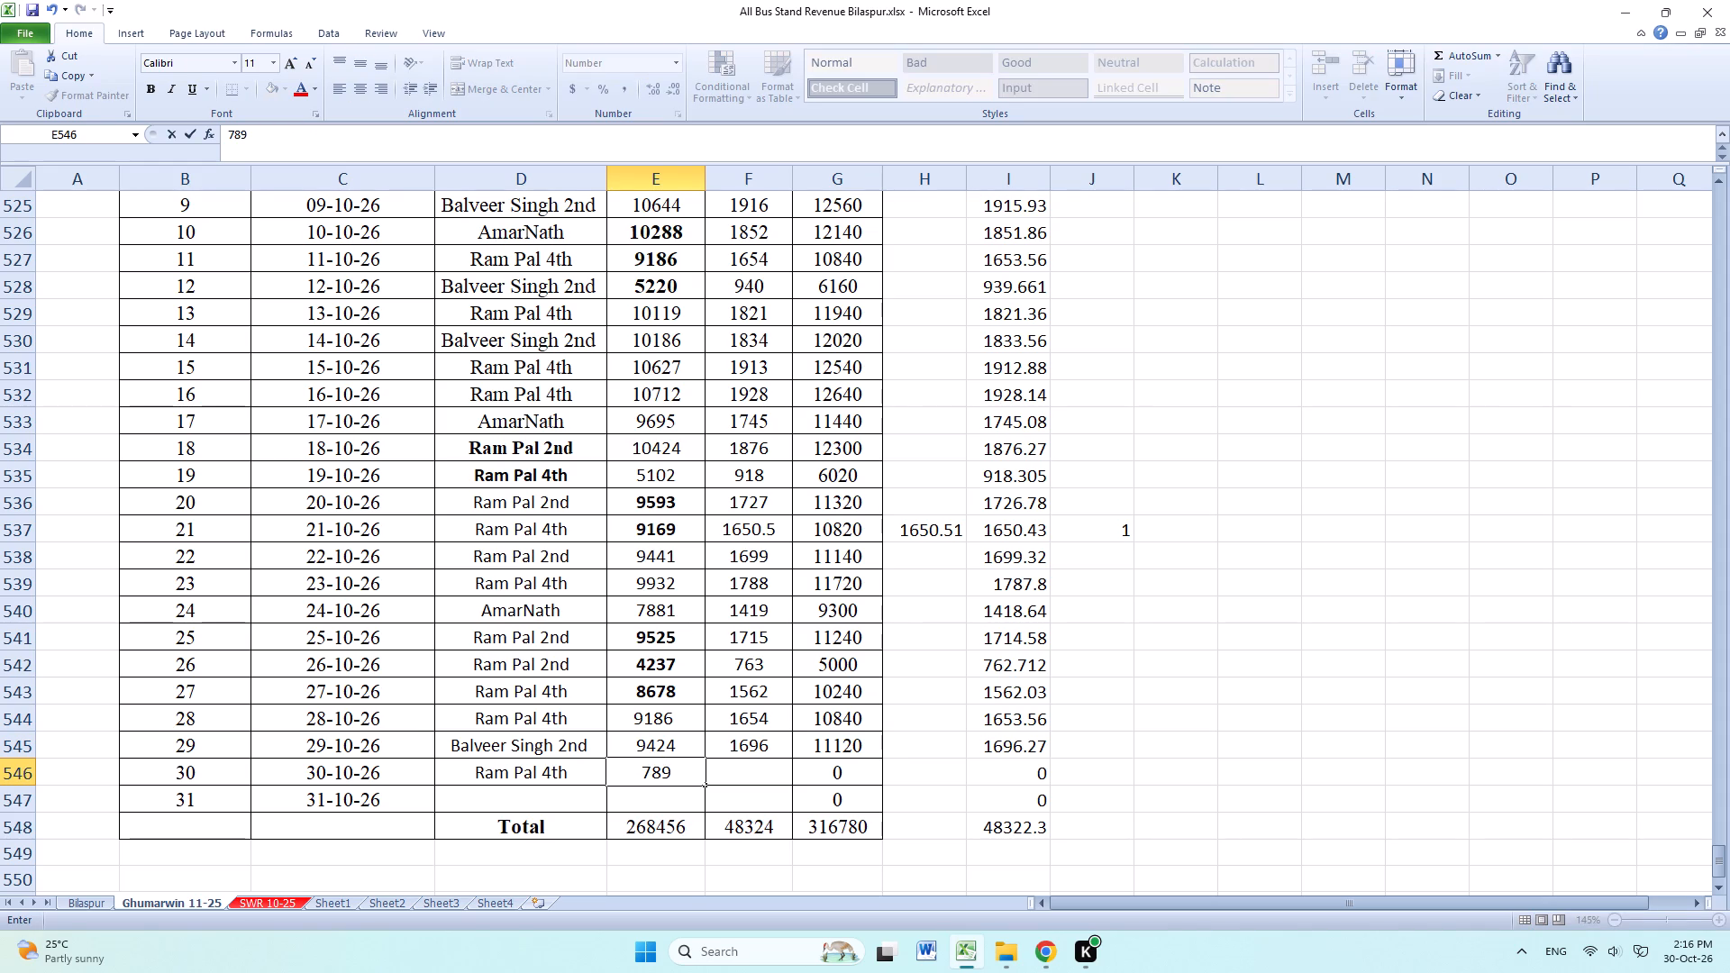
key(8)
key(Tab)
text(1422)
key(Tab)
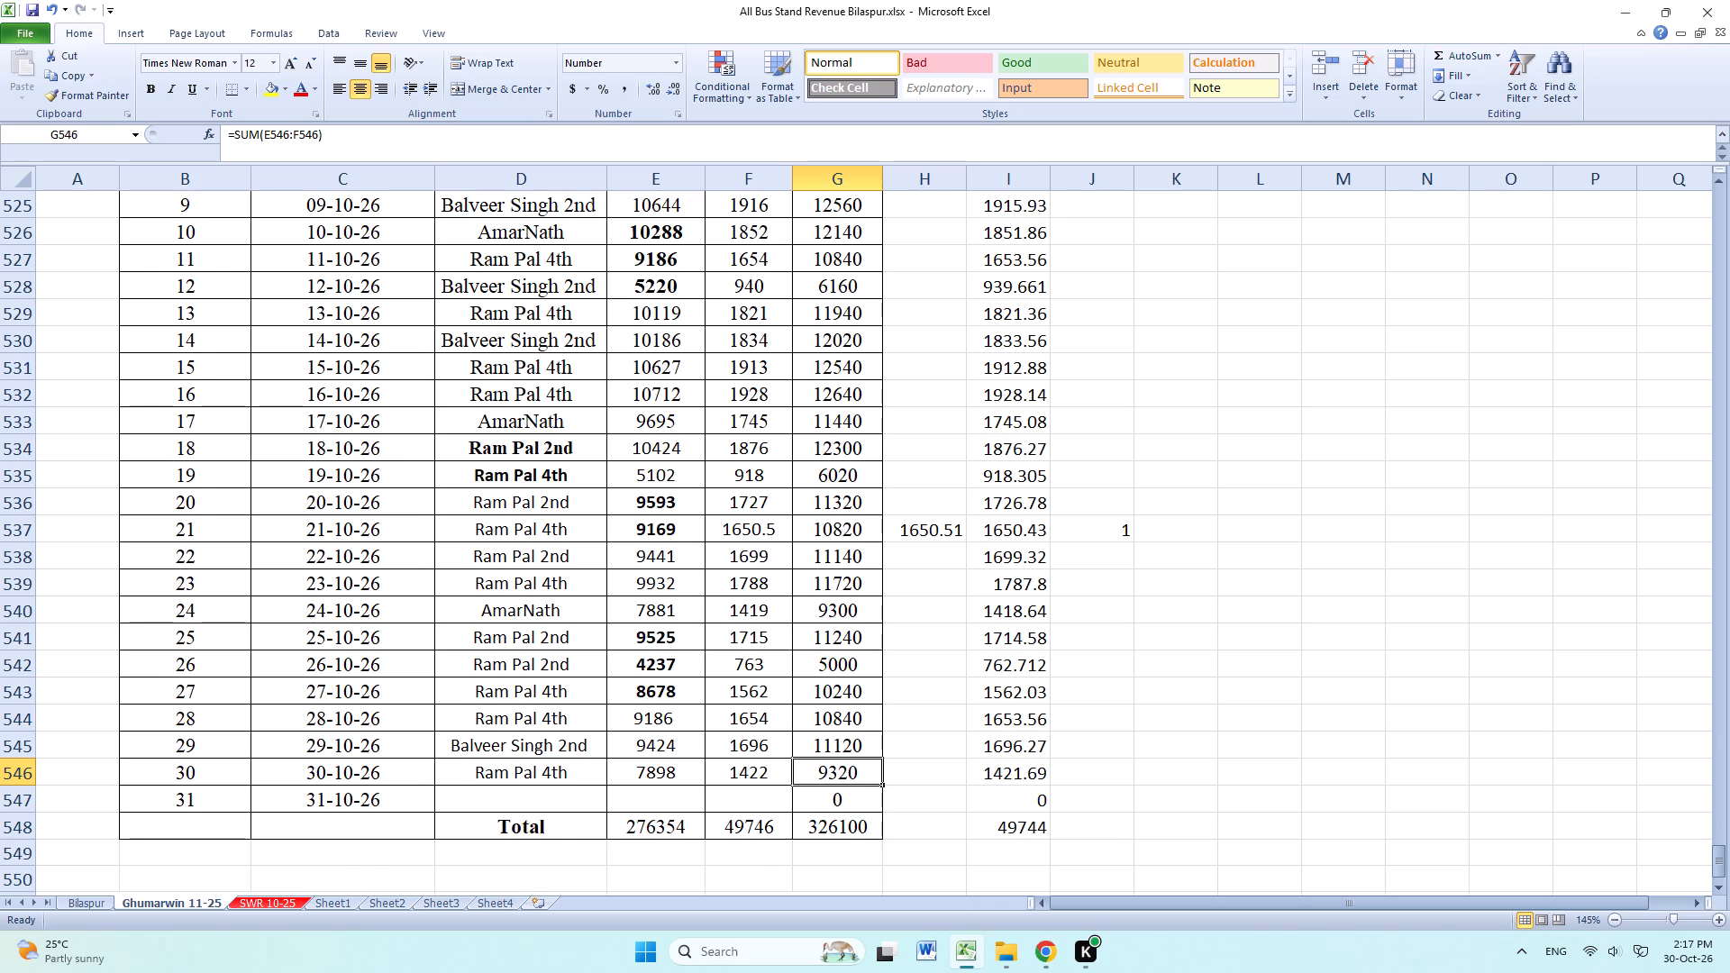
Review the October table's GST amounts from 04-10-26 to 07-10-26 against the calculated values in column I.
scroll(728, 718, up, 4)
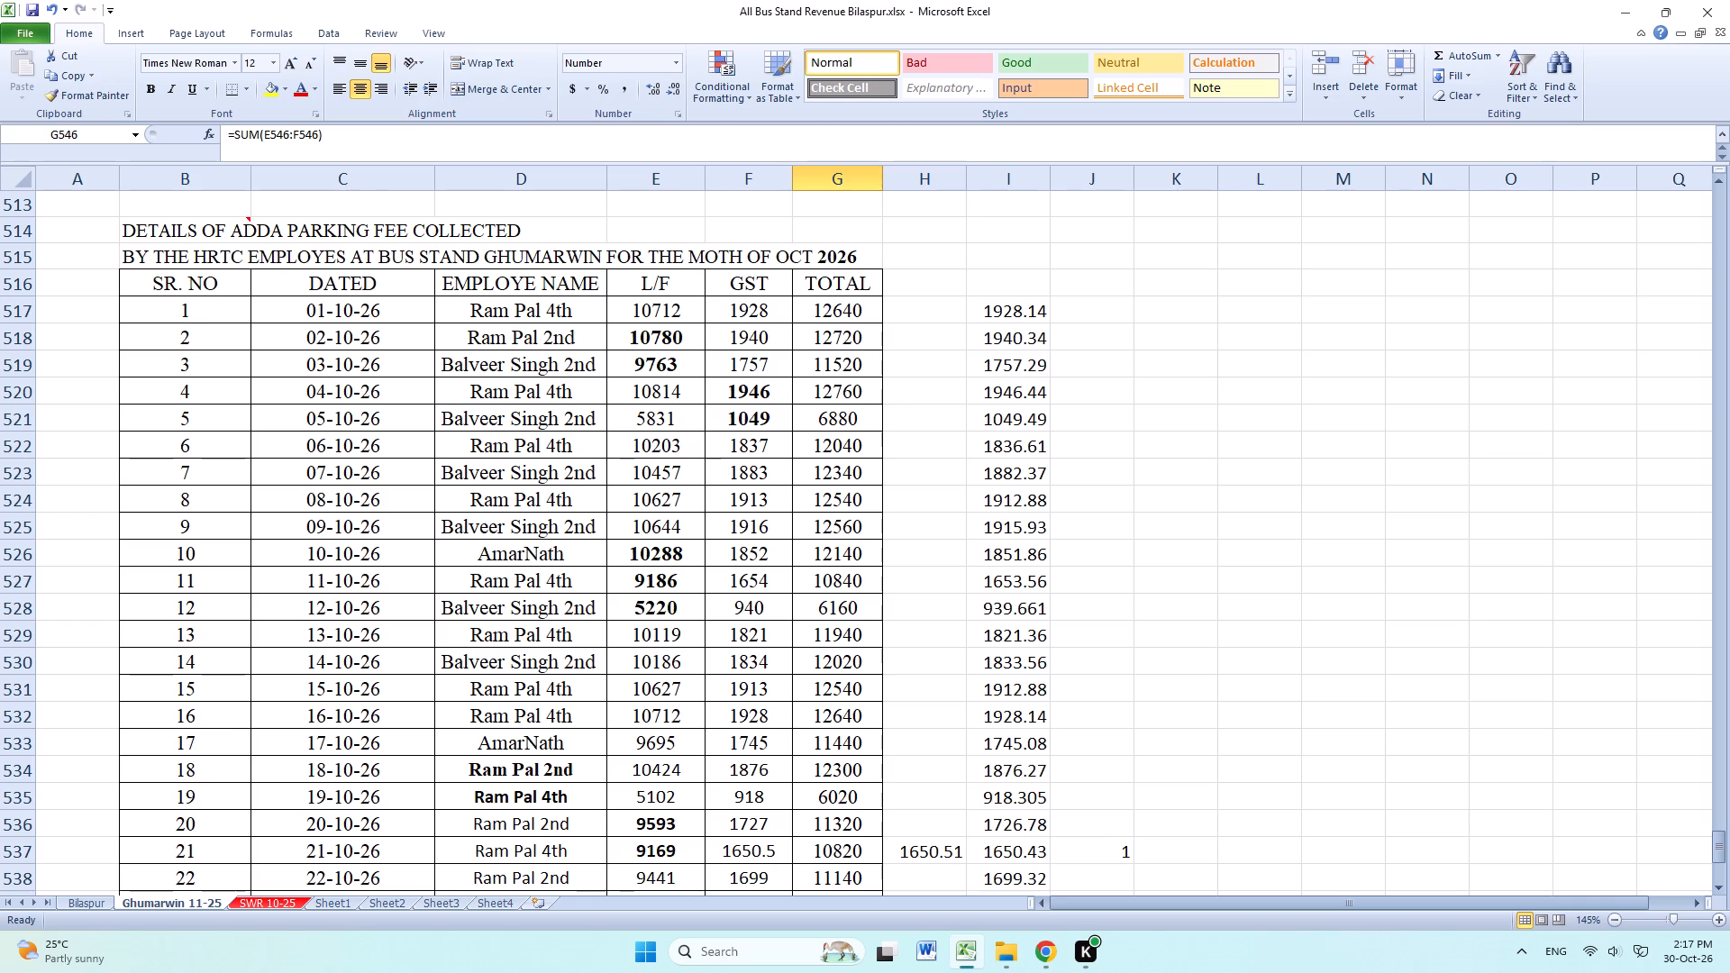
scroll(911, 427, down, 5)
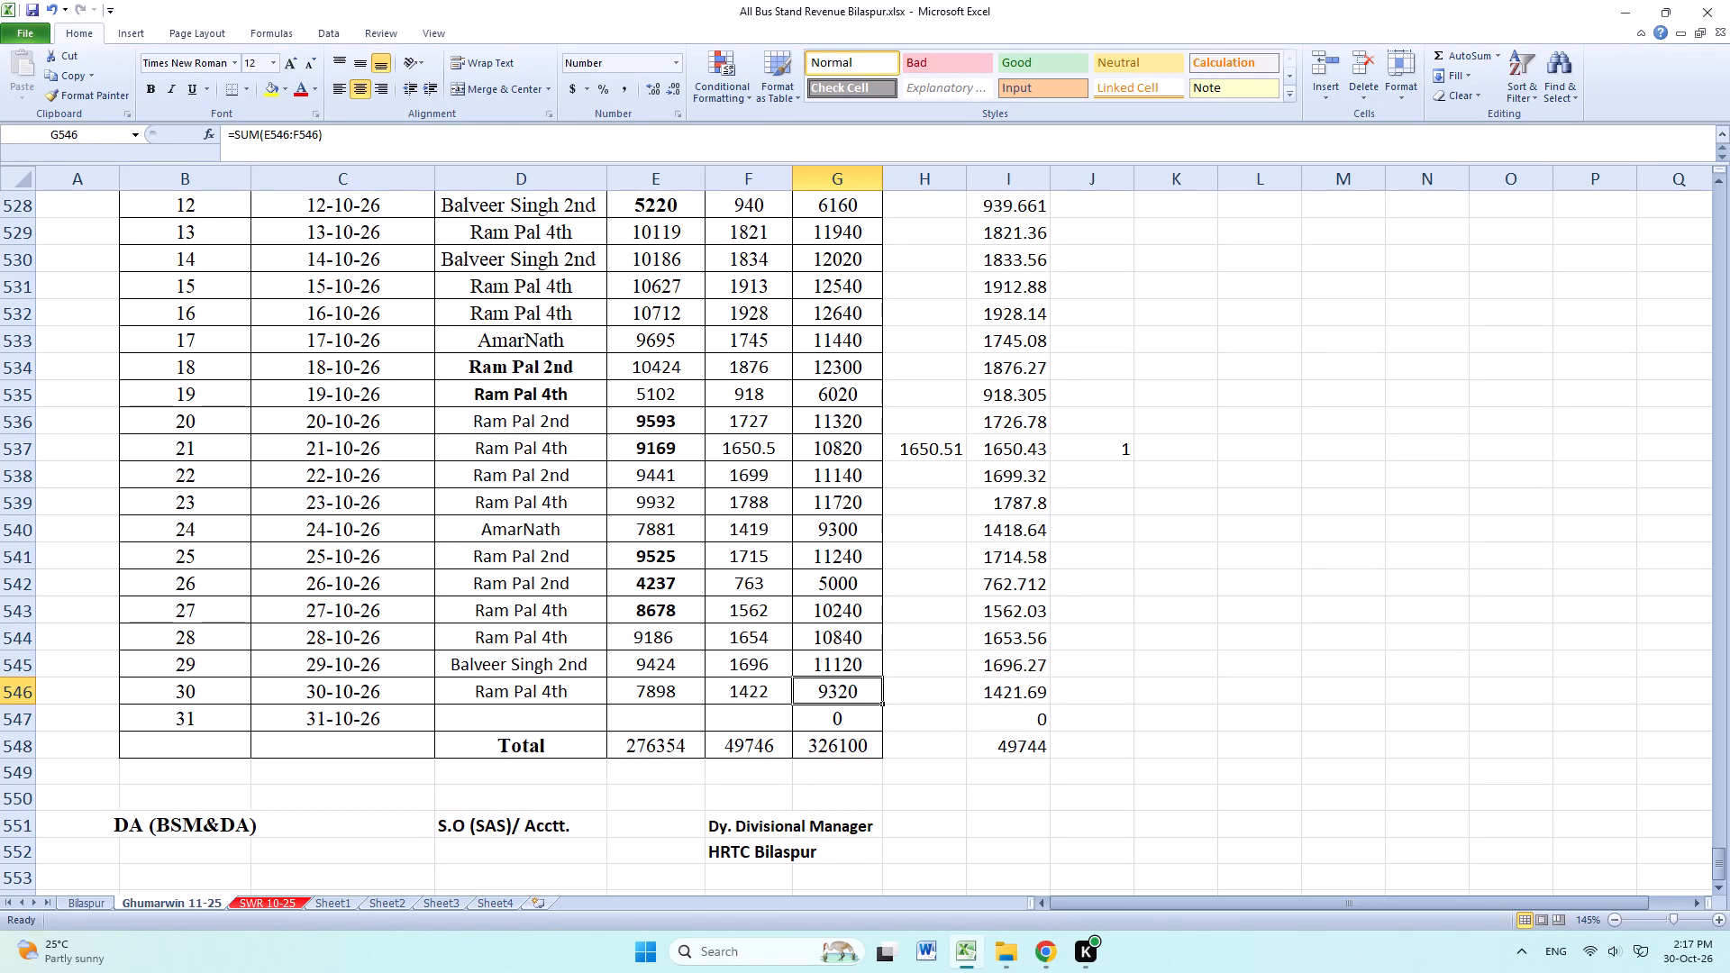
scroll(887, 704, up, 4)
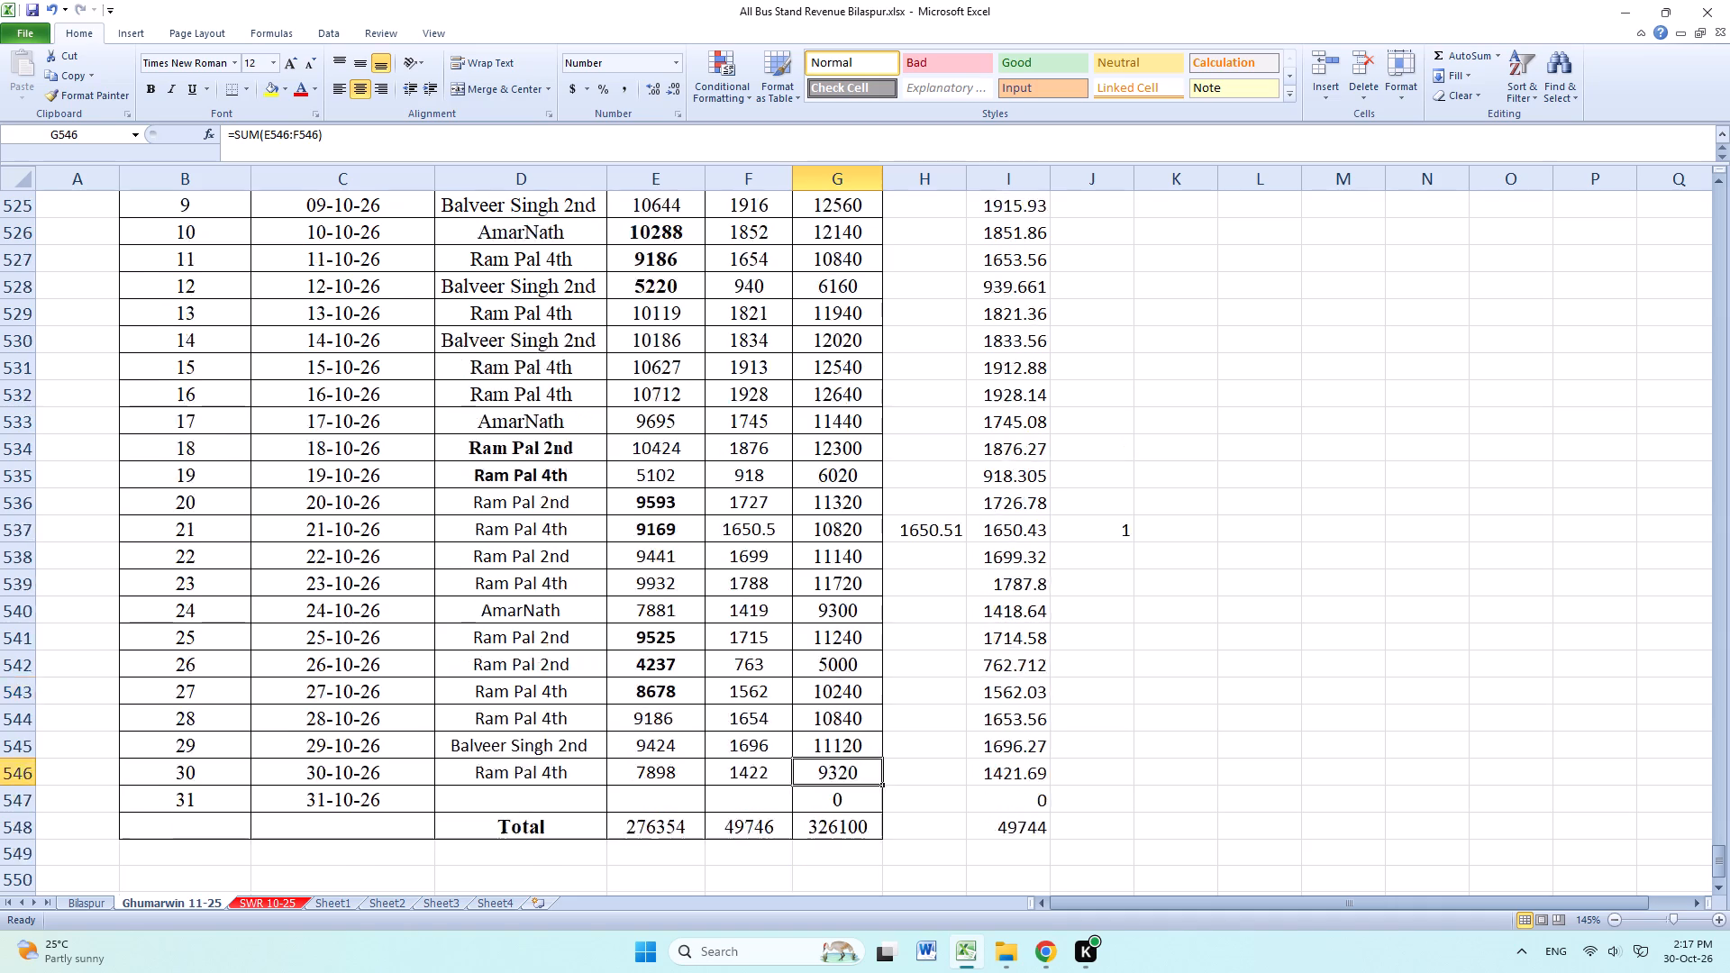
scroll(887, 704, up, 2)
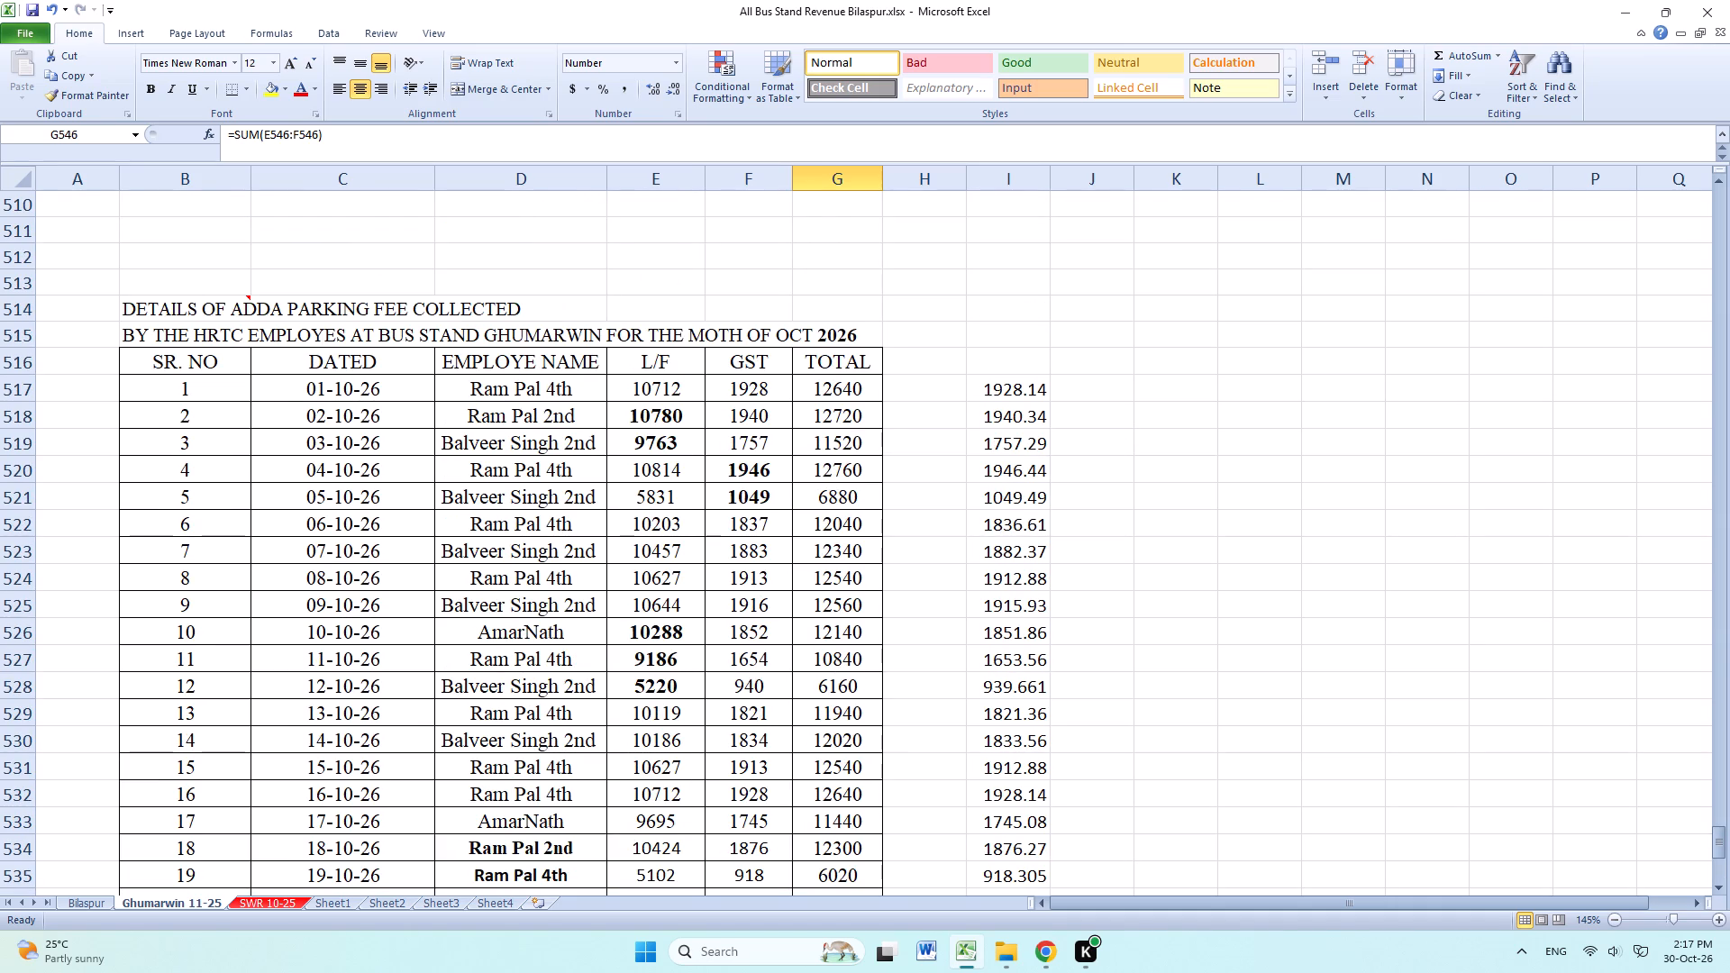
click(771, 475)
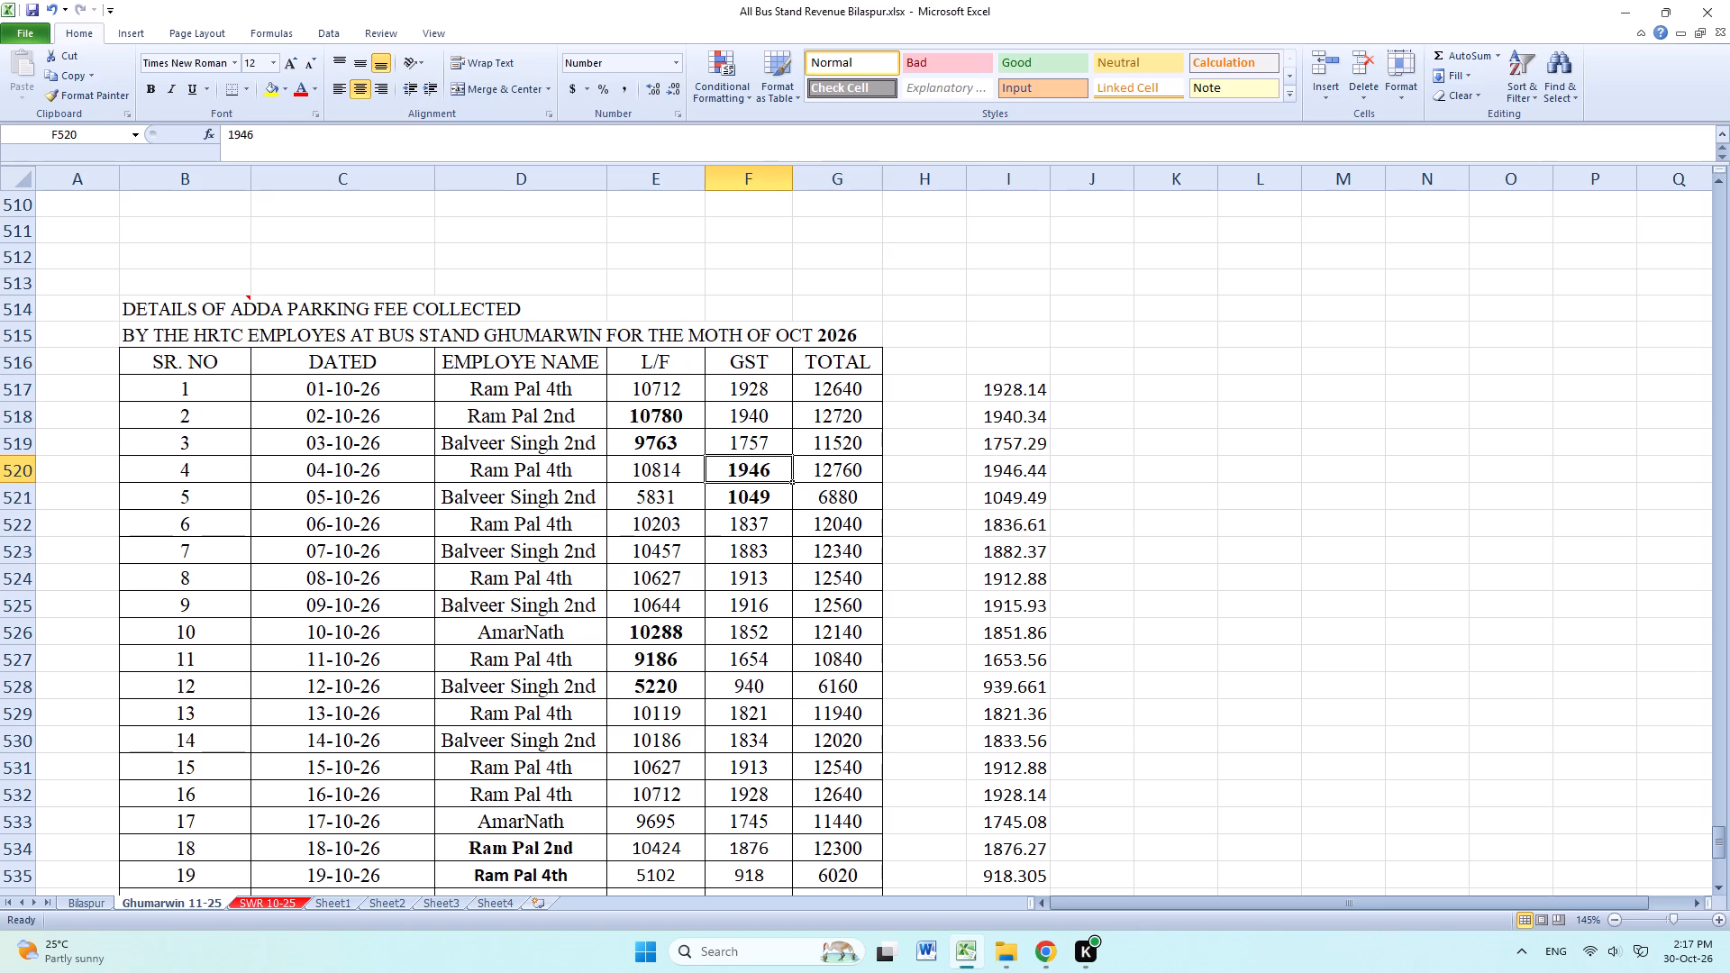
click(772, 499)
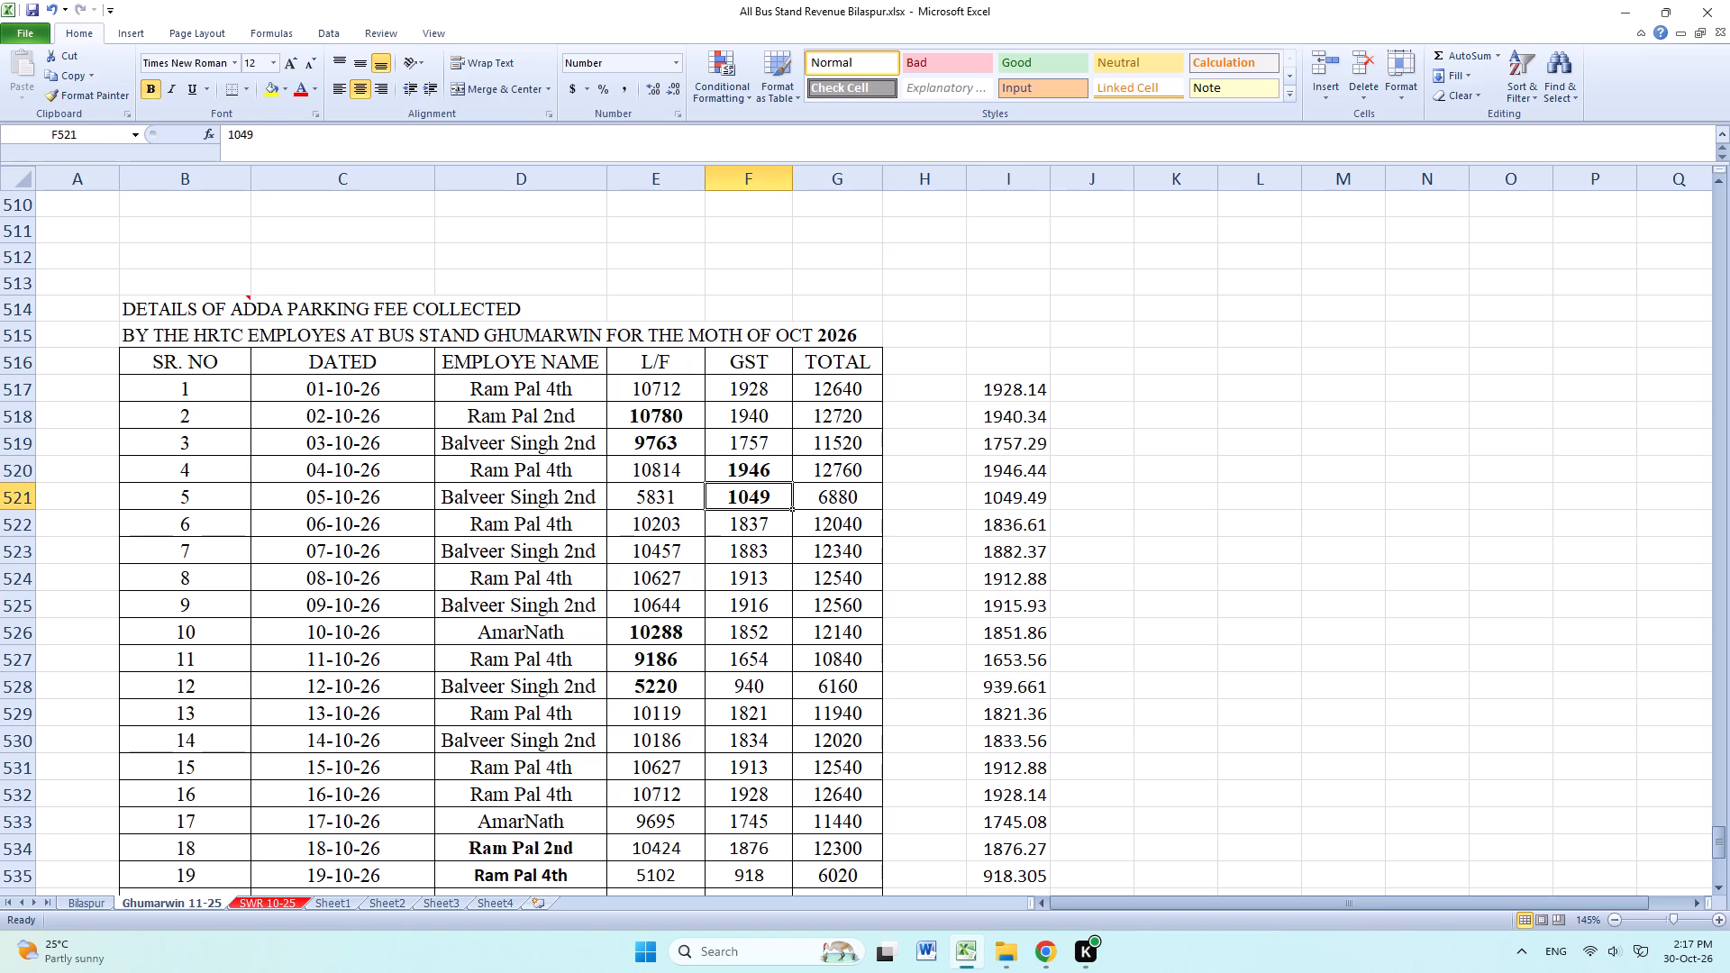
click(772, 530)
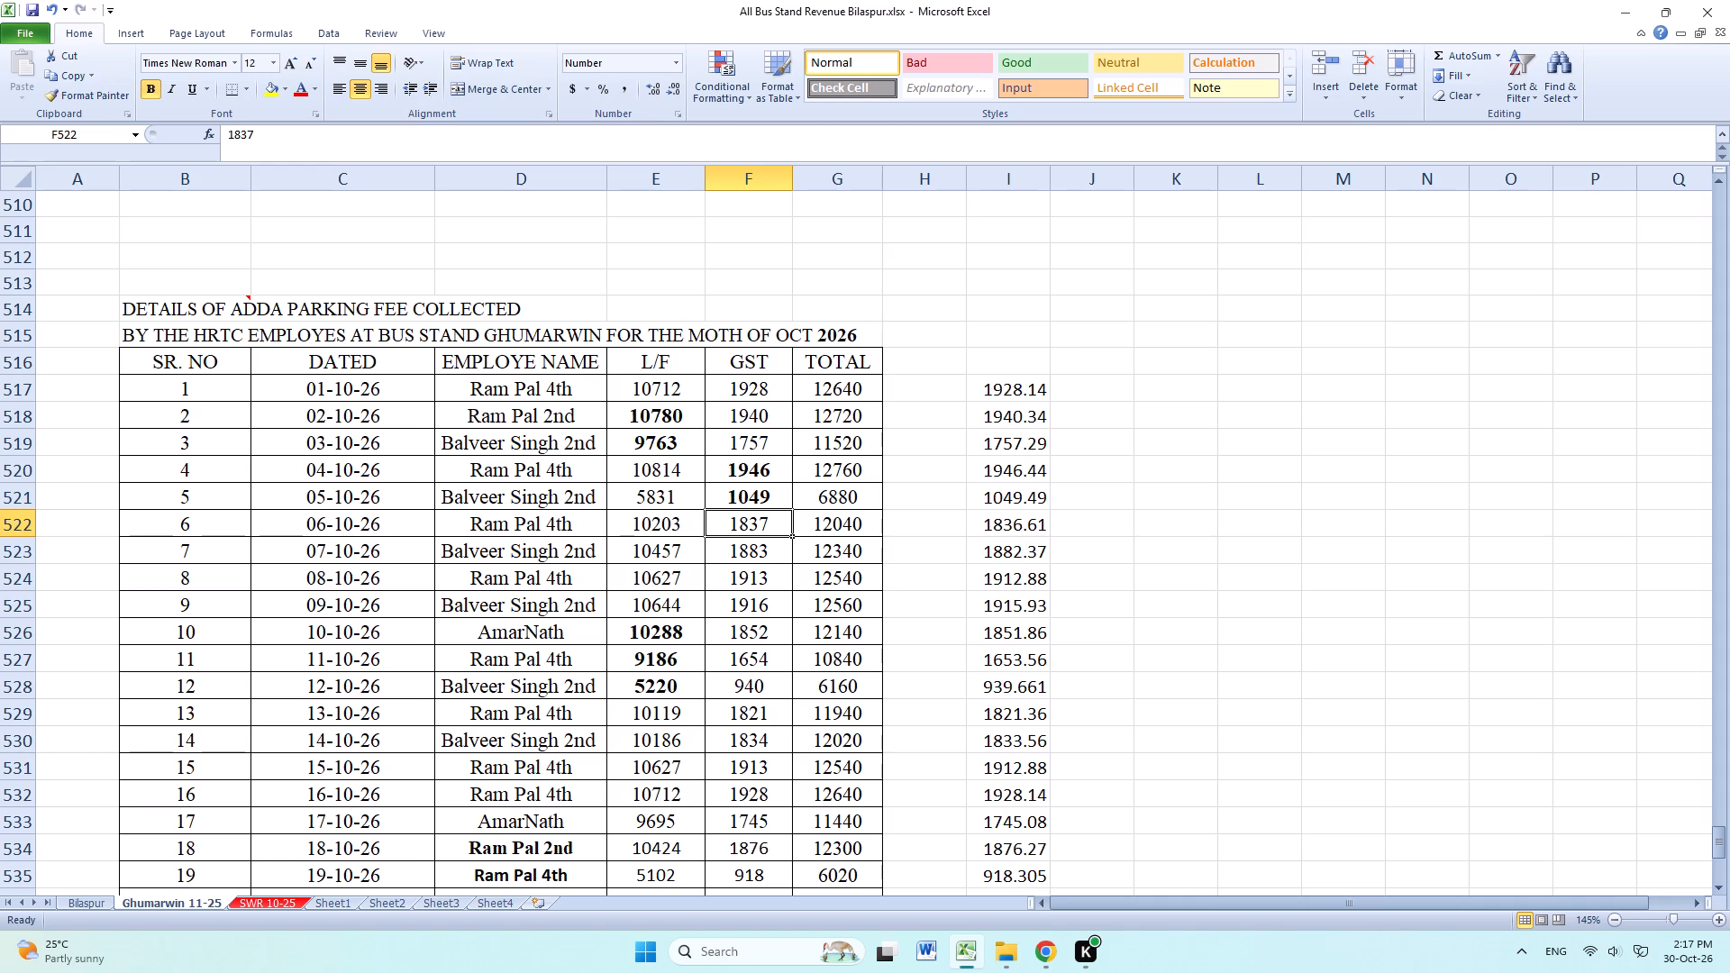
click(768, 555)
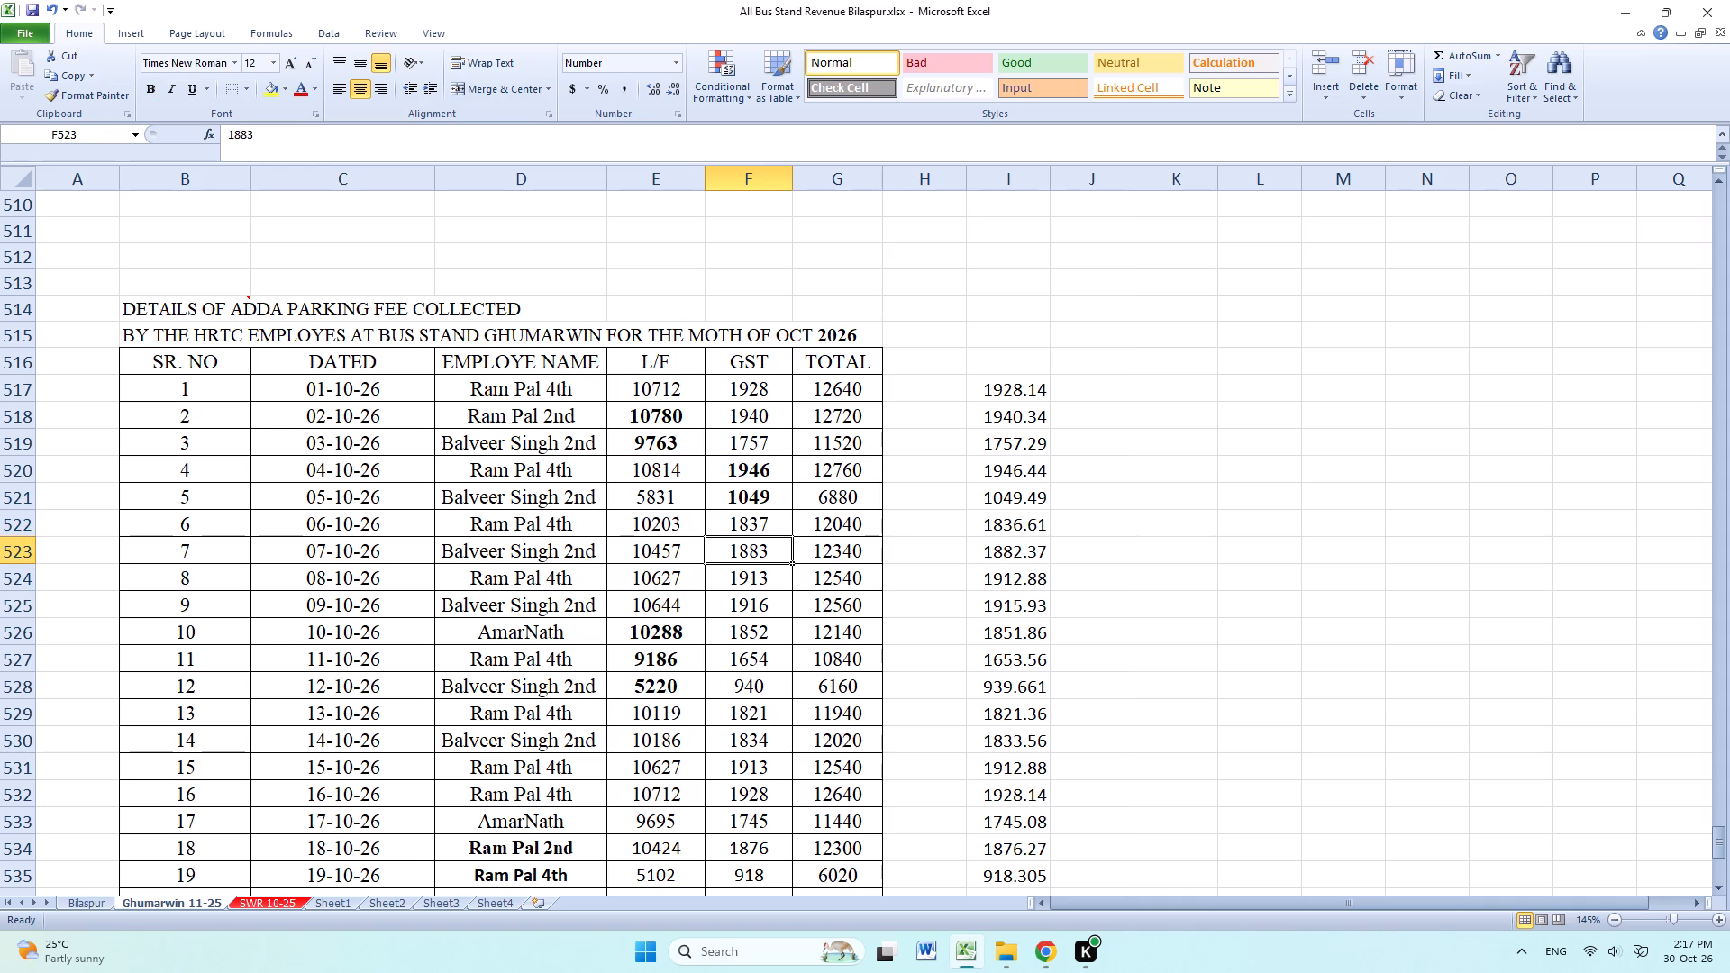
Set the 07-10-26 row's L/F amount to 10458 and its GST amount to 1882.
click(687, 550)
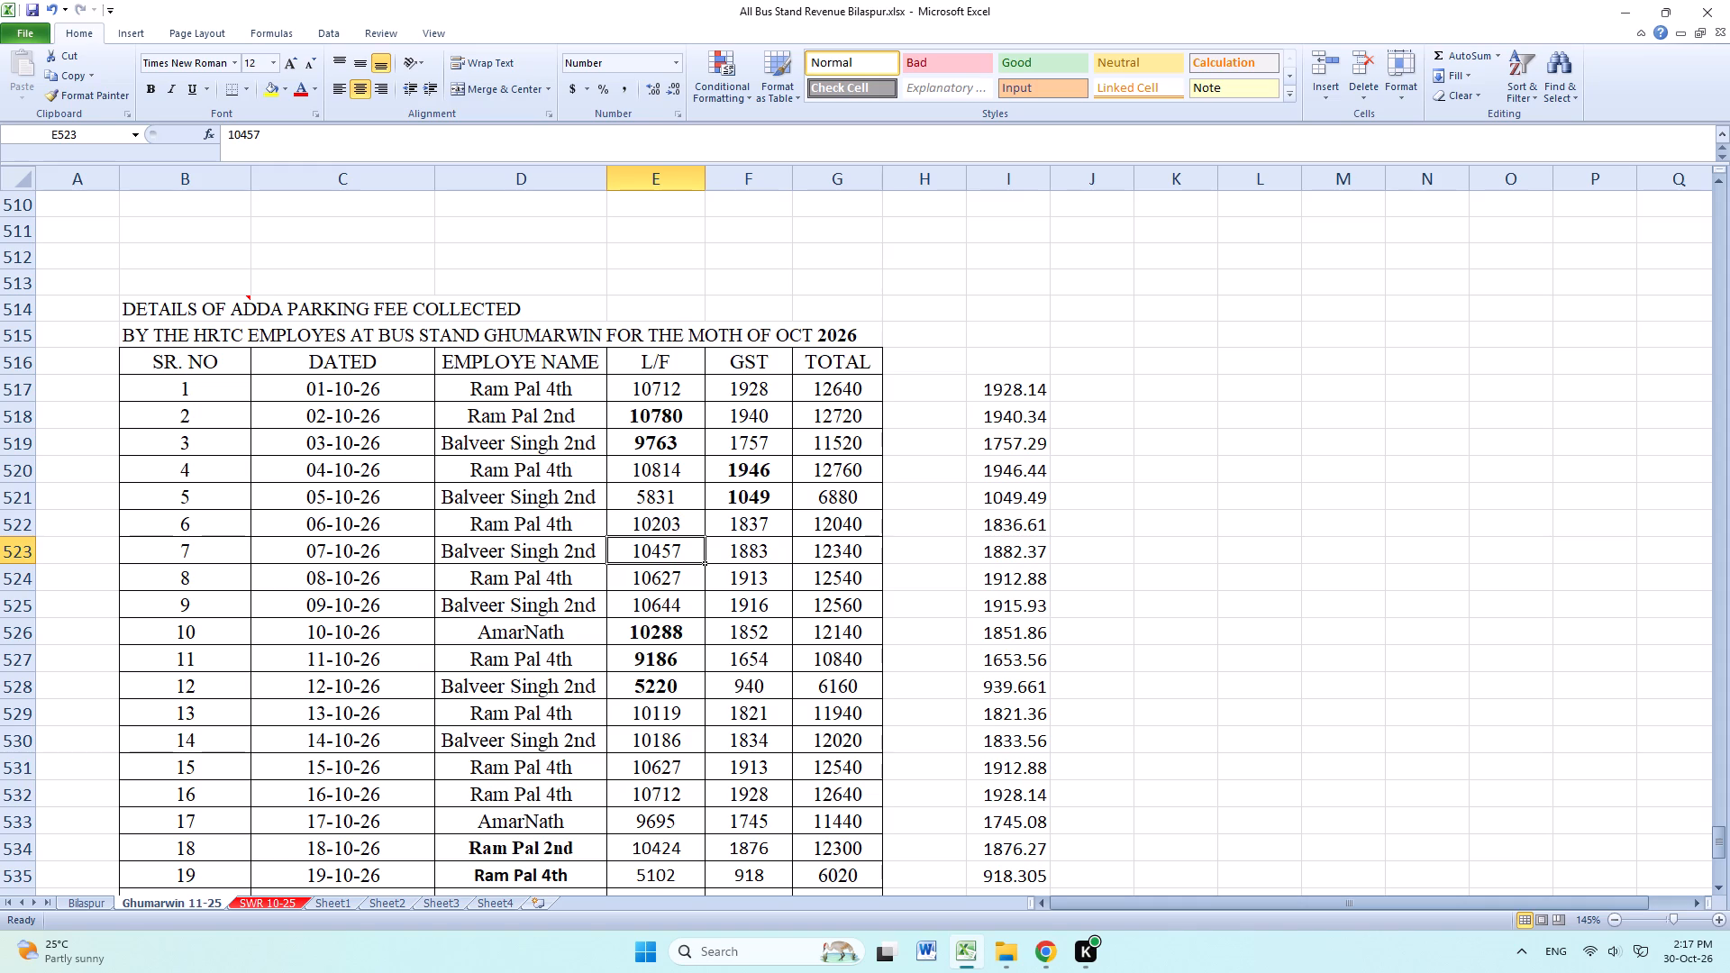
double_click(687, 550)
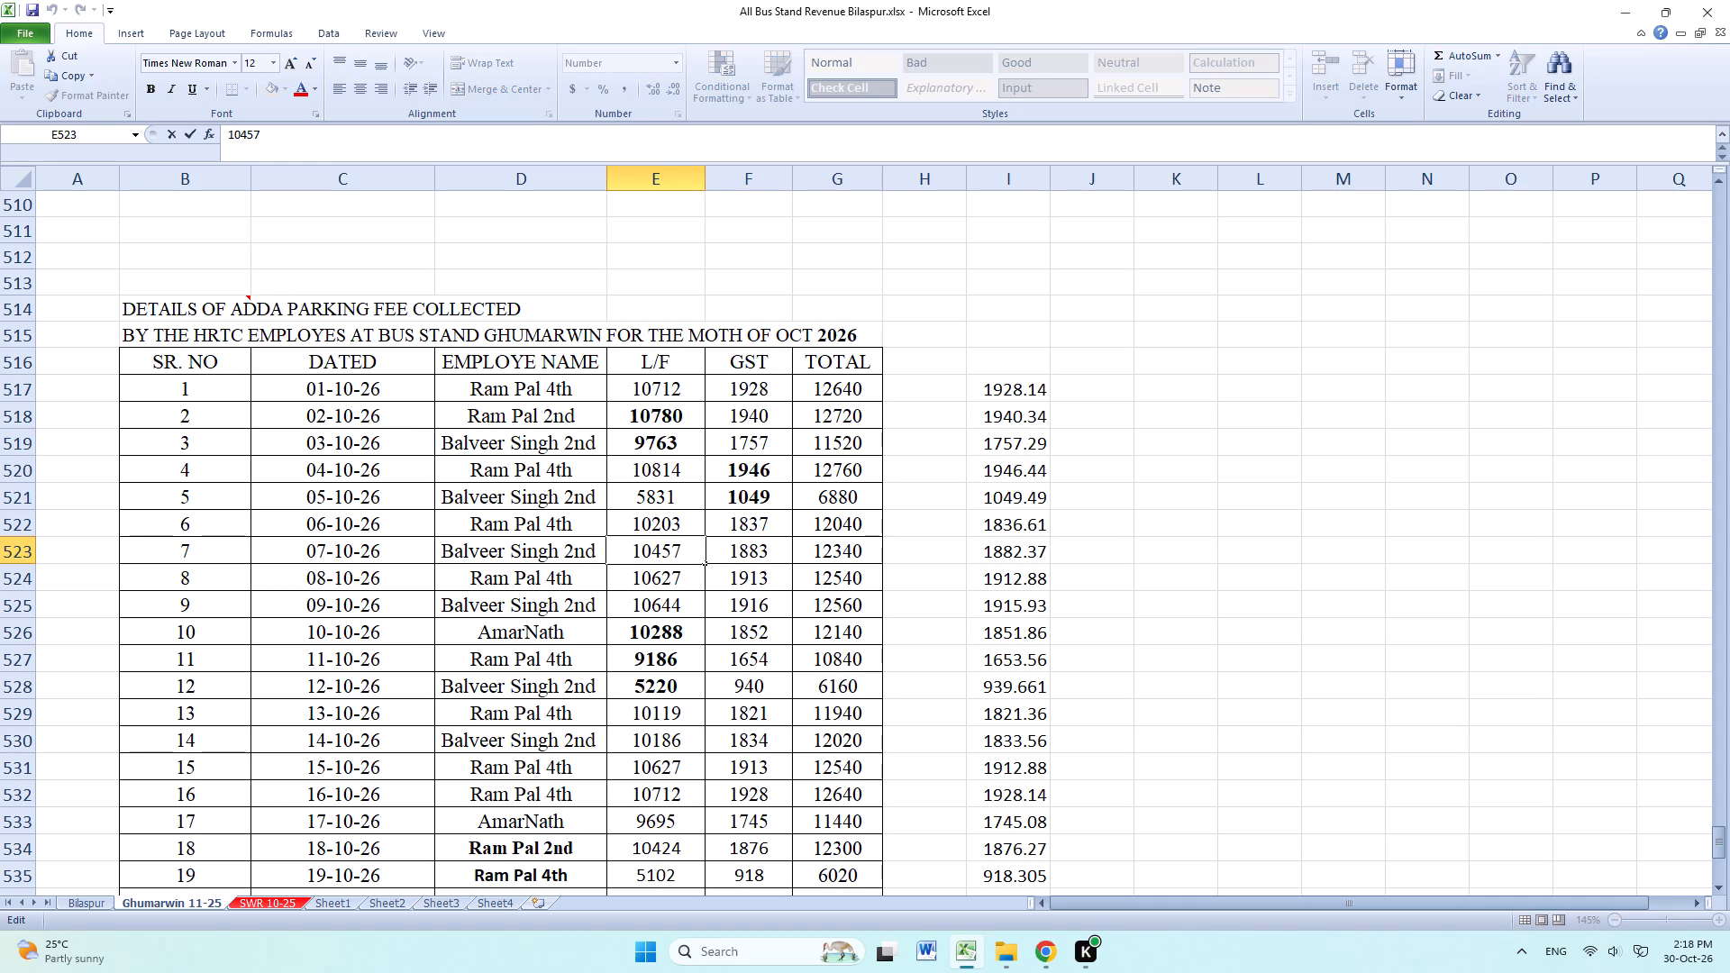
key(BackSpace)
key(8)
key(Return)
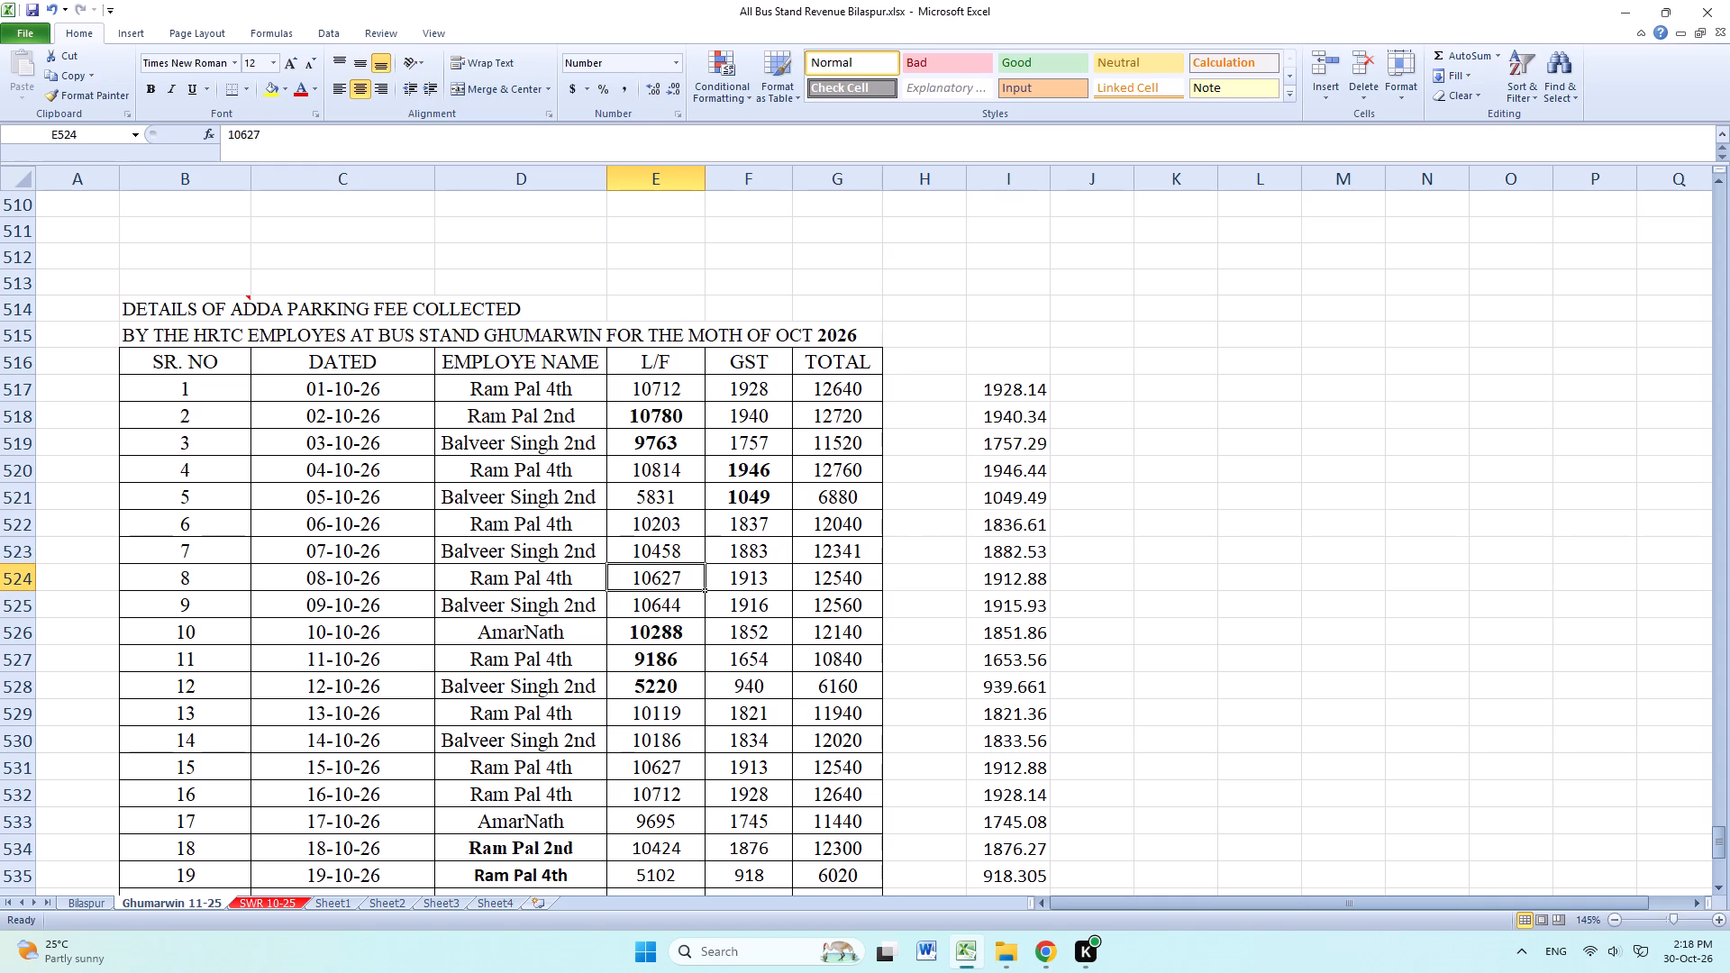
double_click(774, 556)
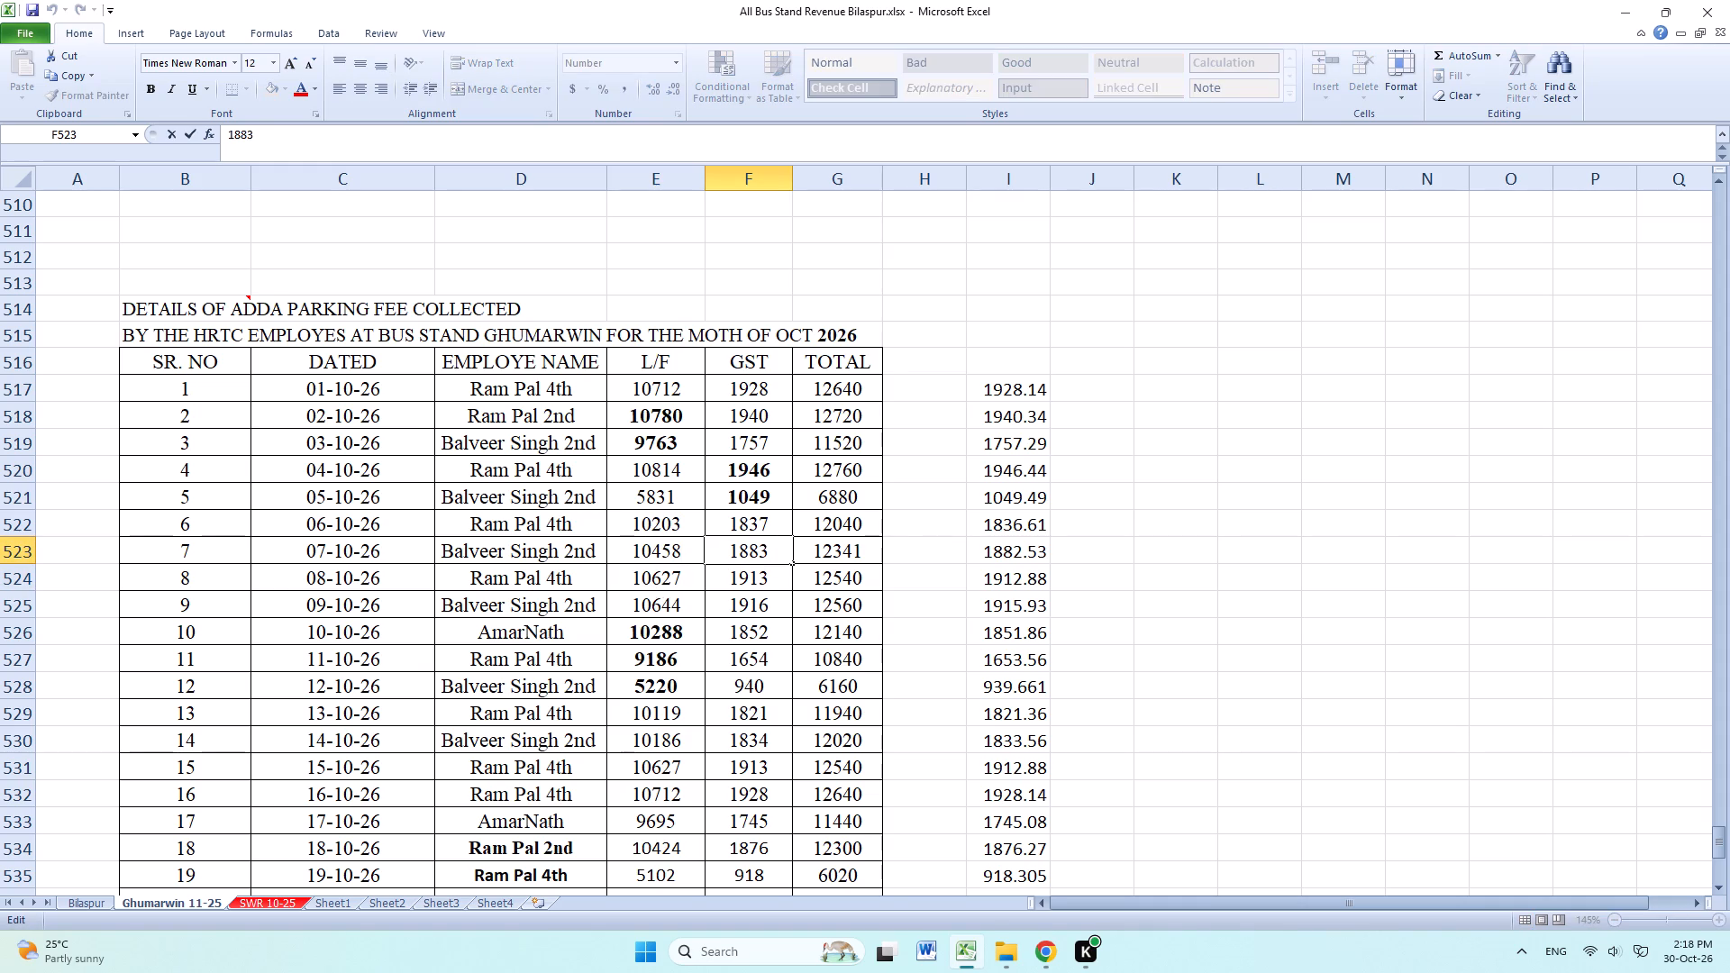
key(BackSpace)
key(2)
key(Return)
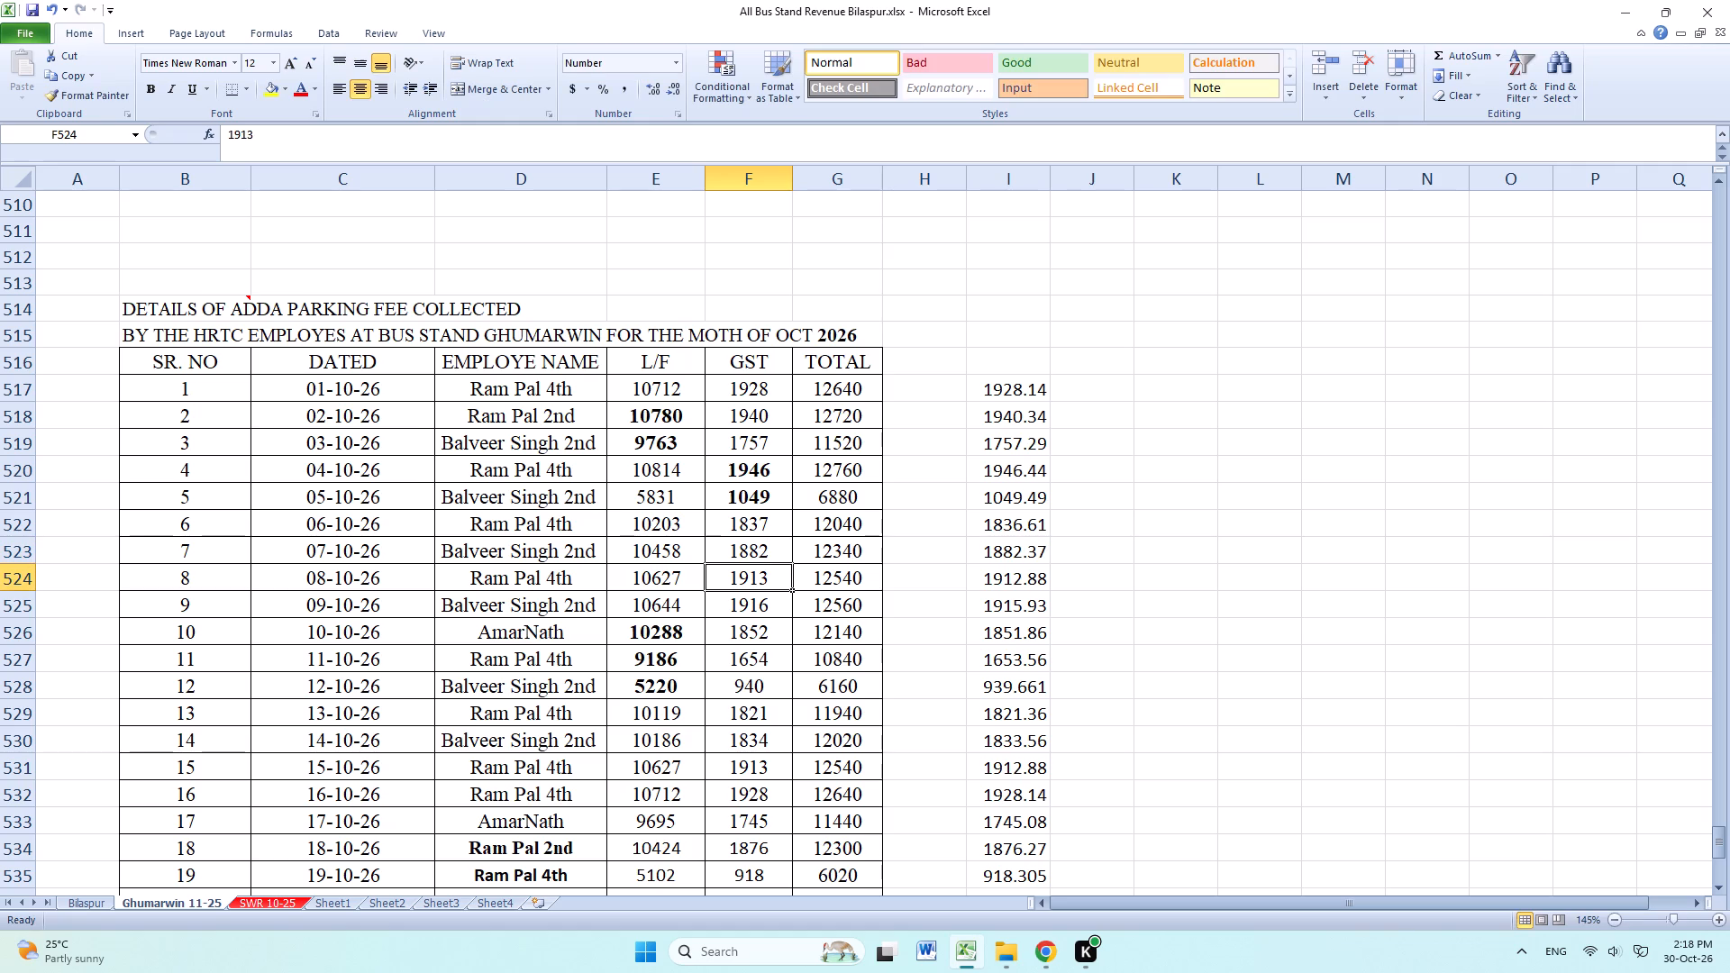
Review the October table's GST amounts from 09-10-26 to 30-10-26, down to the Total row, against the calculated values in column I.
click(762, 603)
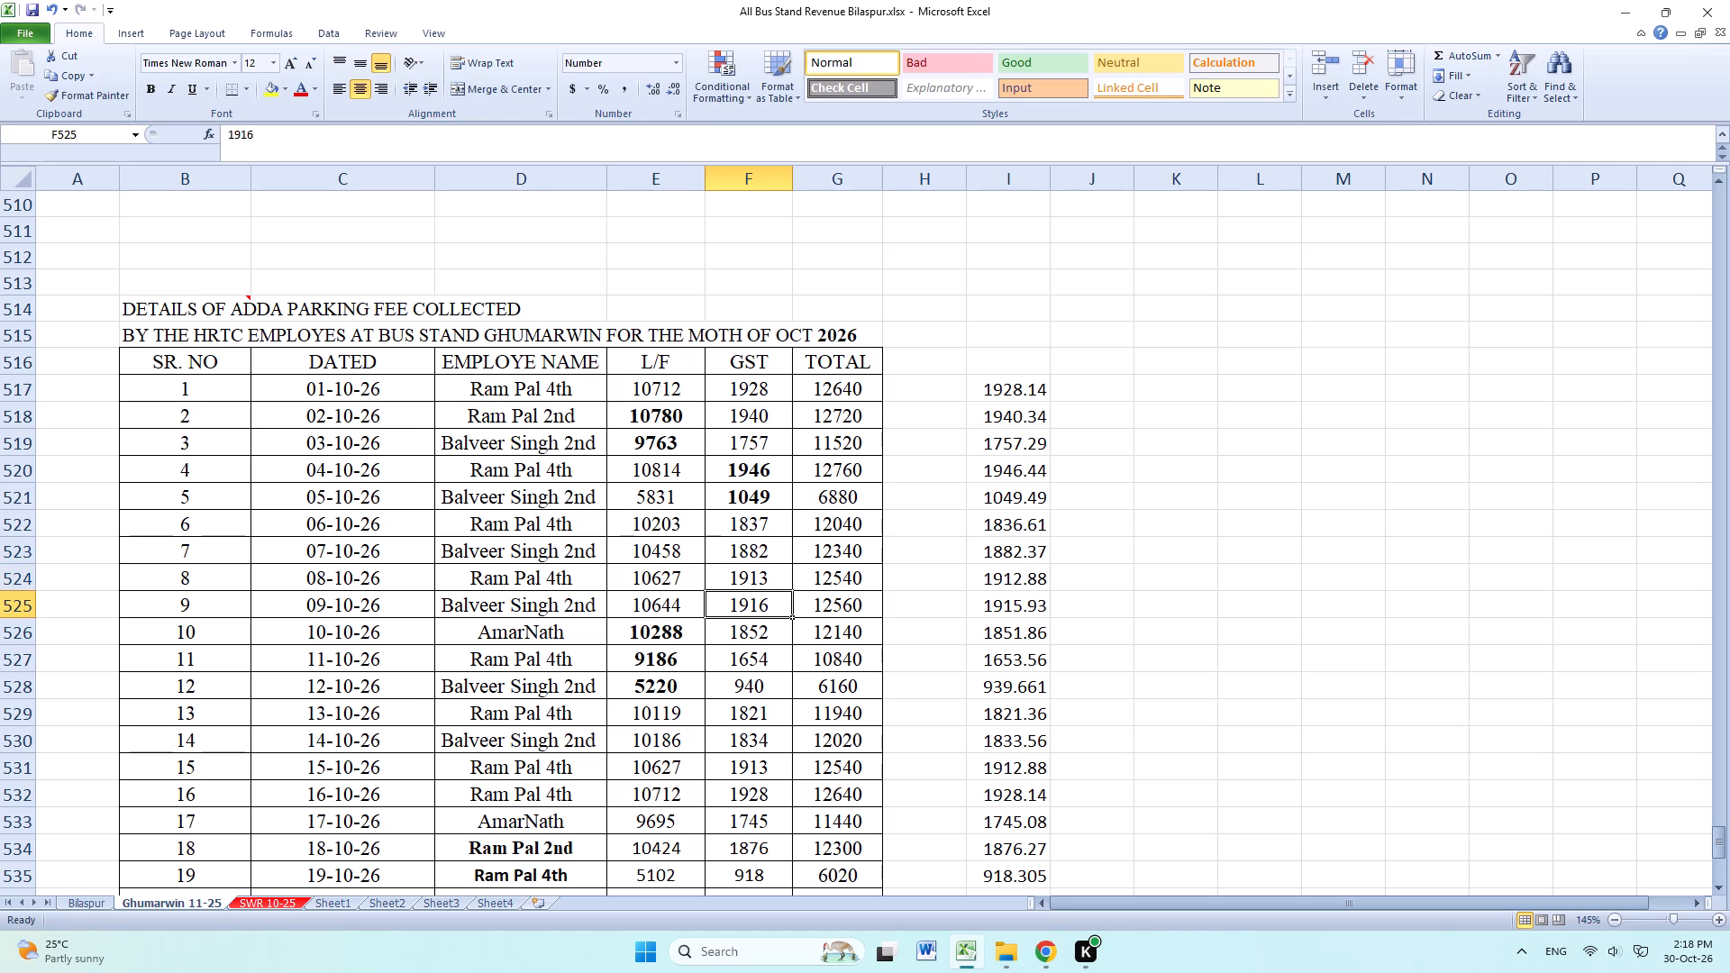
click(761, 631)
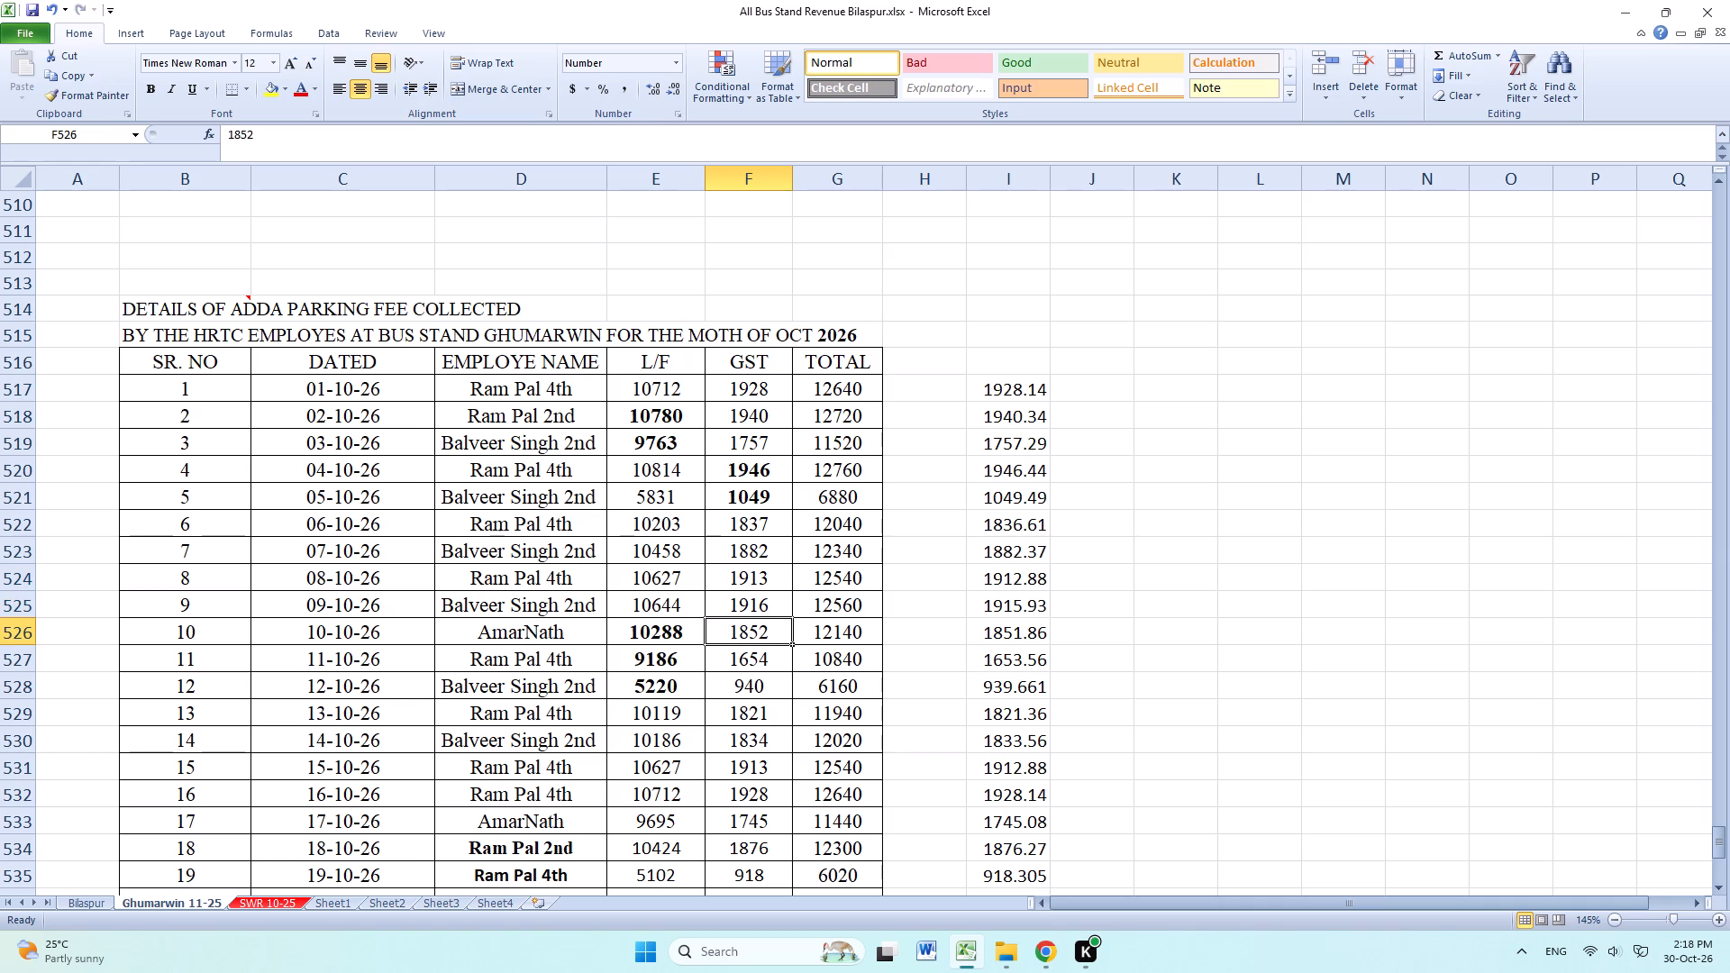
click(760, 665)
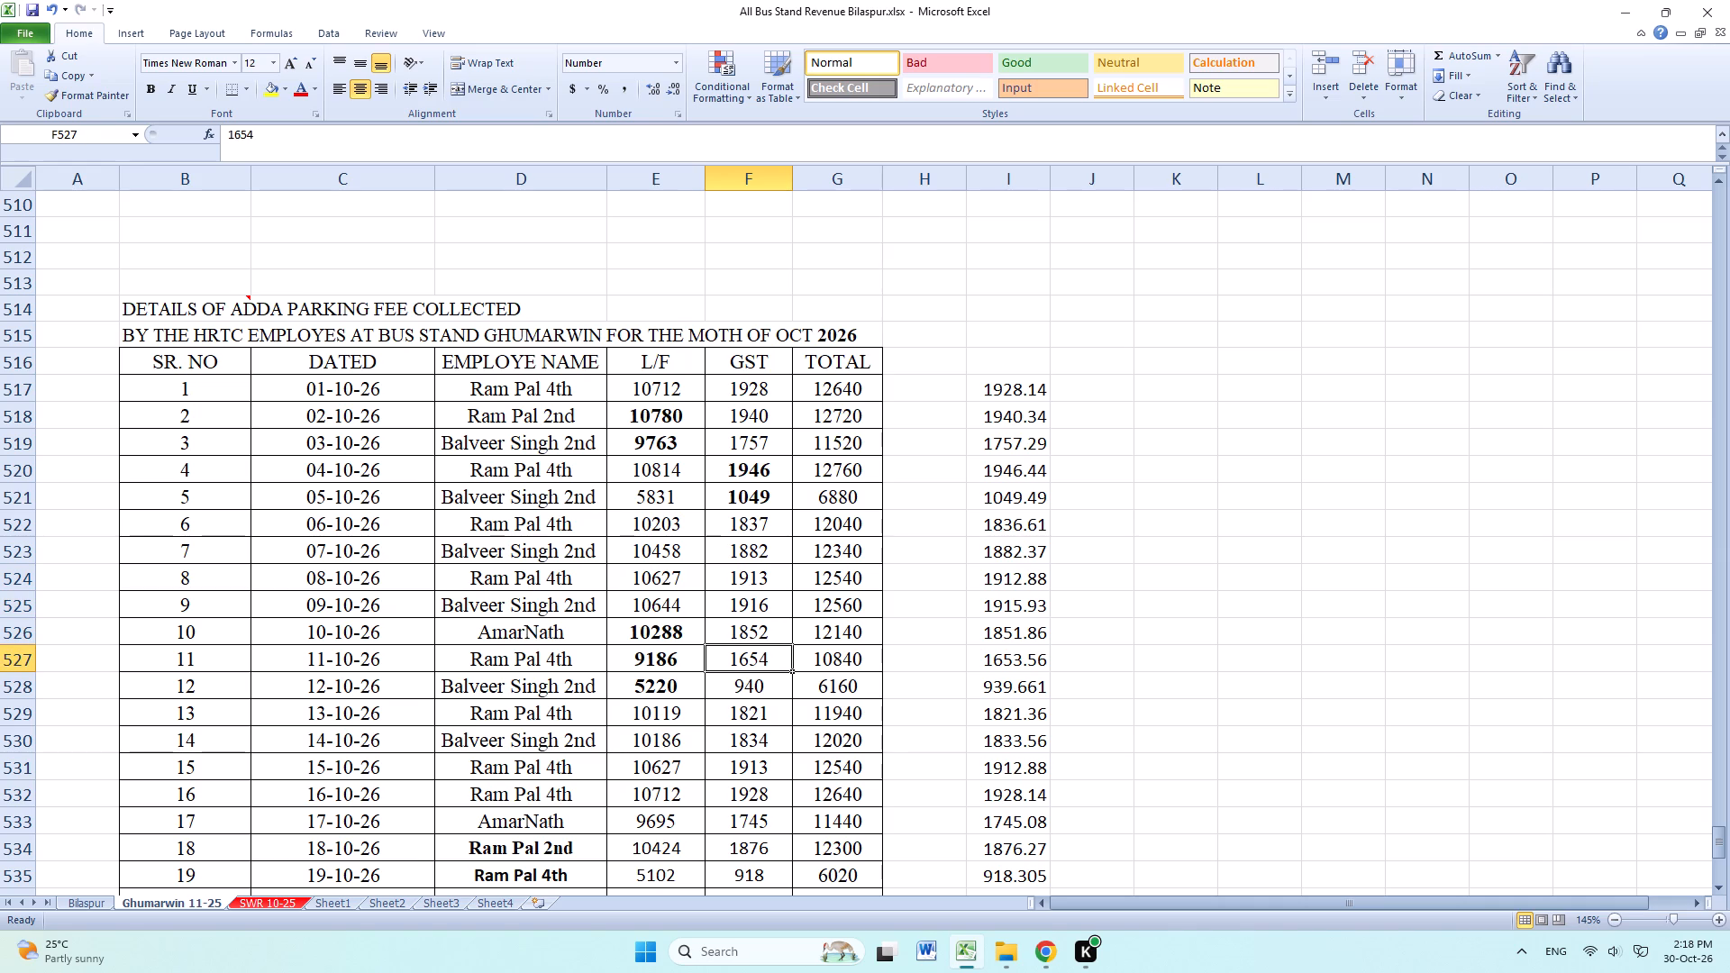
scroll(773, 680, down, 1)
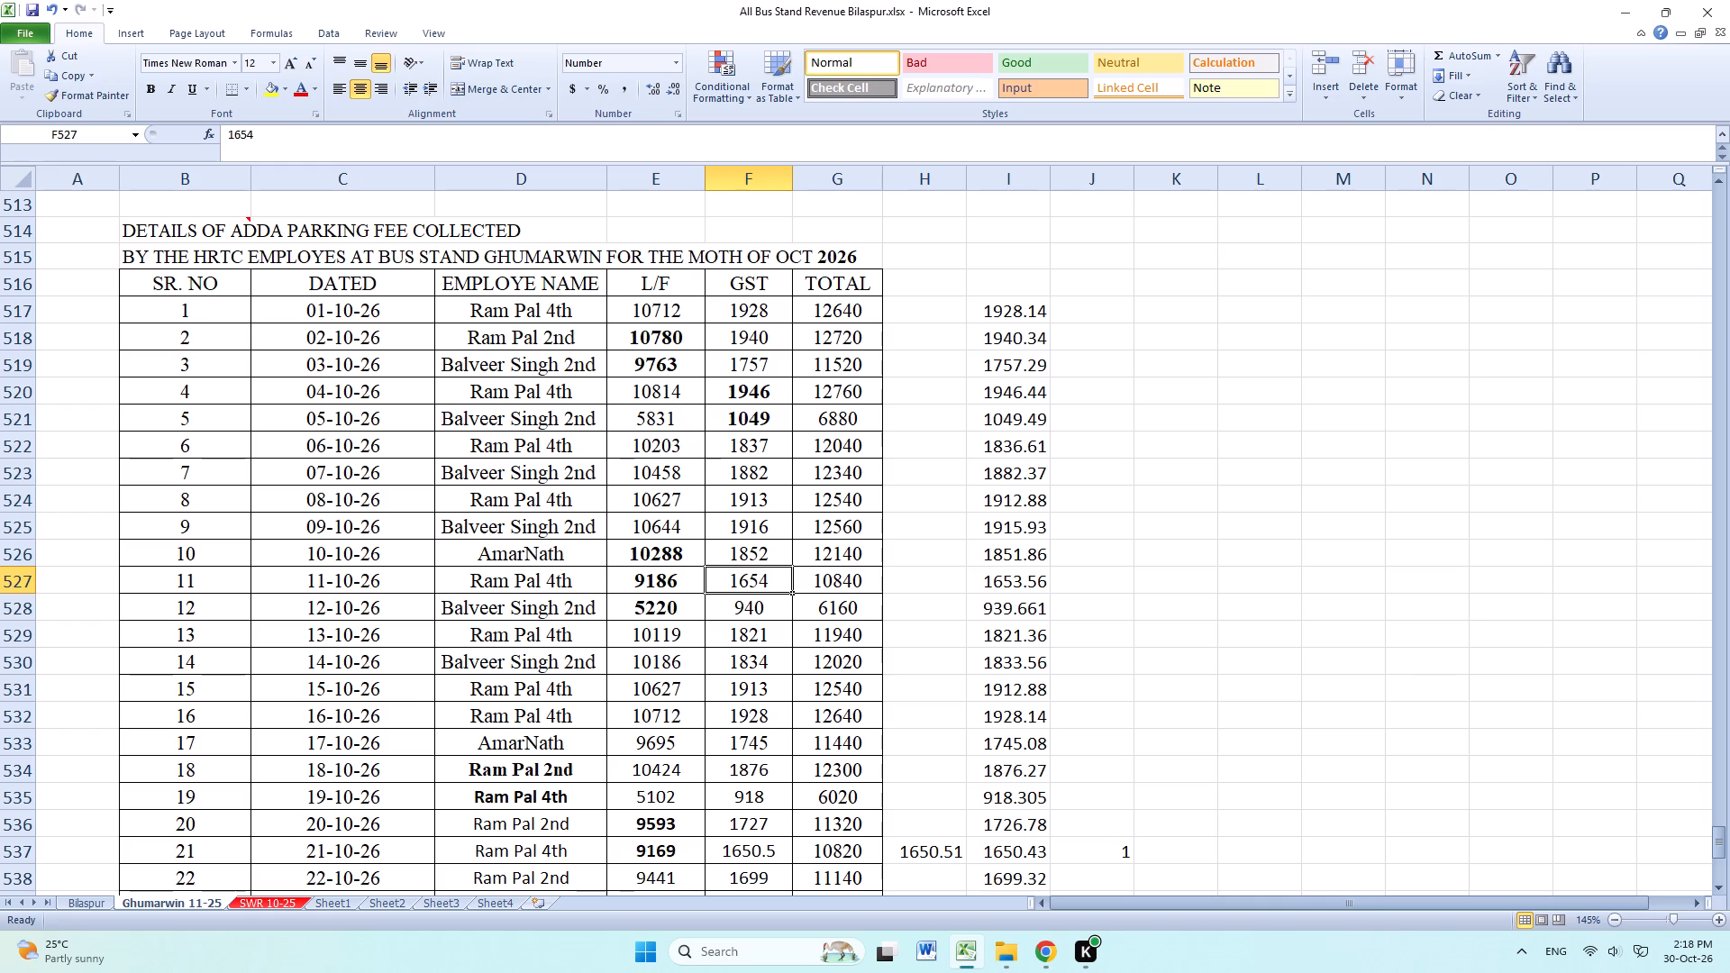
click(759, 605)
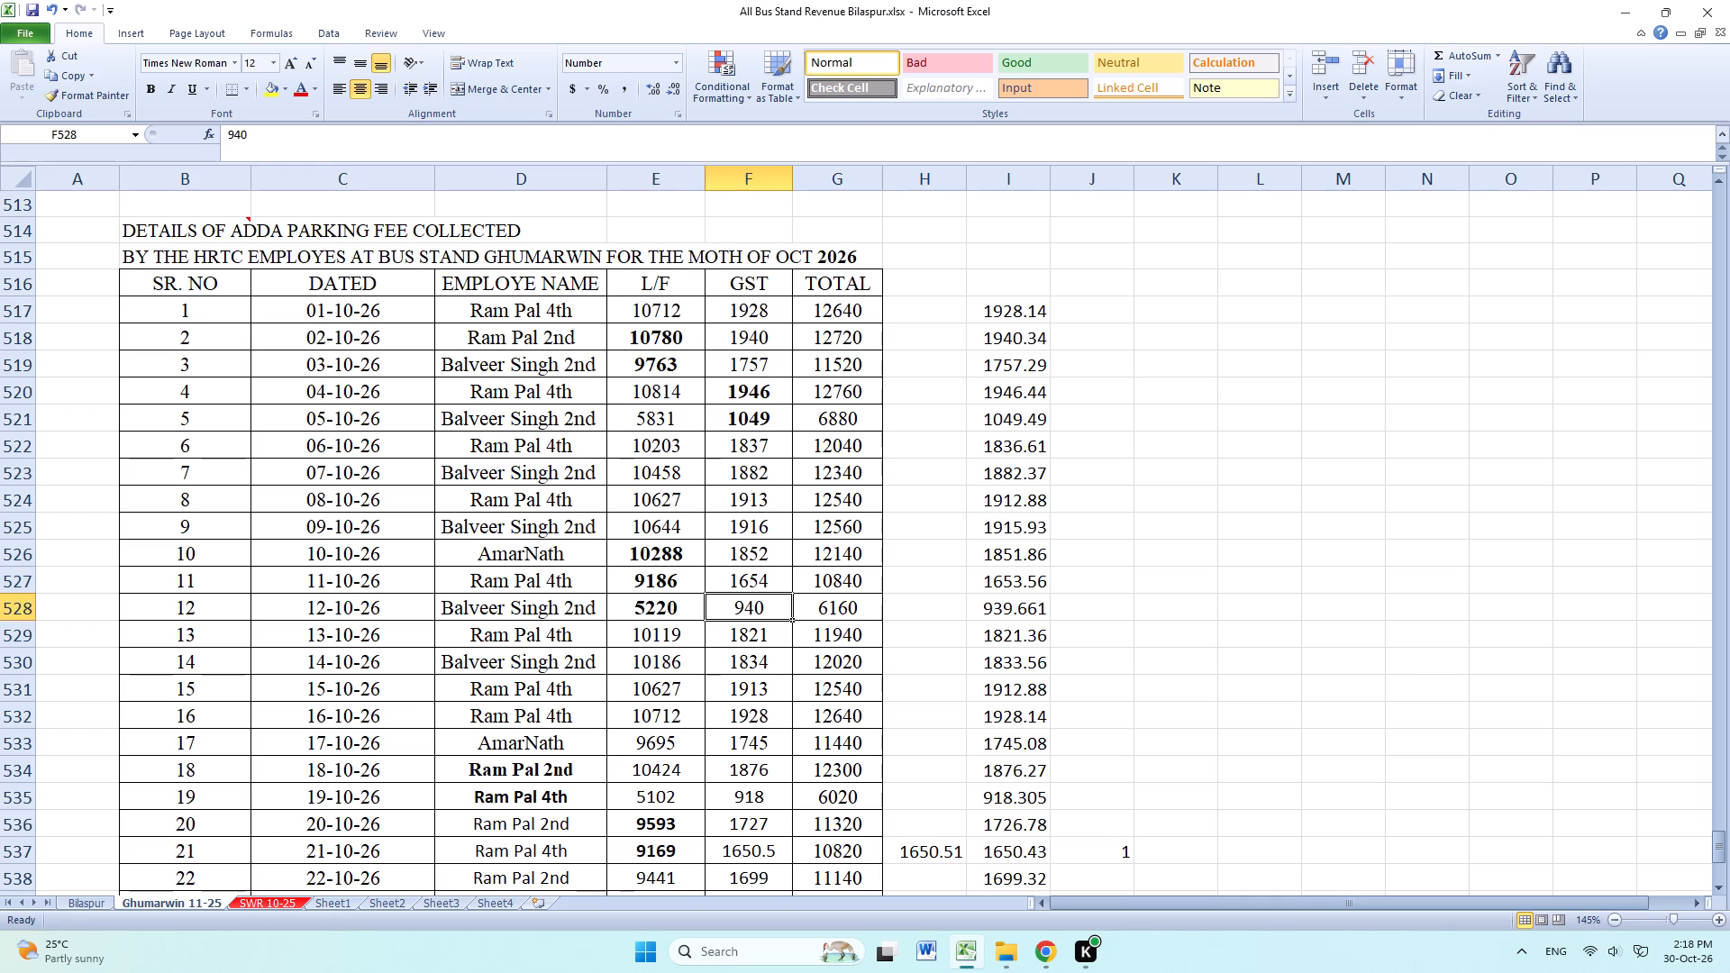
click(767, 636)
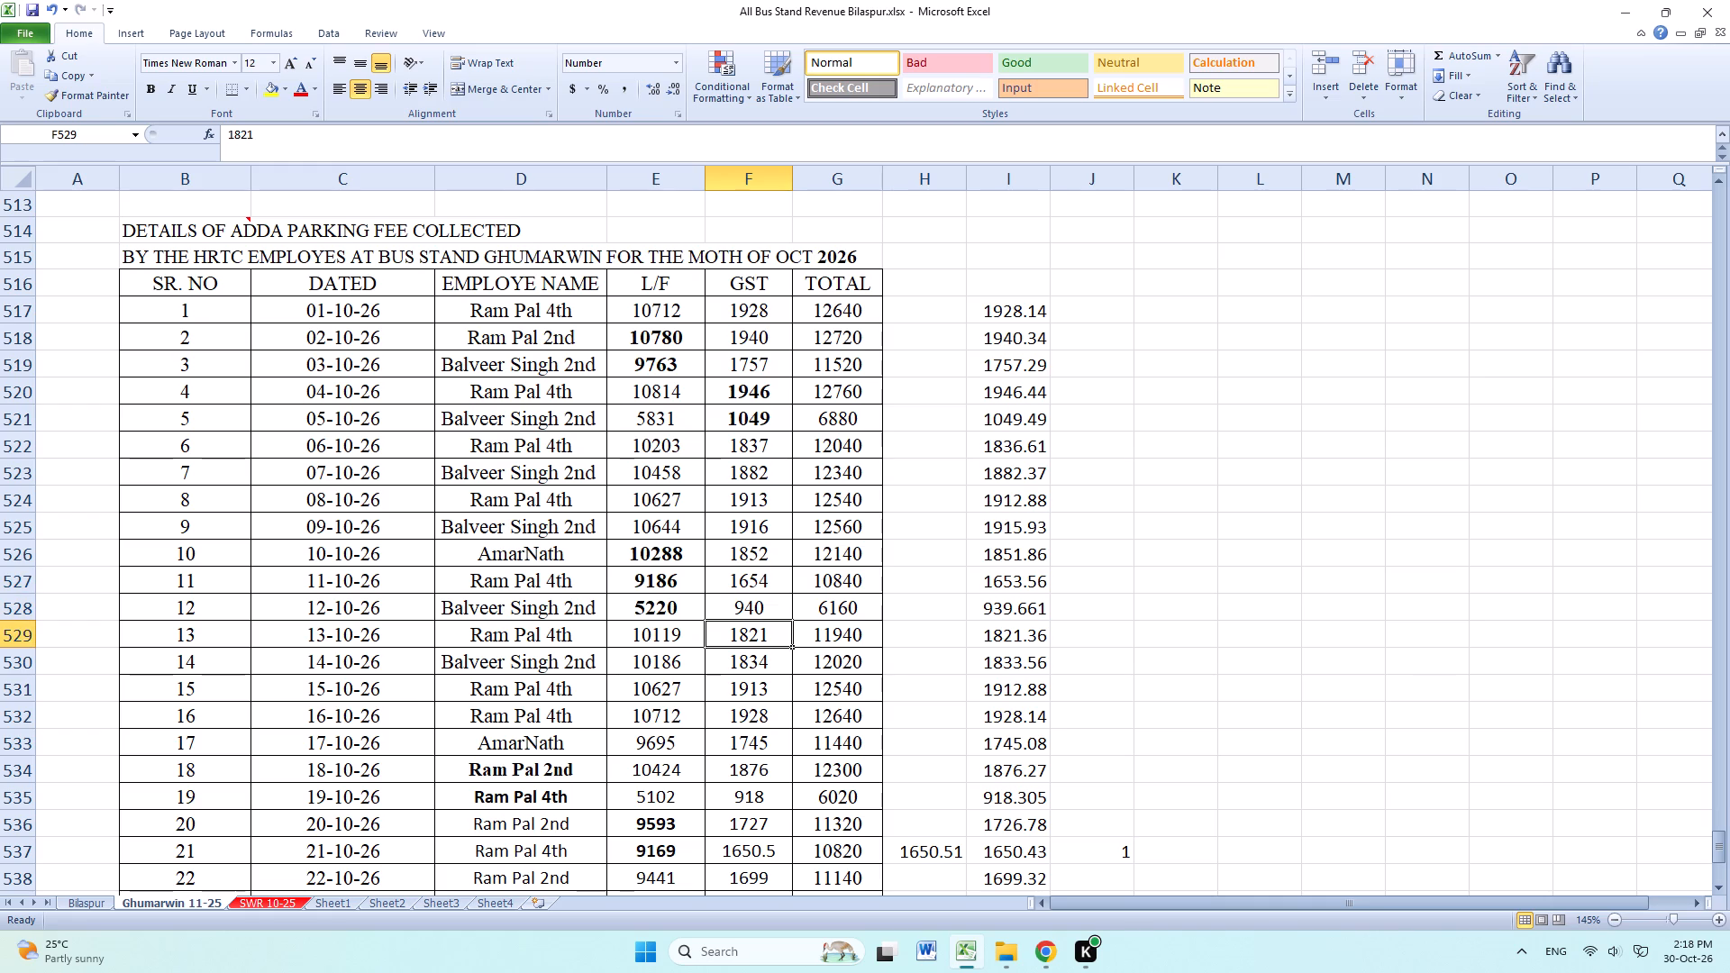
click(775, 666)
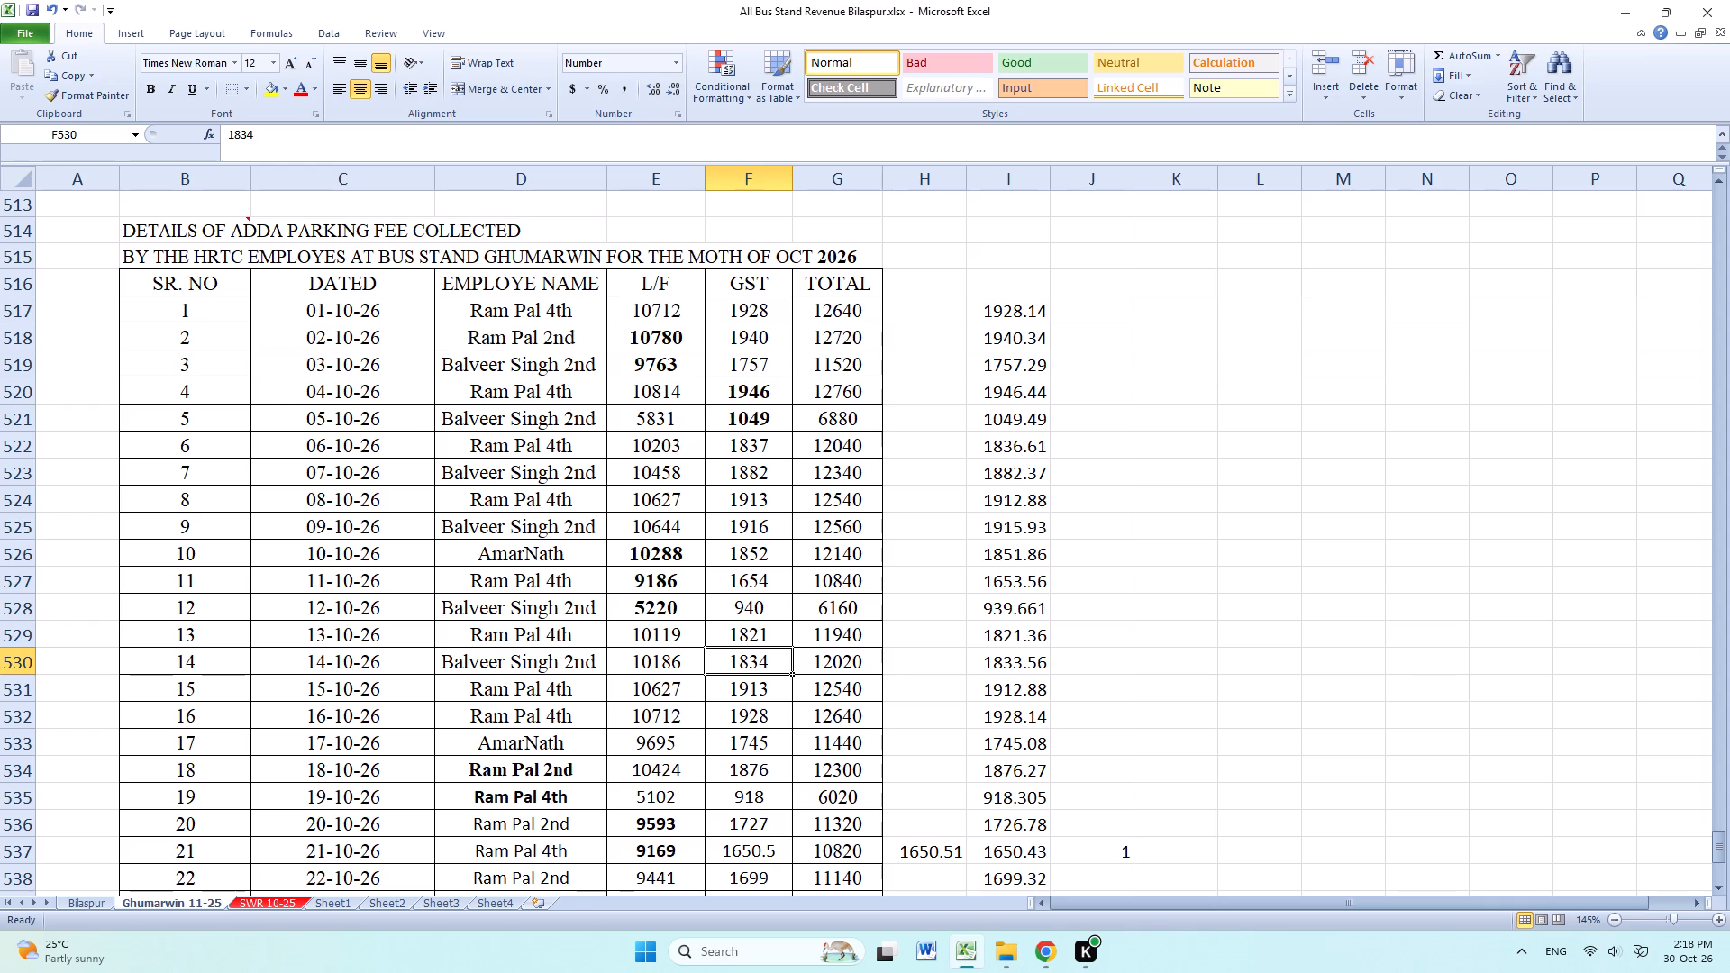
click(769, 681)
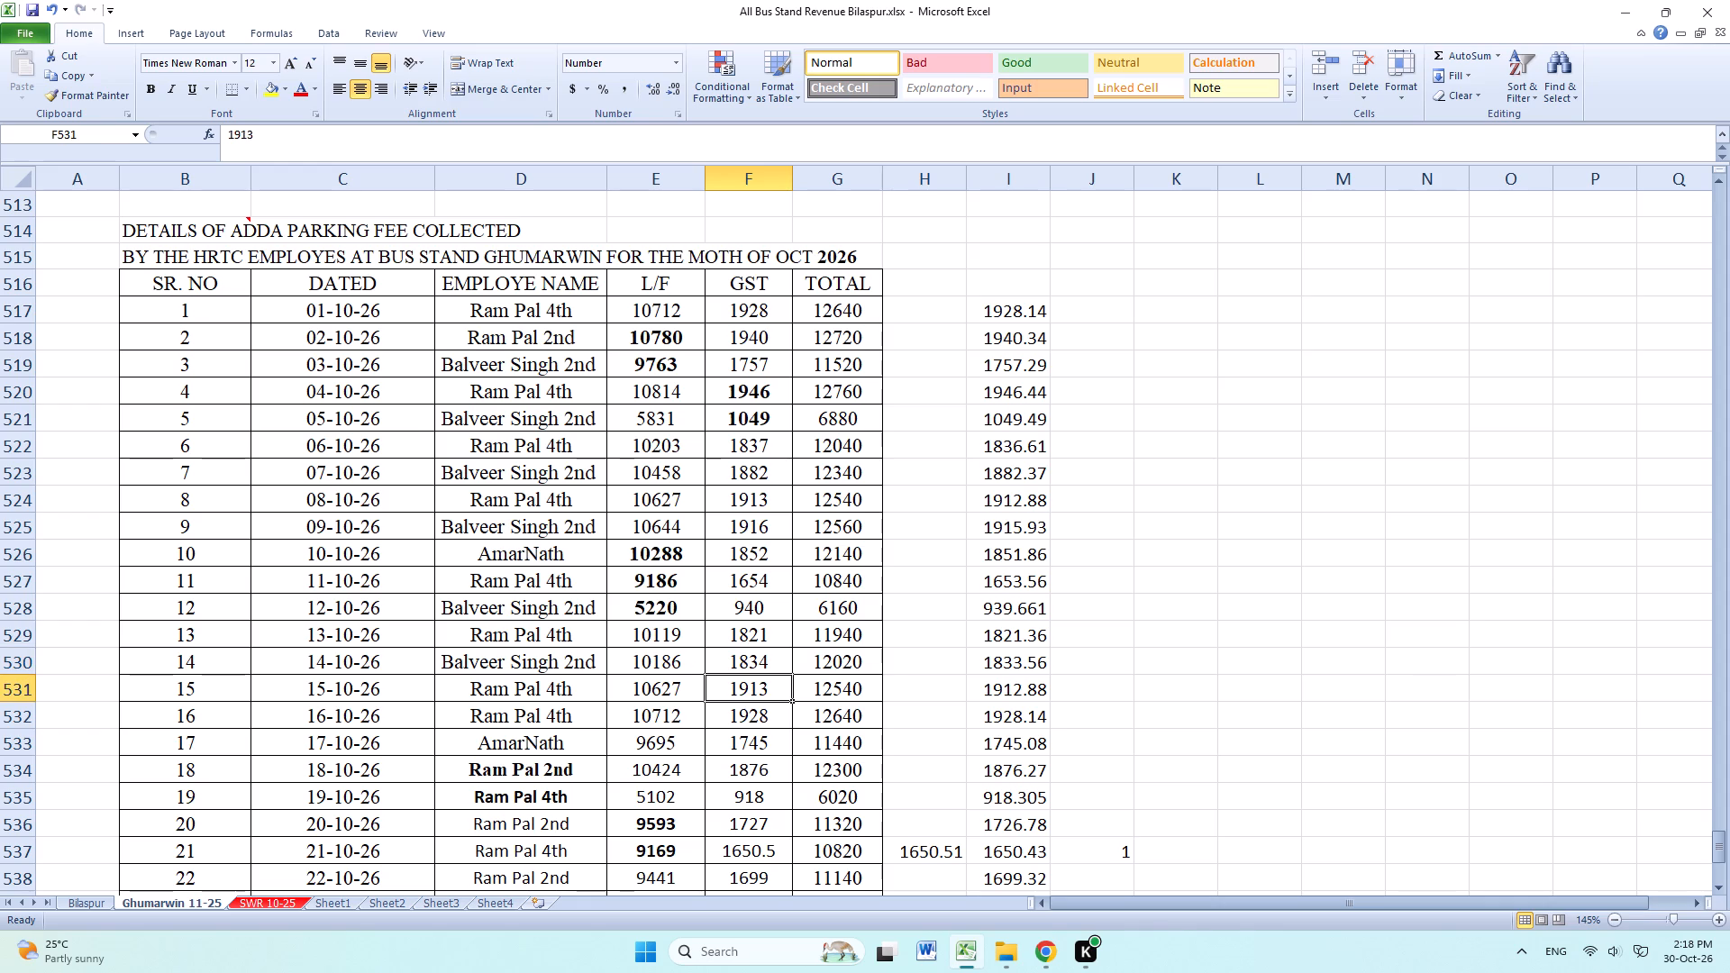
click(769, 717)
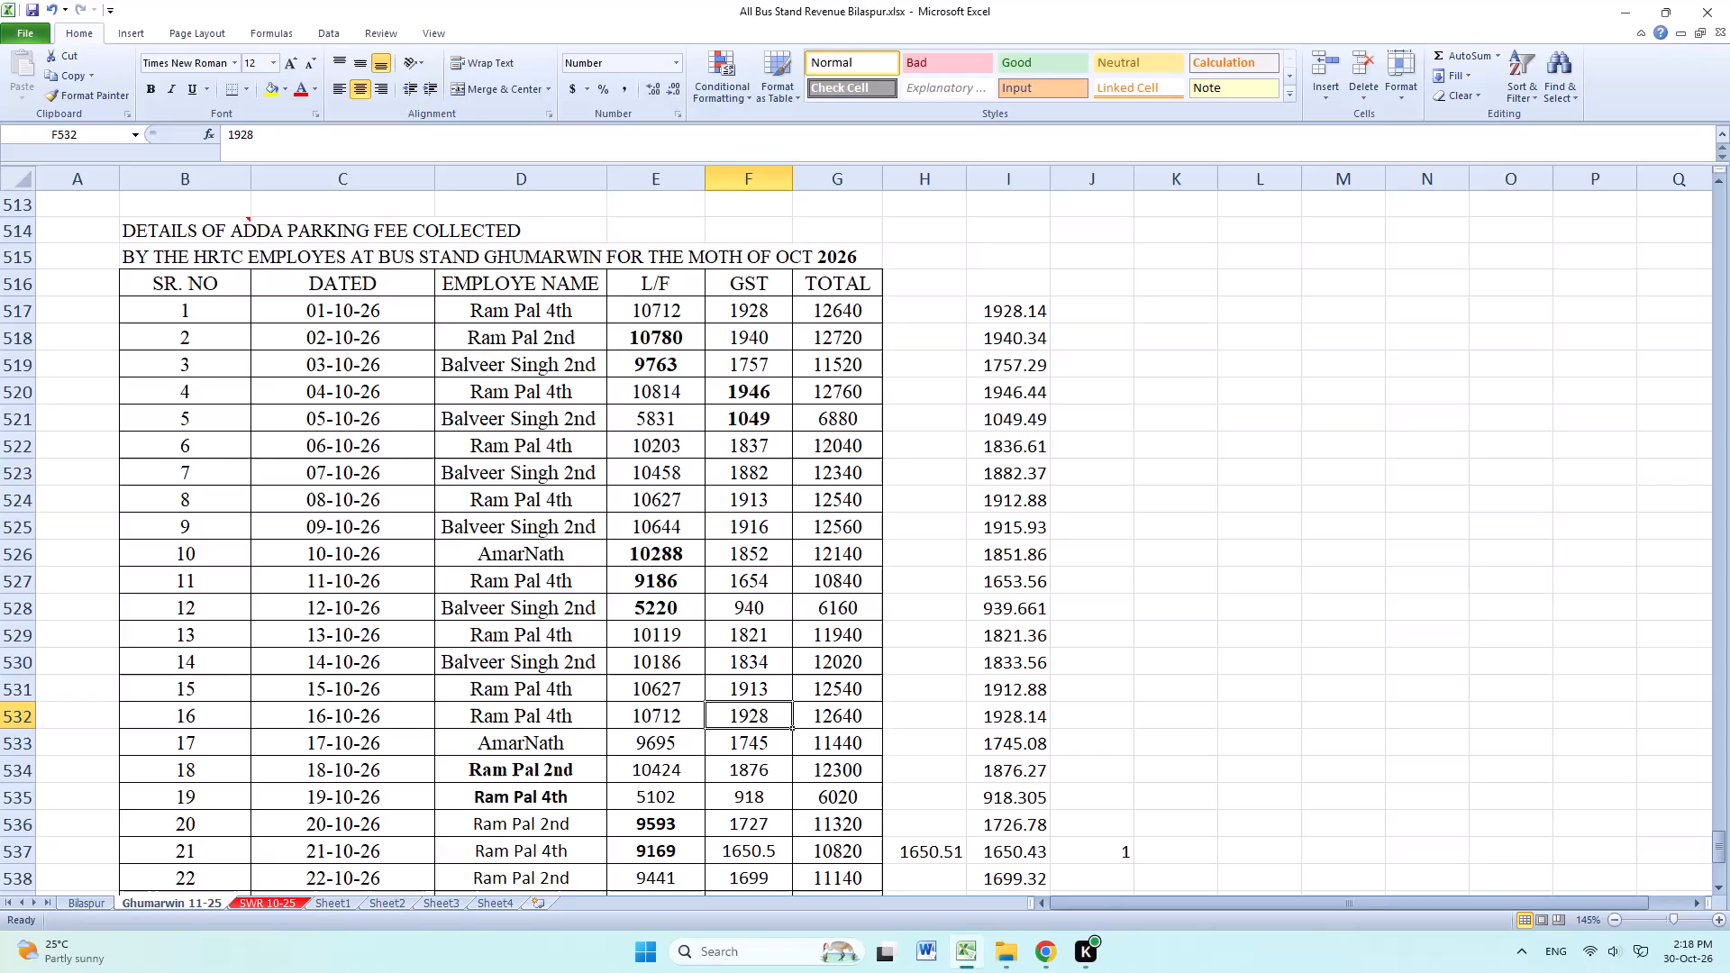
click(784, 749)
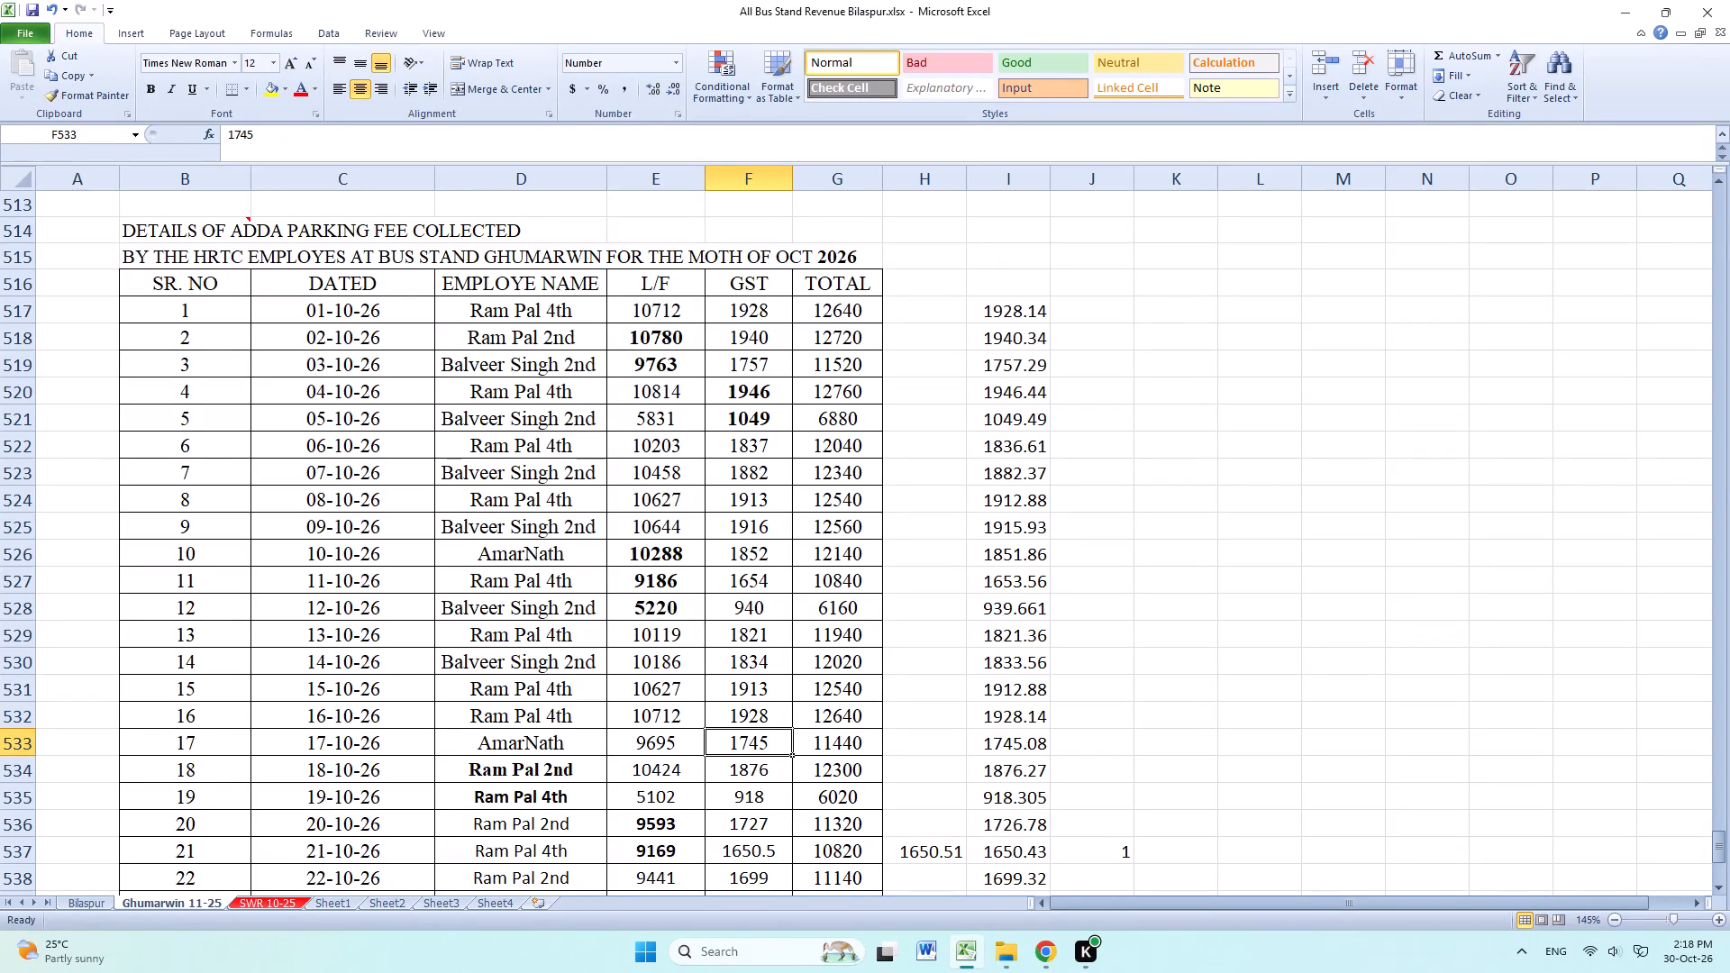
click(778, 772)
click(782, 805)
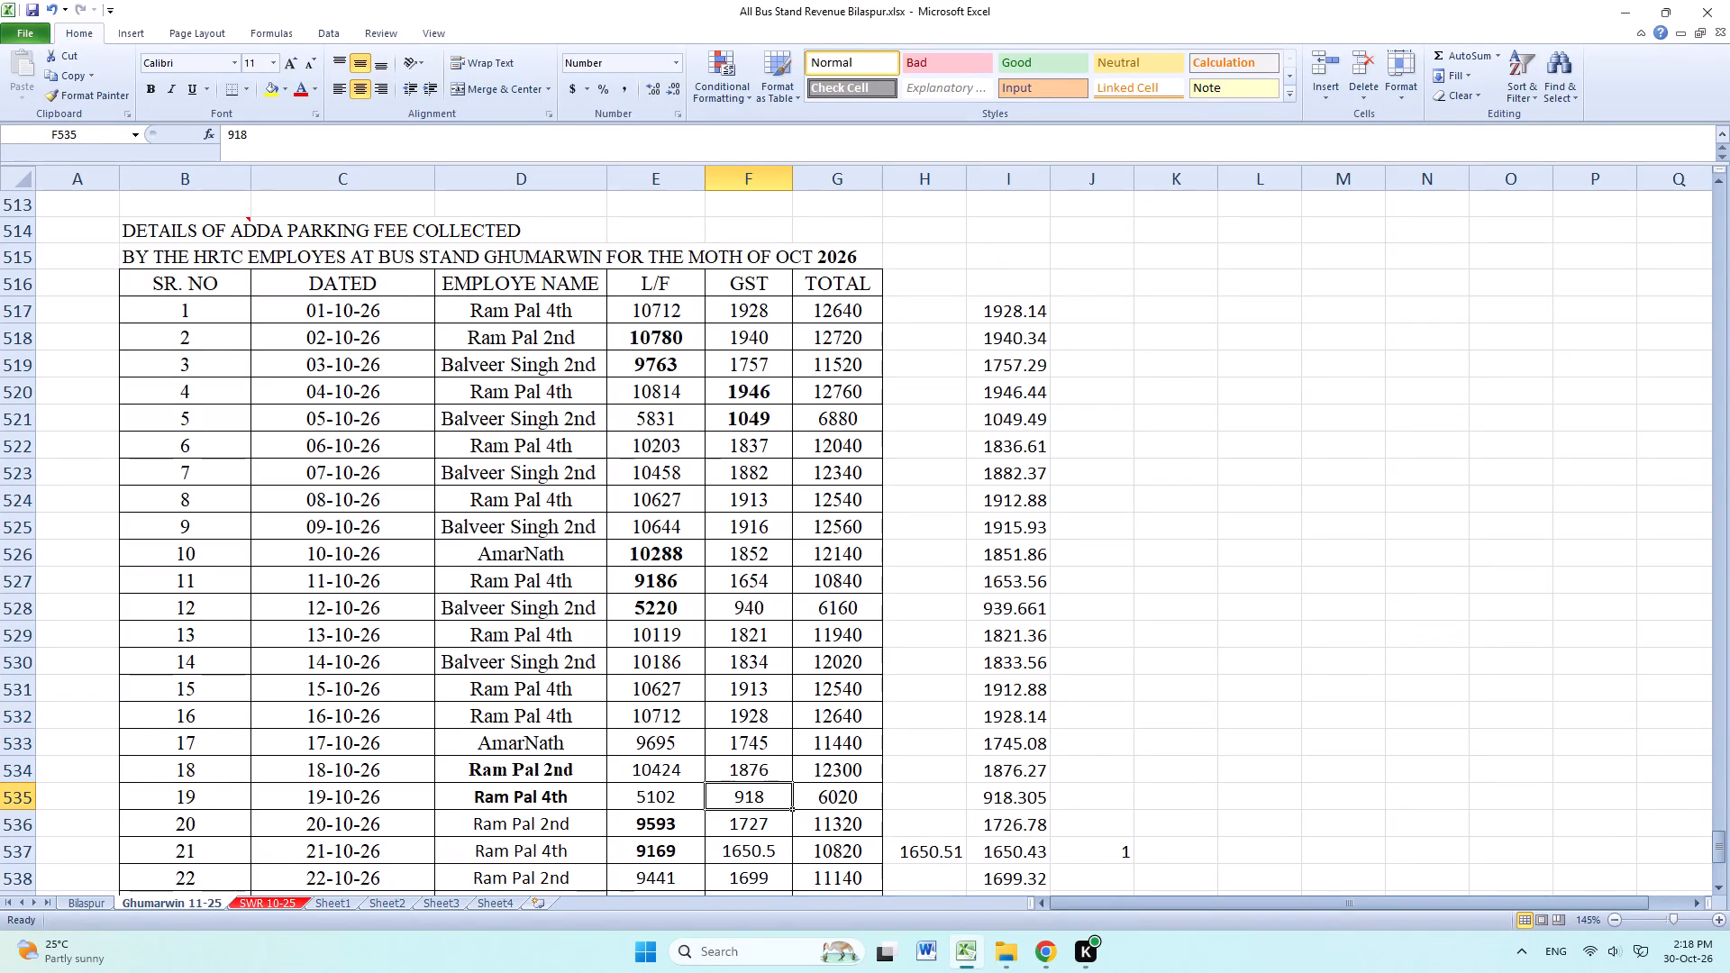
click(781, 822)
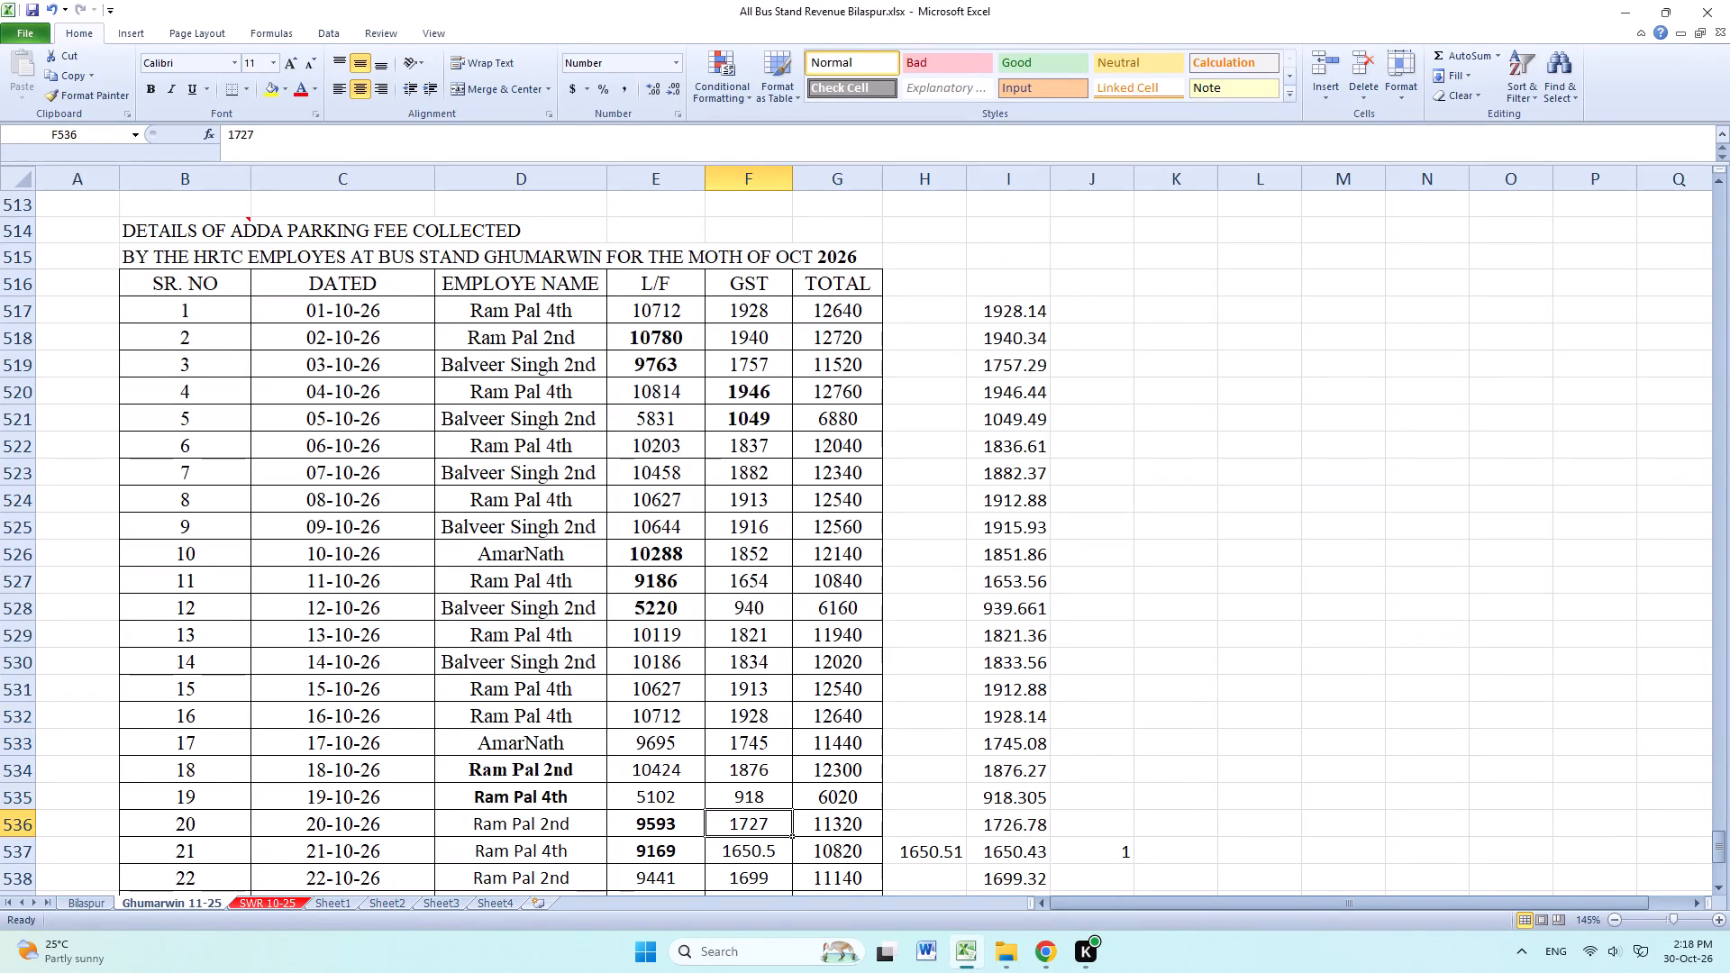
click(773, 856)
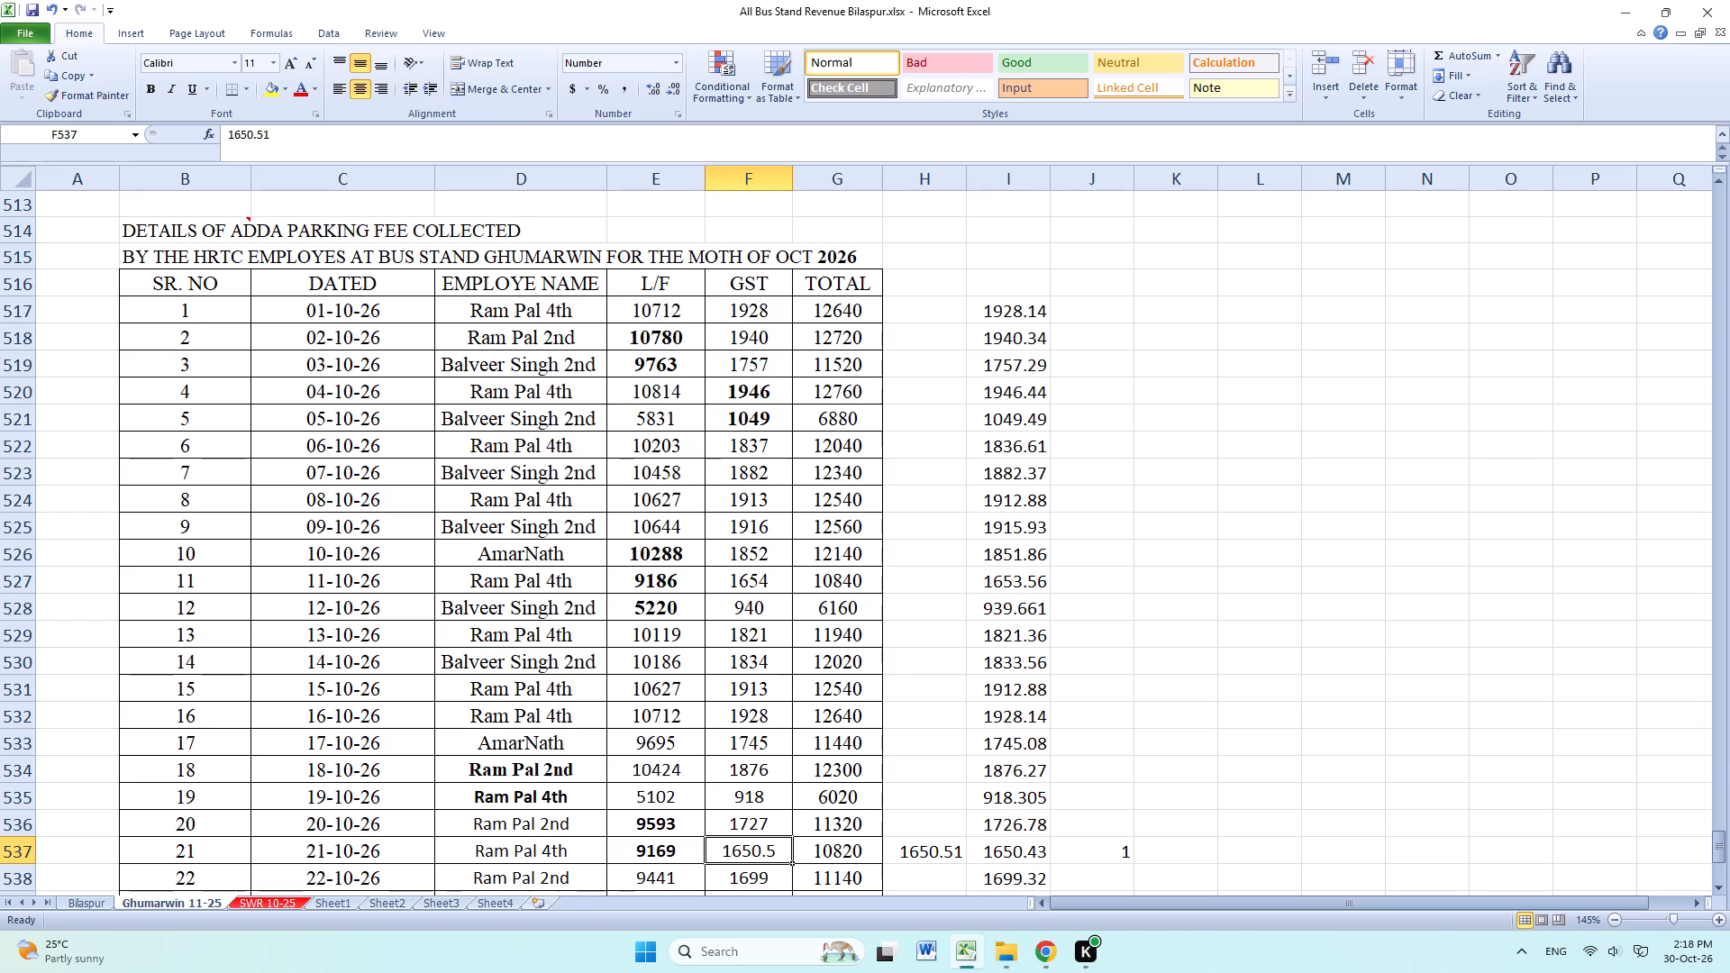
scroll(788, 852, down, 1)
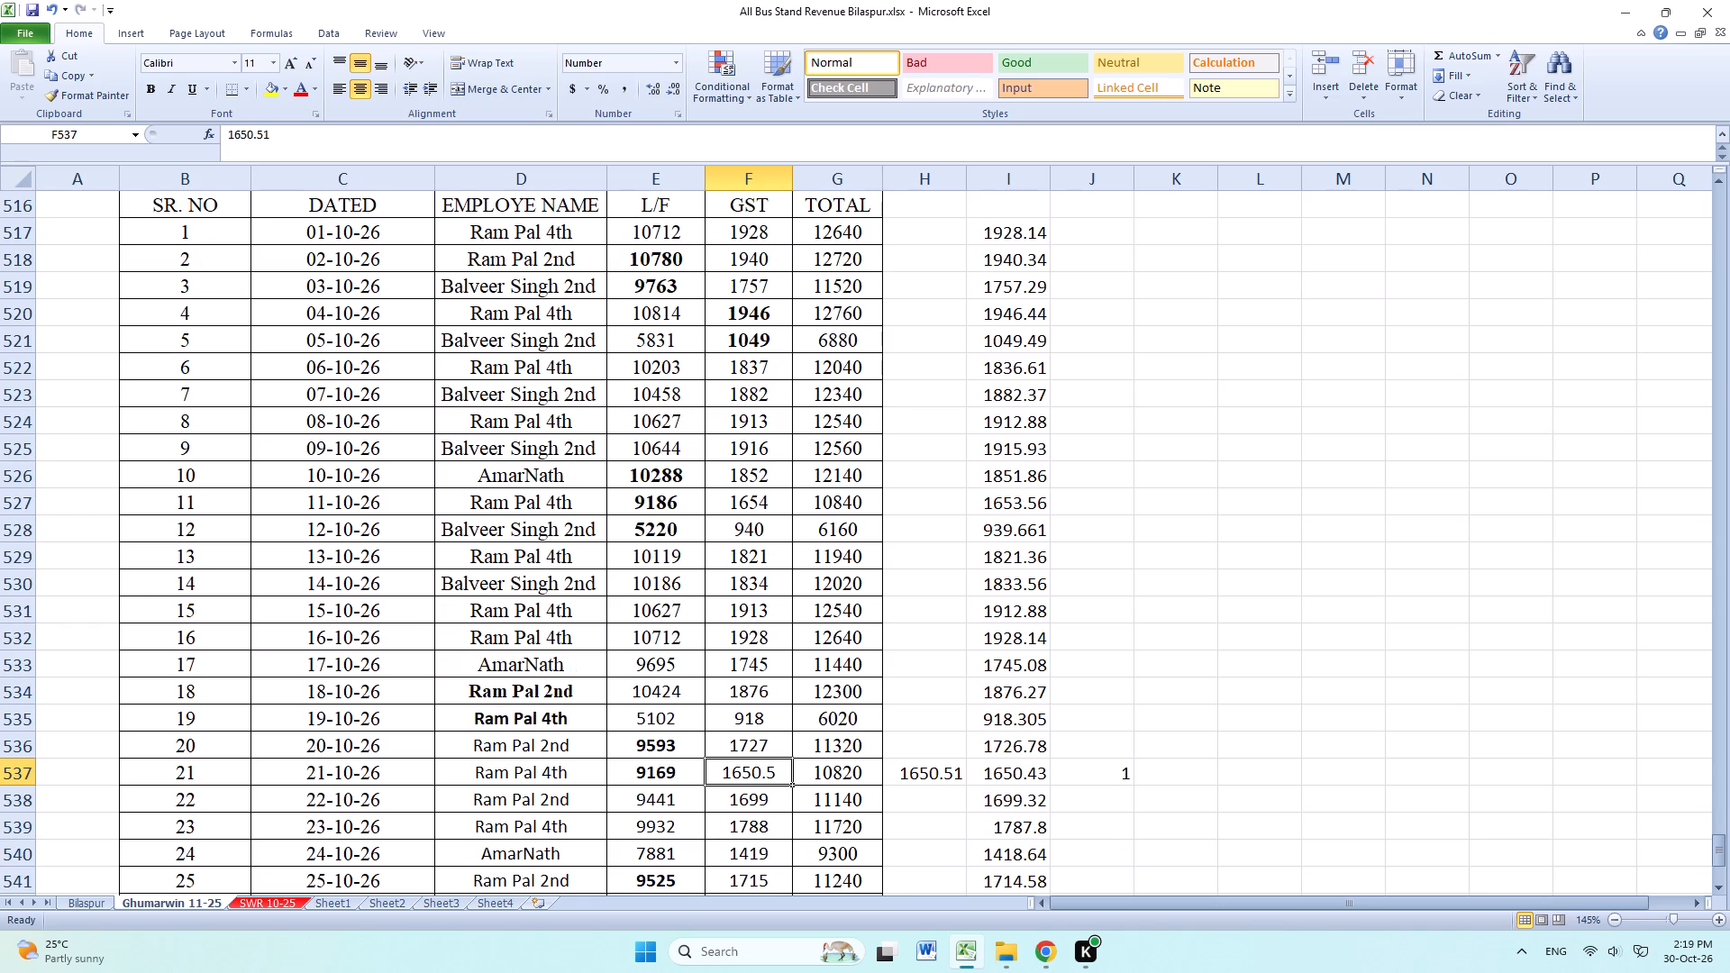
click(774, 838)
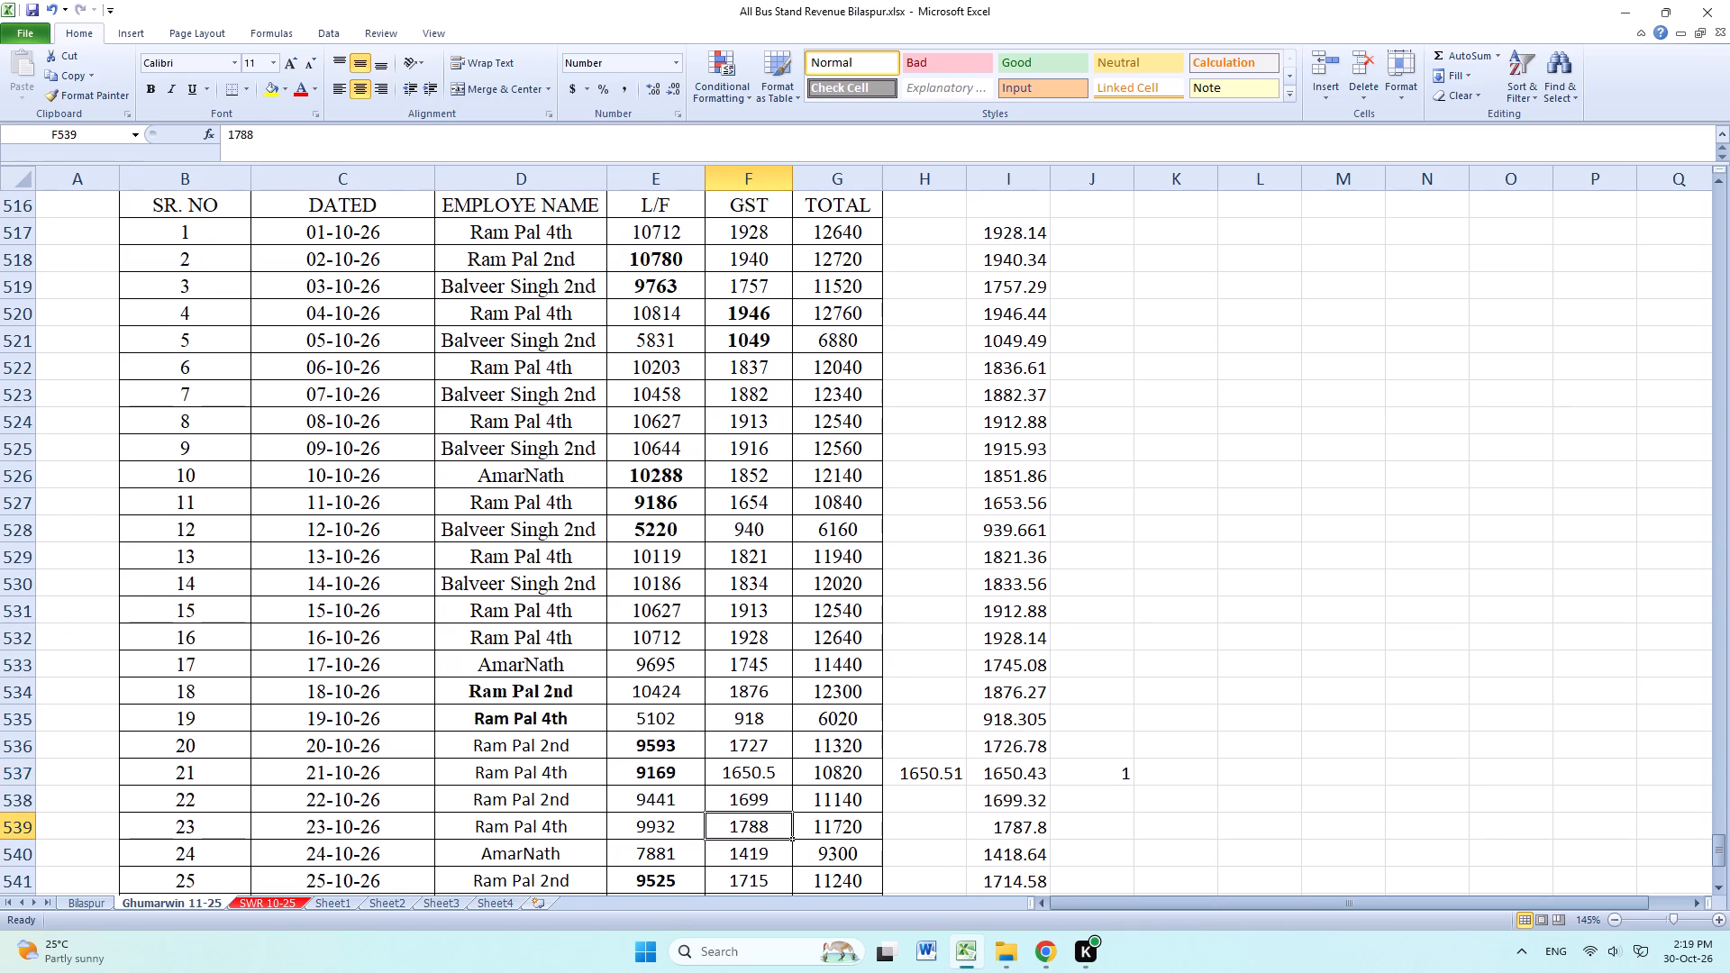
scroll(779, 850, down, 1)
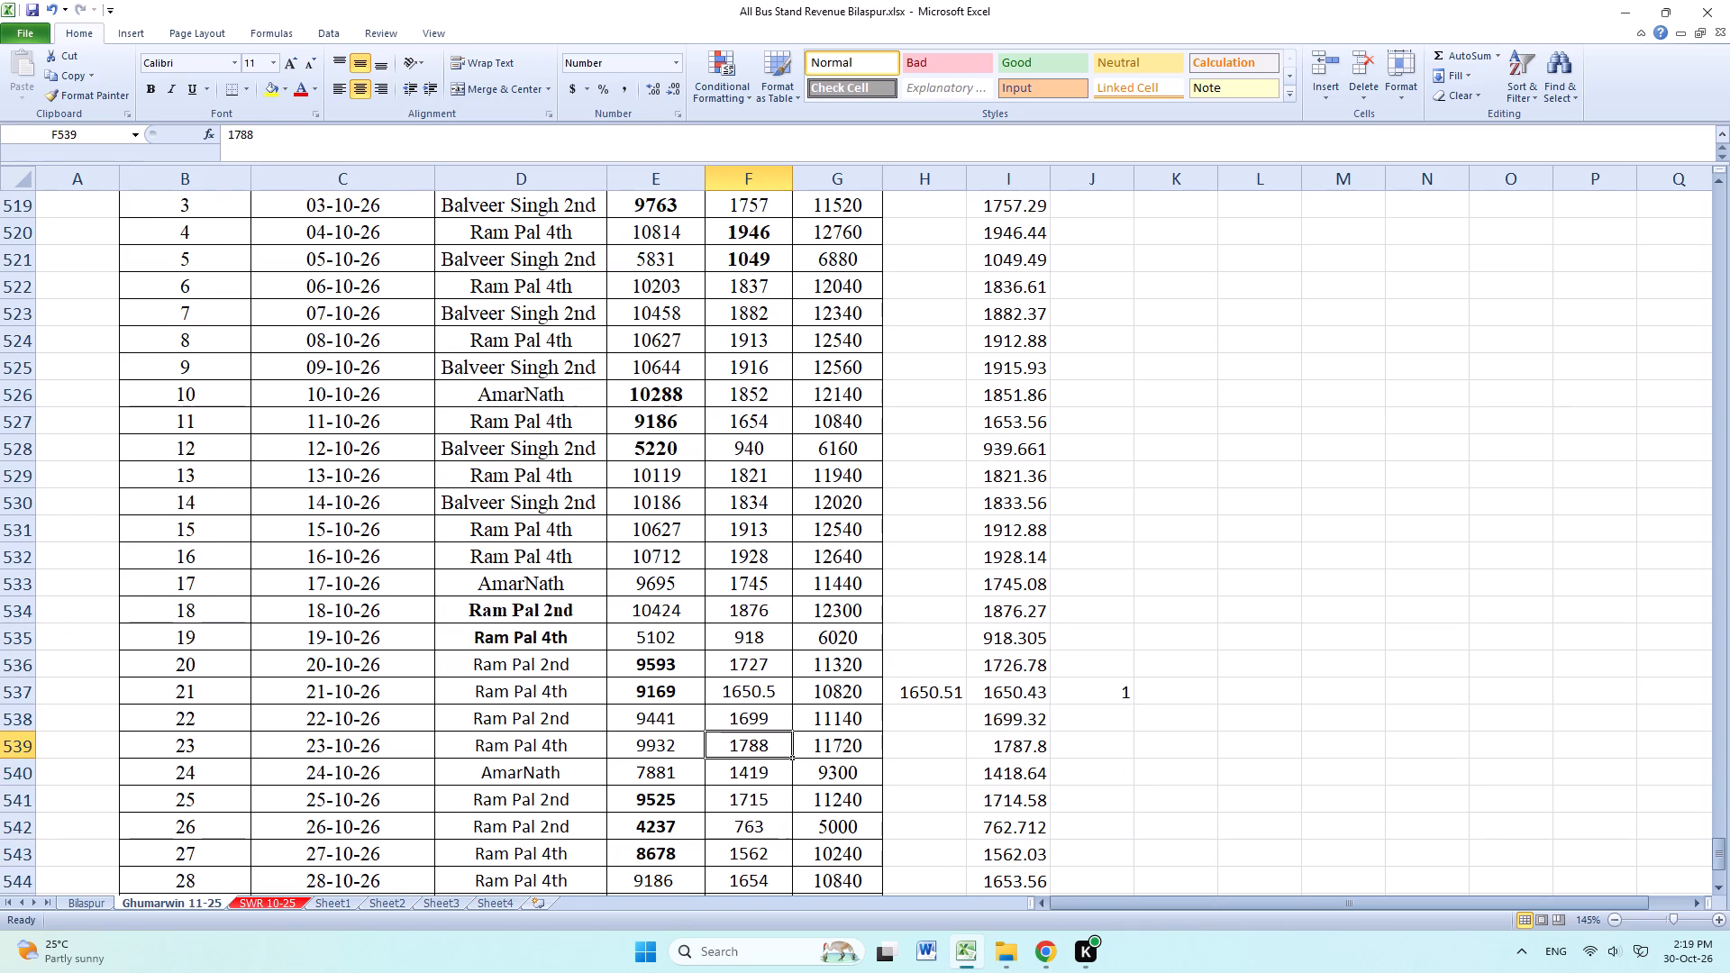
click(770, 776)
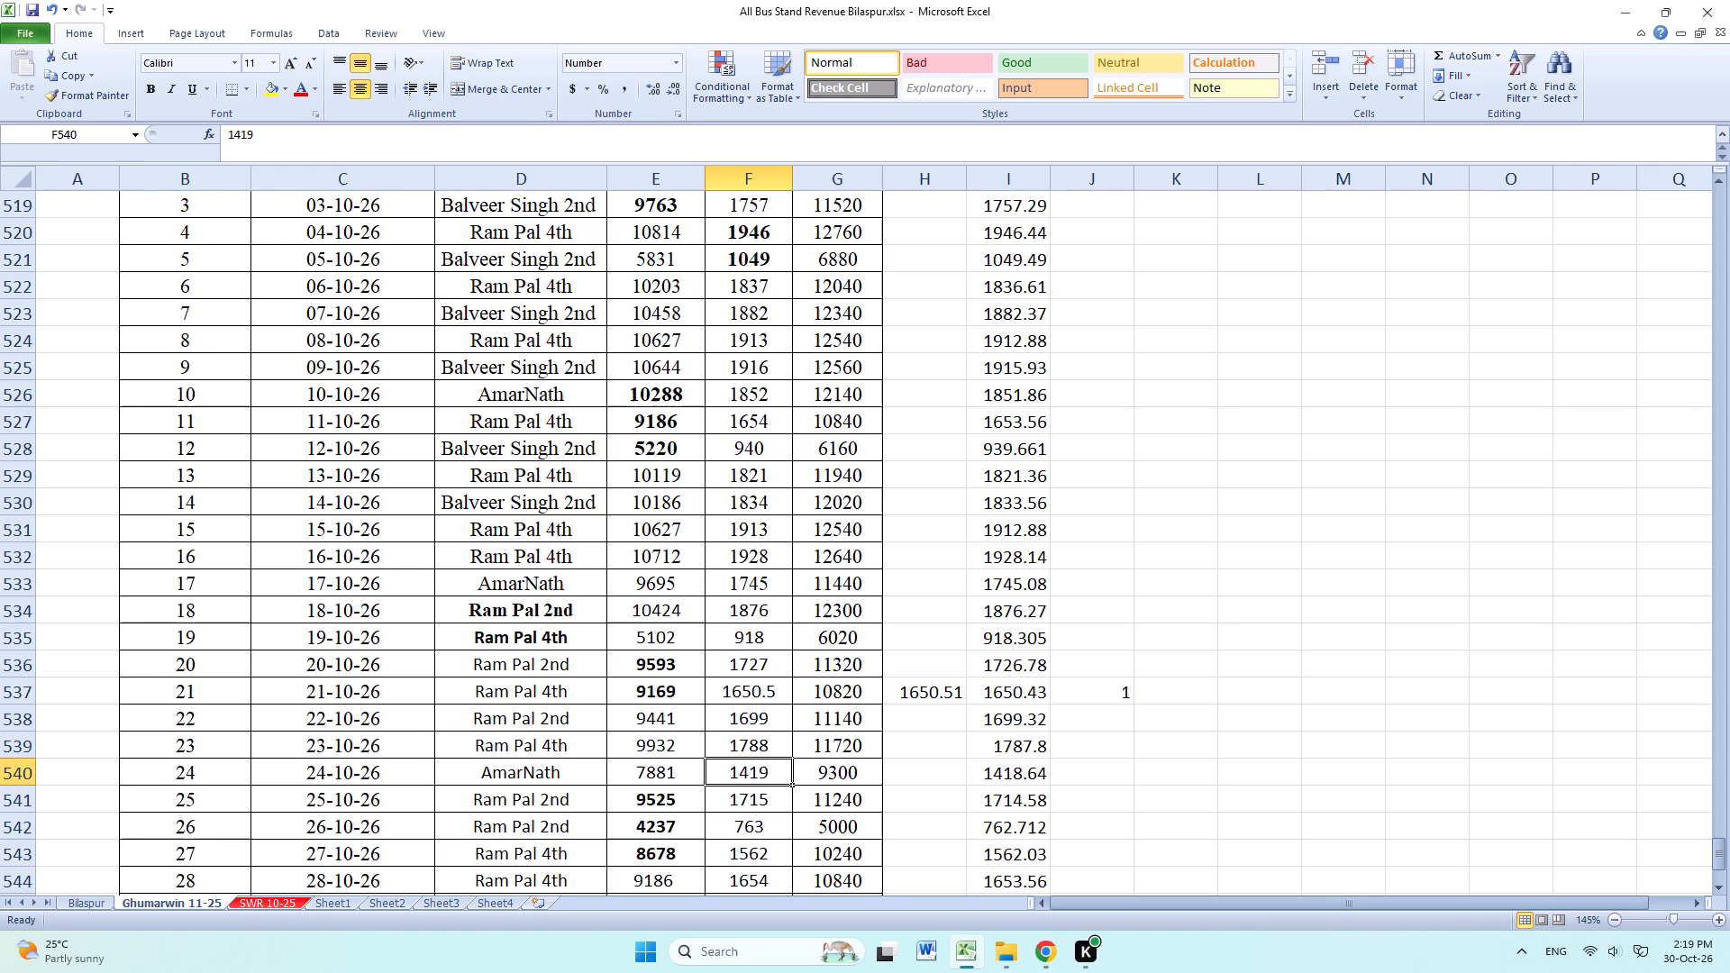
click(773, 803)
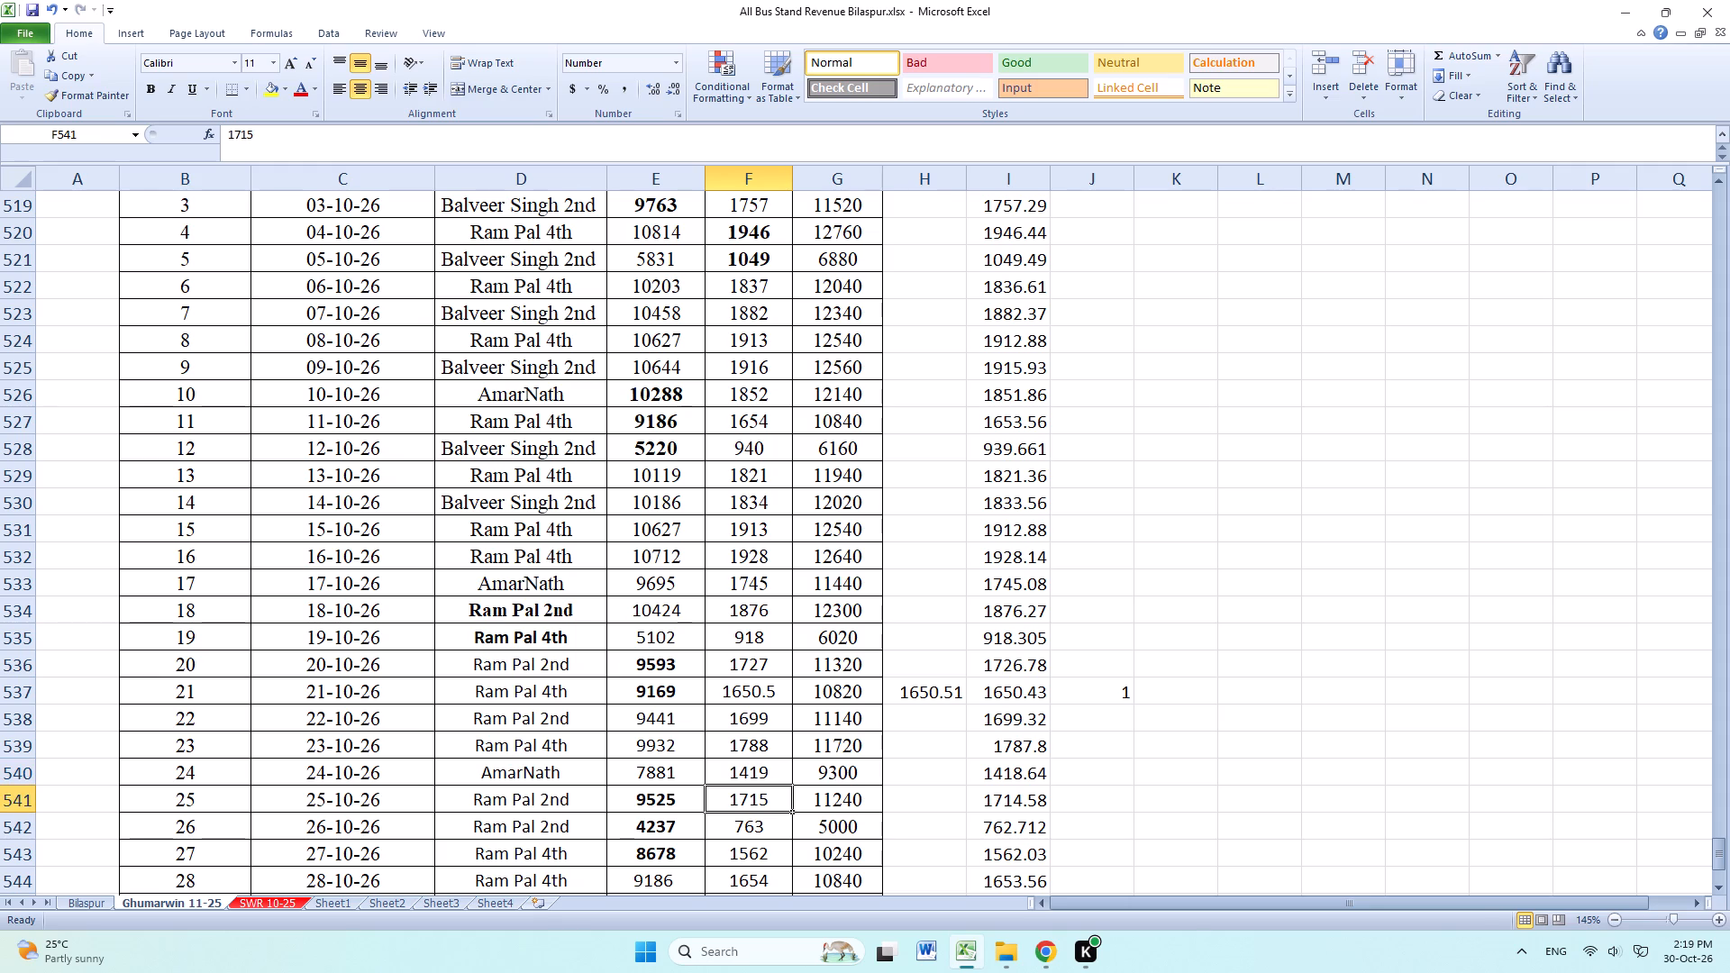
click(771, 832)
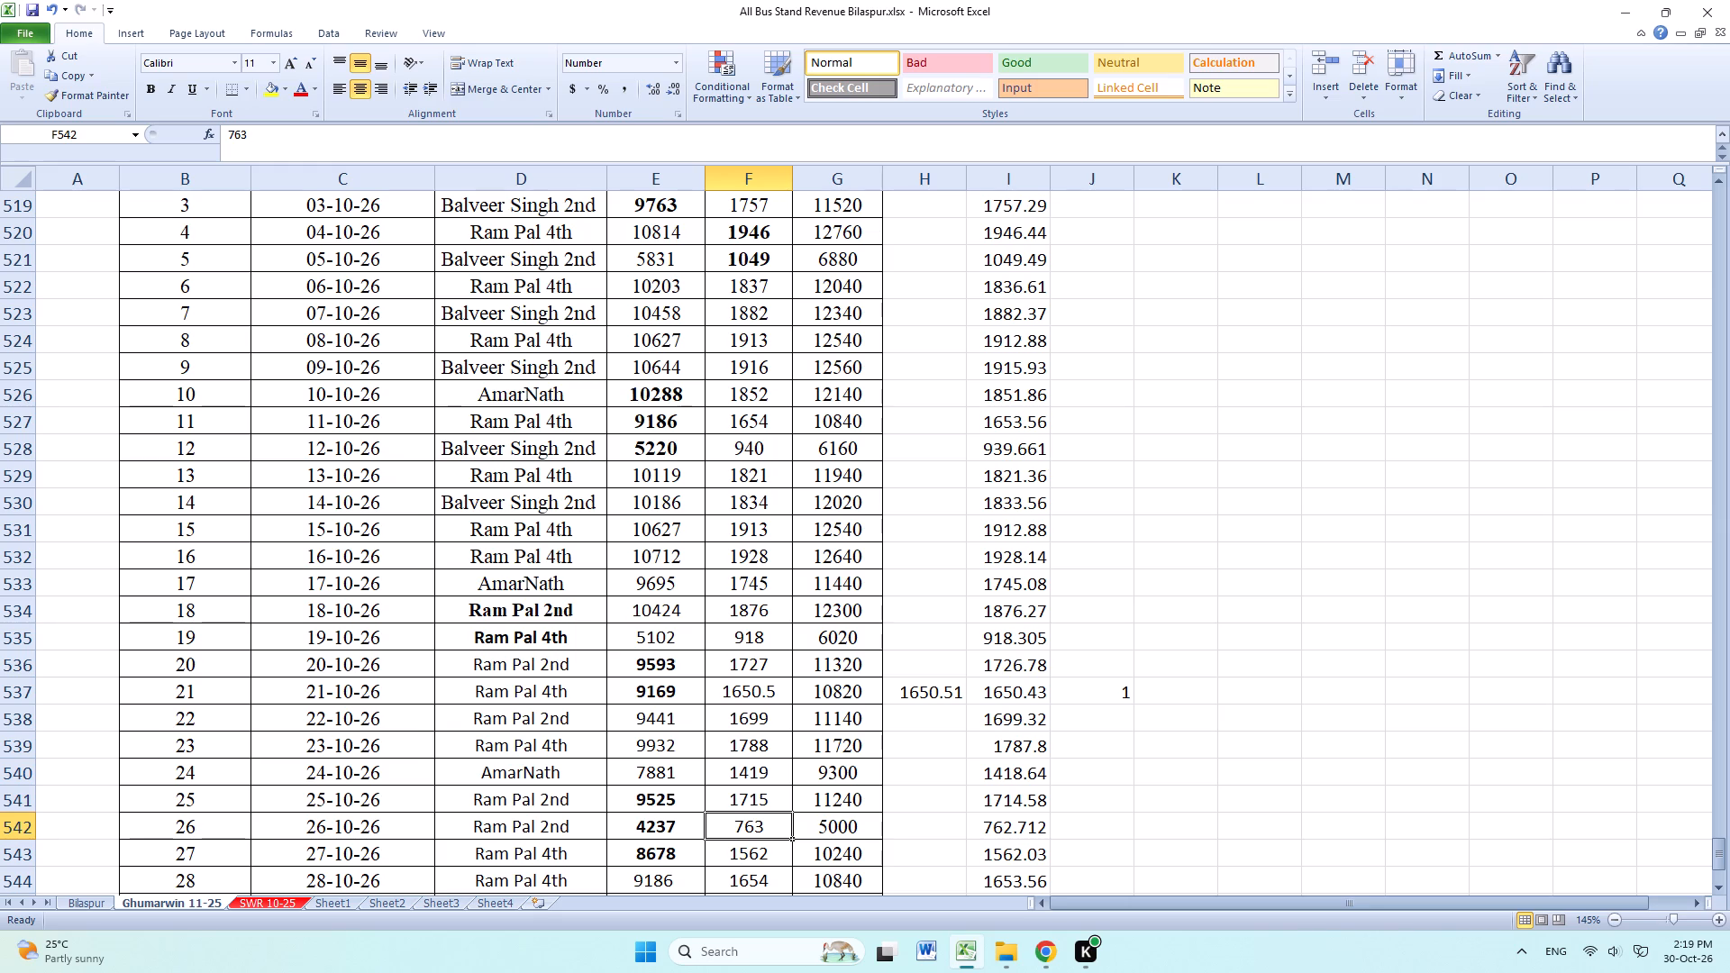
scroll(771, 832, down, 1)
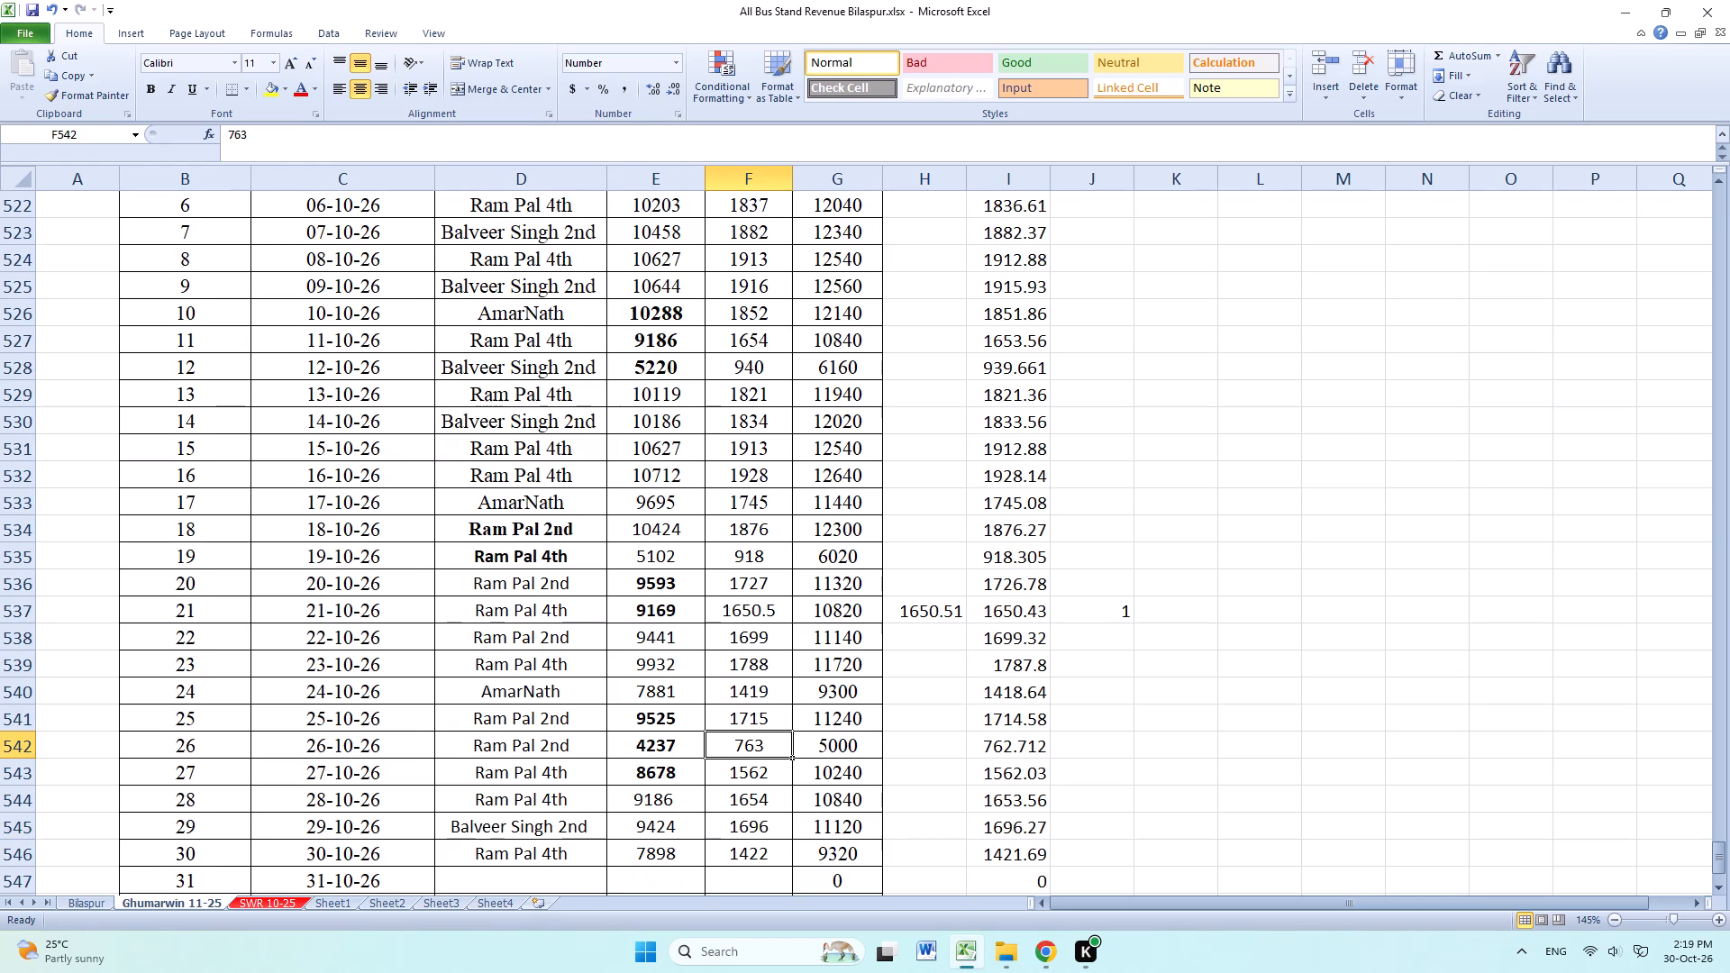
click(774, 805)
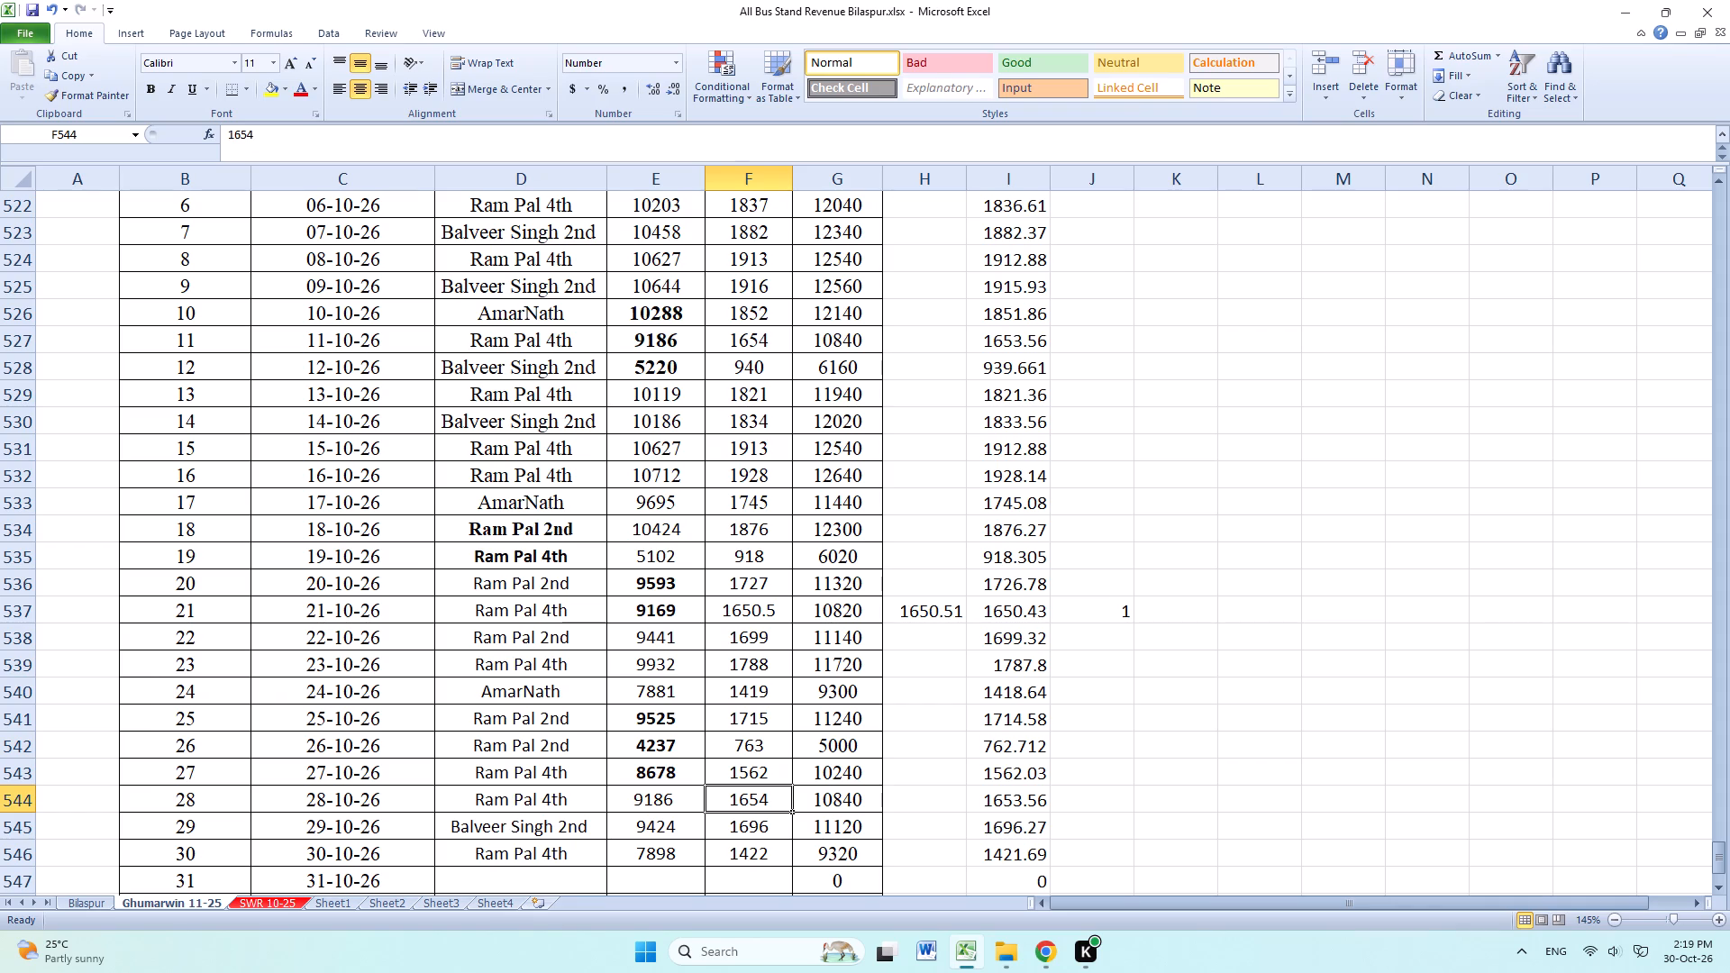
click(774, 832)
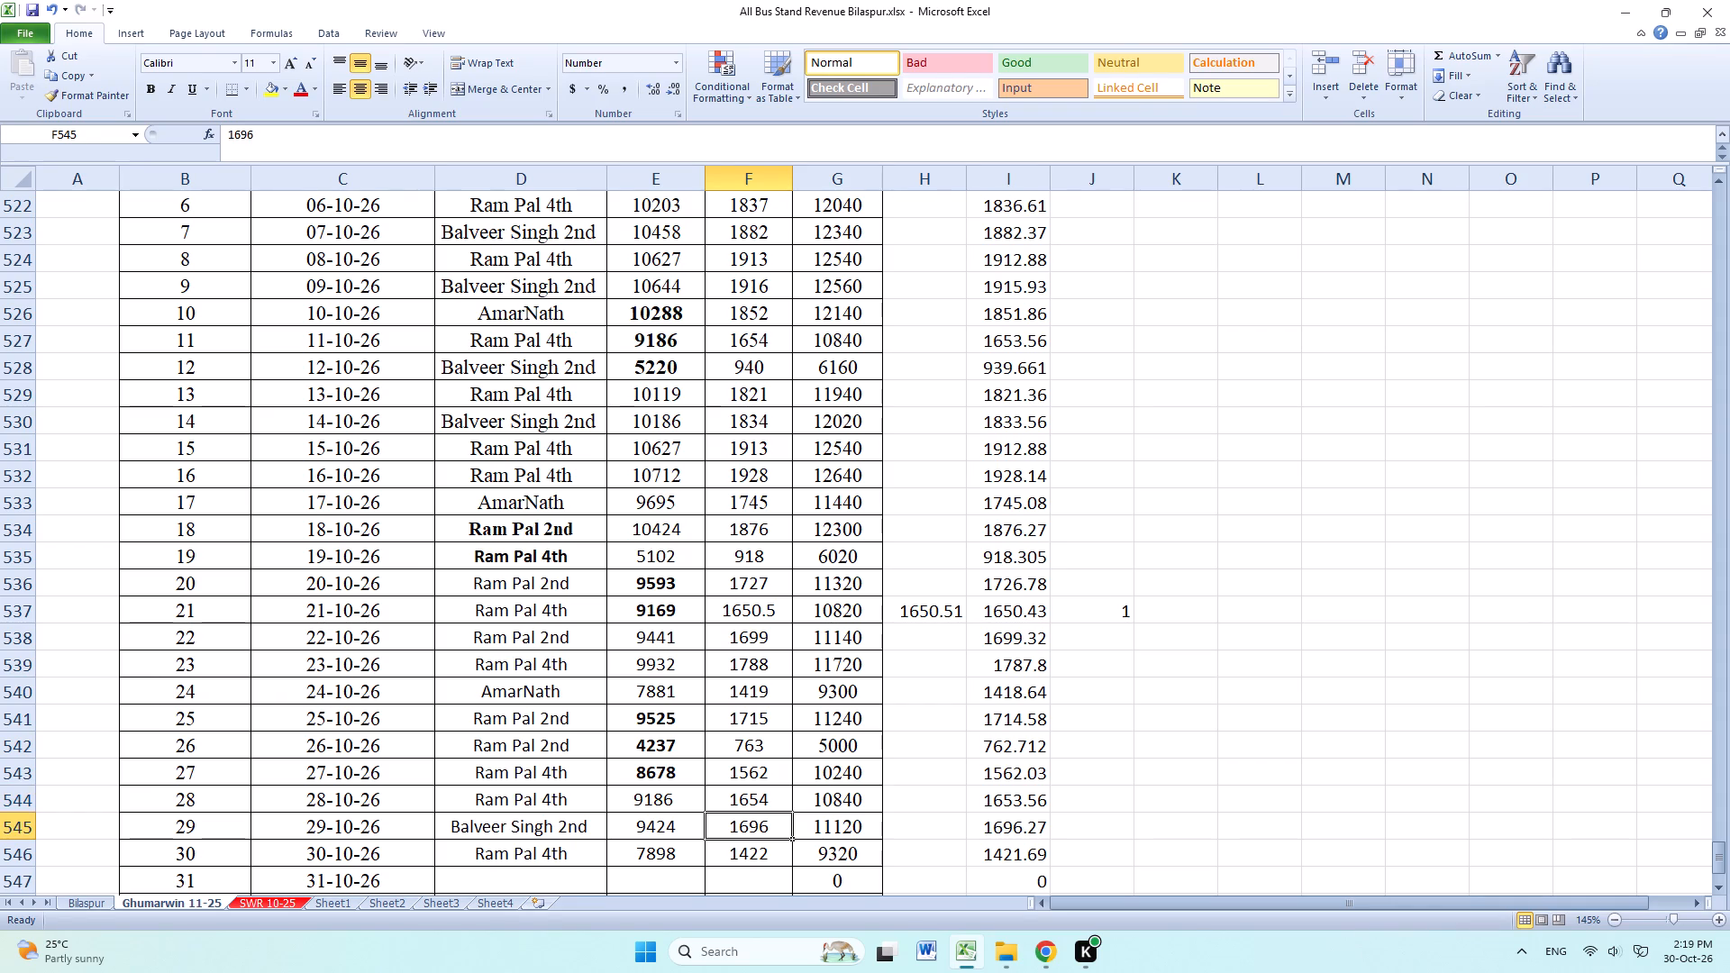
click(778, 861)
click(1258, 857)
scroll(1117, 718, down, 3)
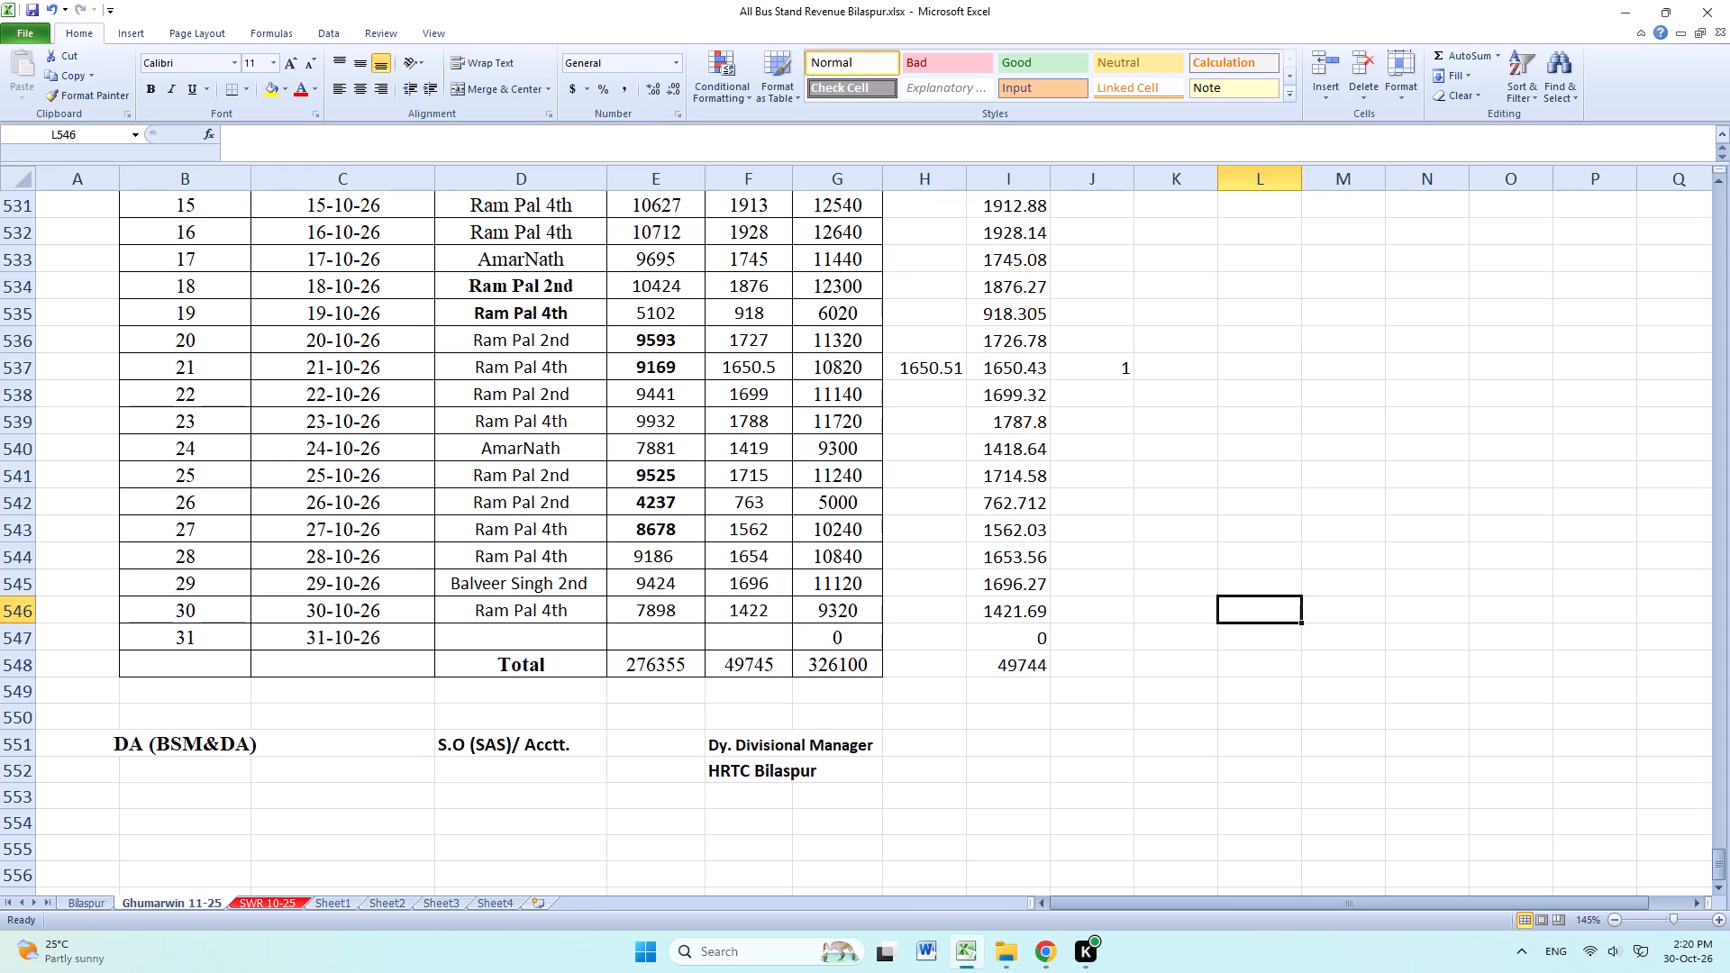
Save the All Bus Stand Revenue Bilaspur workbook.
double_click(25, 17)
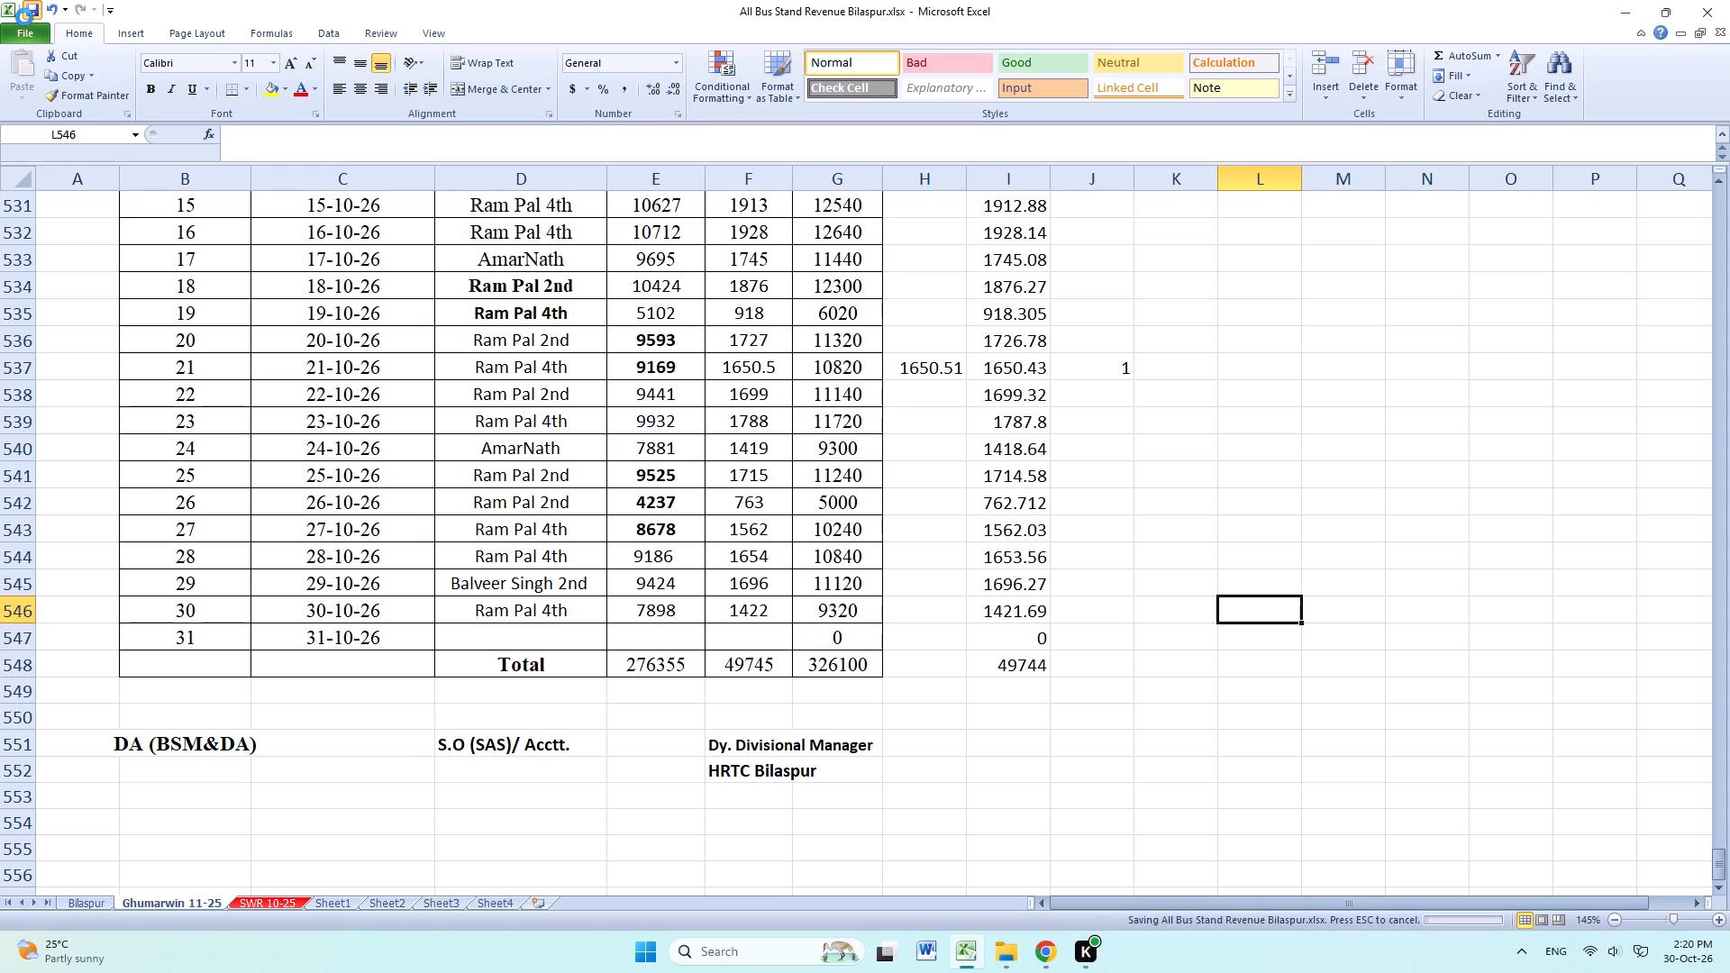
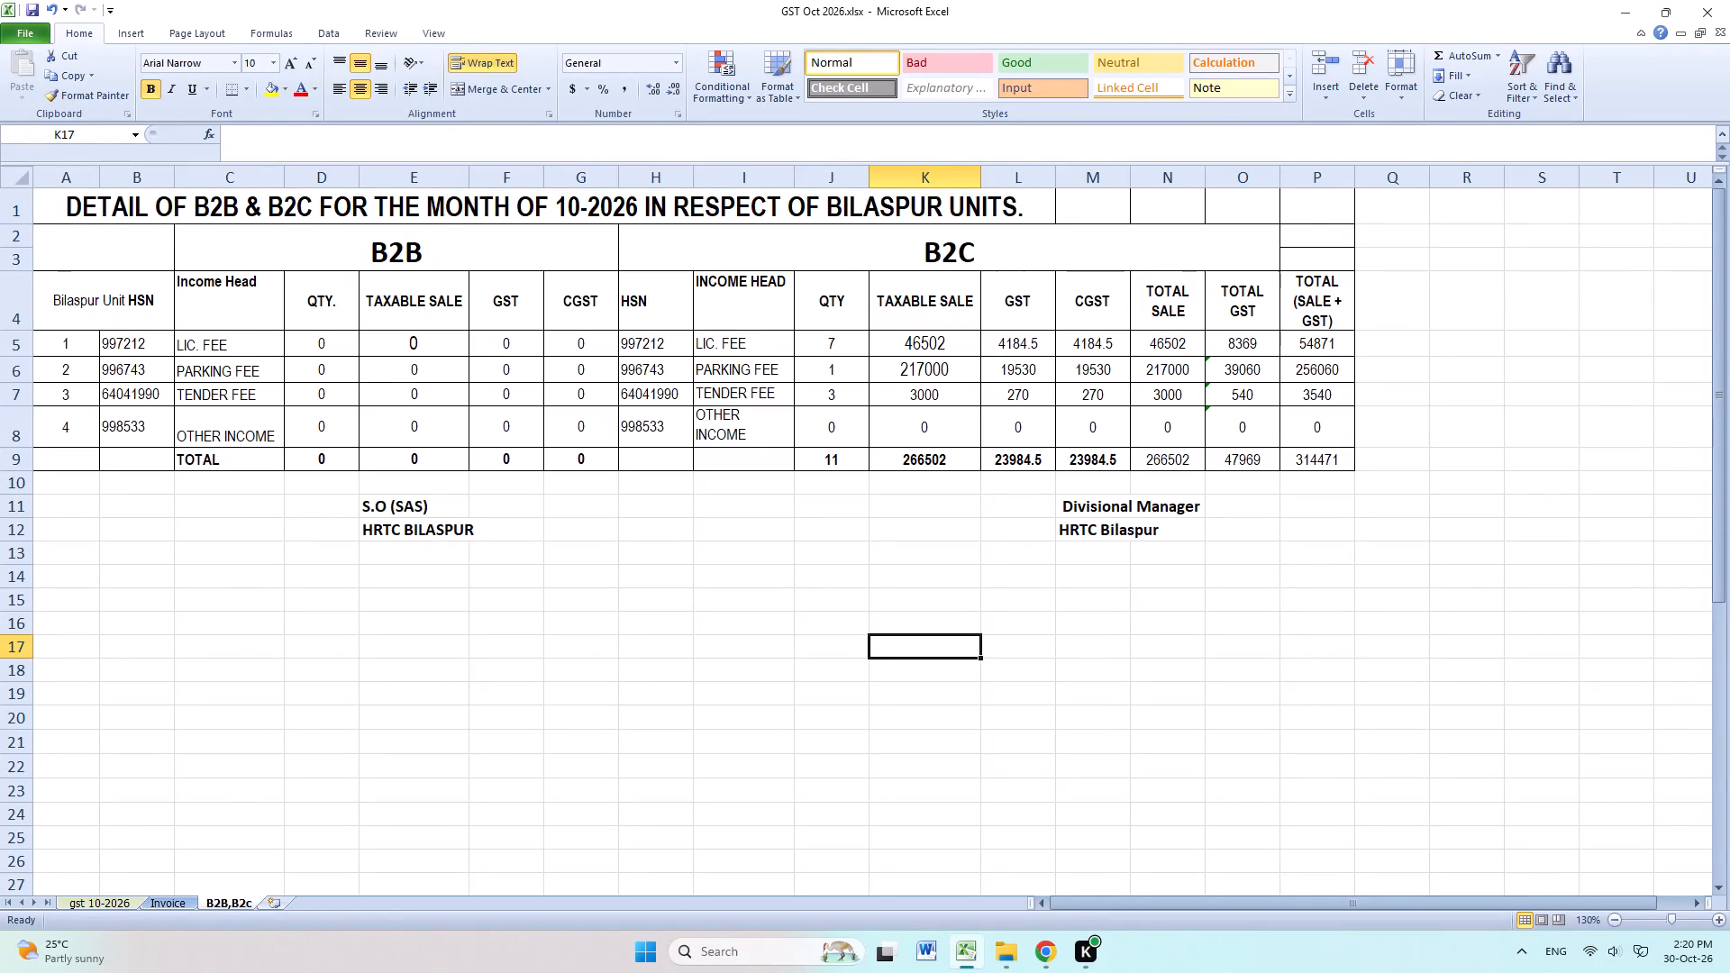
On the gst 10-2026 sheet, set the first invoice number to BLP-20847 and continue the series down to BLP-20850 in the serial 4 row.
click(120, 904)
scroll(405, 872, up, 6)
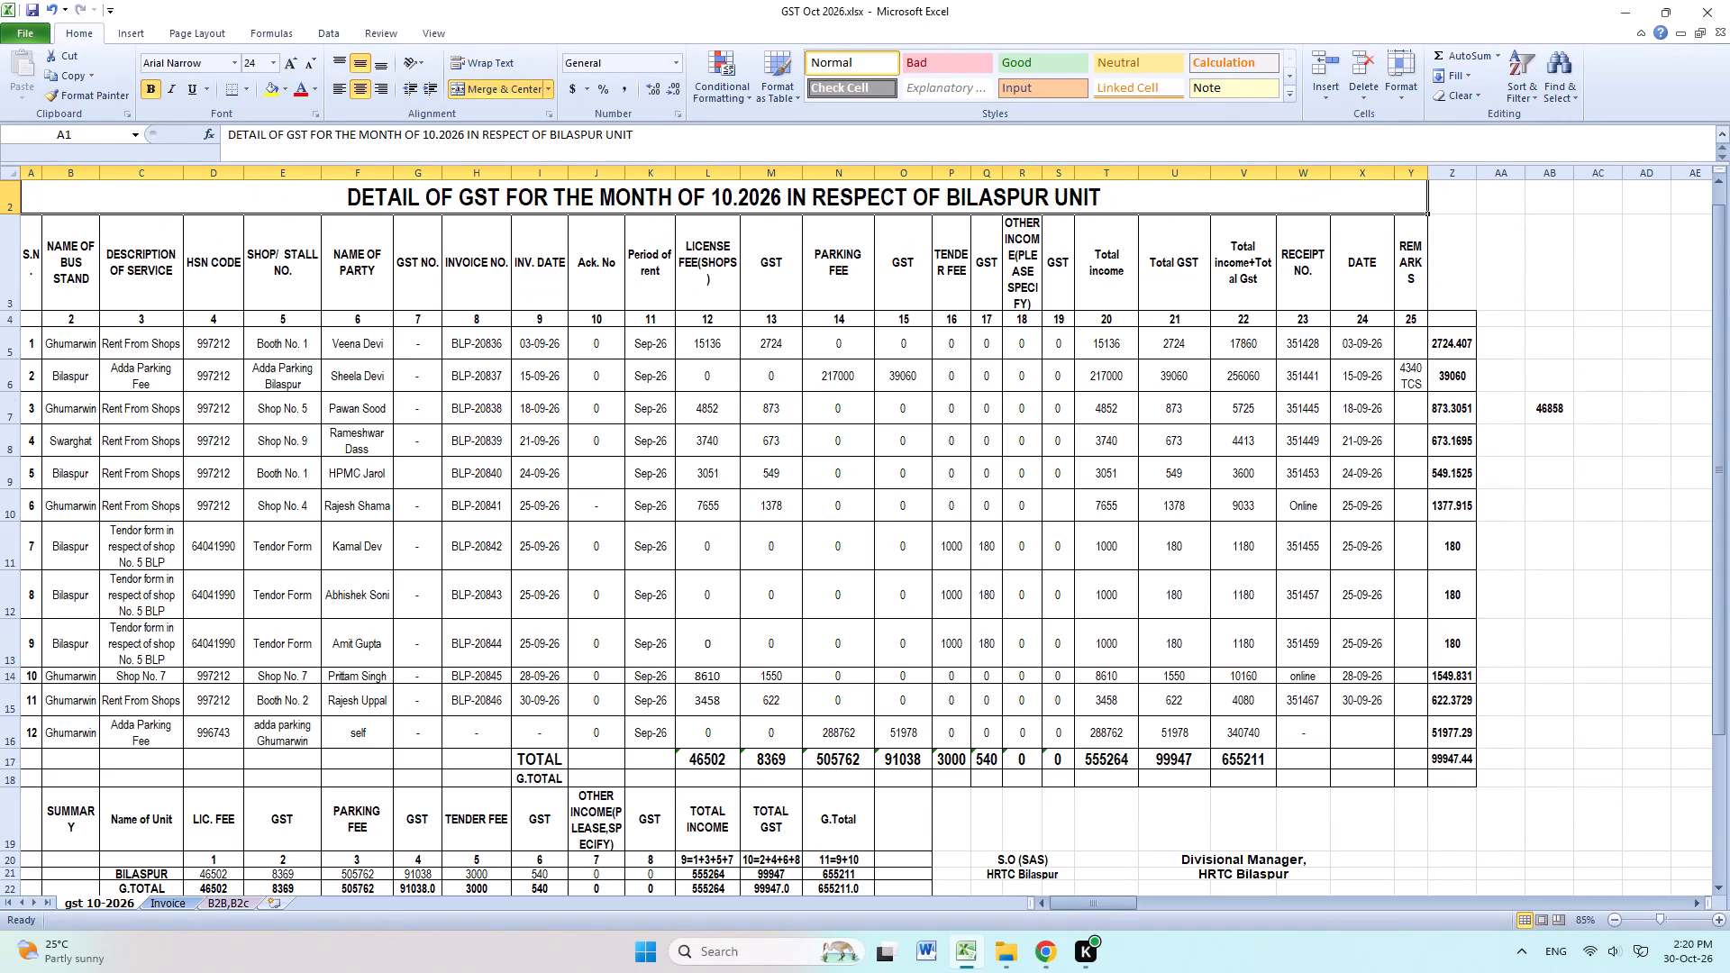
scroll(560, 866, up, 4)
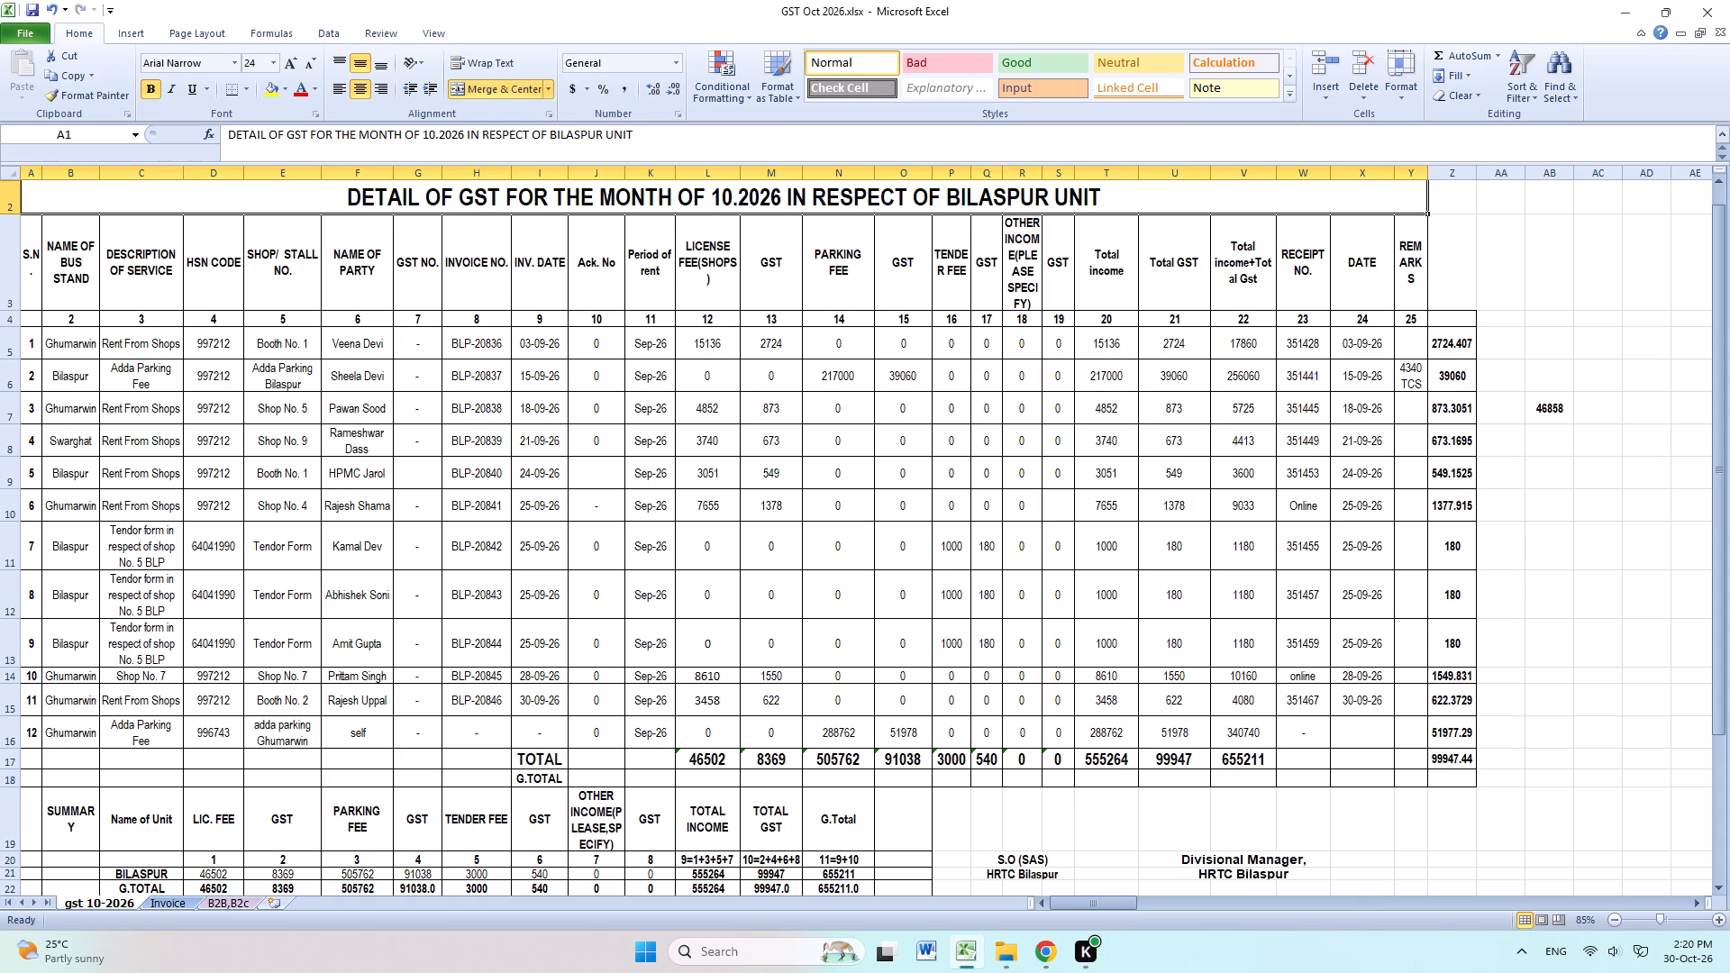
click(501, 711)
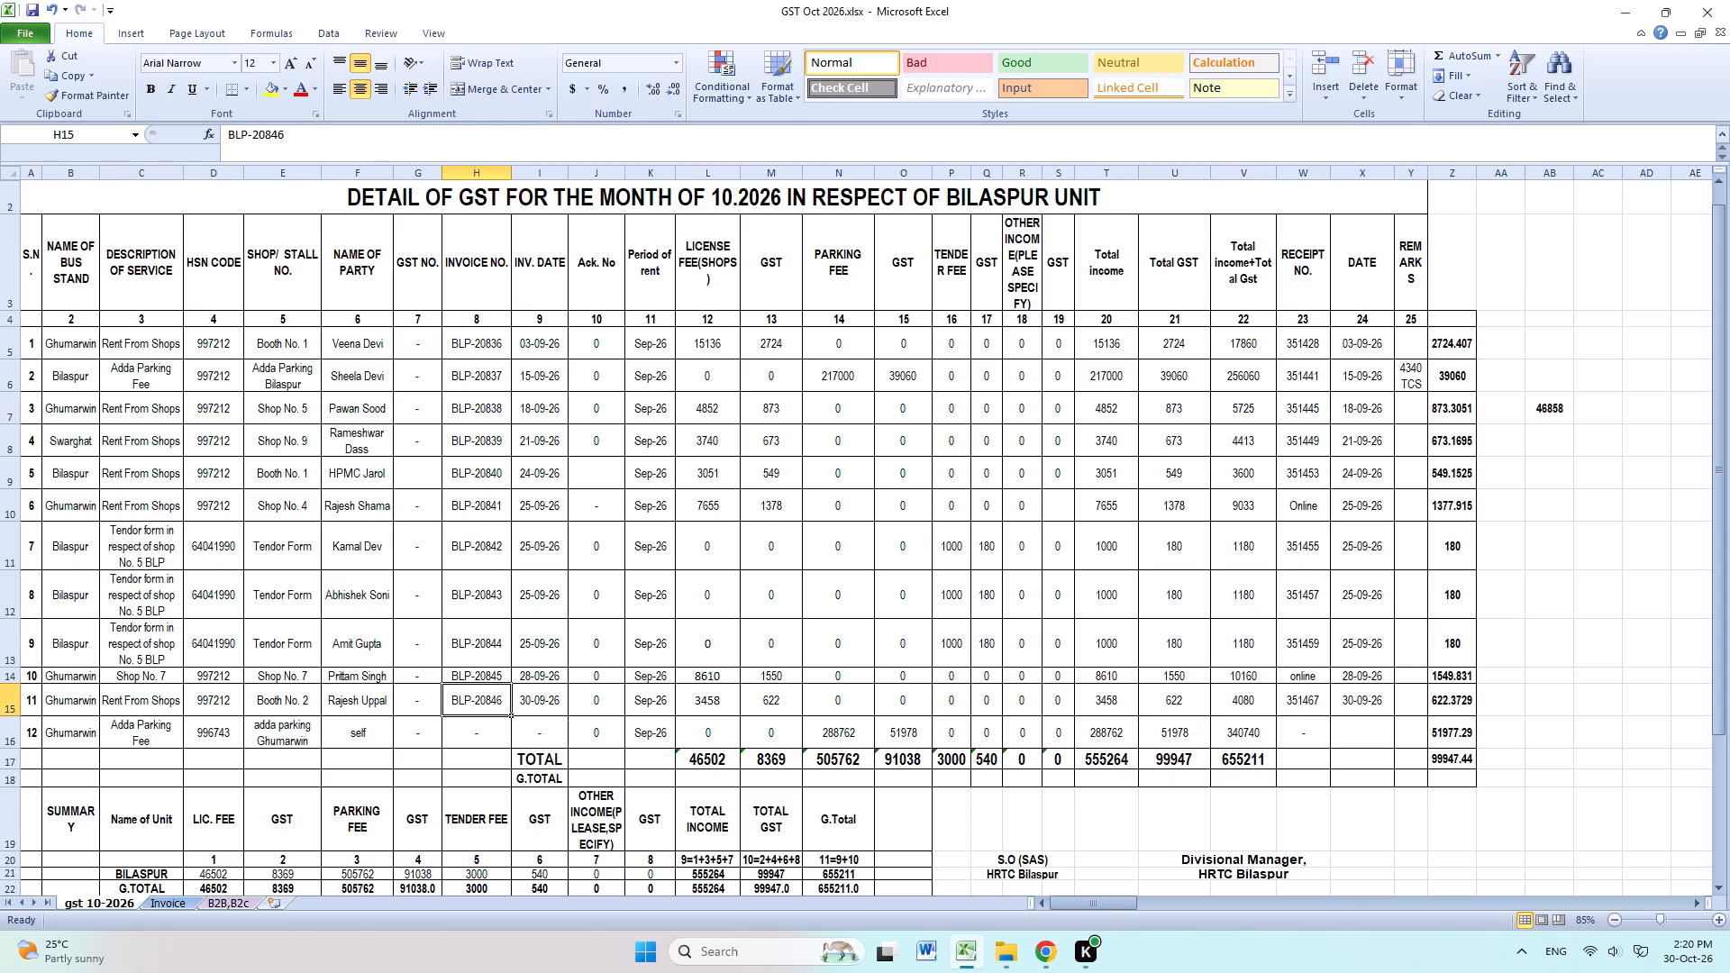
double_click(504, 344)
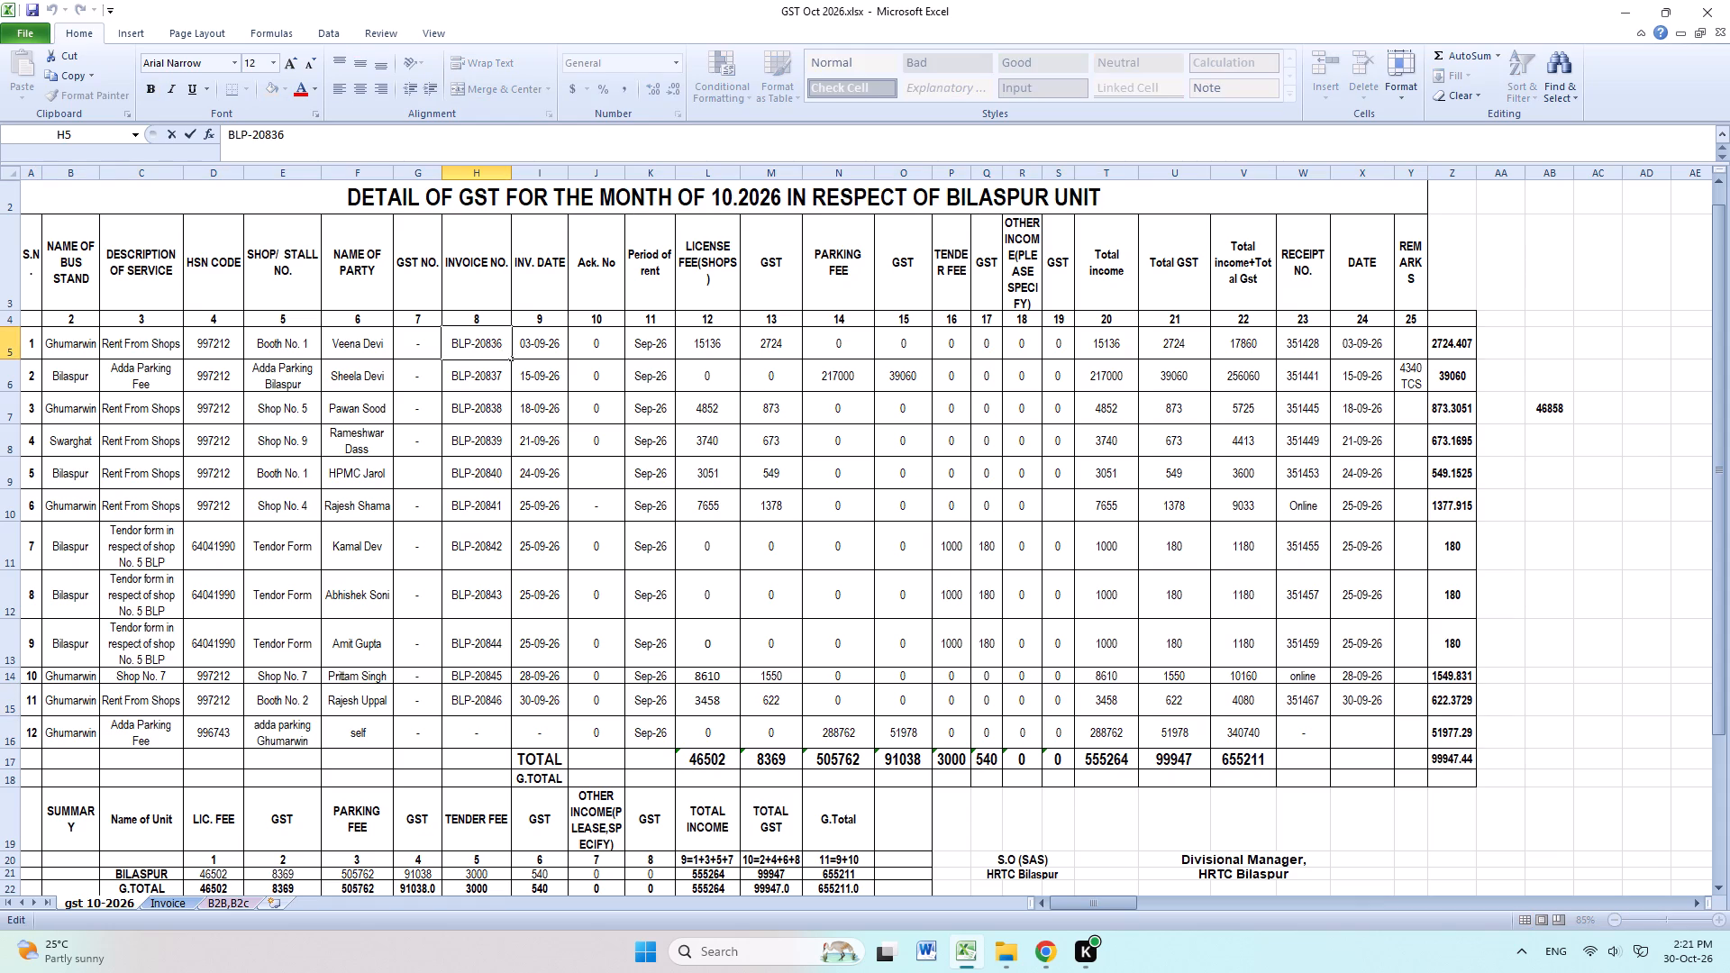
key(BackSpace)
key(BackSpace)
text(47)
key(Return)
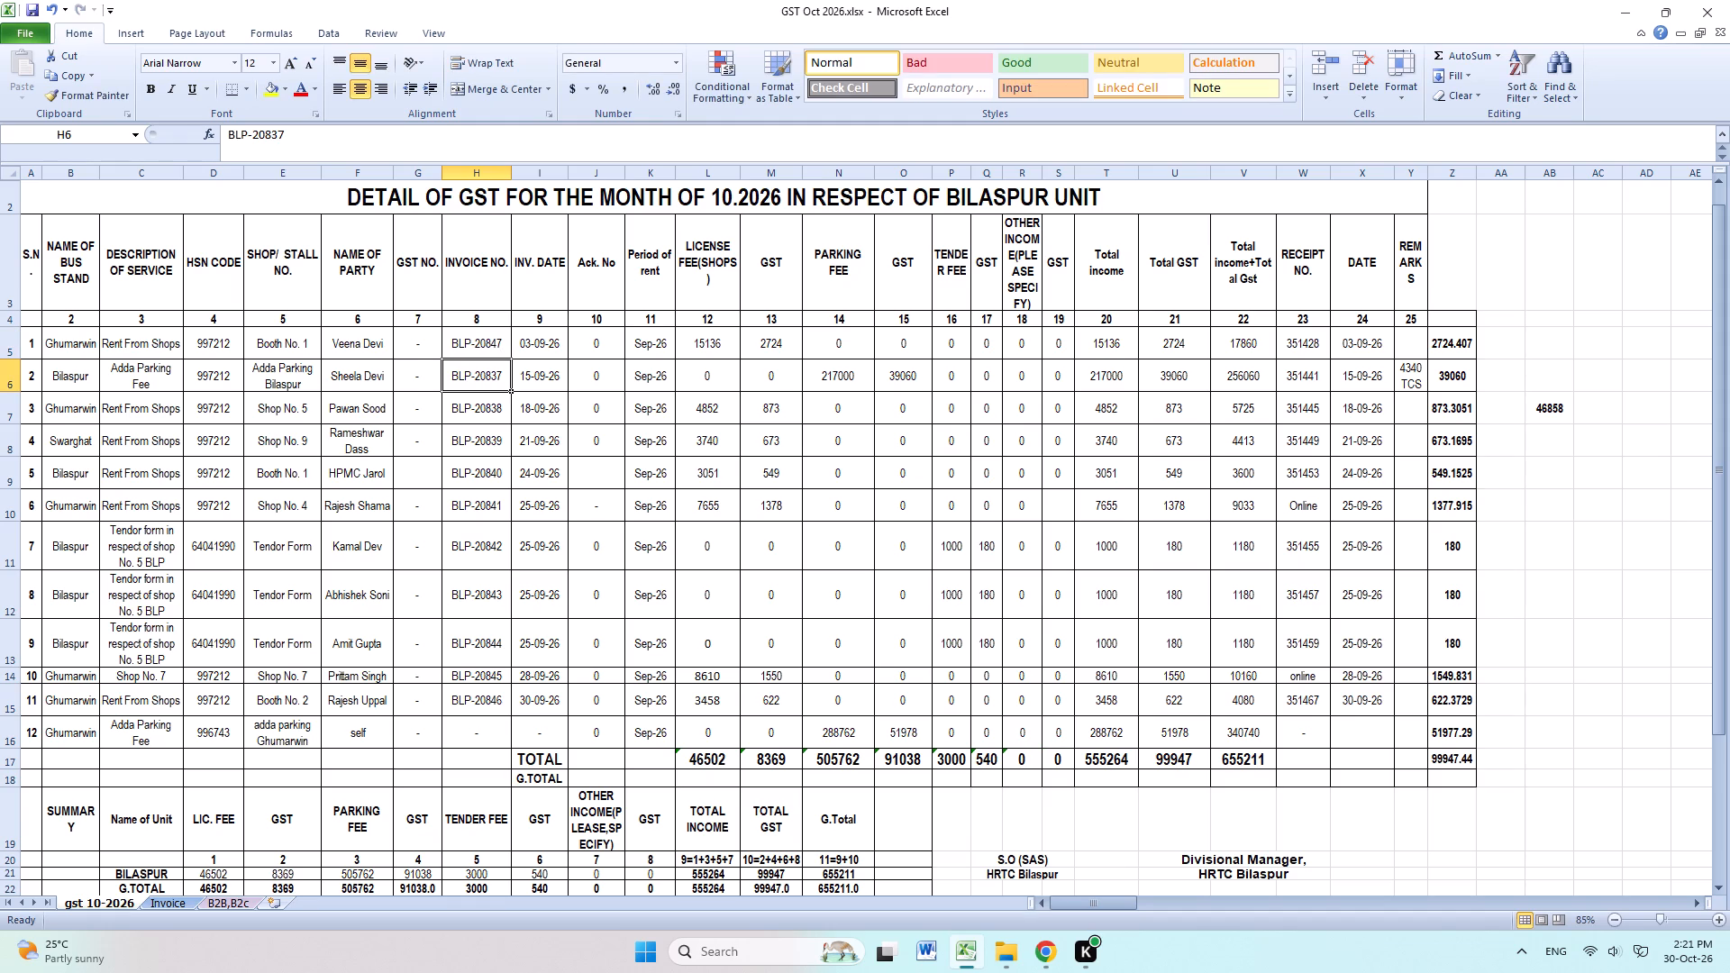
click(480, 337)
drag(511, 358, 510, 378)
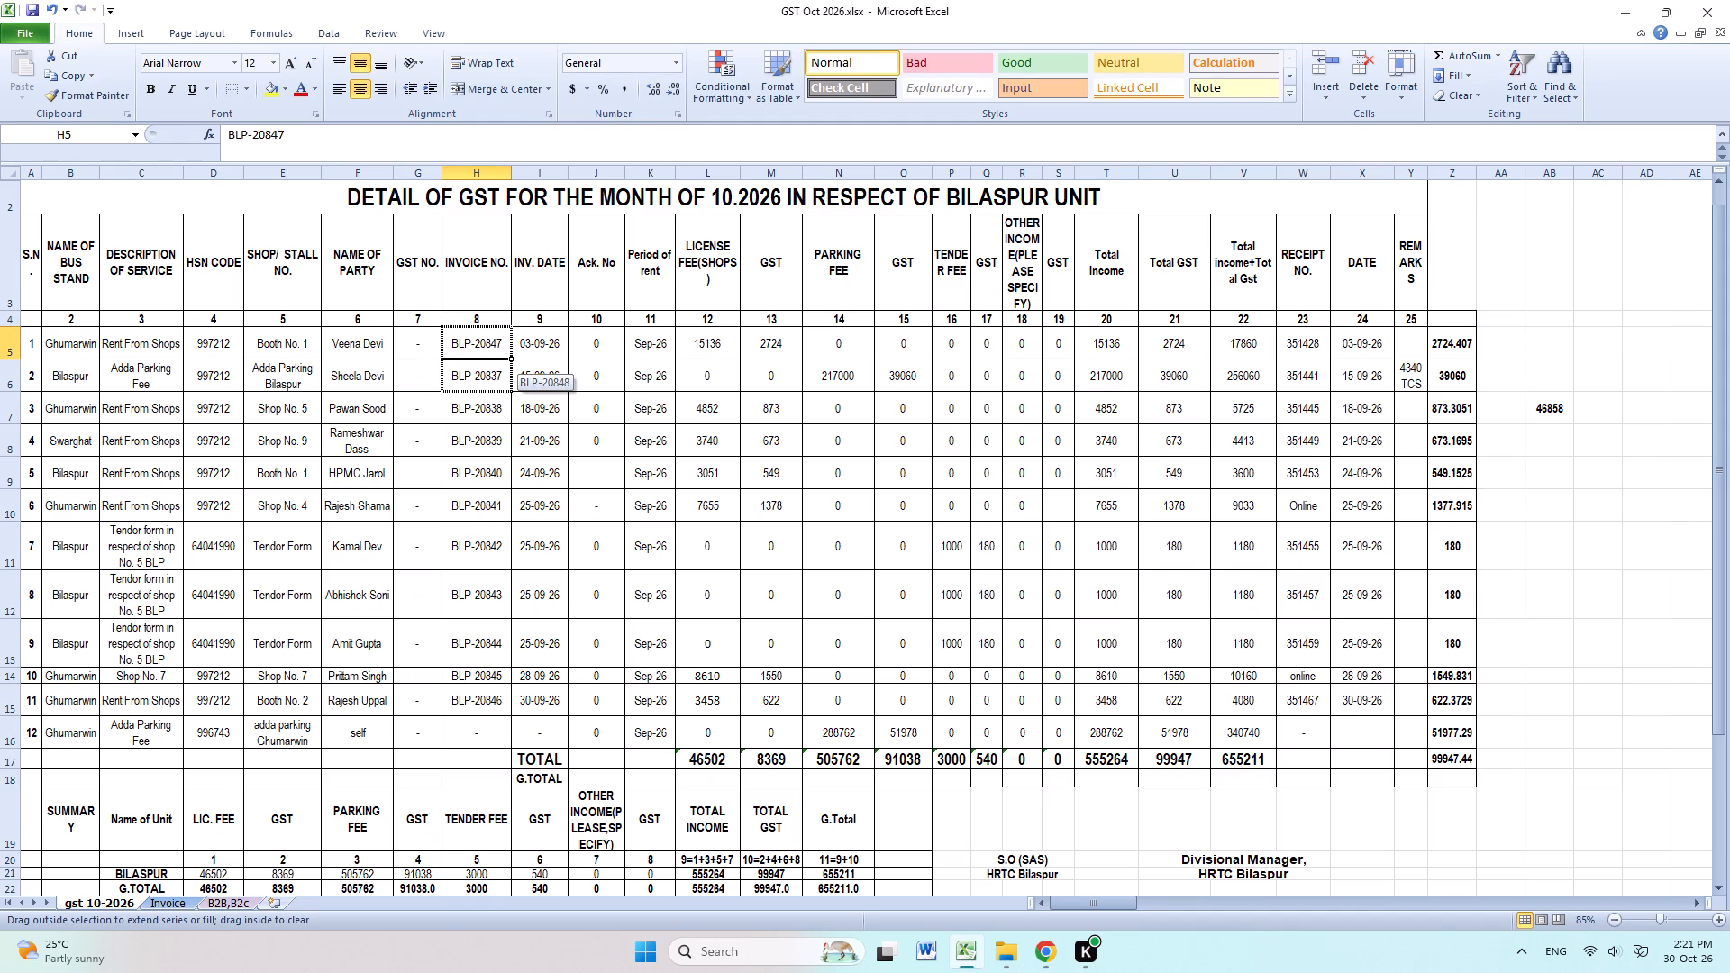
drag(510, 378, 509, 442)
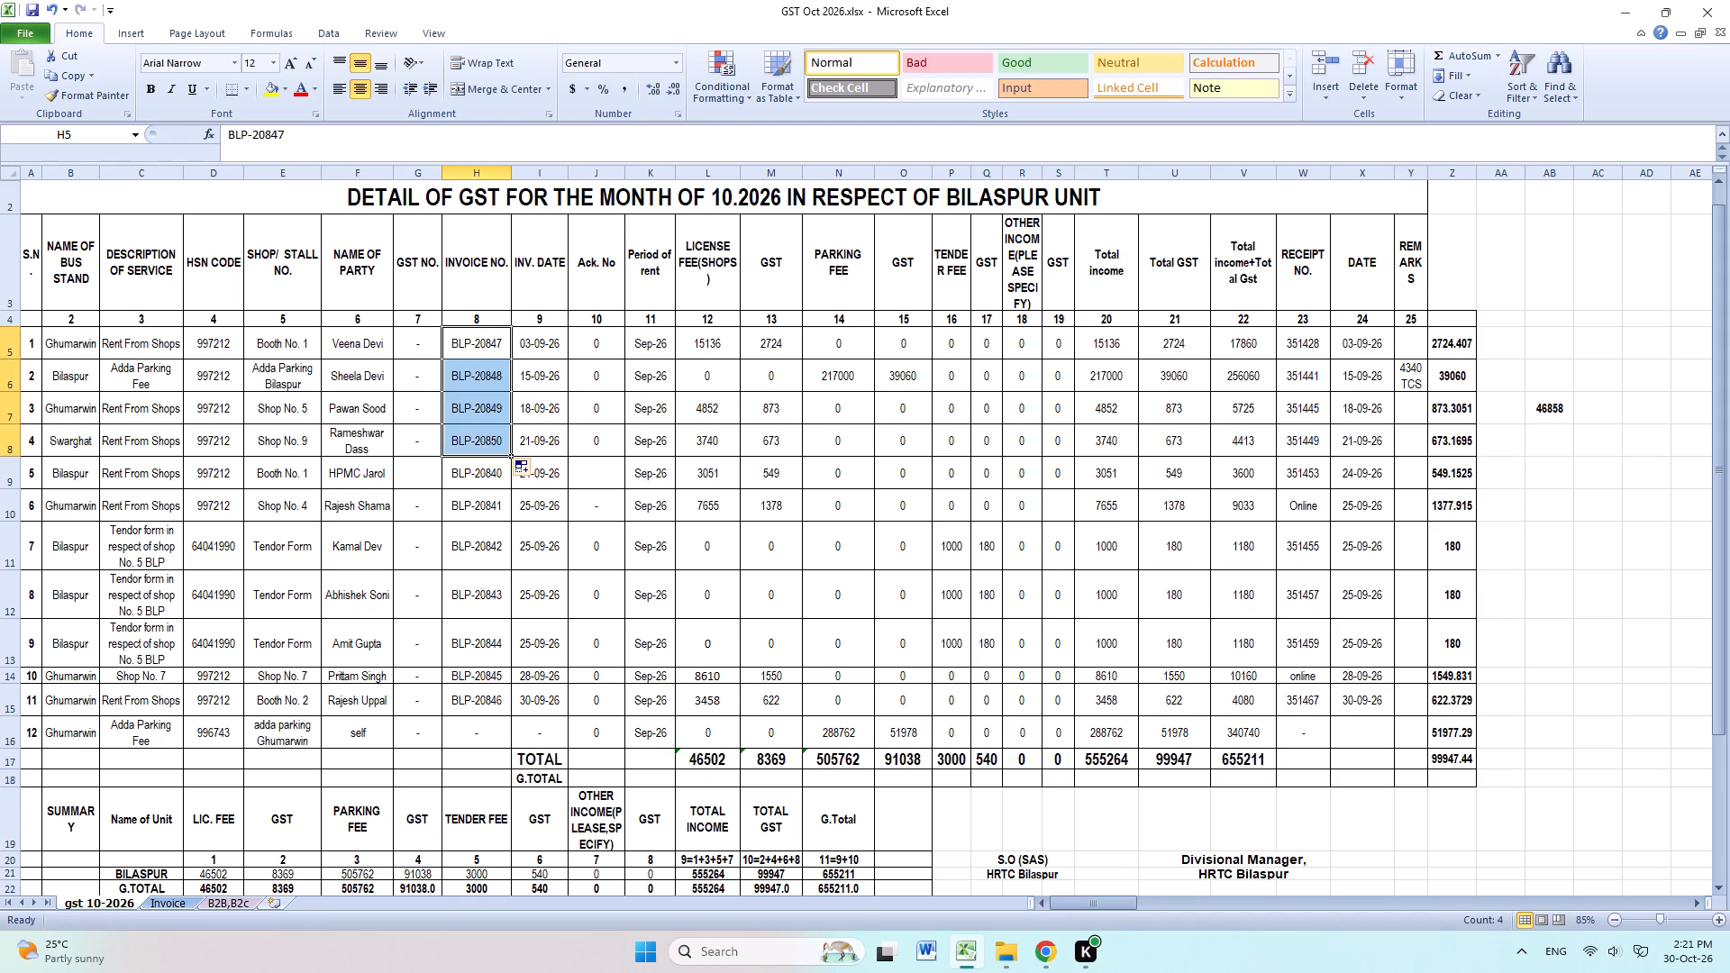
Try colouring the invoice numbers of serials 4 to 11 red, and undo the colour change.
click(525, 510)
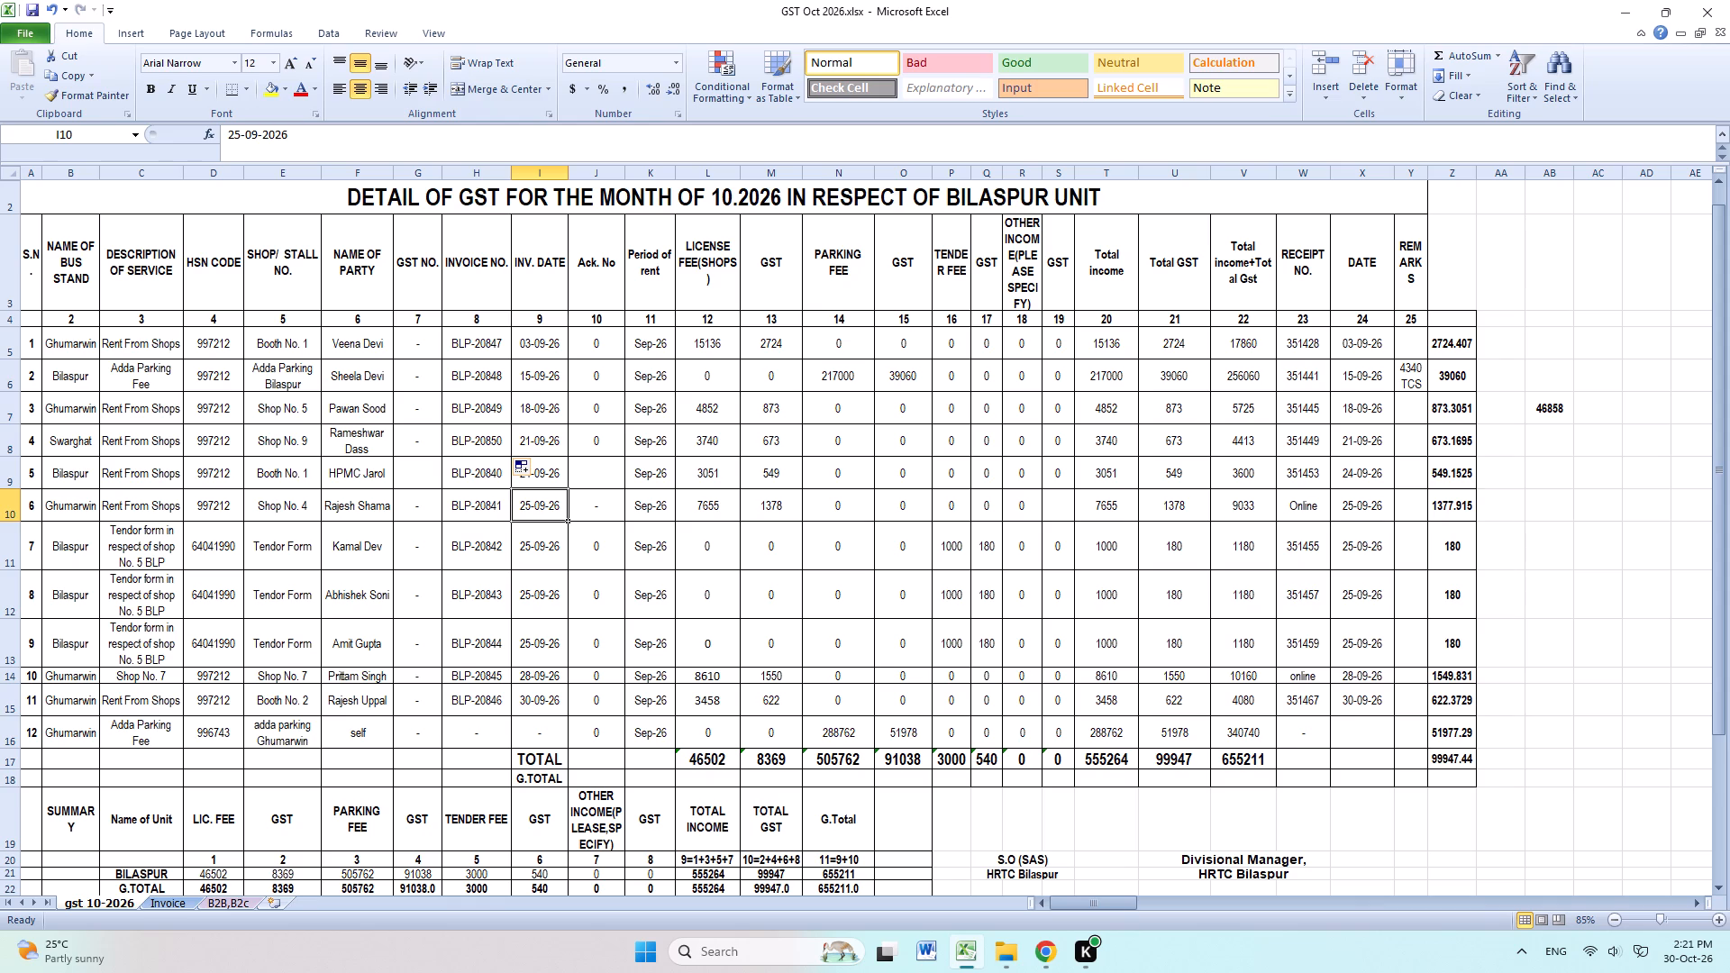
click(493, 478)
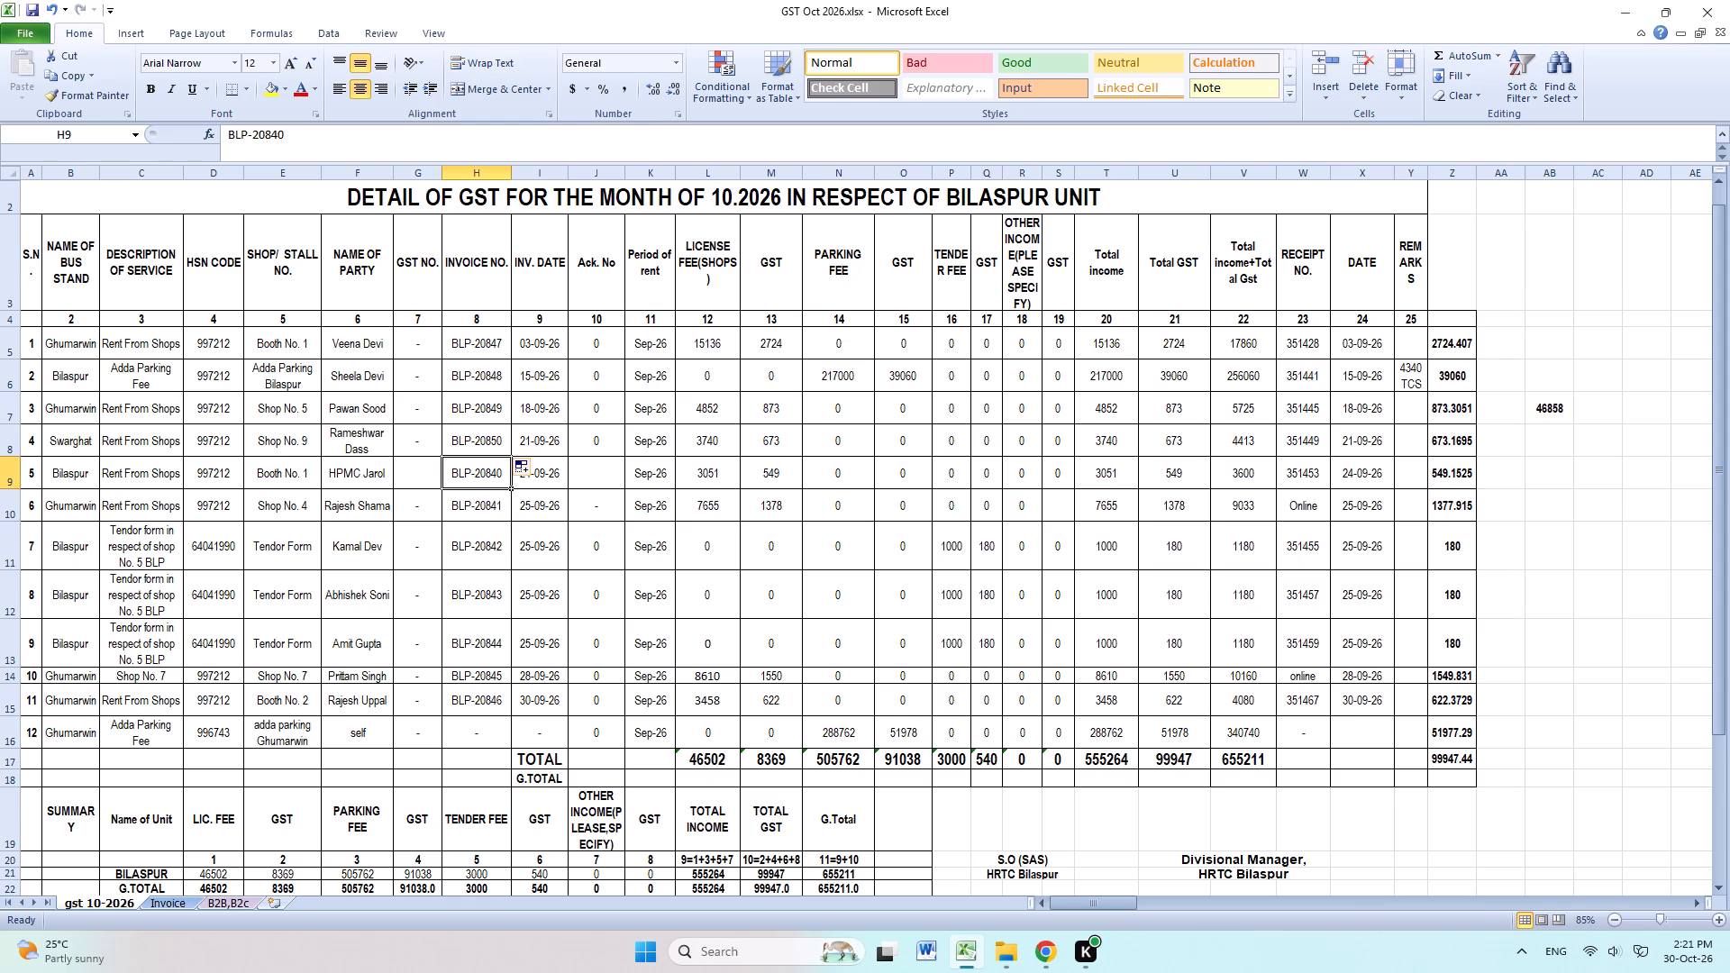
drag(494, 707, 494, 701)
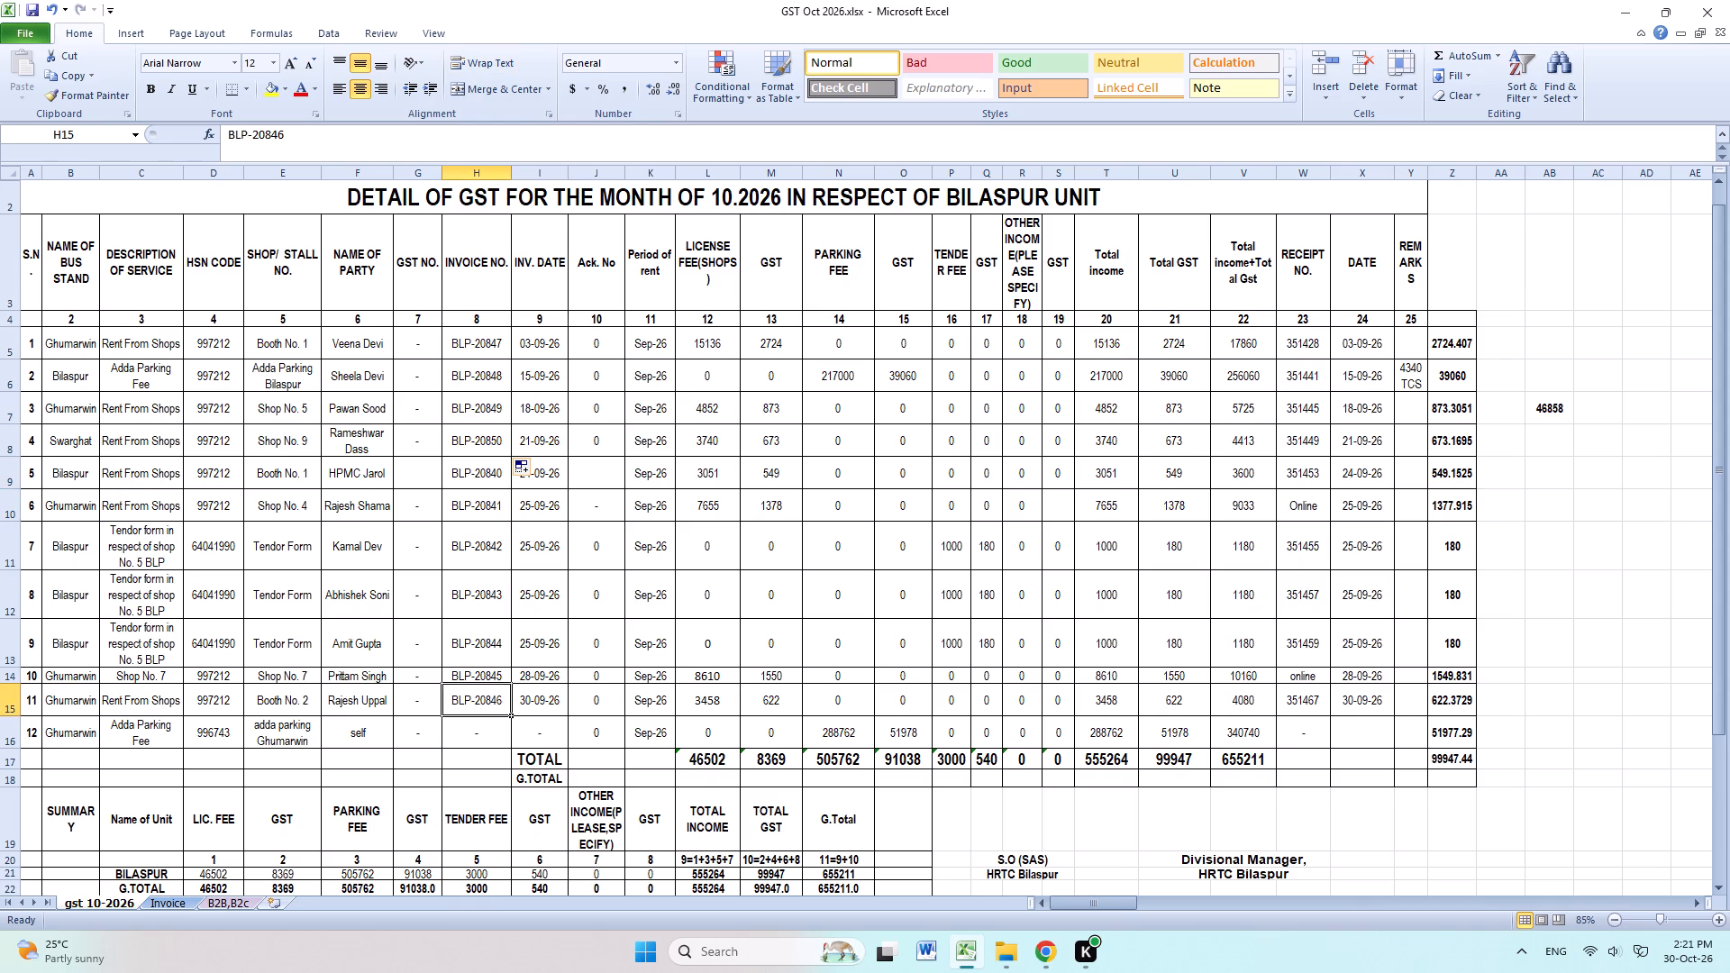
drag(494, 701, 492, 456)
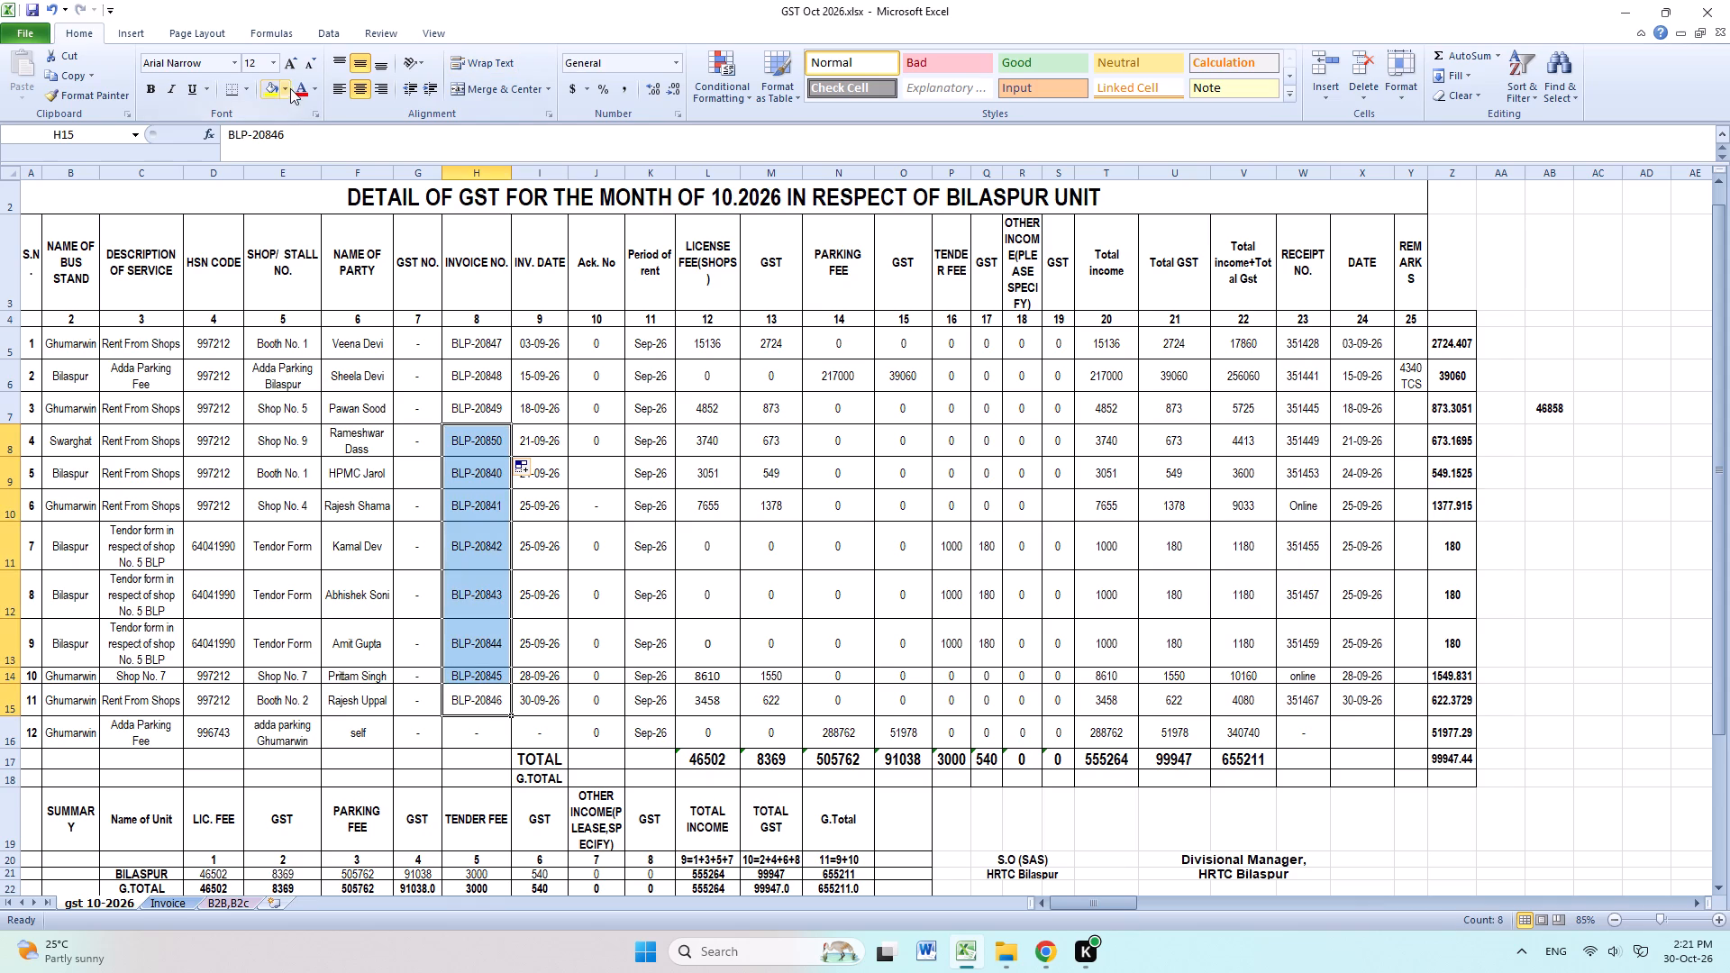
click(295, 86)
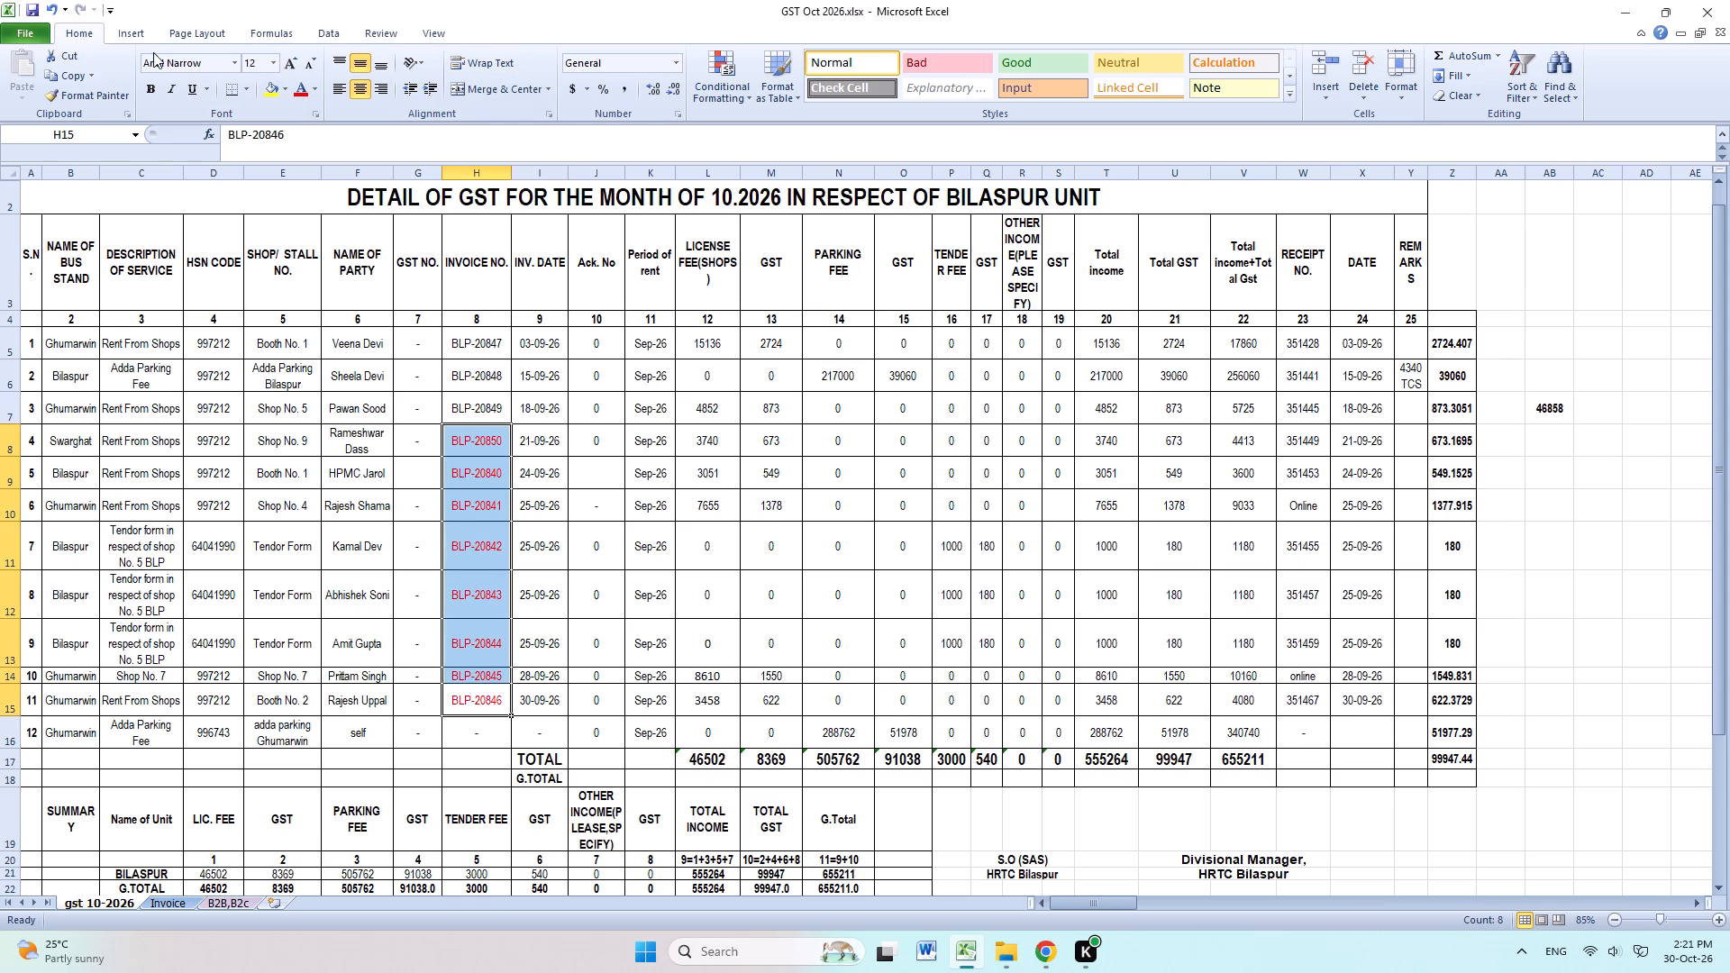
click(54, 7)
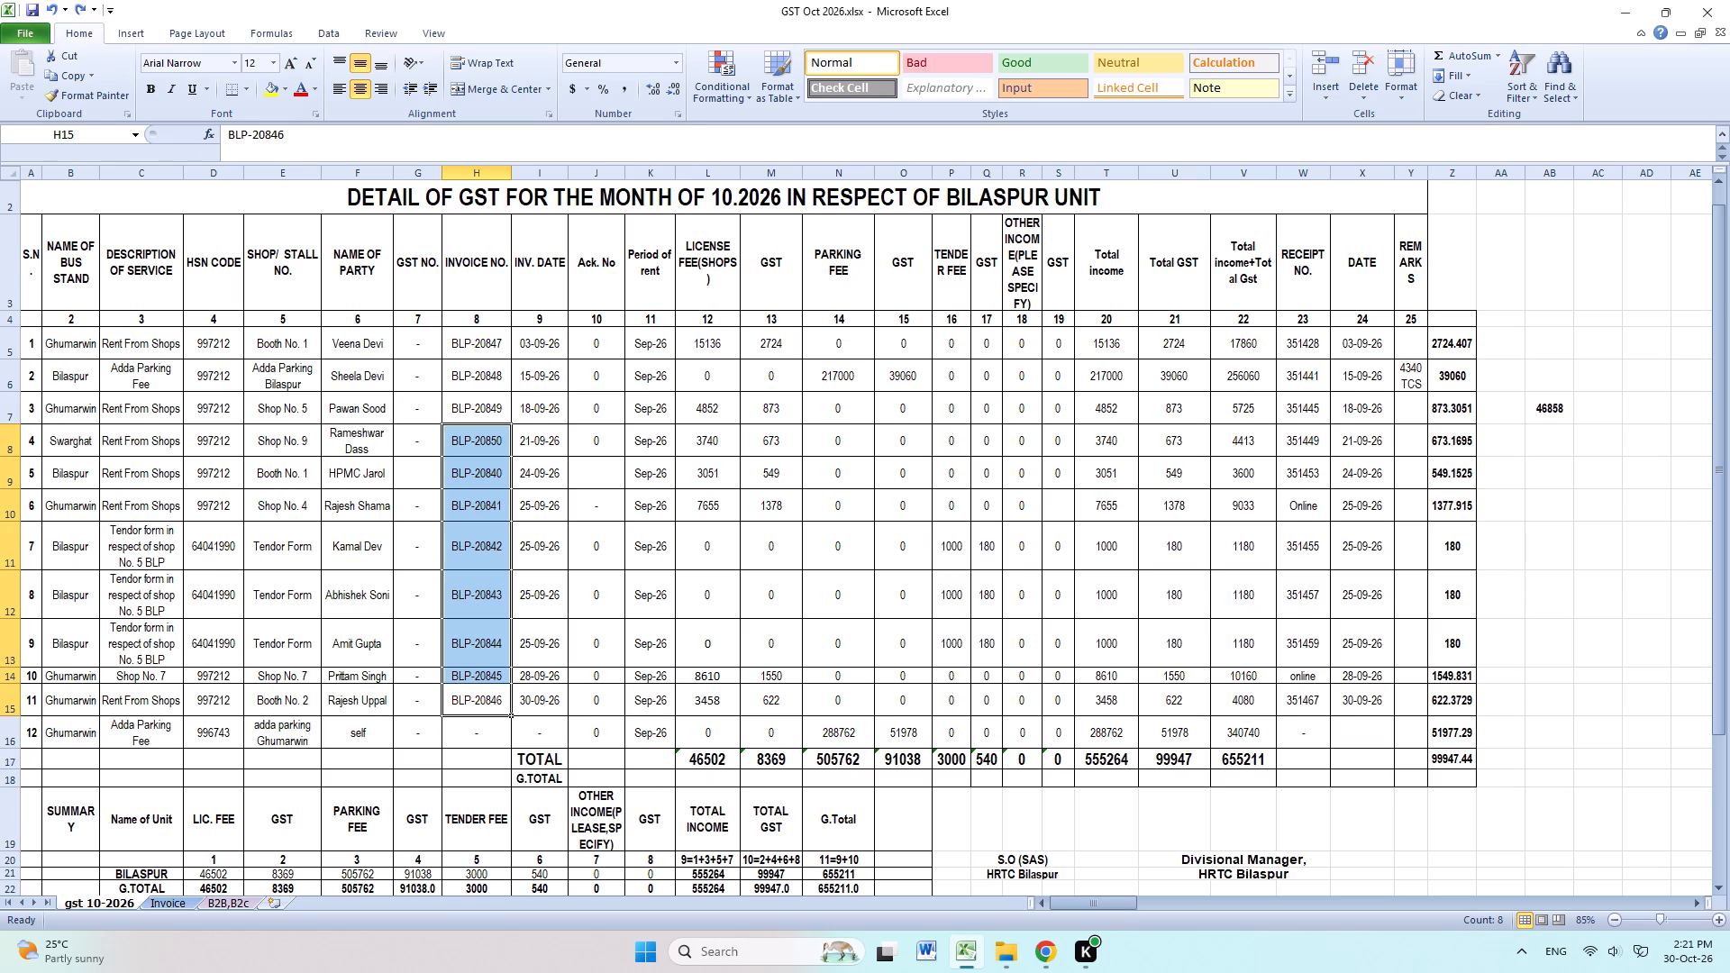
Enter -H9:H16 in the serial 12 row's invoice number cell.
double_click(487, 730)
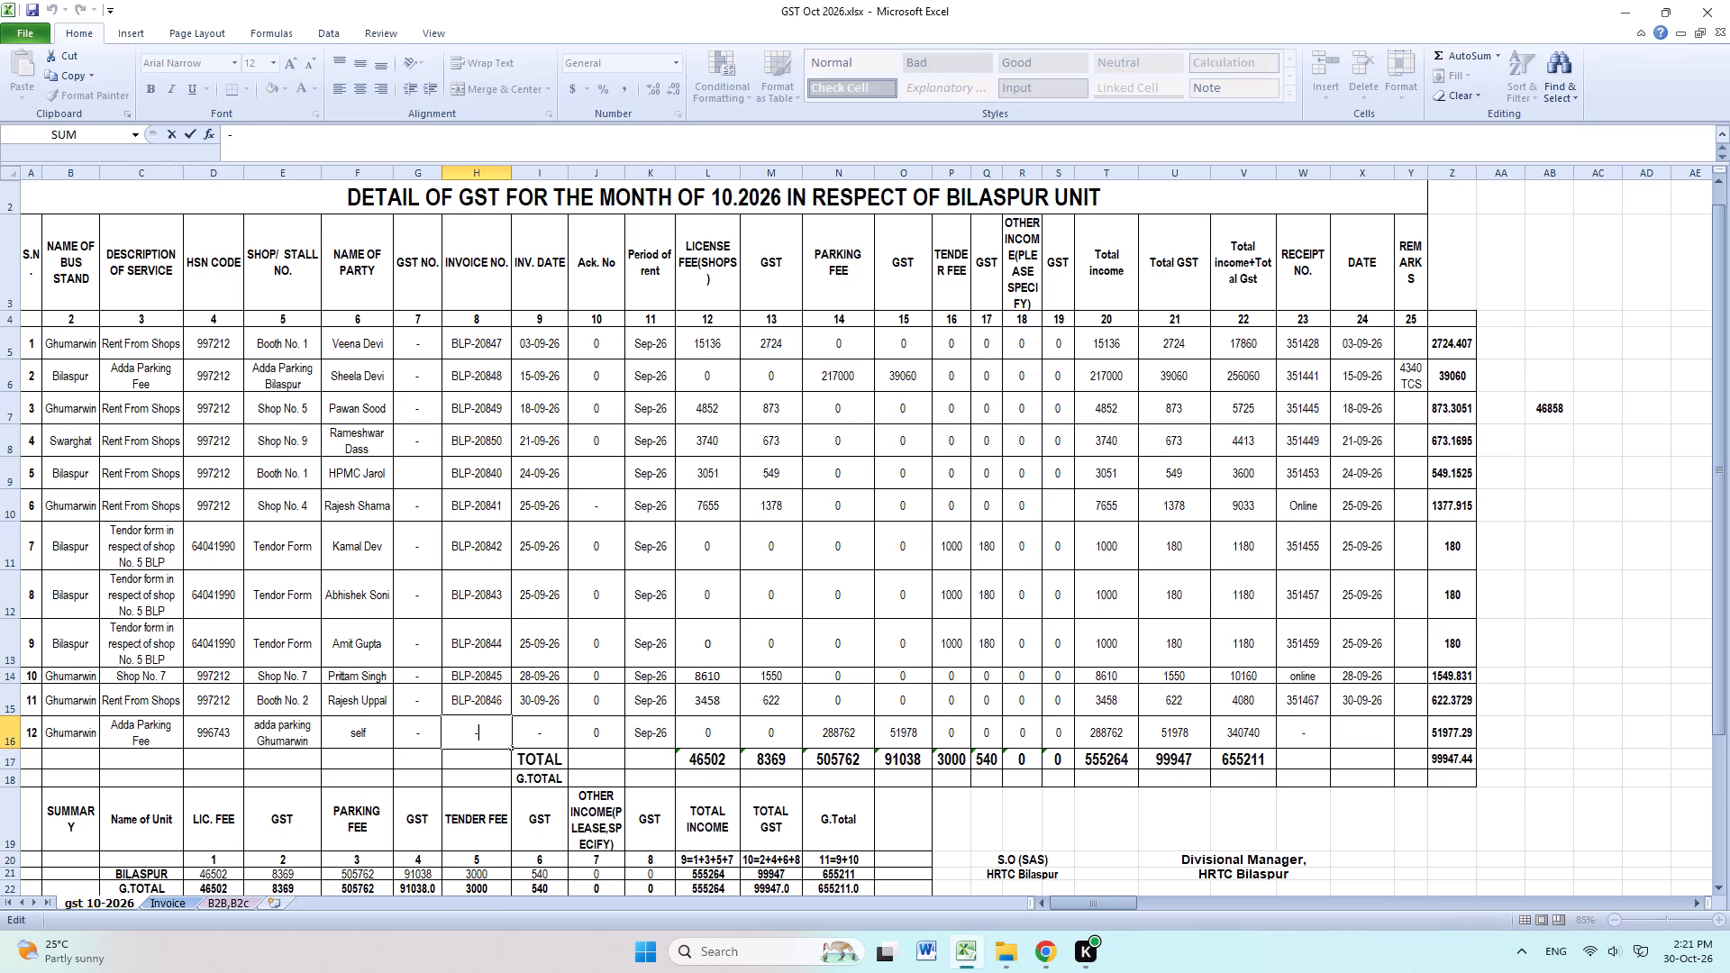
drag(483, 468, 485, 740)
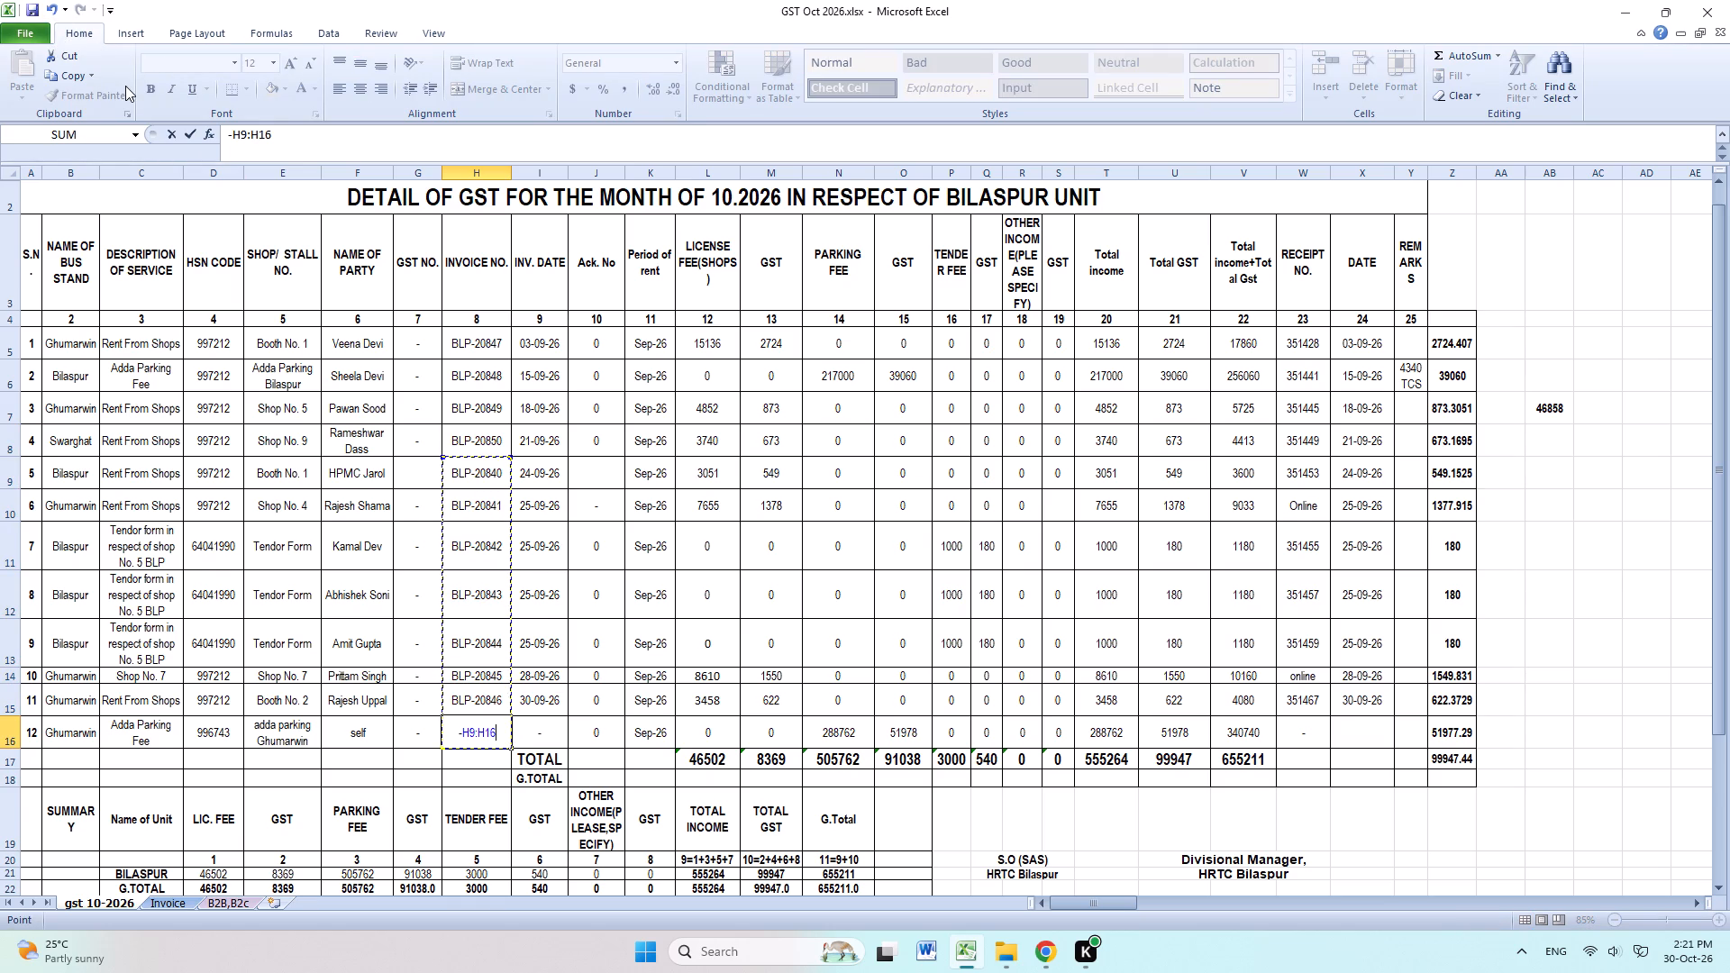
key(Return)
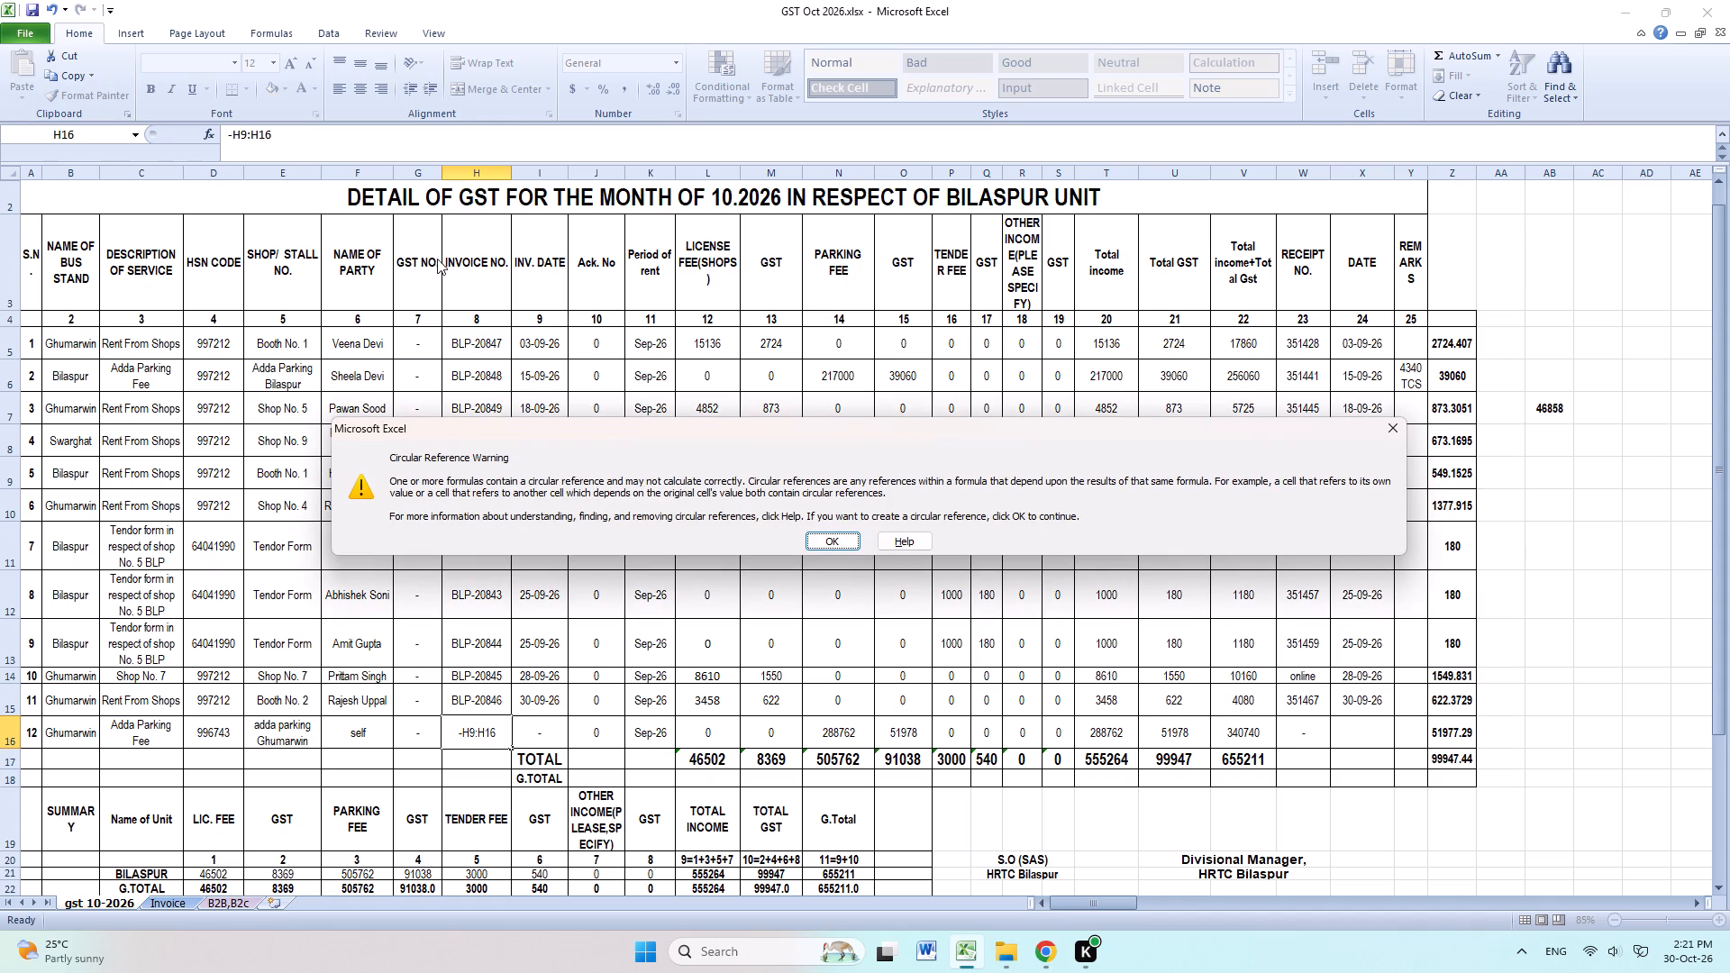
click(1392, 424)
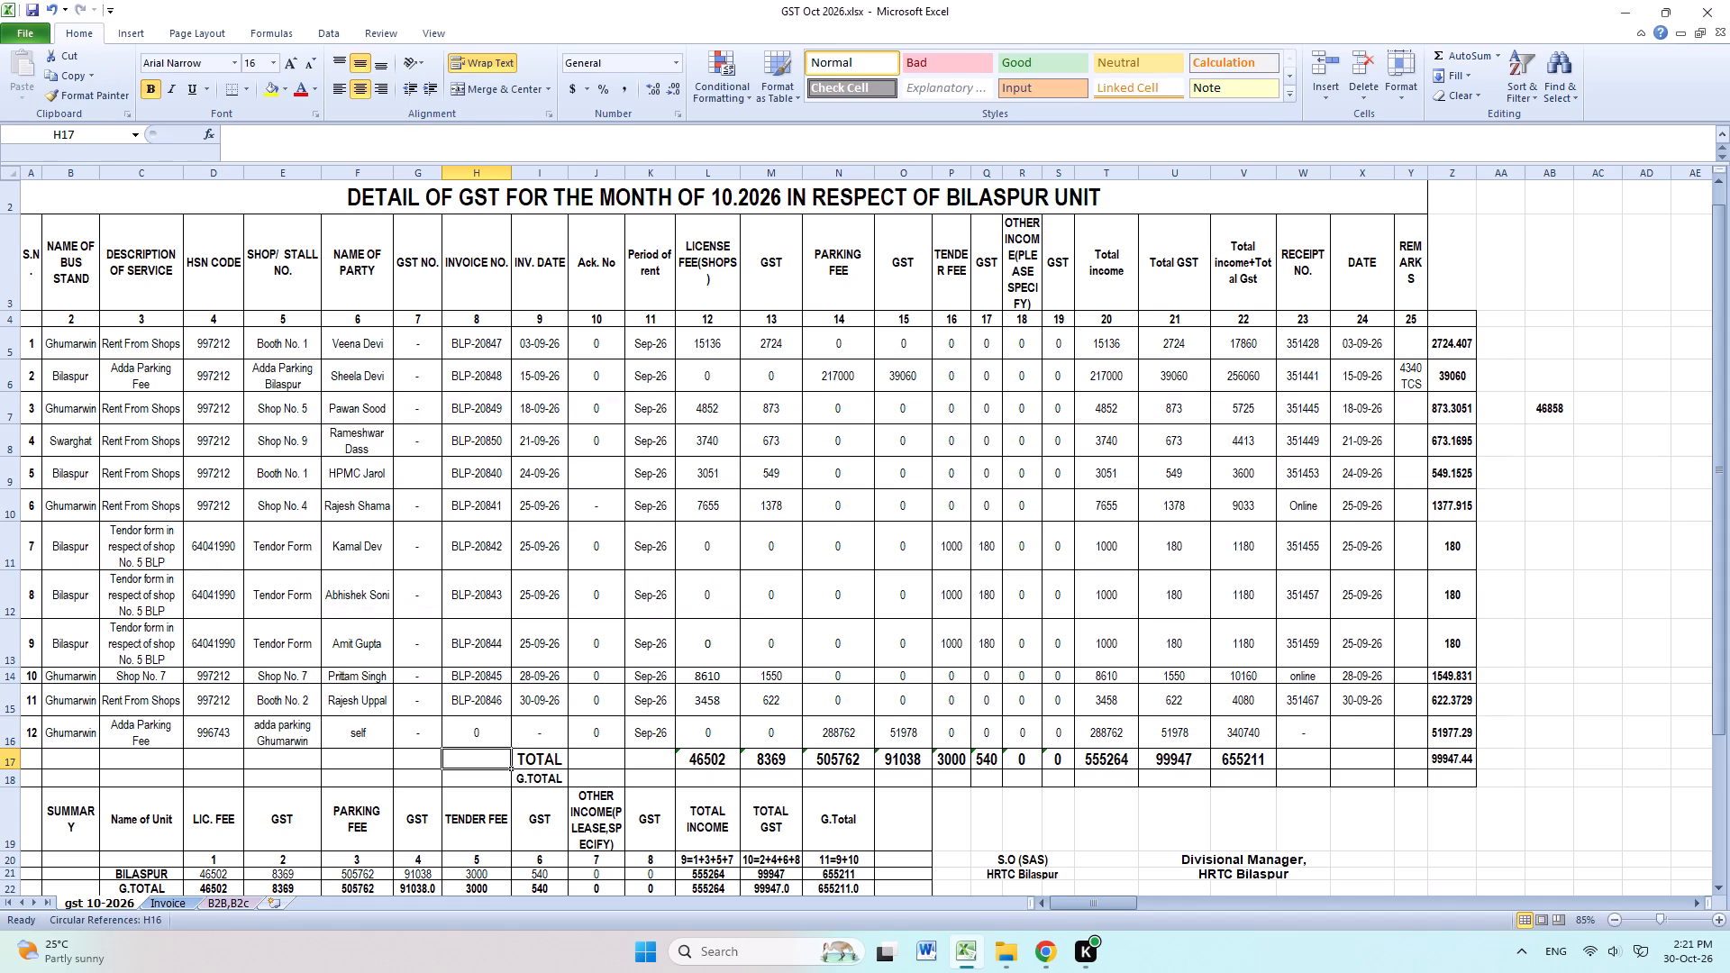
Colour the invoice numbers of serials 5 to 11 red.
drag(486, 474, 495, 714)
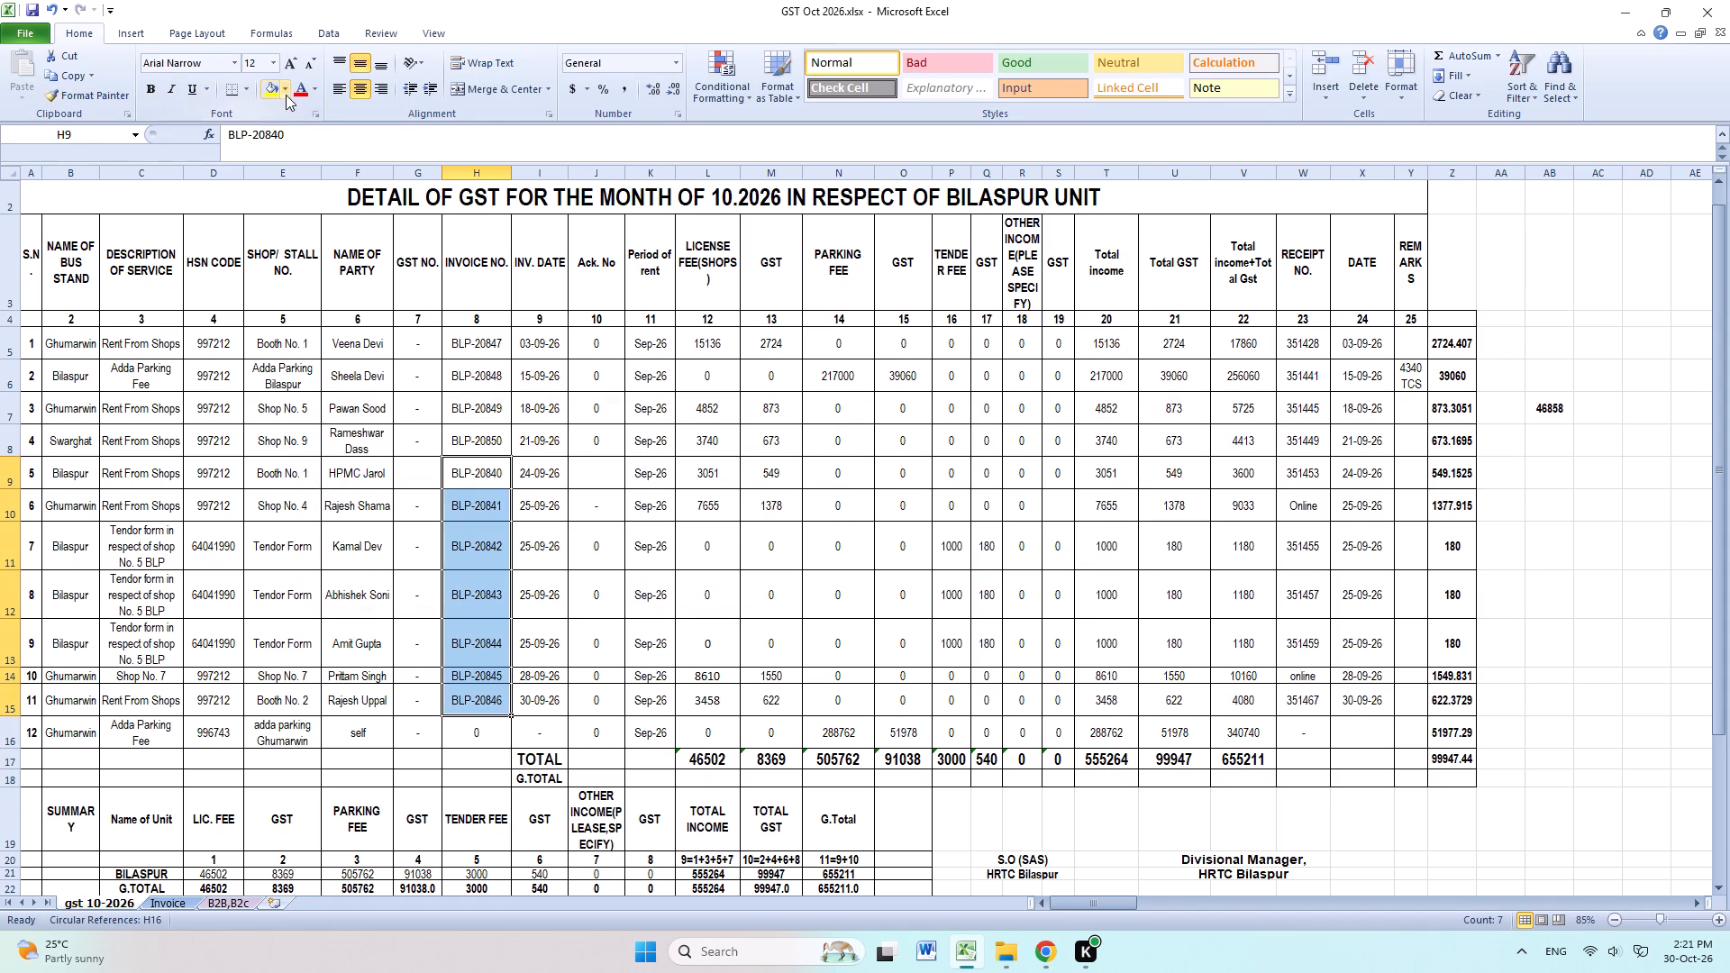
click(300, 93)
Set the serial 1 row's invoice date to 07-10-26.
click(561, 475)
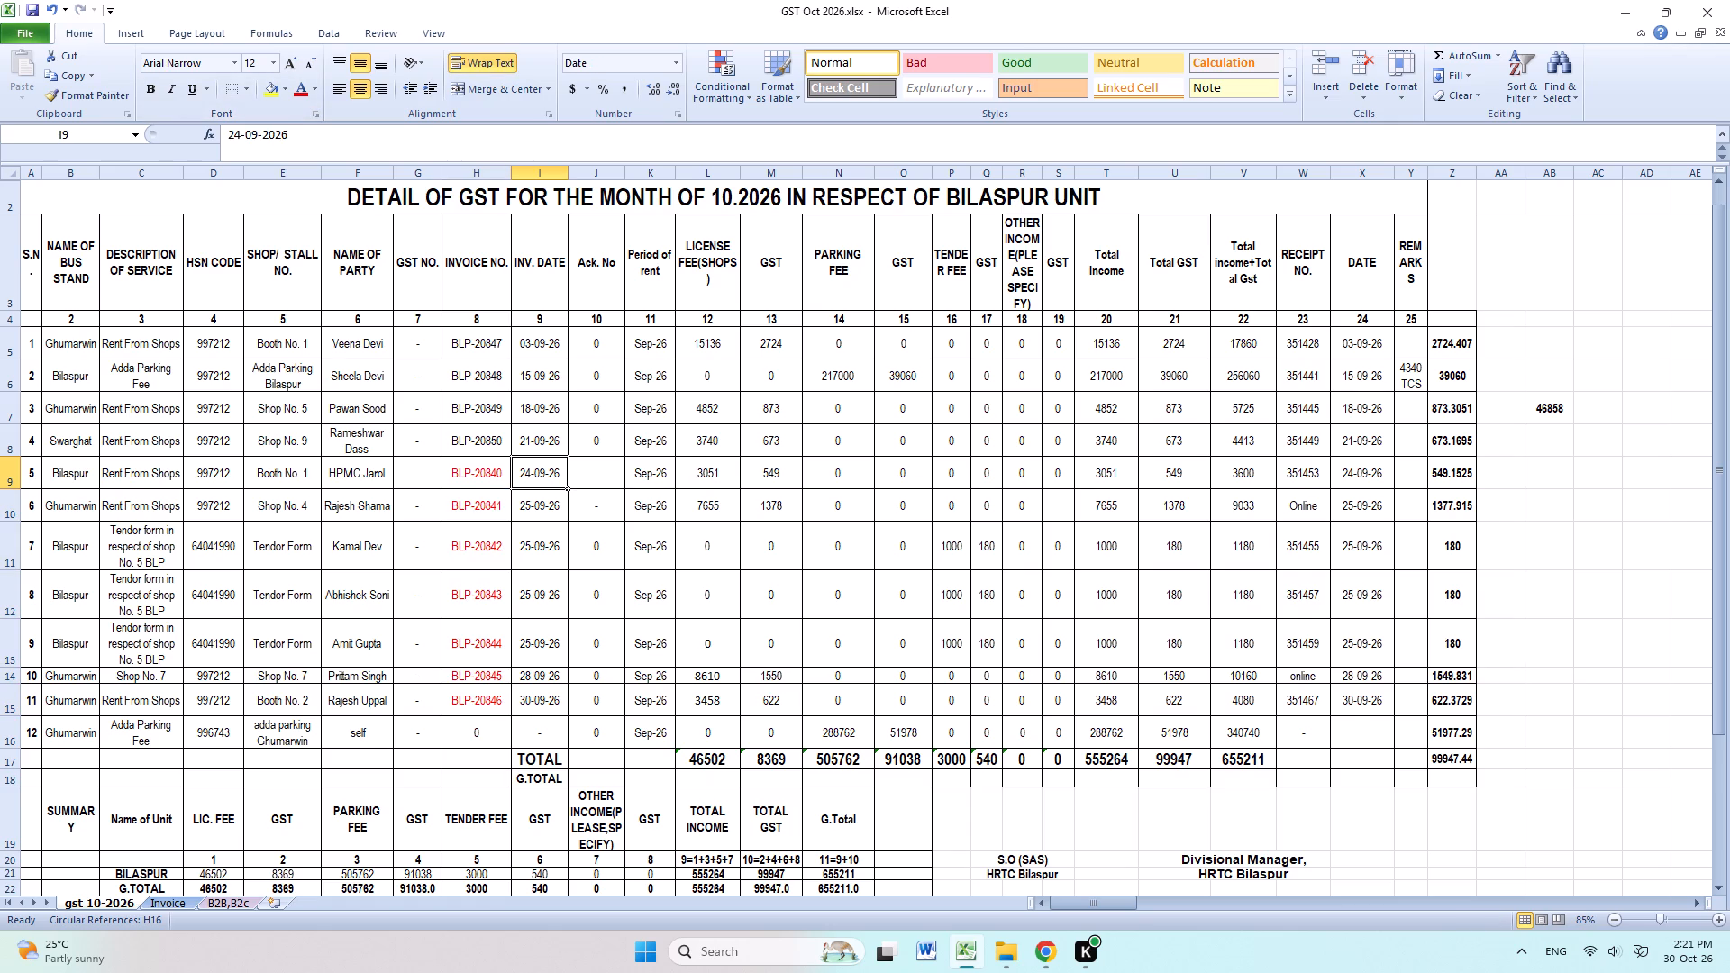
click(551, 352)
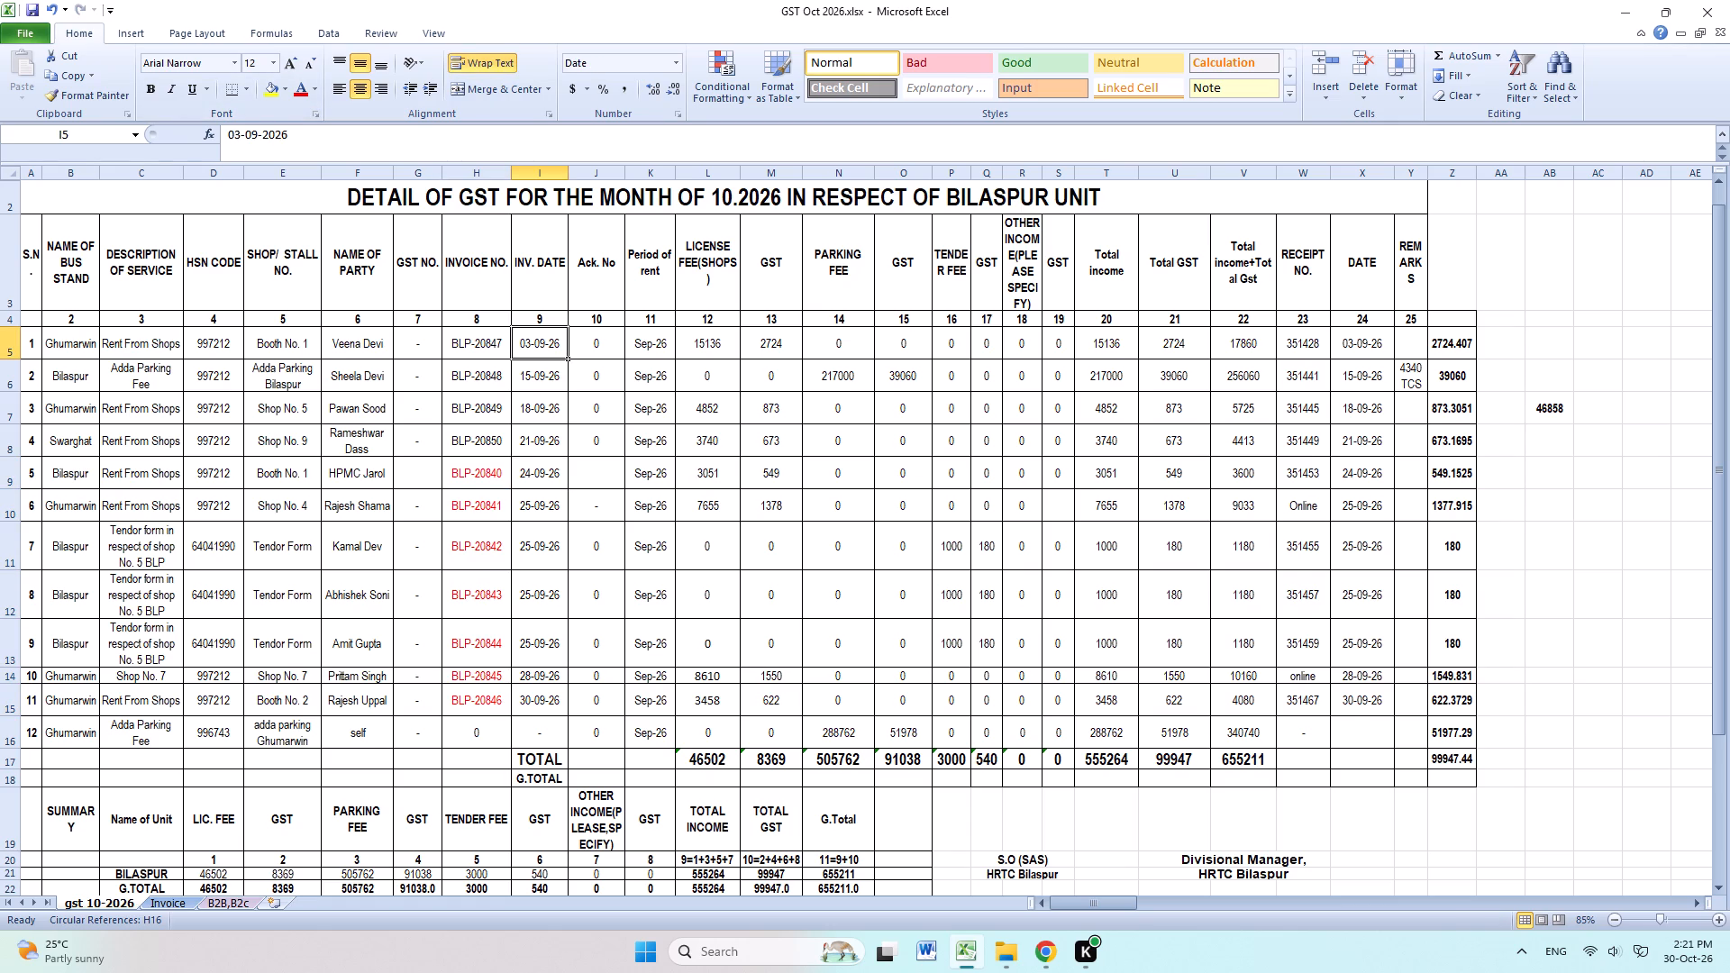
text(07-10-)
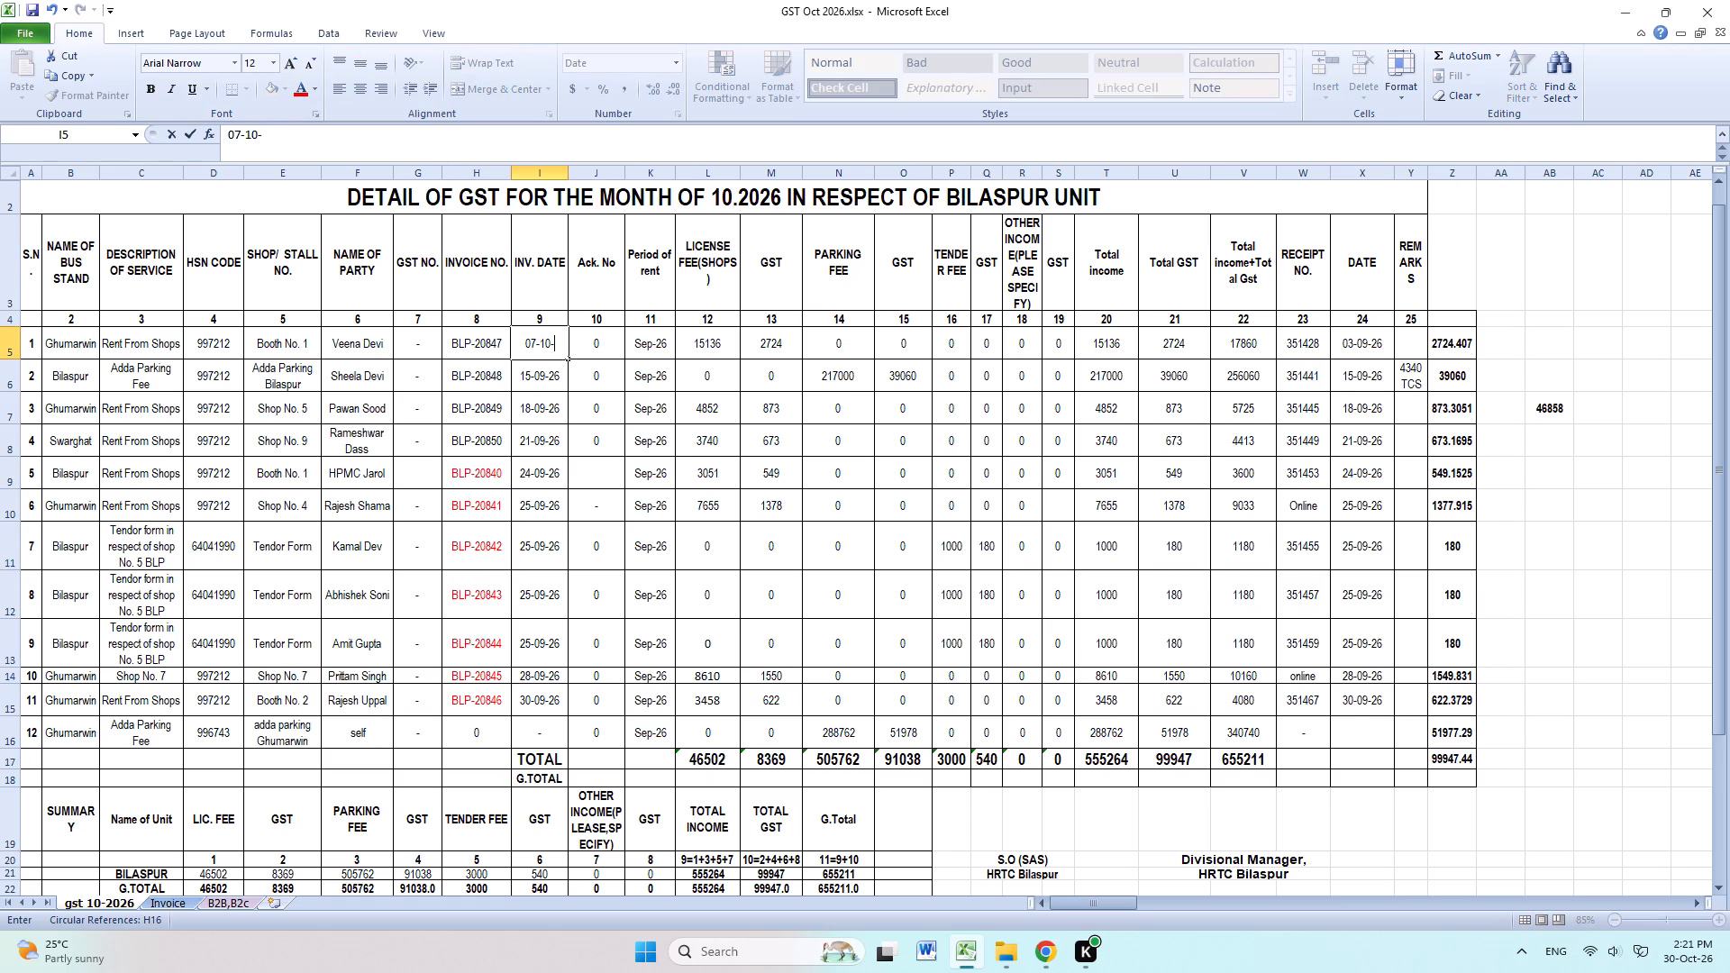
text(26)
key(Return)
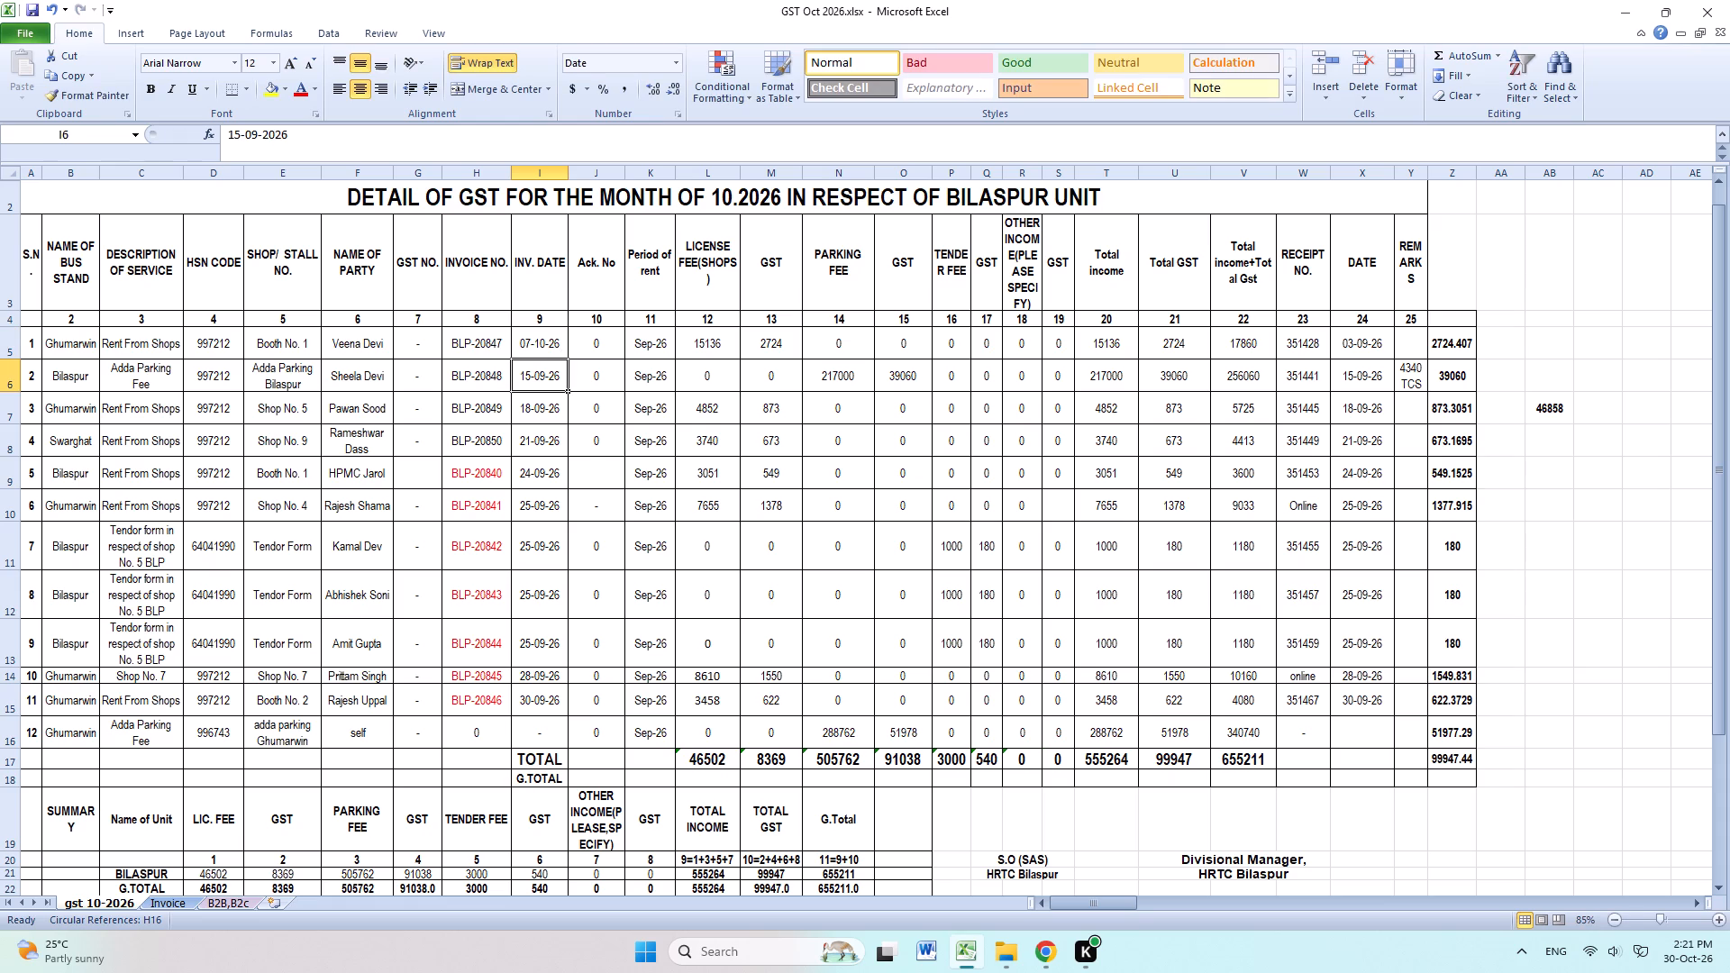
Set the serial 1 row's period of rent to Oct-26 and copy that same month down to the serial 12 row.
click(655, 347)
click(256, 138)
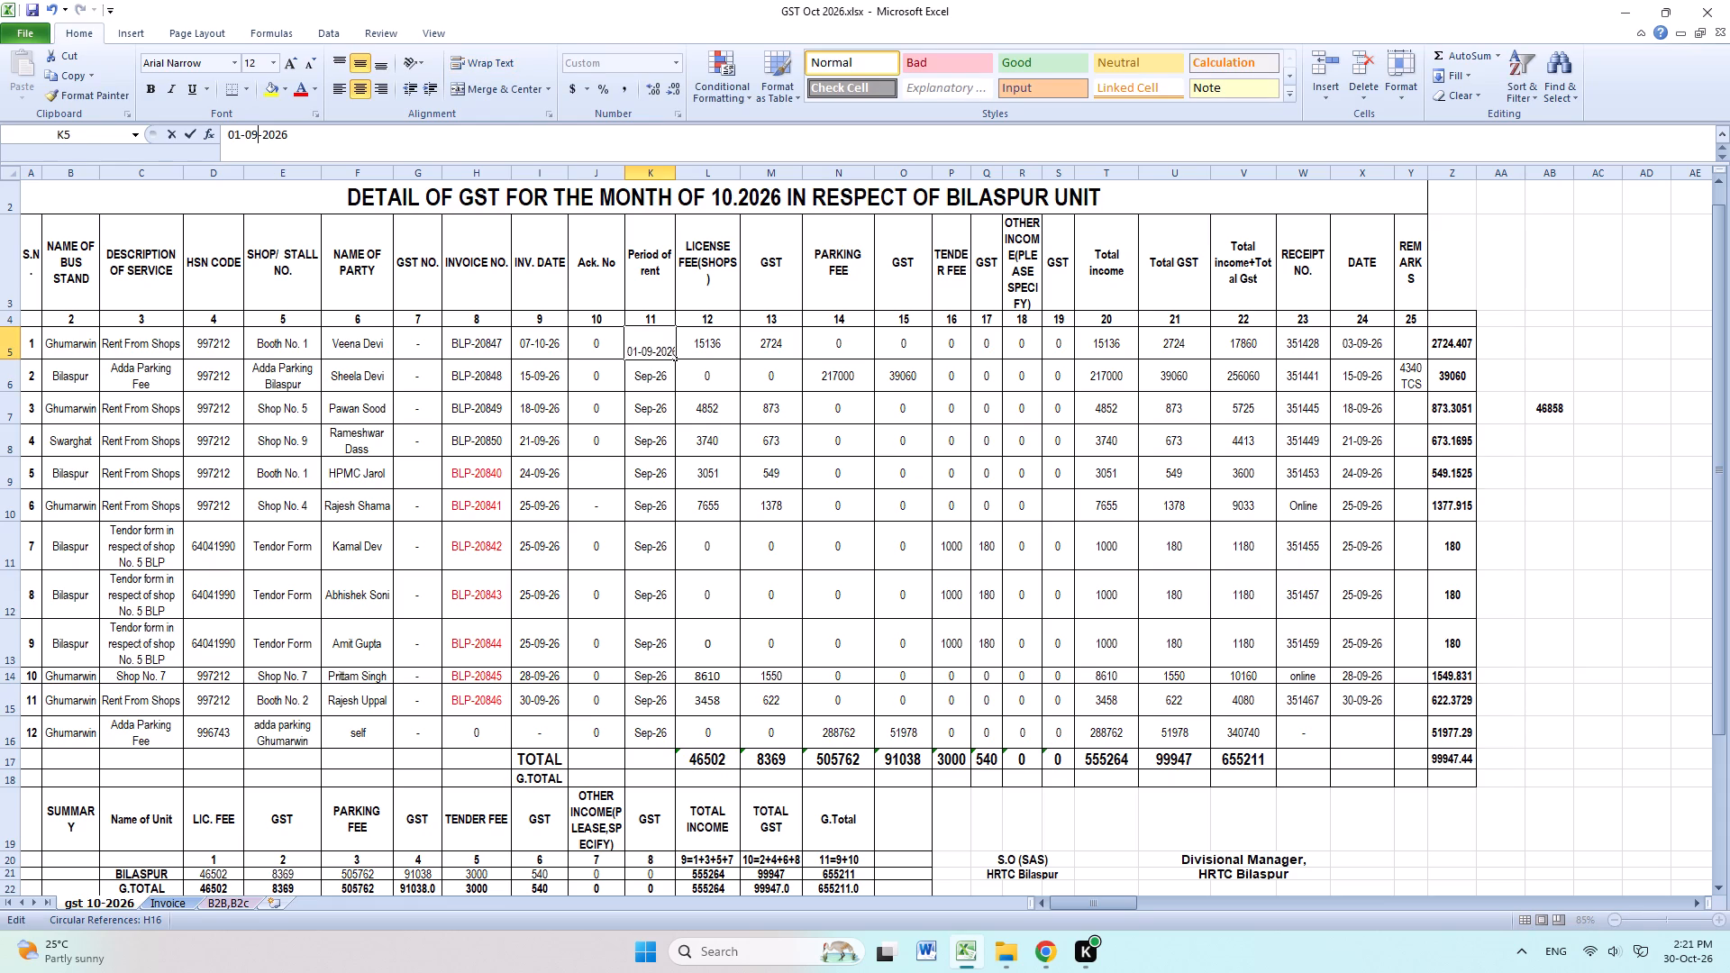
key(BackSpace)
key(BackSpace)
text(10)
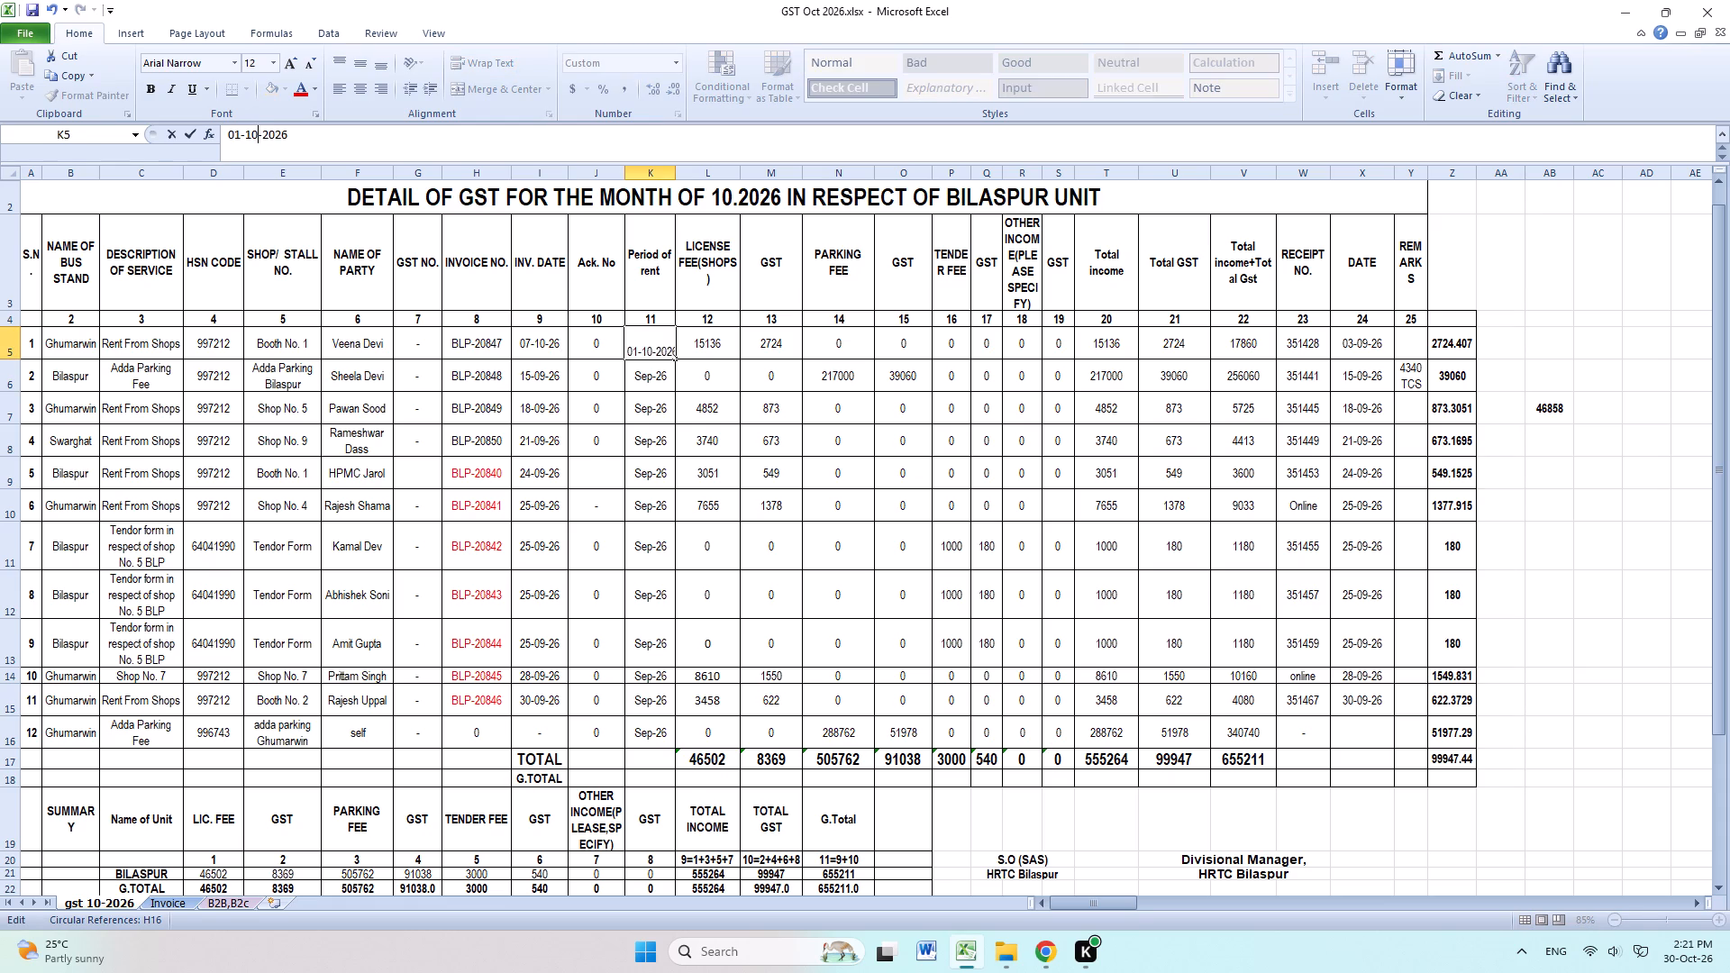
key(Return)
click(642, 340)
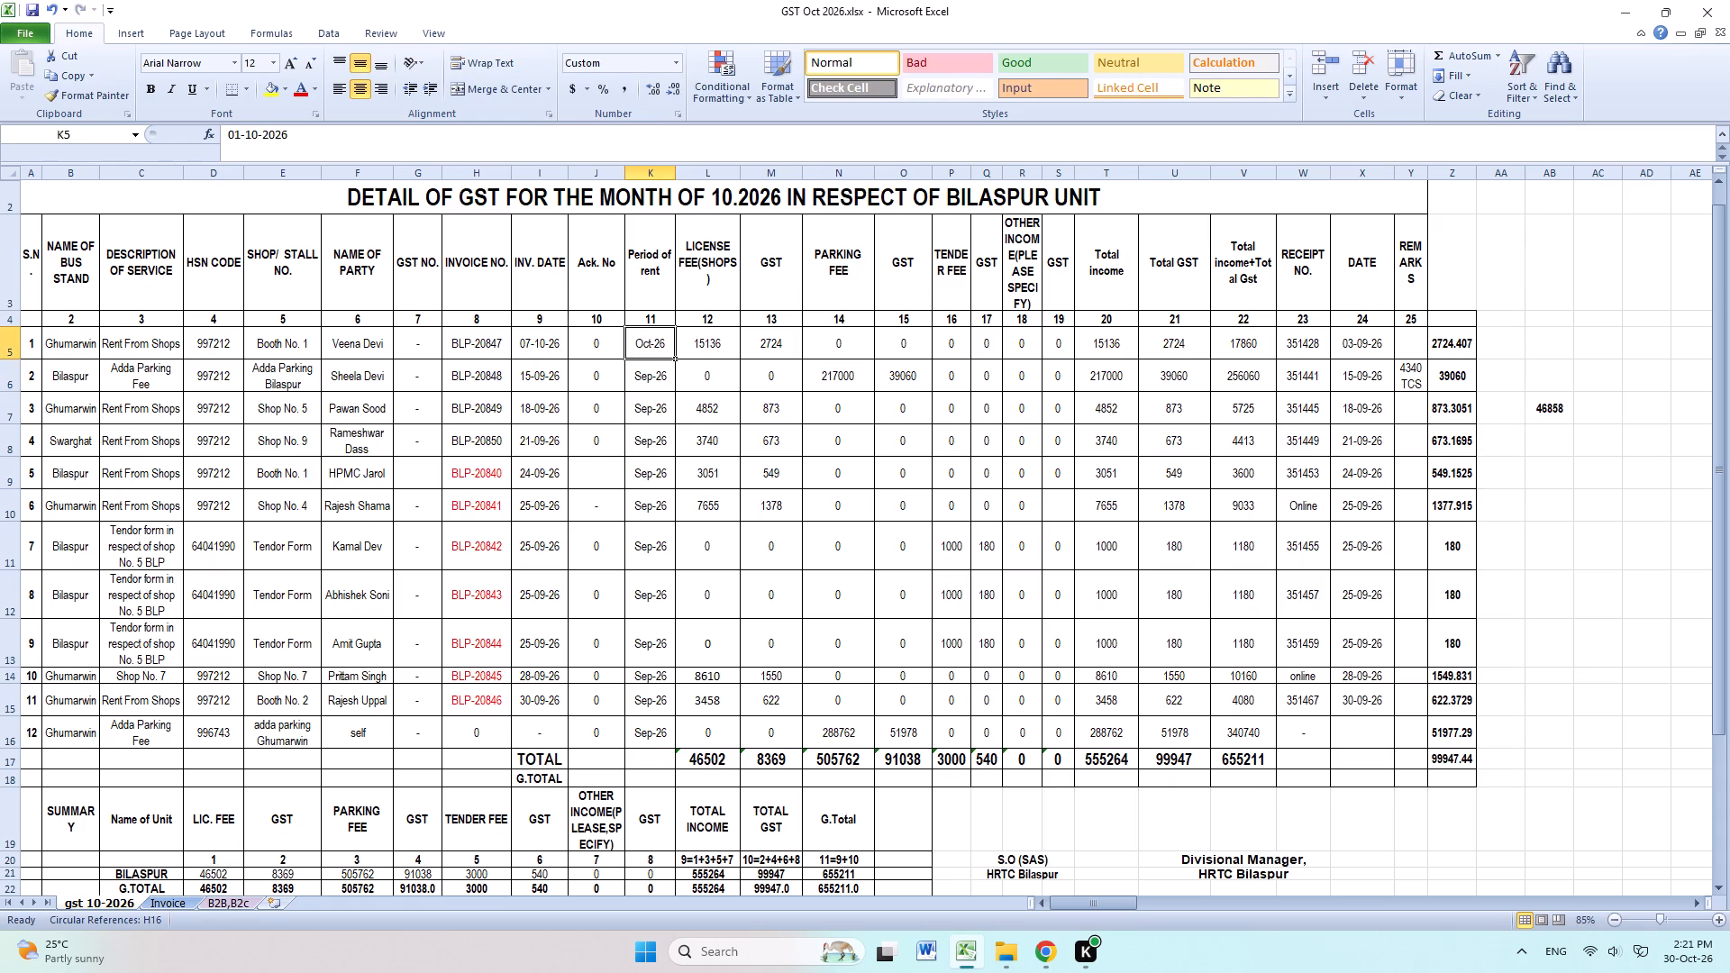
drag(674, 359, 678, 738)
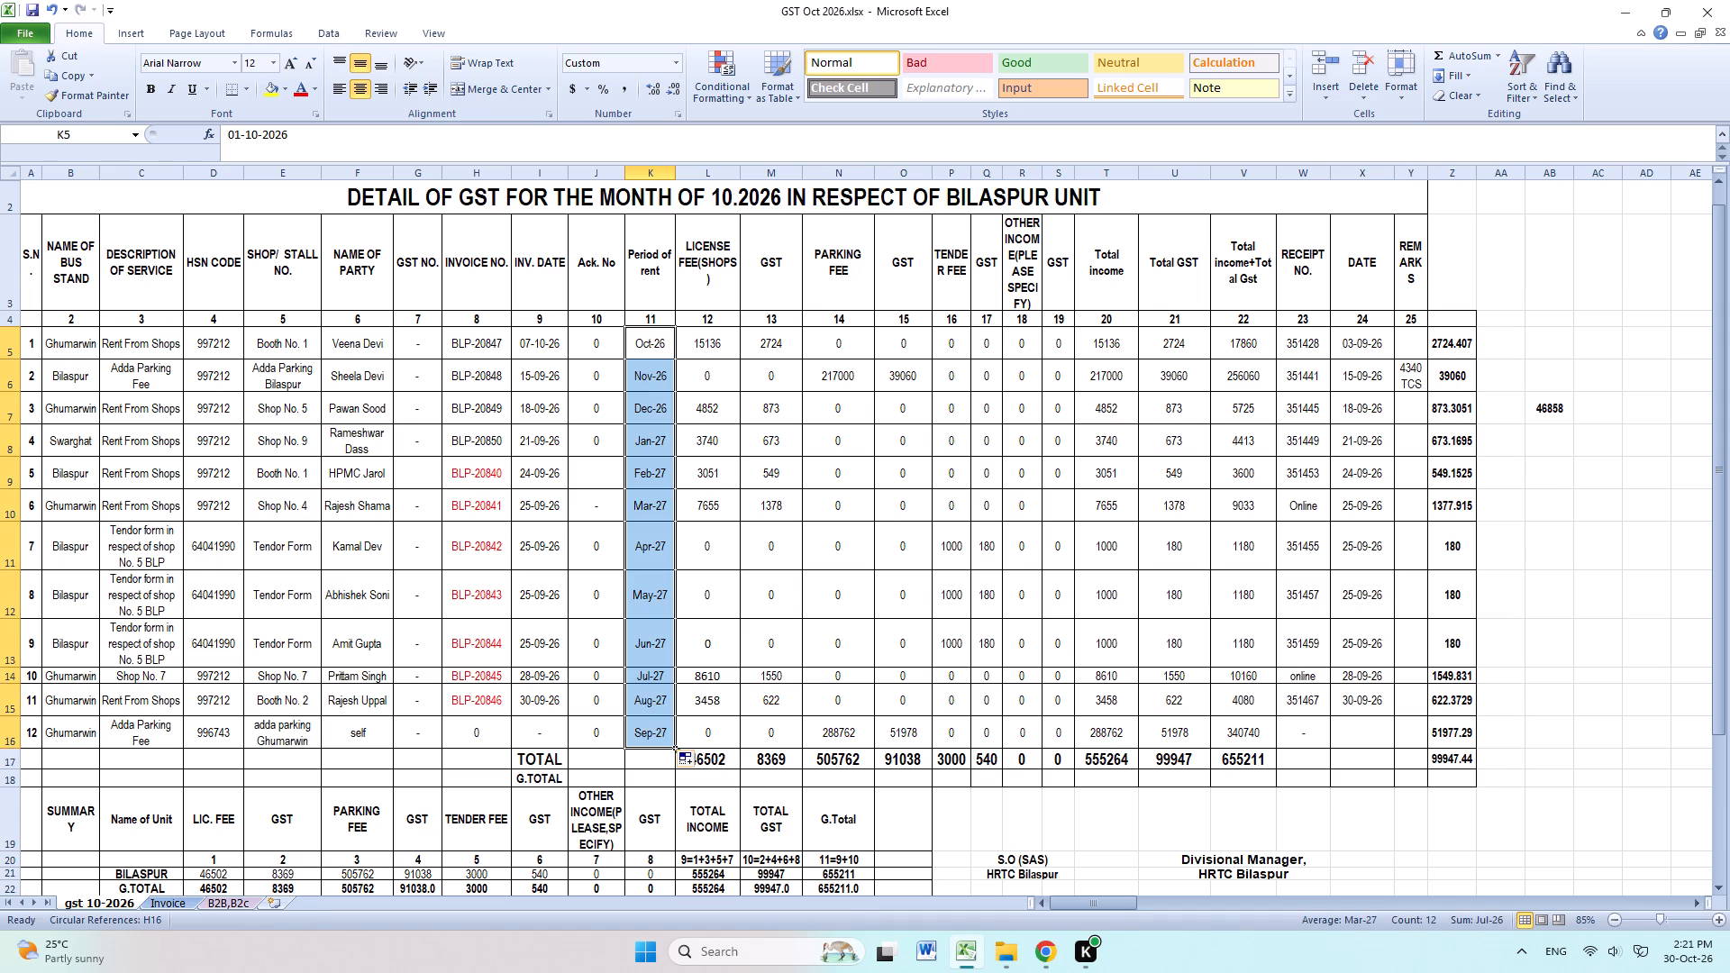
click(701, 764)
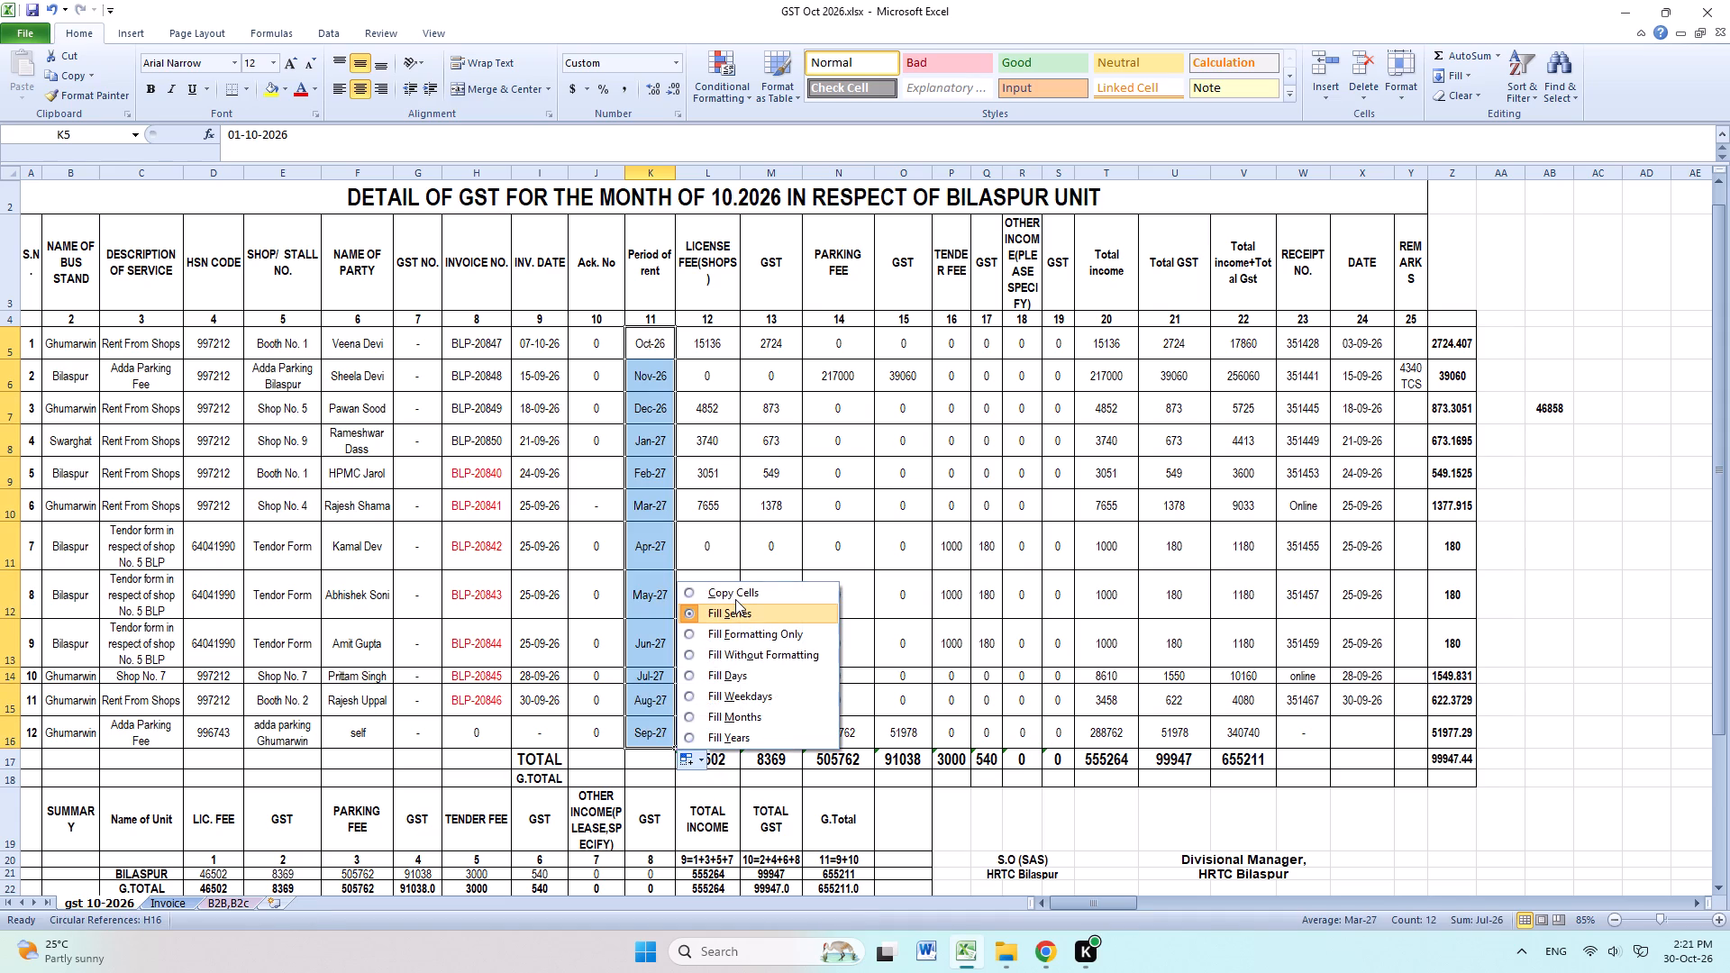
click(736, 595)
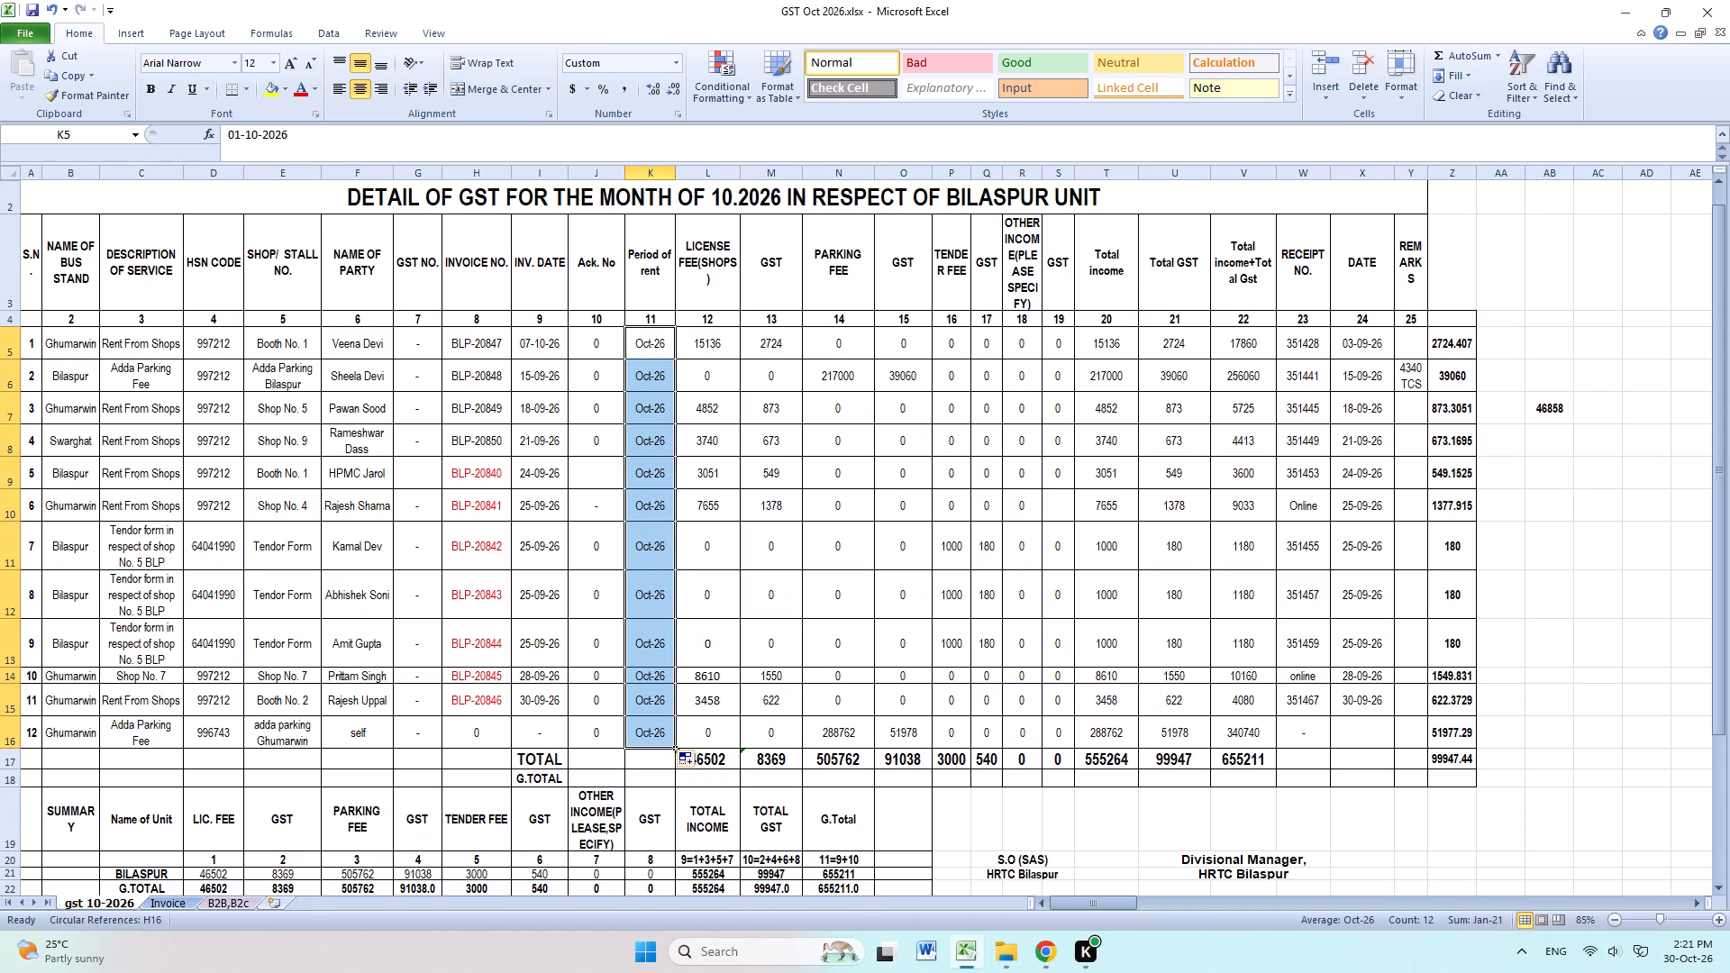
Check the serial 1 row's license fee, GST, total income, total GST and combined total cells.
click(719, 341)
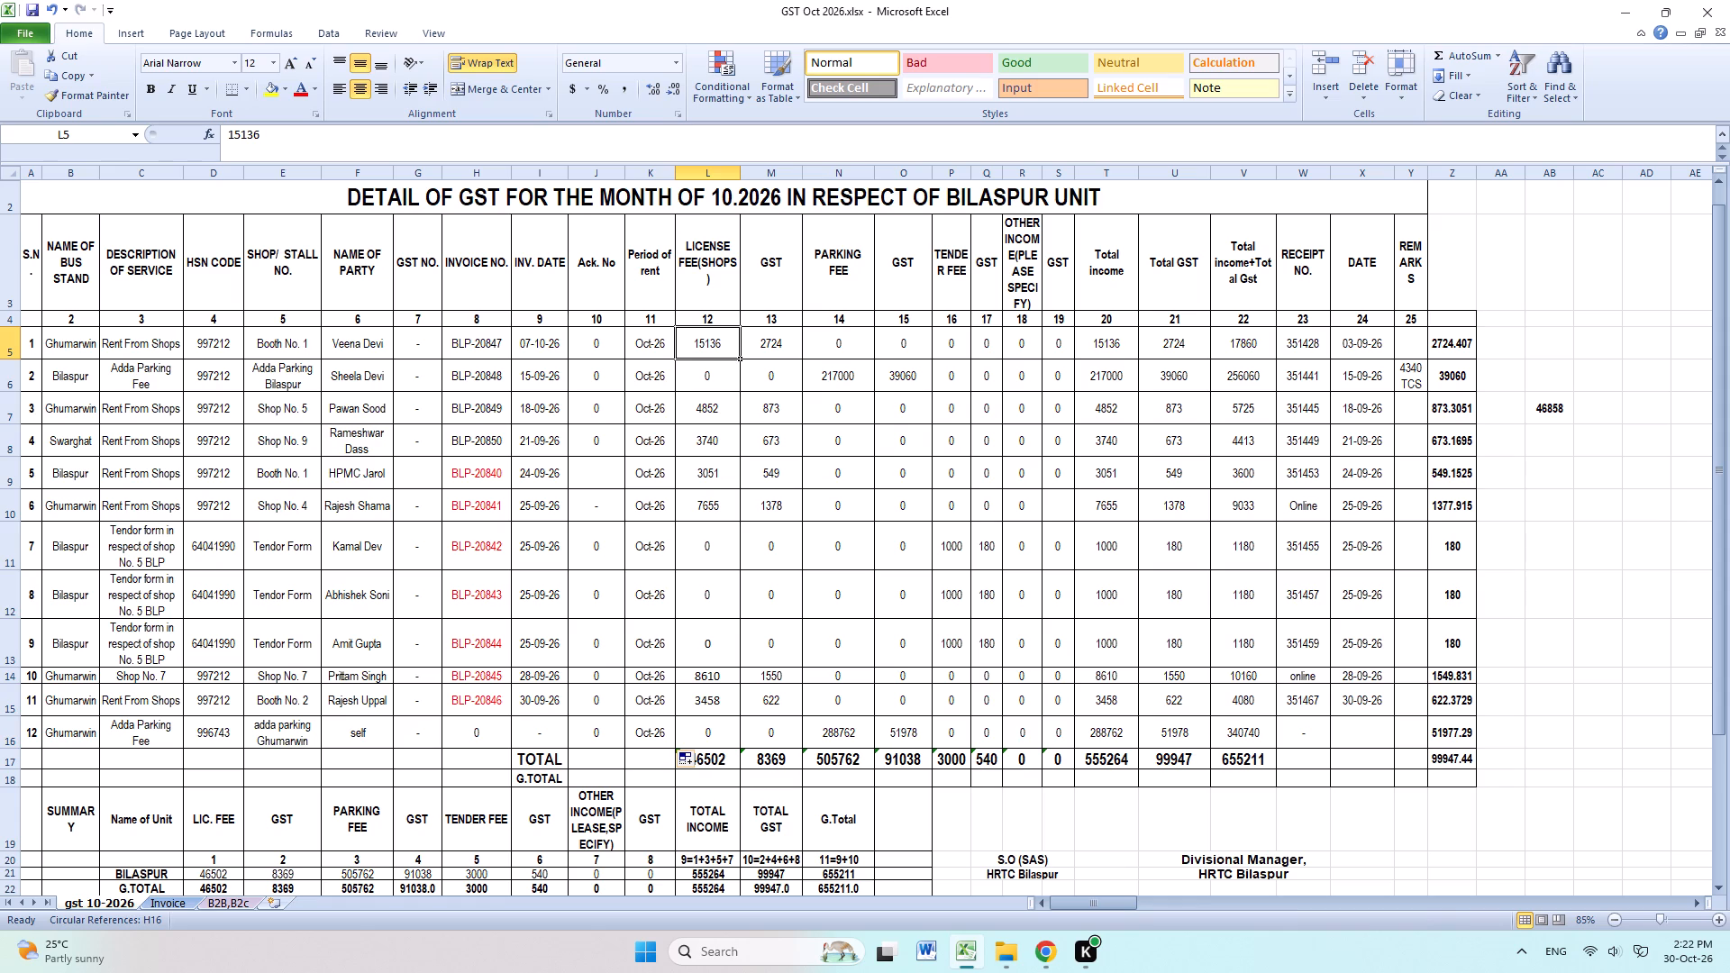
click(788, 352)
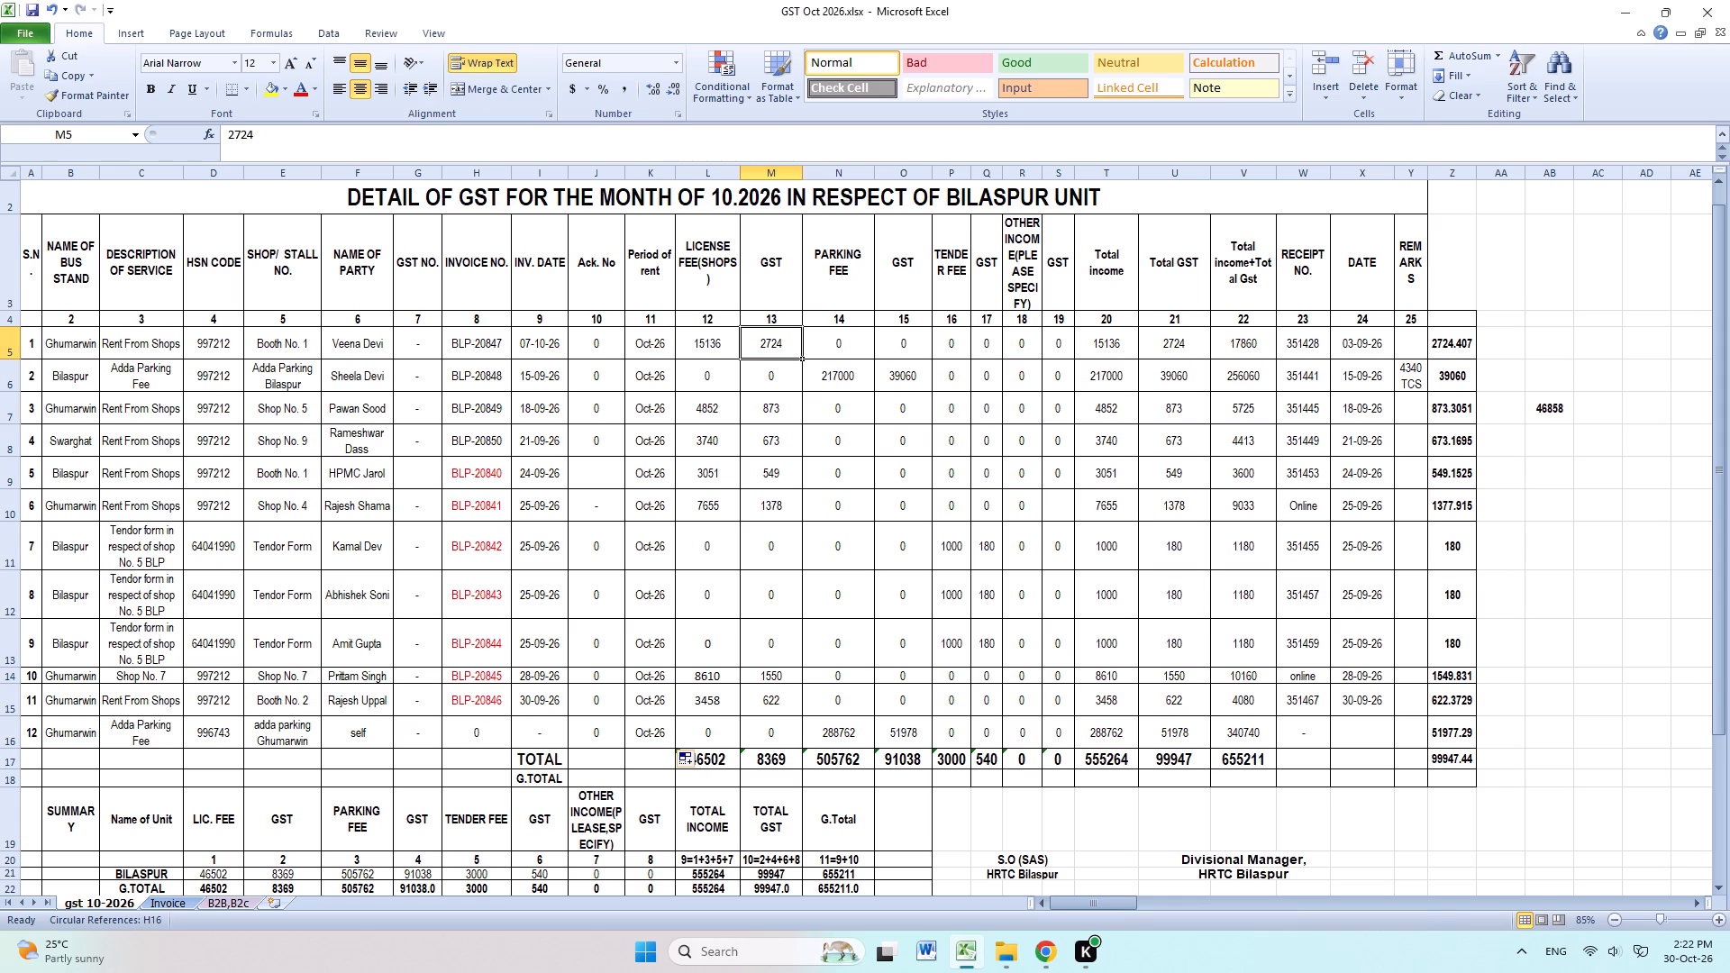
click(1122, 348)
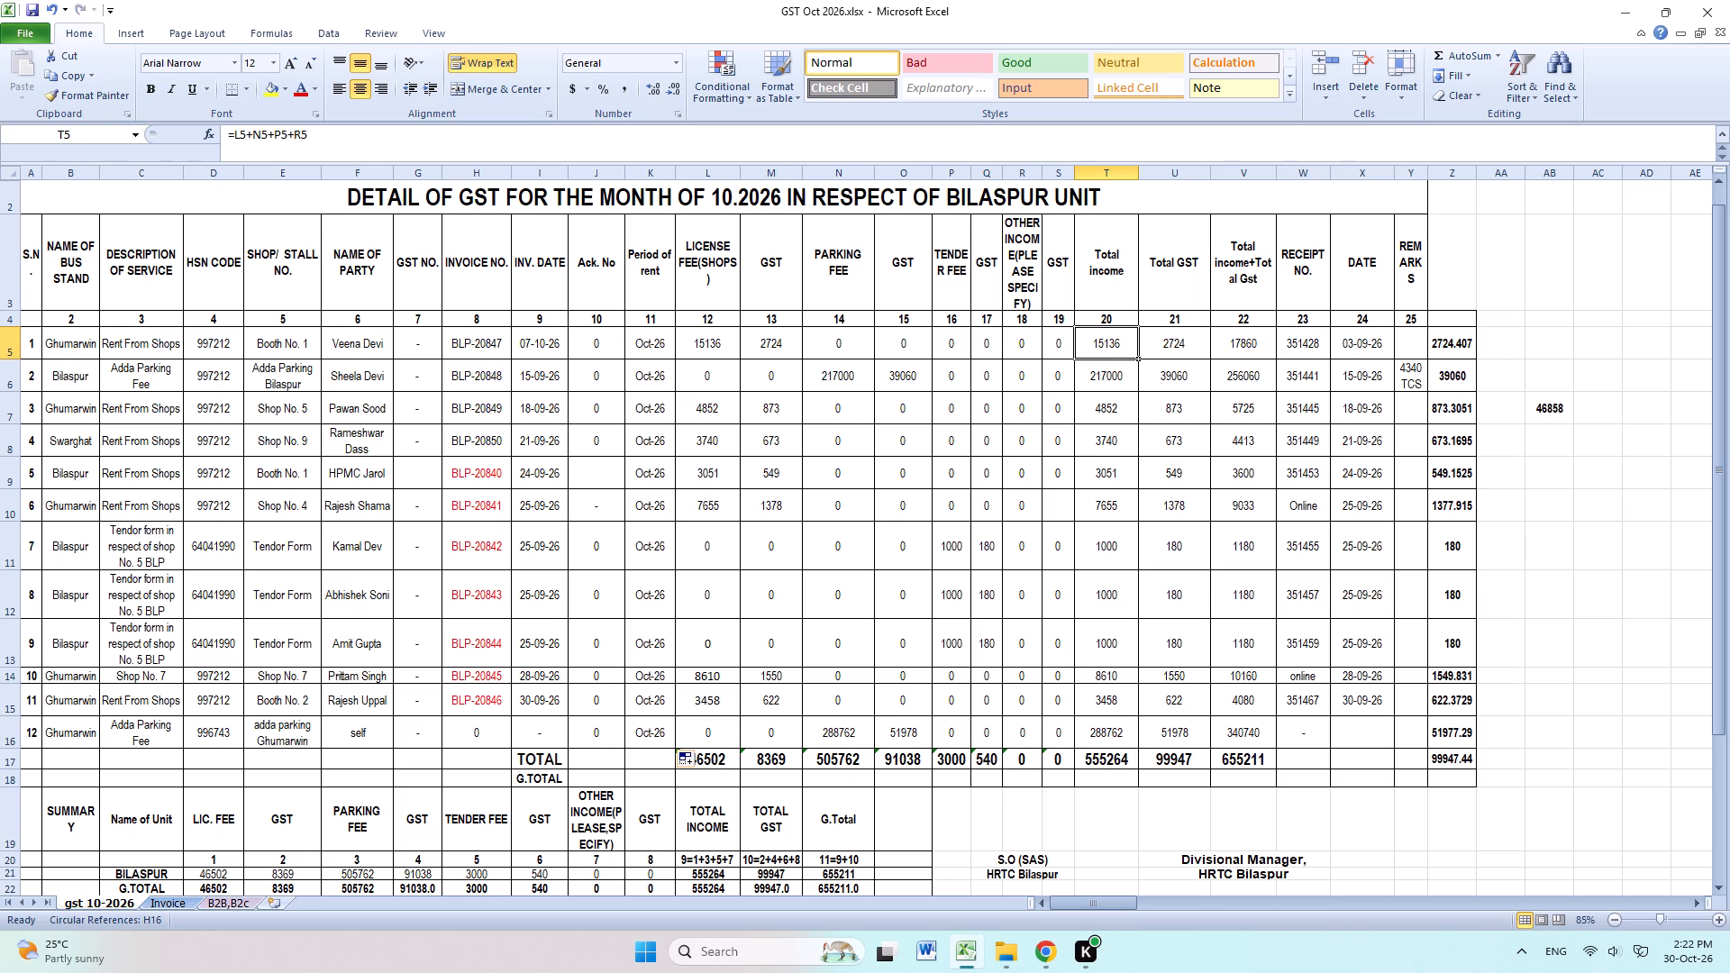
click(1172, 340)
click(1234, 350)
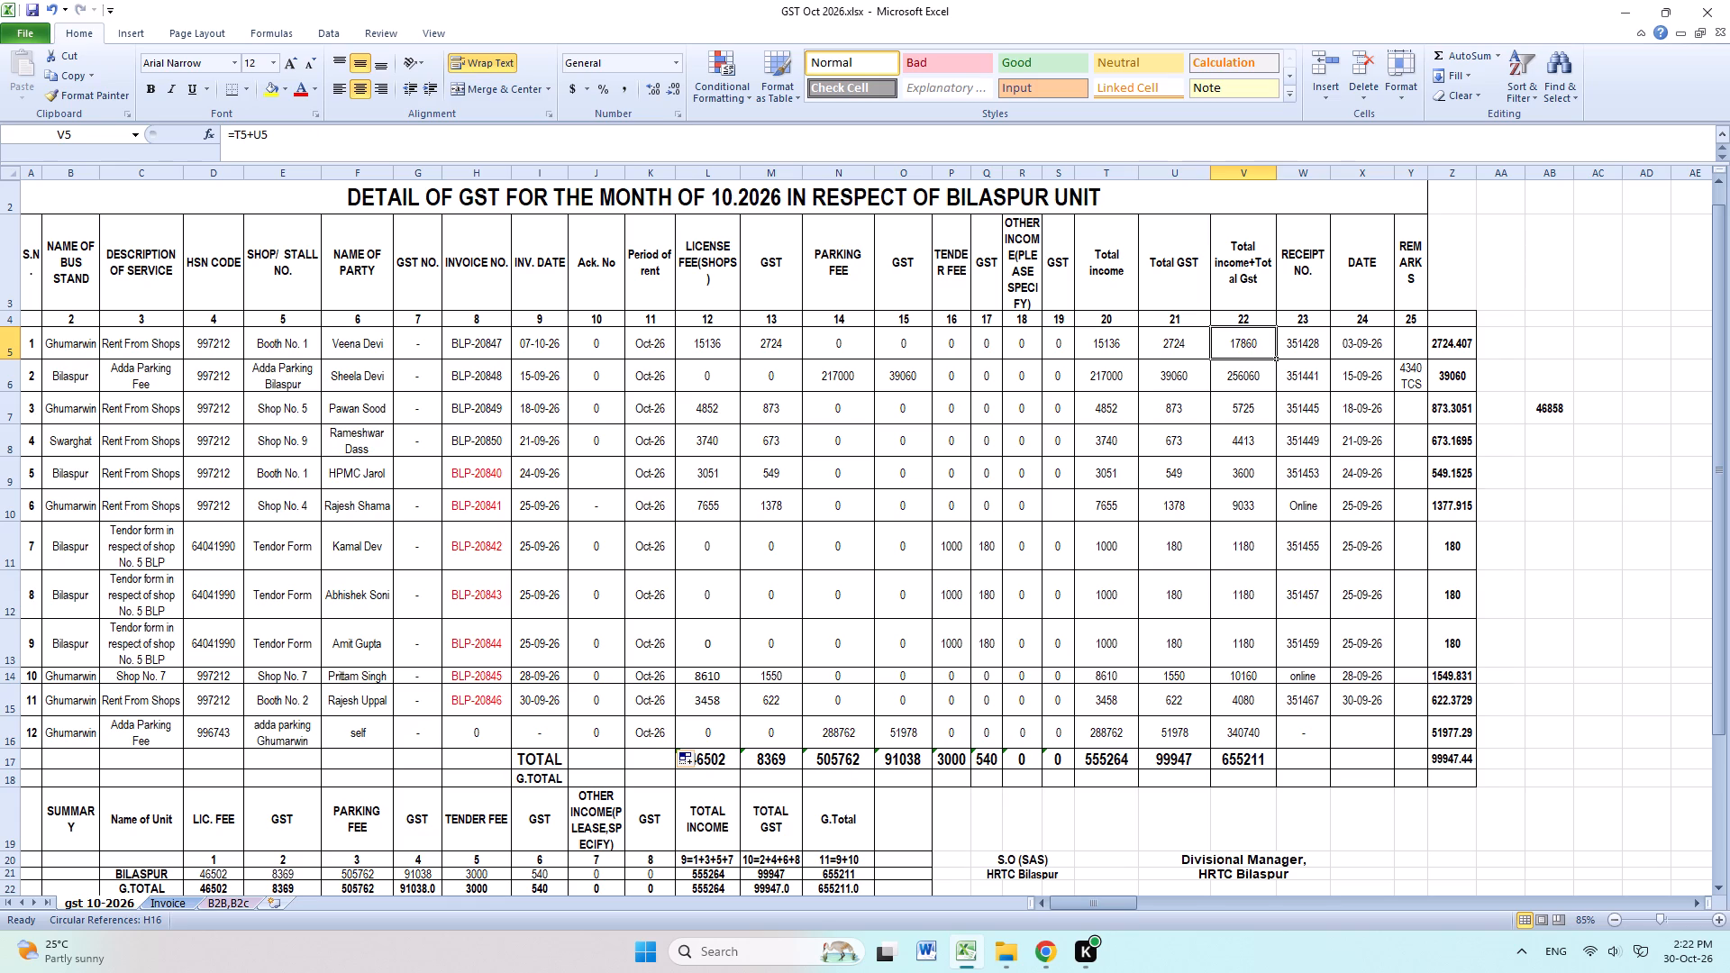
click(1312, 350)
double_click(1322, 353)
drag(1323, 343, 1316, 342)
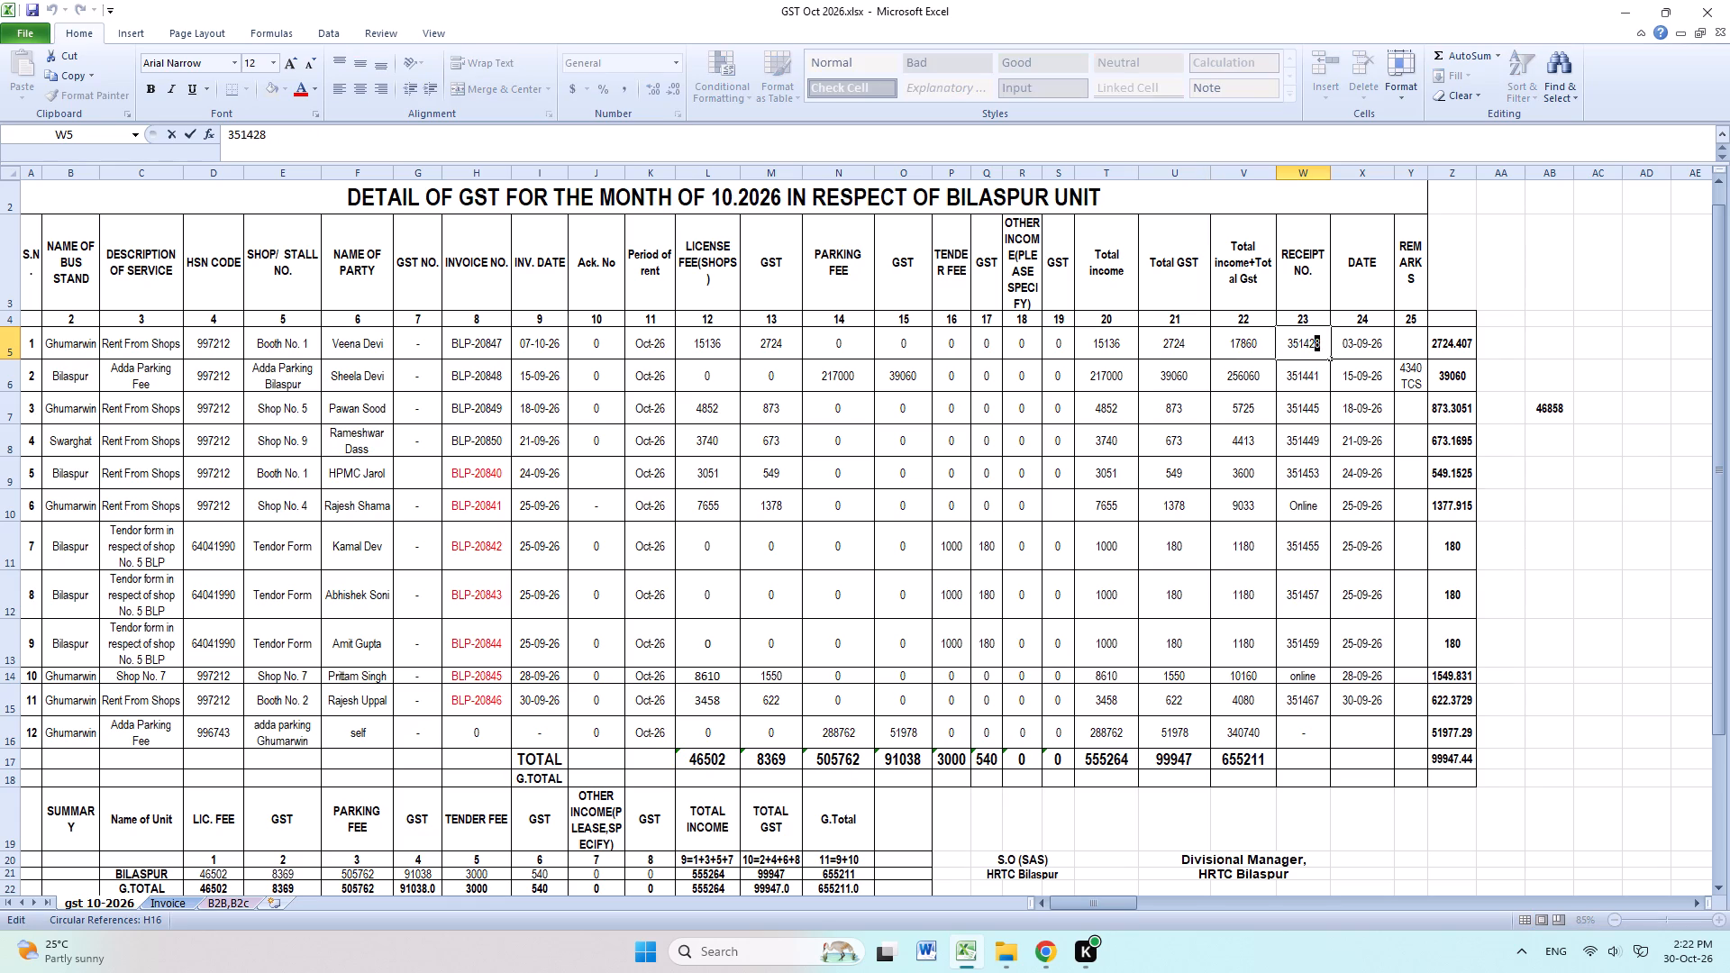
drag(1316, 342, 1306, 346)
Clear the receipt numbers of serials 1 to 11 and fill all of those cells with 351.
drag(1312, 709, 1311, 347)
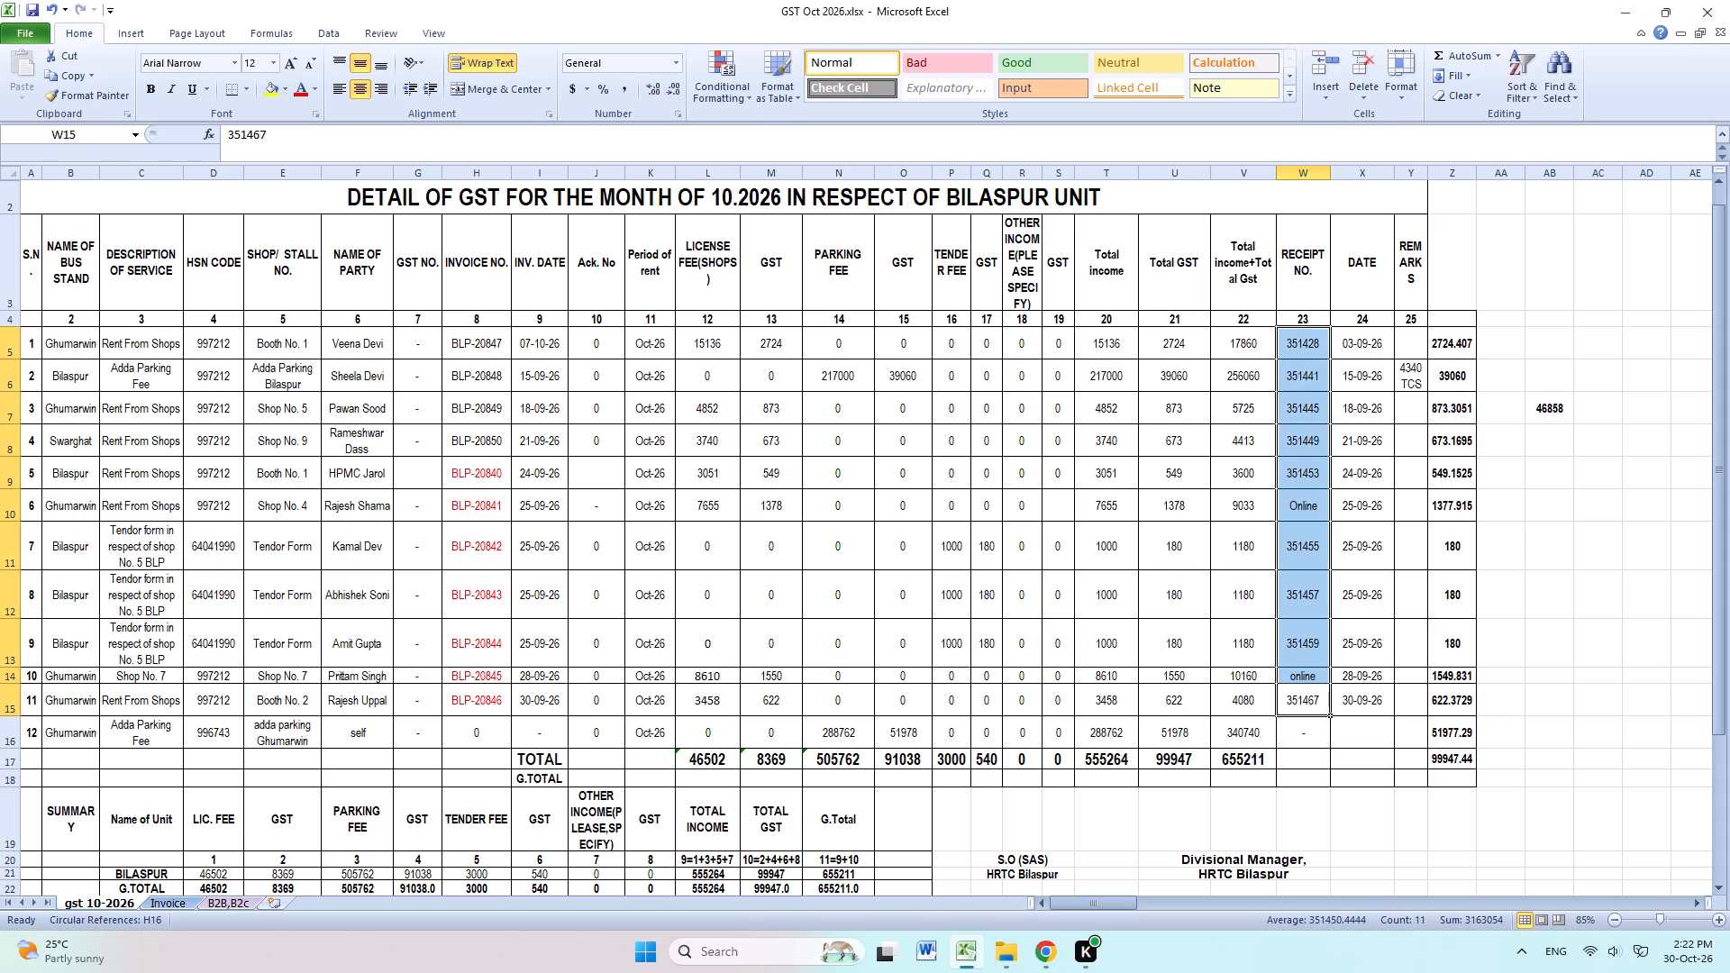
key(Delete)
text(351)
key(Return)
double_click(1307, 350)
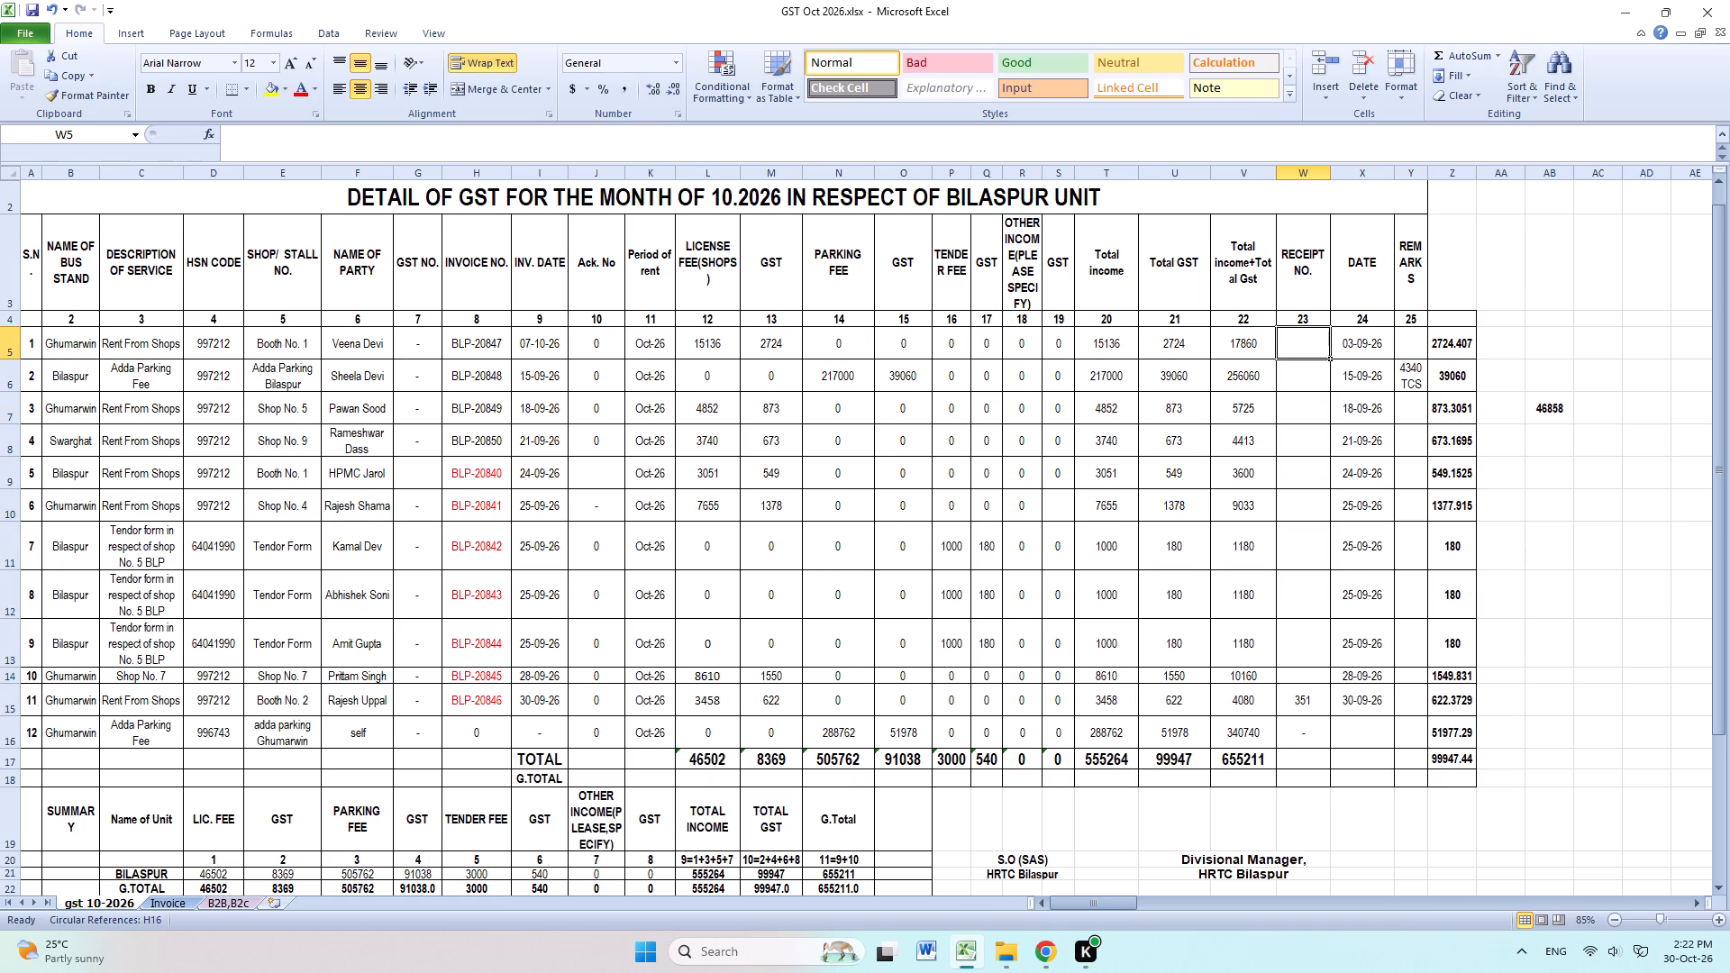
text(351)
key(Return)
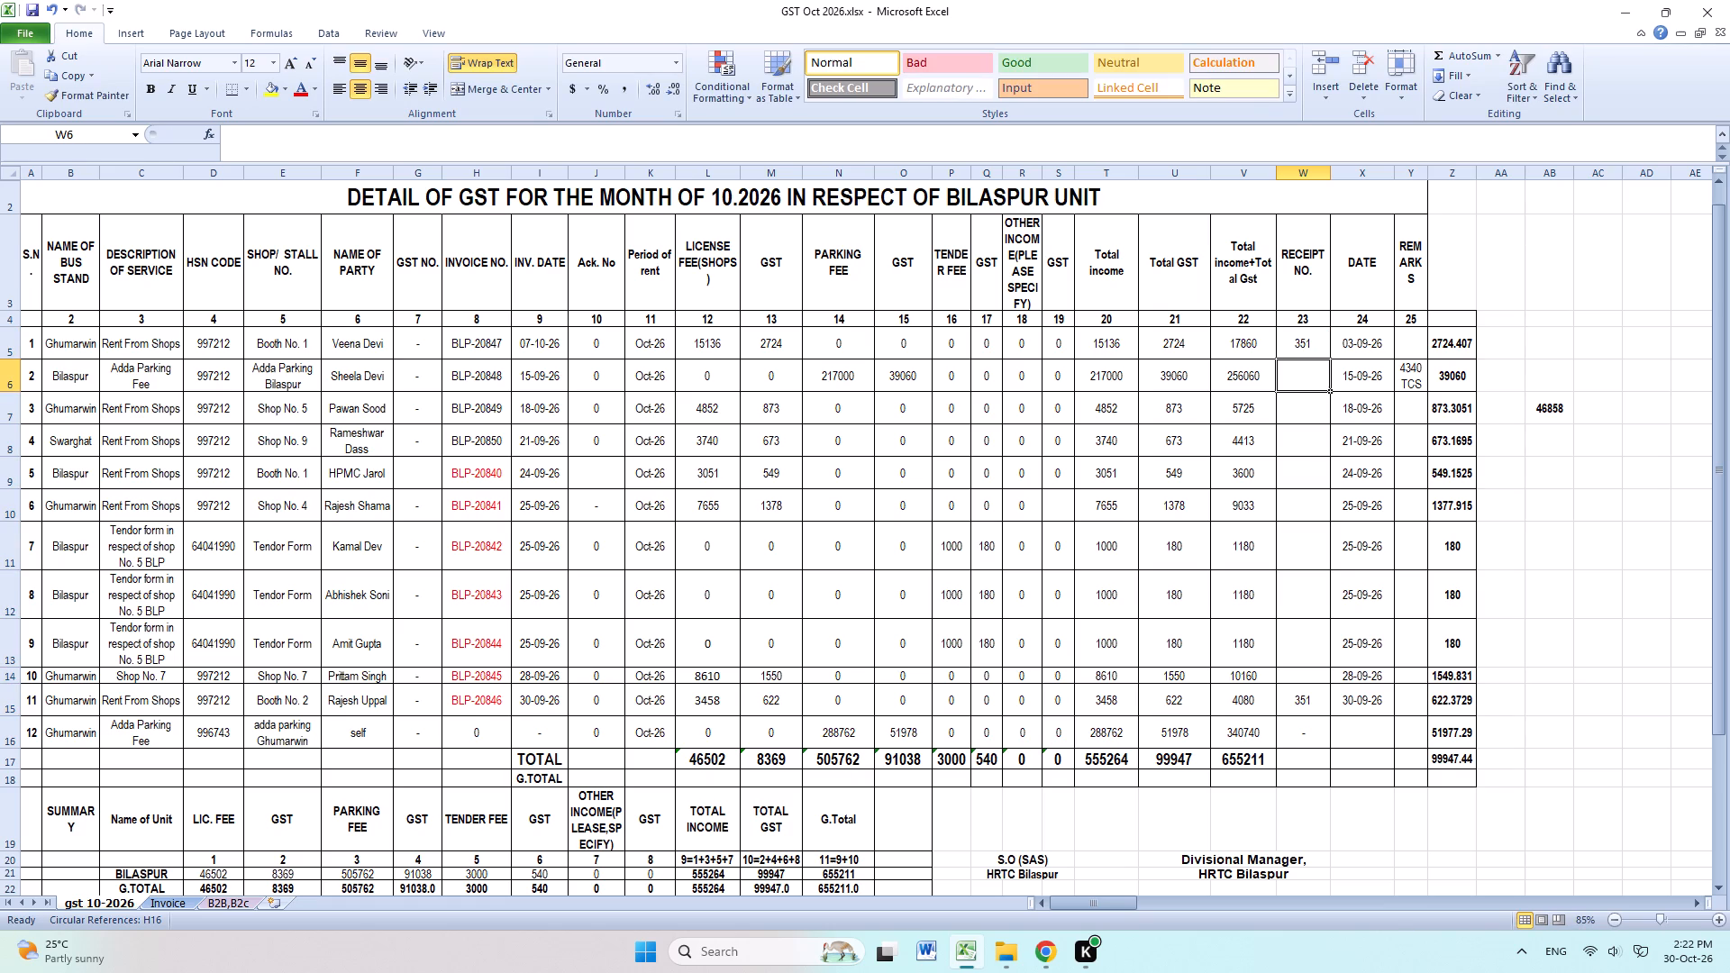
click(1301, 334)
drag(1330, 359, 1357, 632)
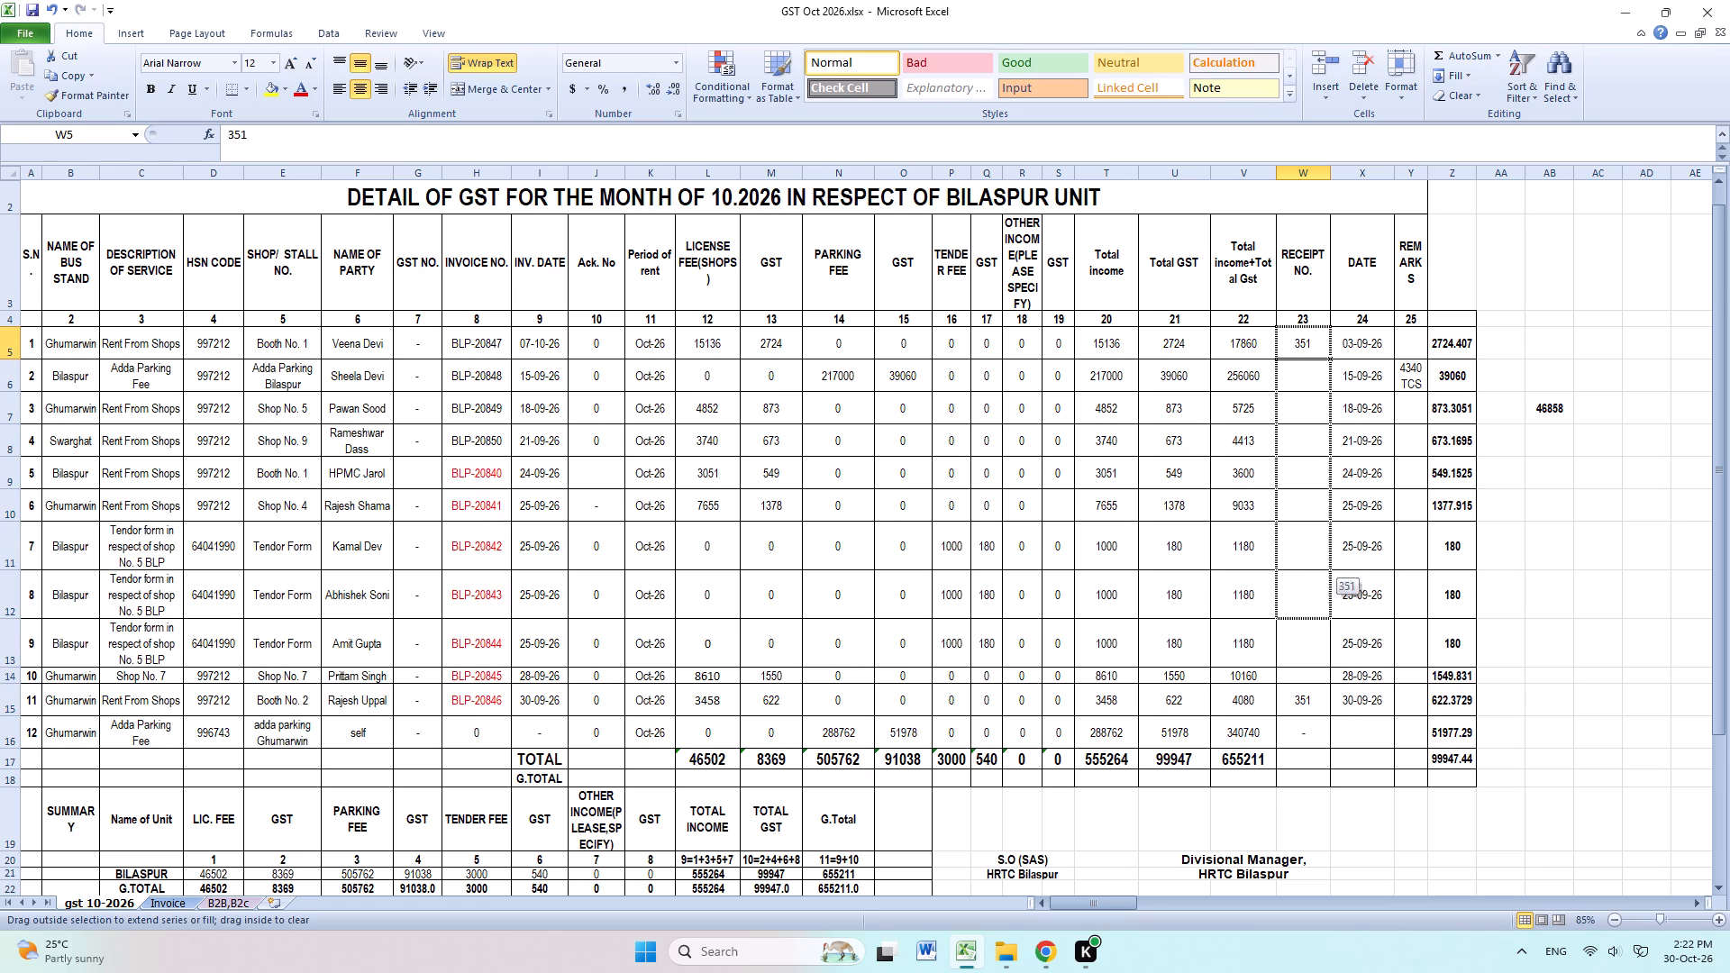
drag(1357, 632, 1360, 717)
double_click(1321, 341)
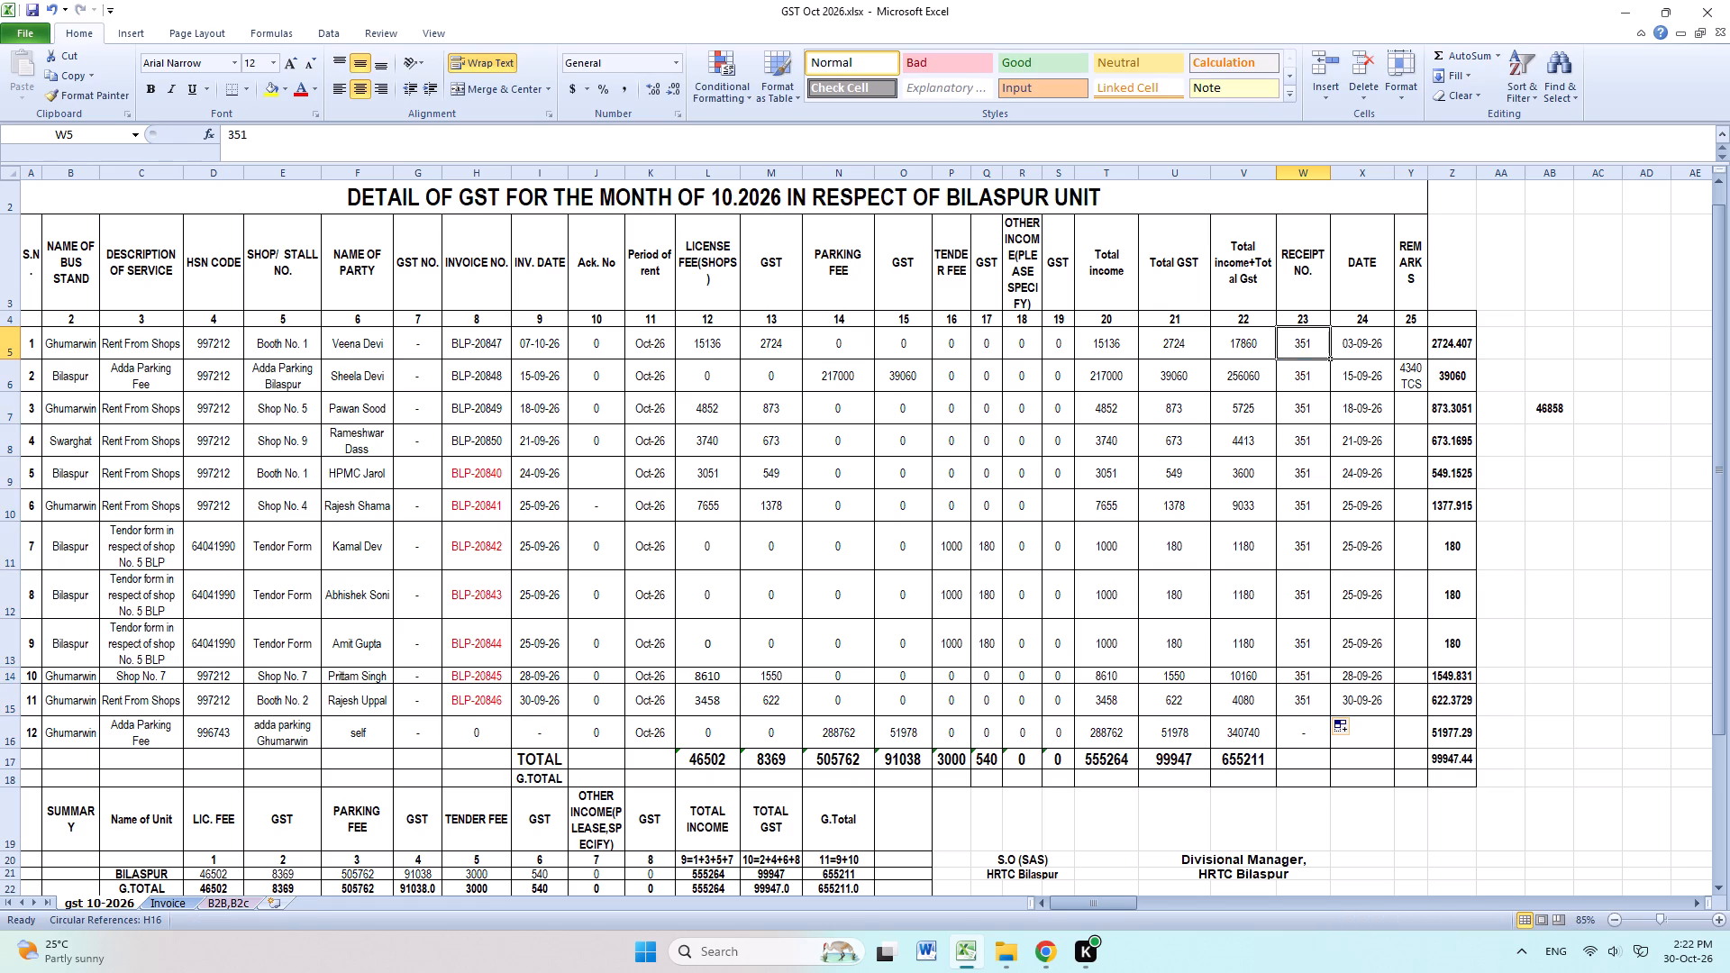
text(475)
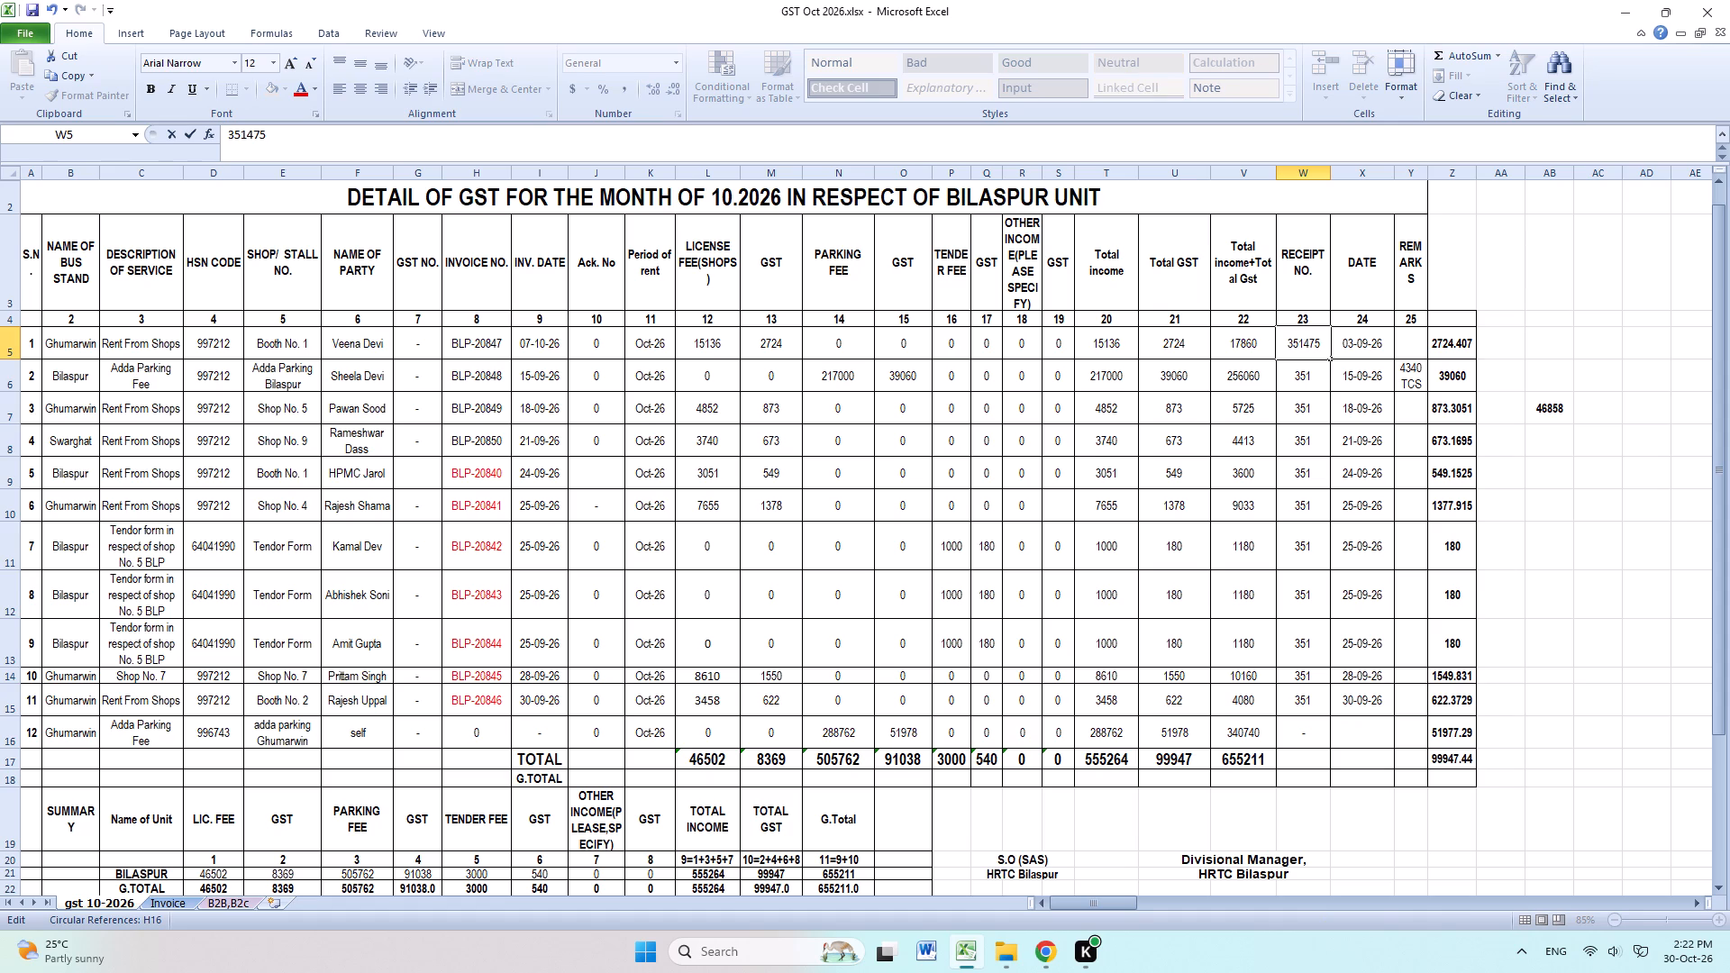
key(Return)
Set the serial 1 row's receipt date to 07-10-2026.
double_click(1381, 348)
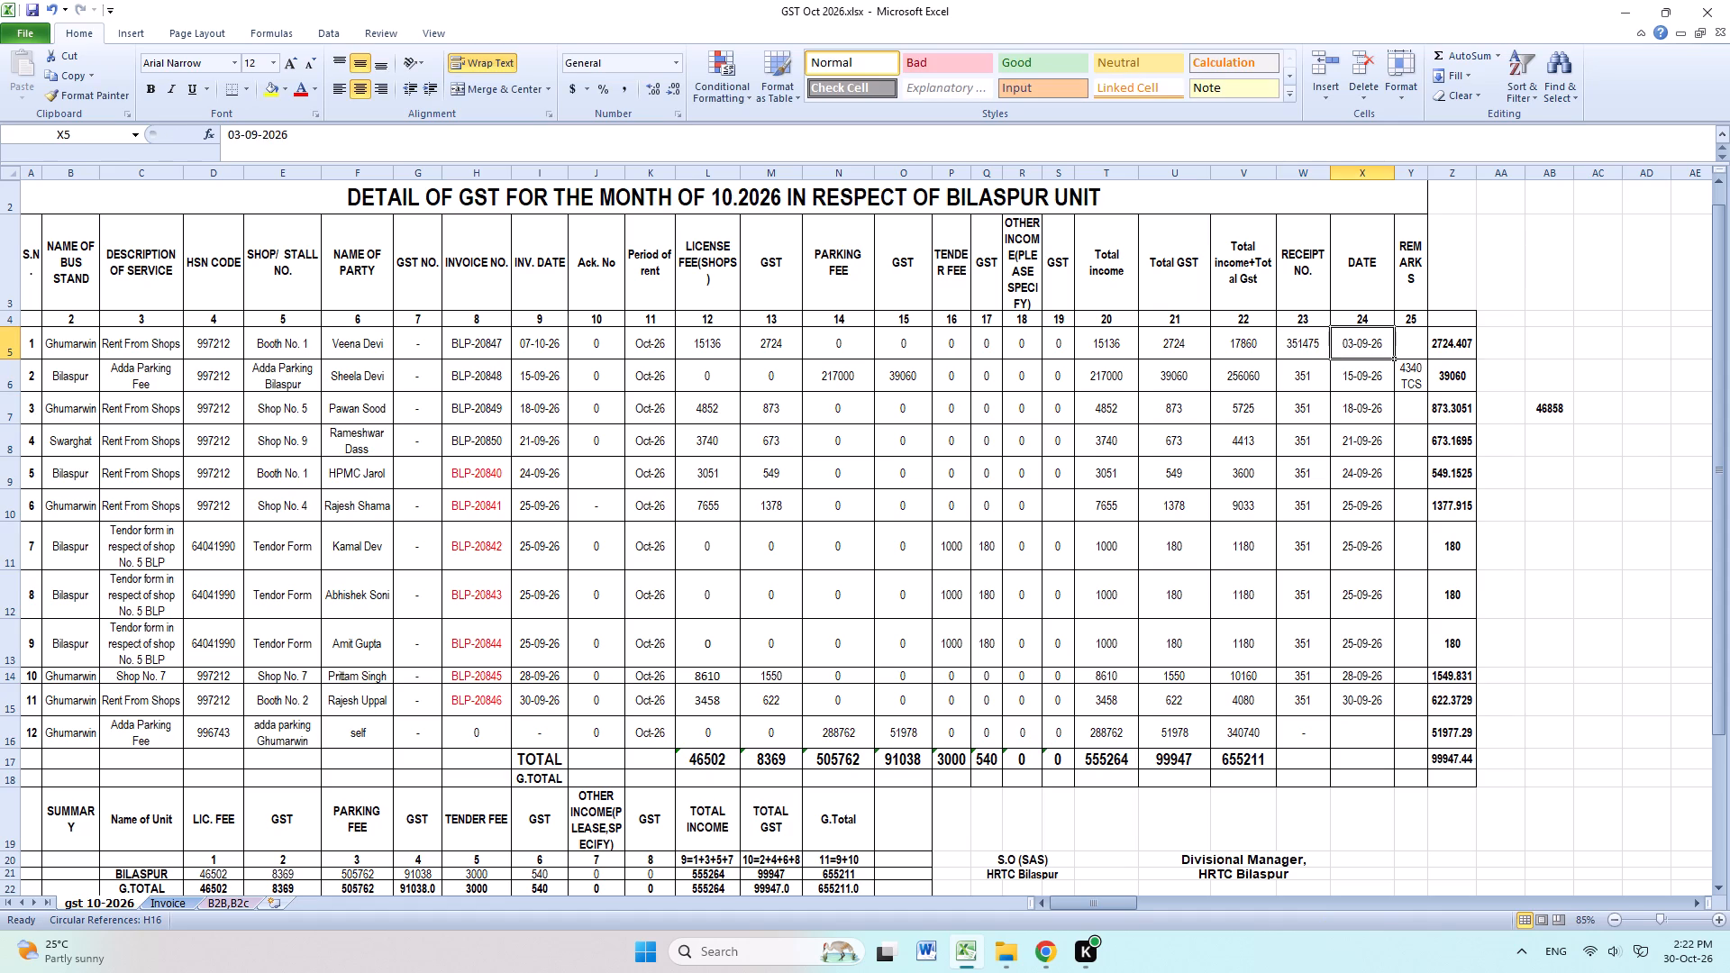
drag(1389, 341, 1321, 343)
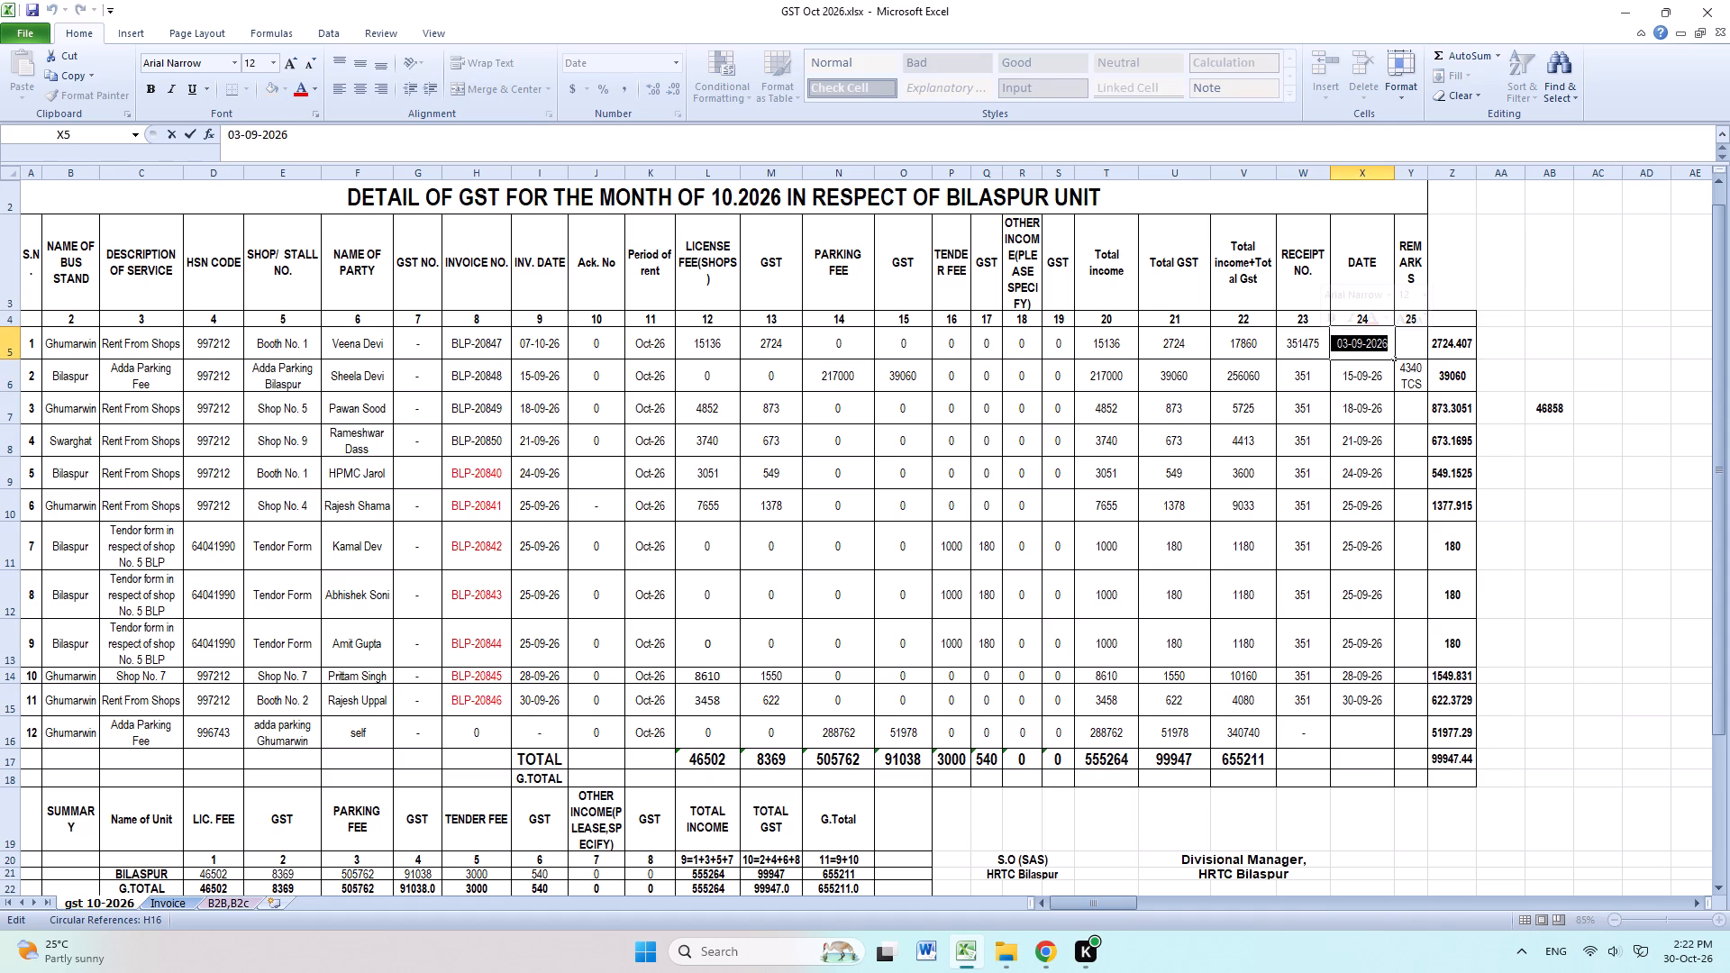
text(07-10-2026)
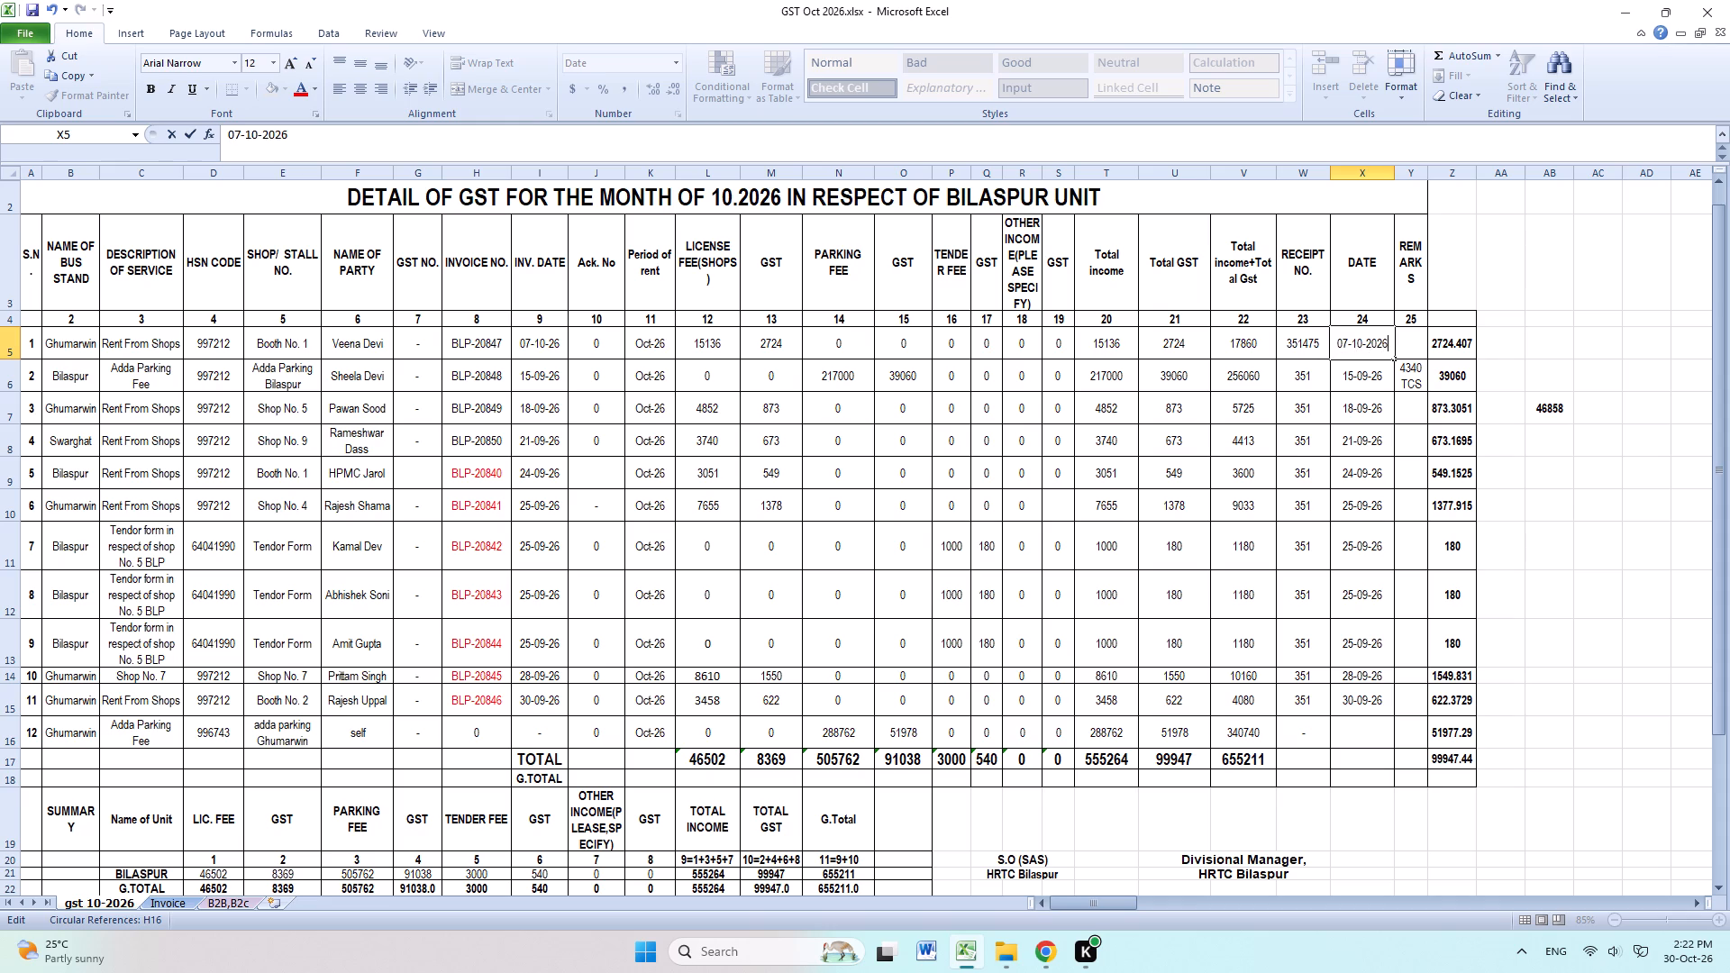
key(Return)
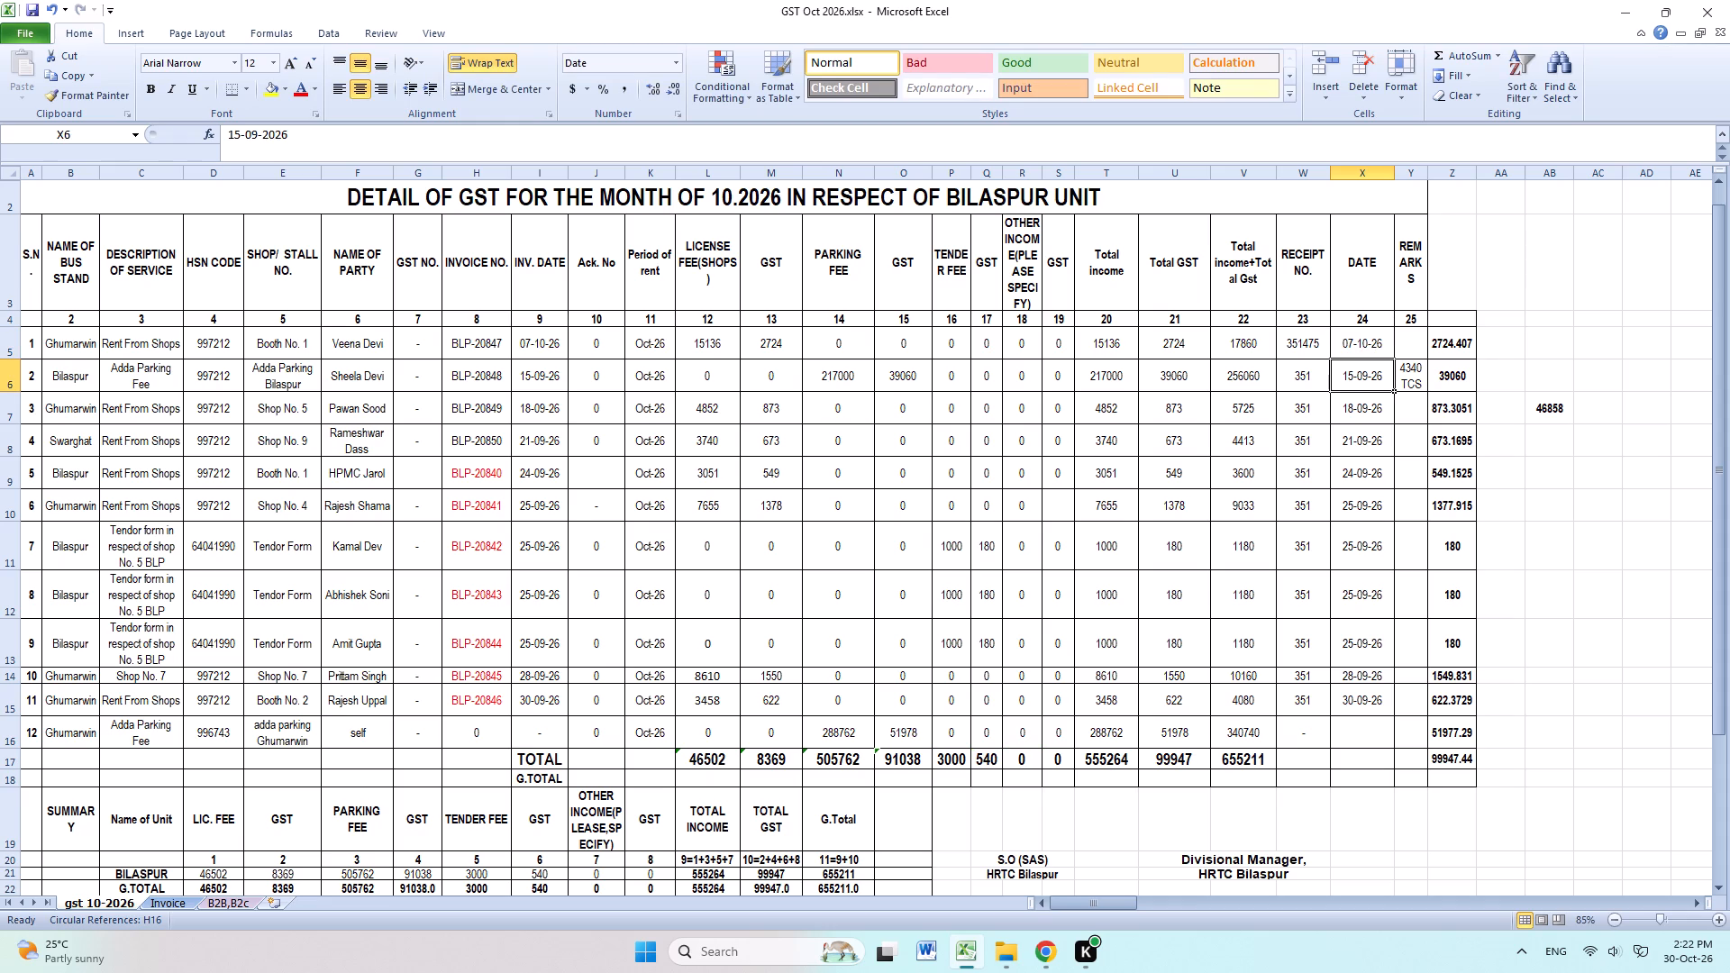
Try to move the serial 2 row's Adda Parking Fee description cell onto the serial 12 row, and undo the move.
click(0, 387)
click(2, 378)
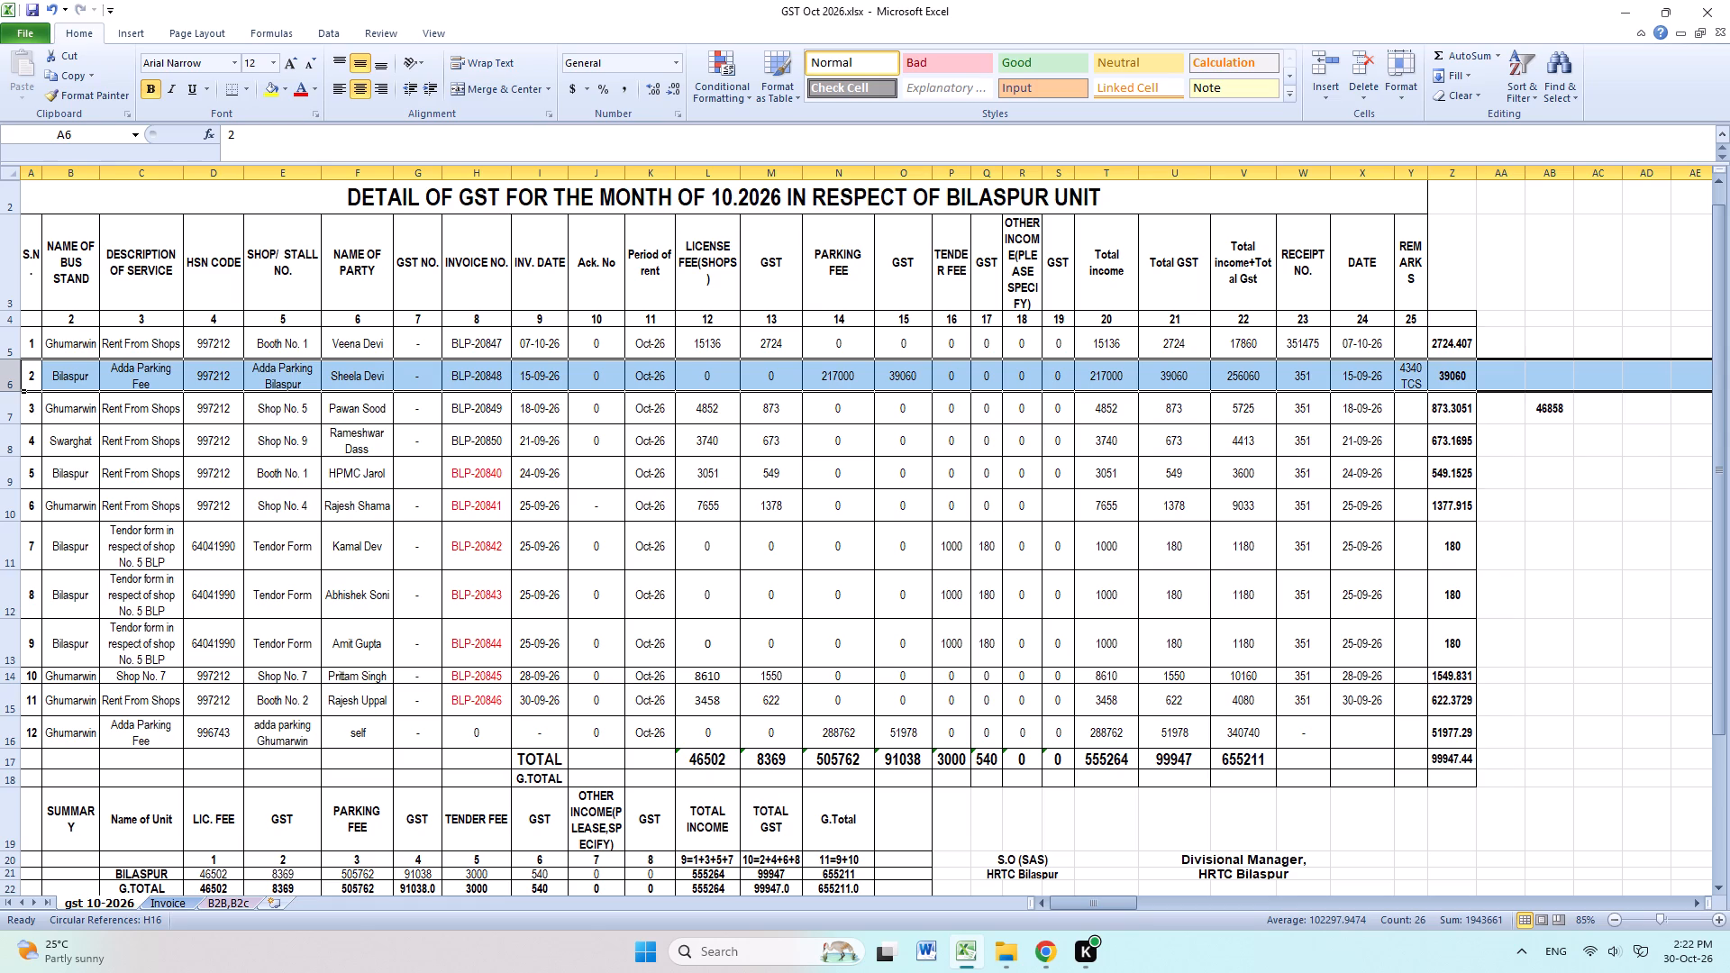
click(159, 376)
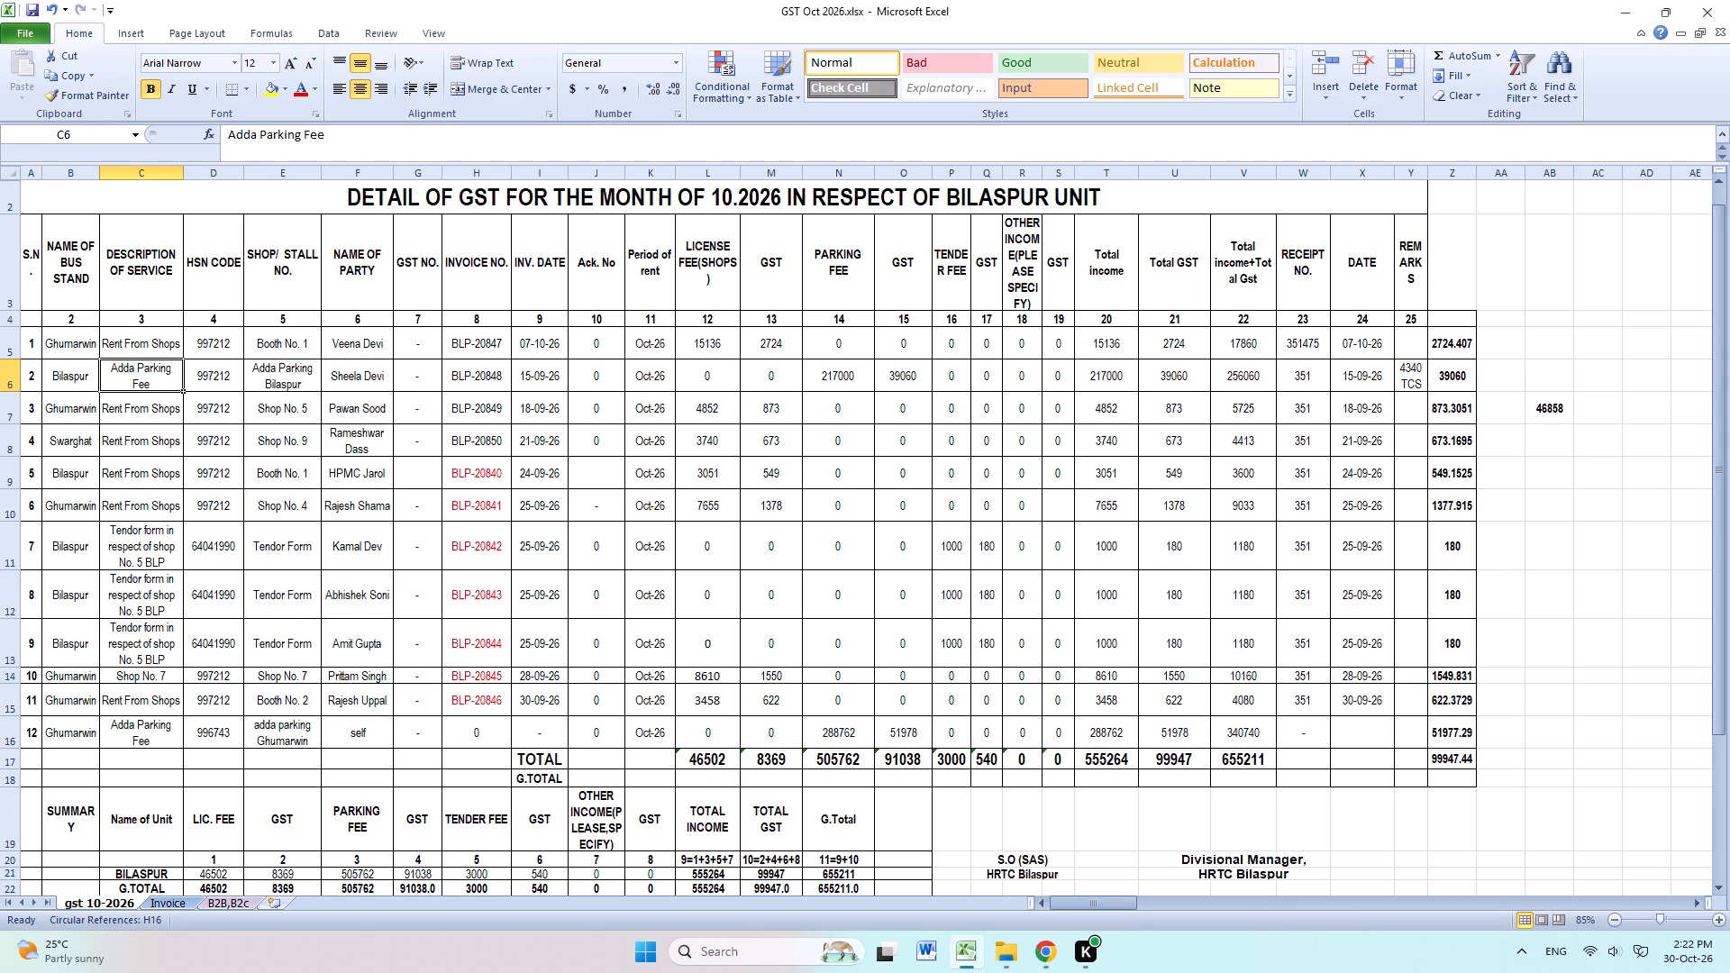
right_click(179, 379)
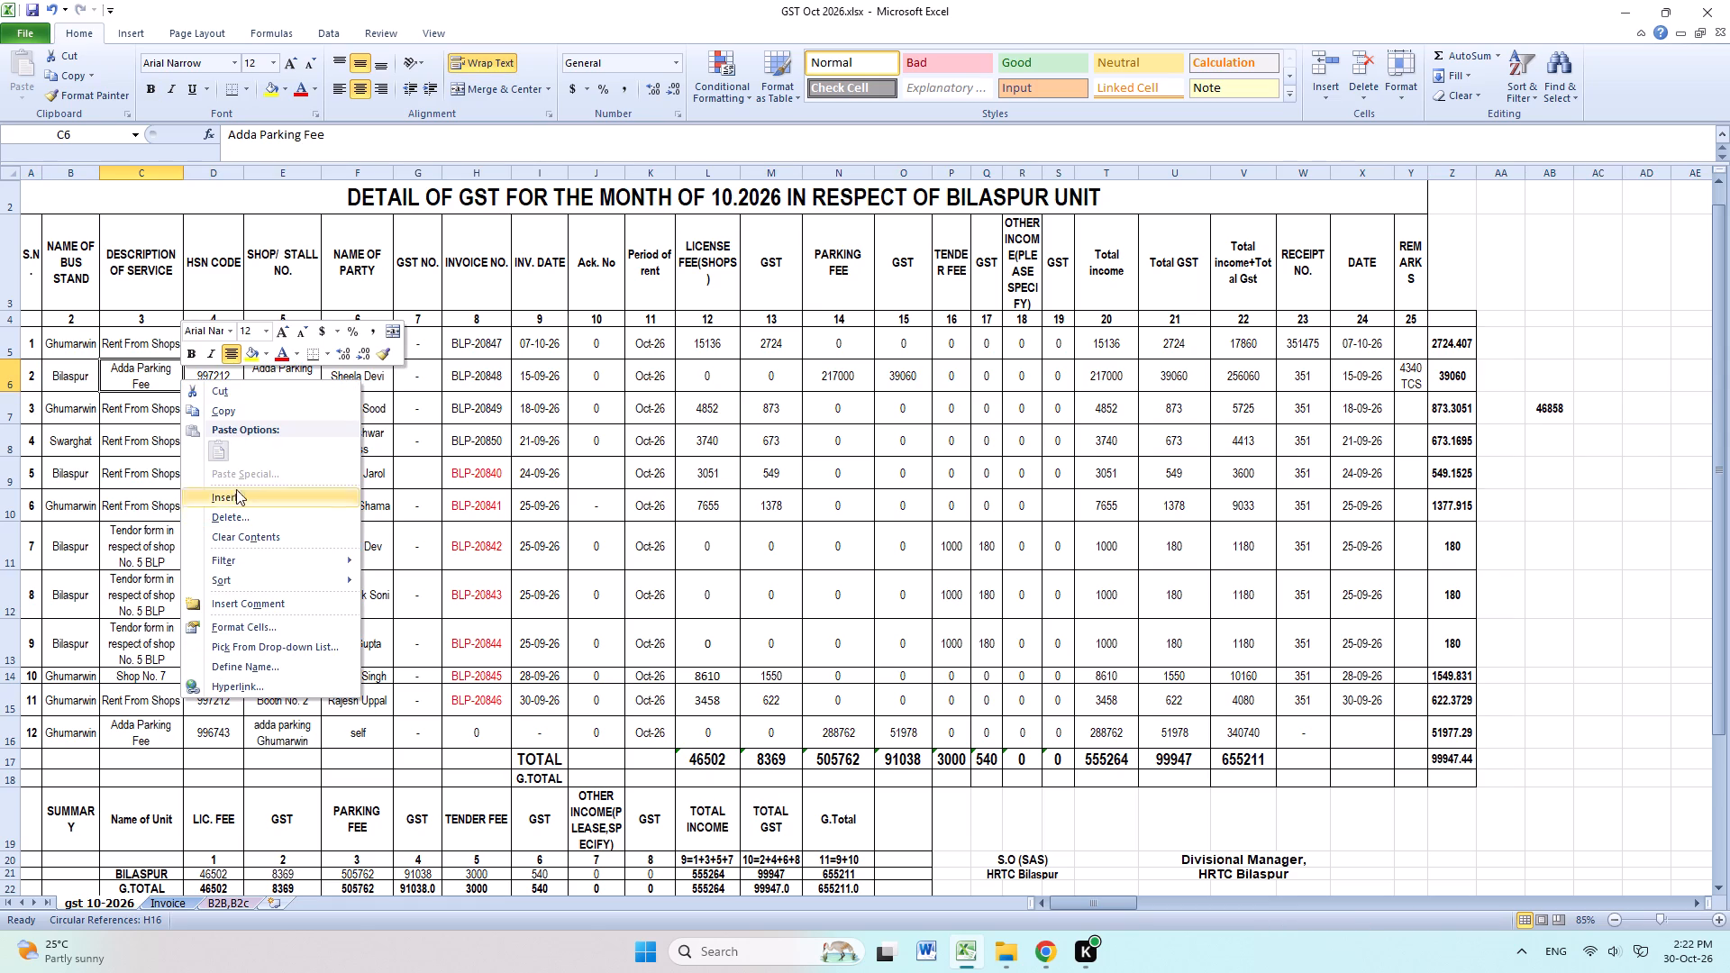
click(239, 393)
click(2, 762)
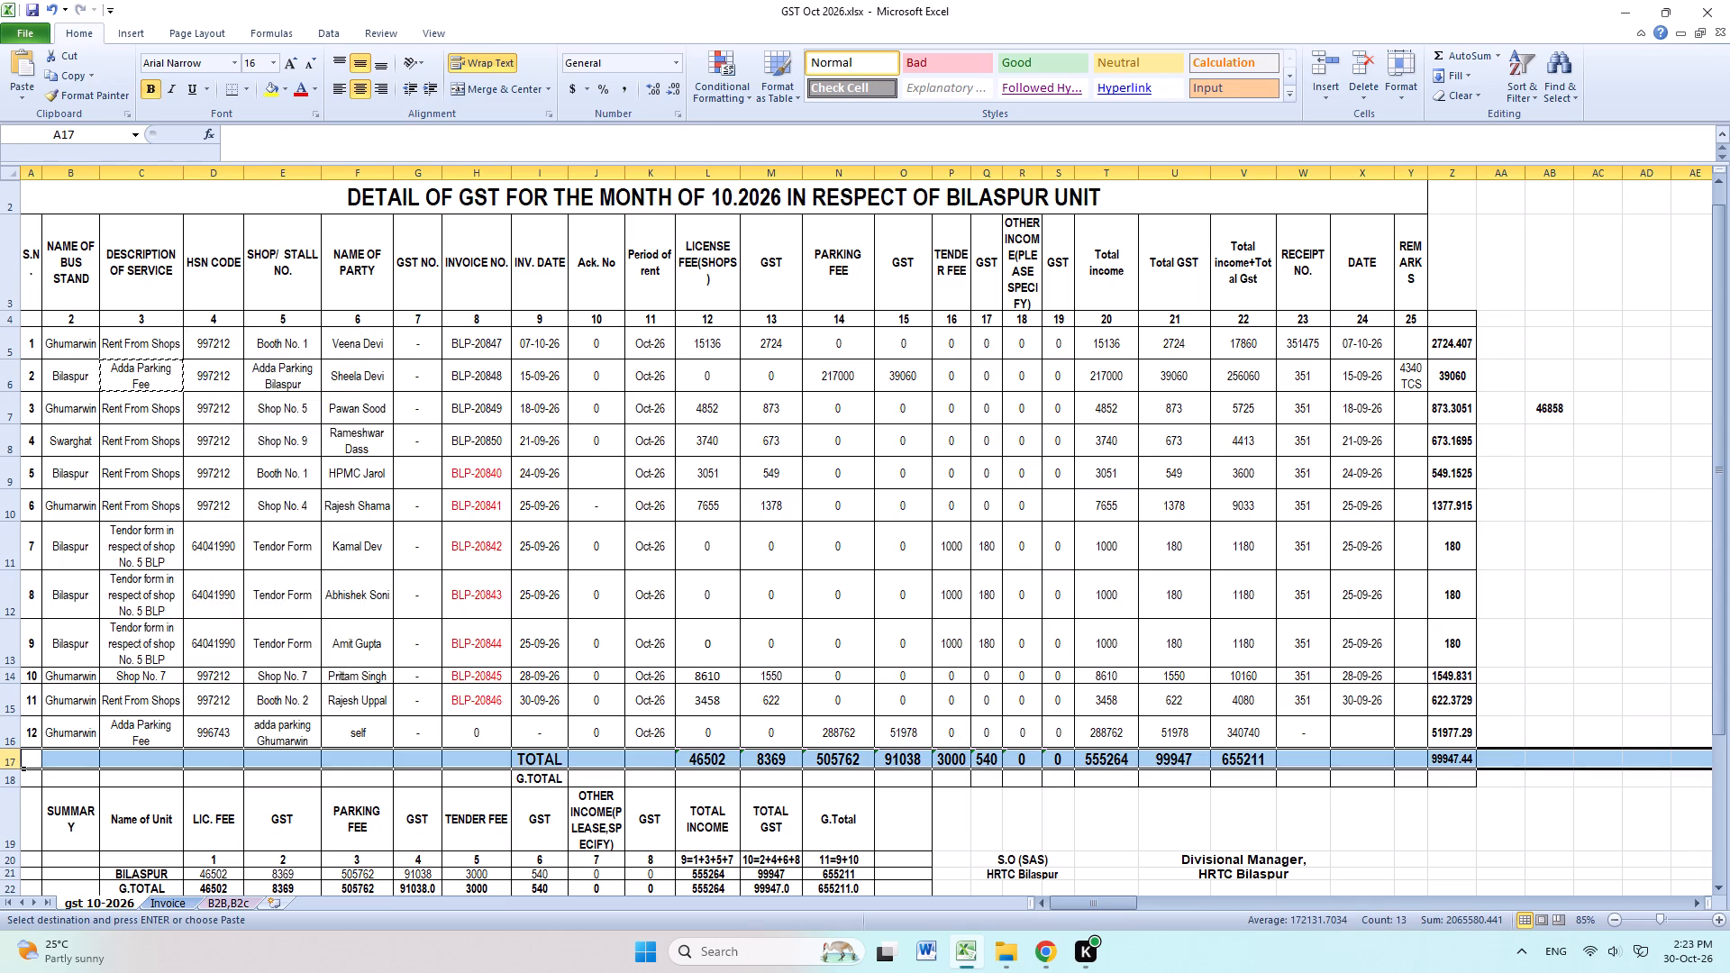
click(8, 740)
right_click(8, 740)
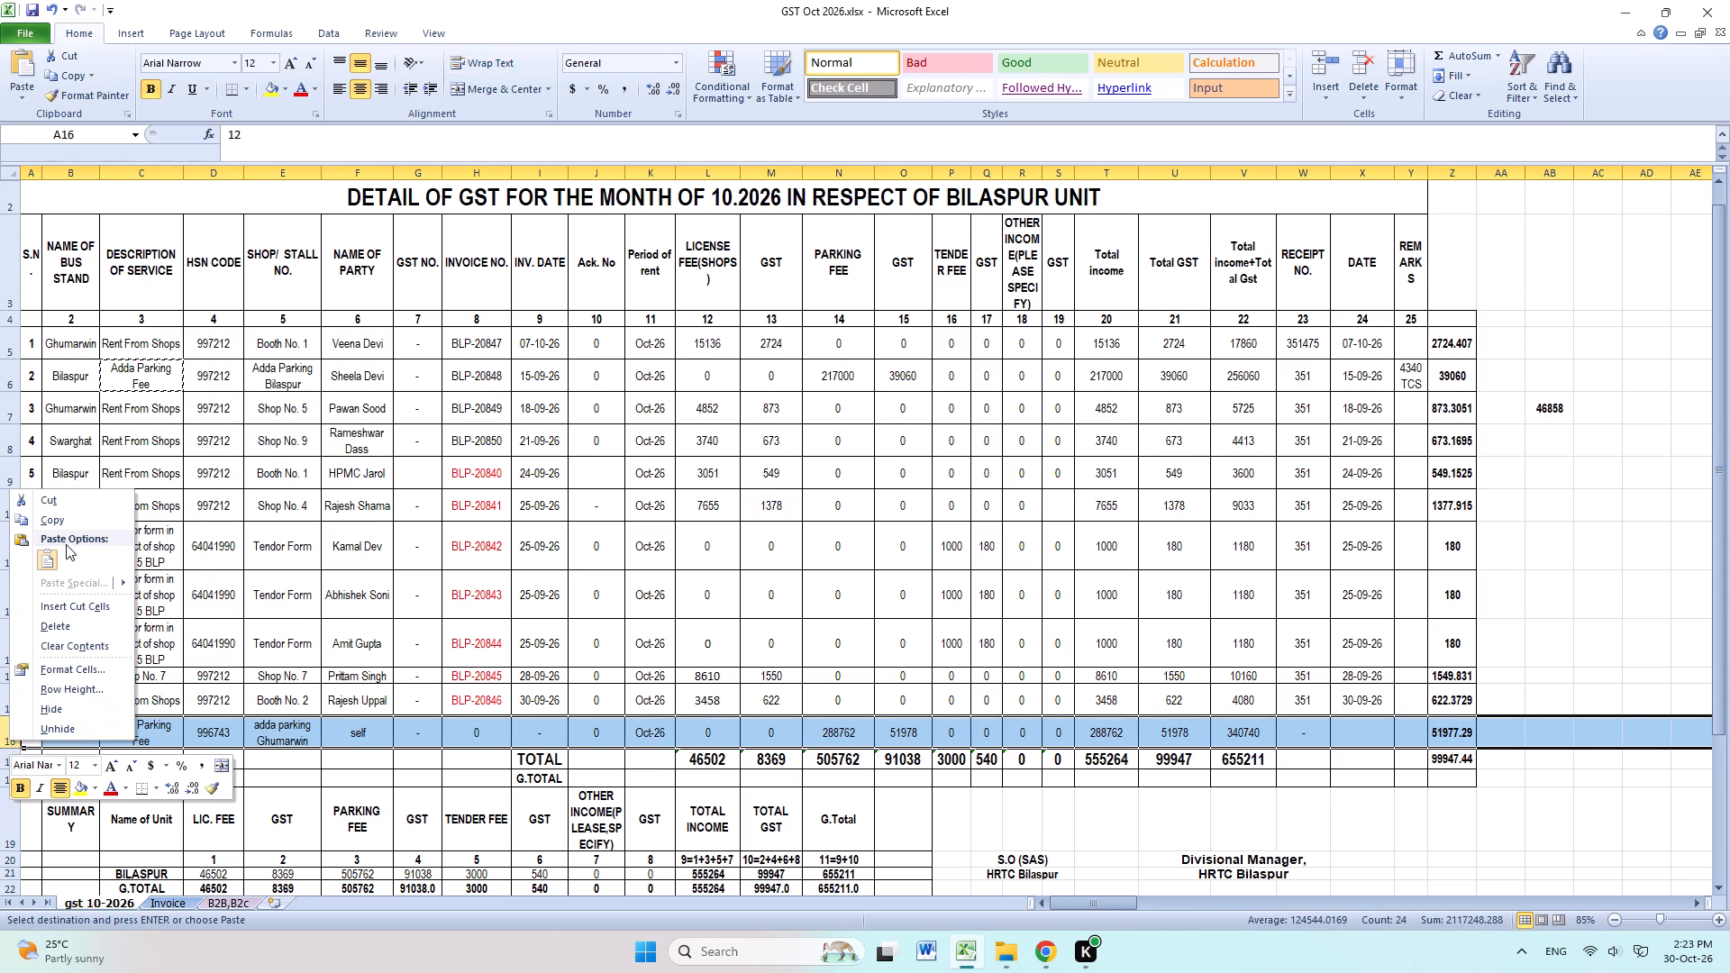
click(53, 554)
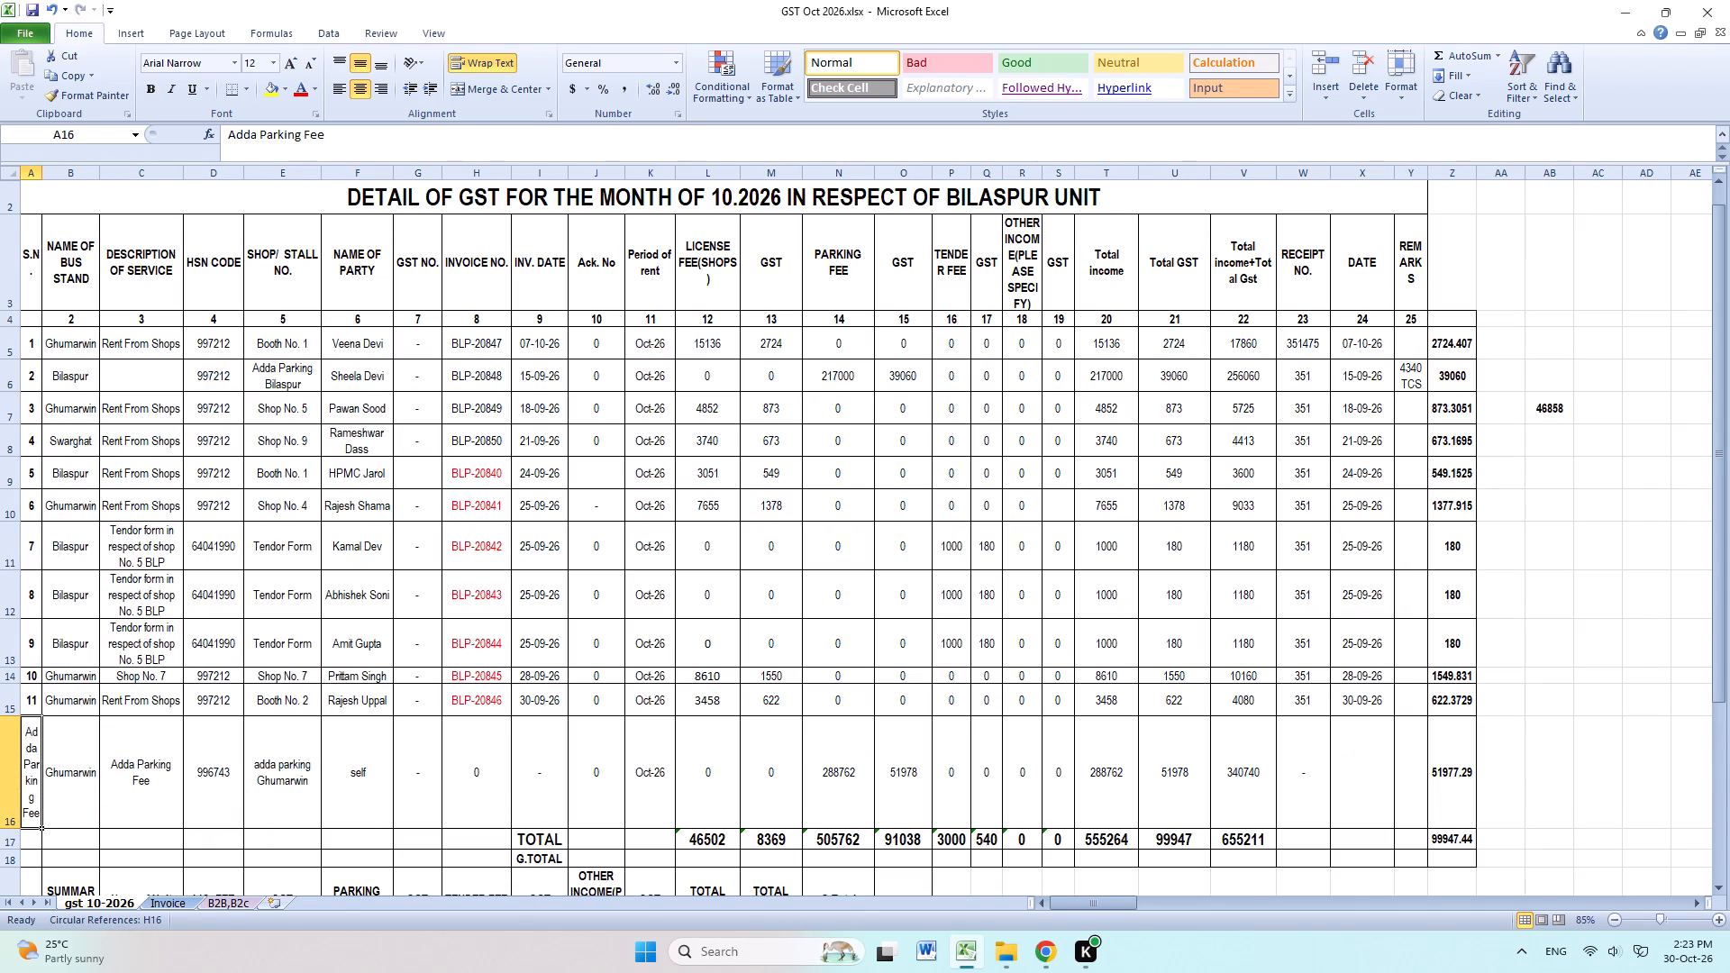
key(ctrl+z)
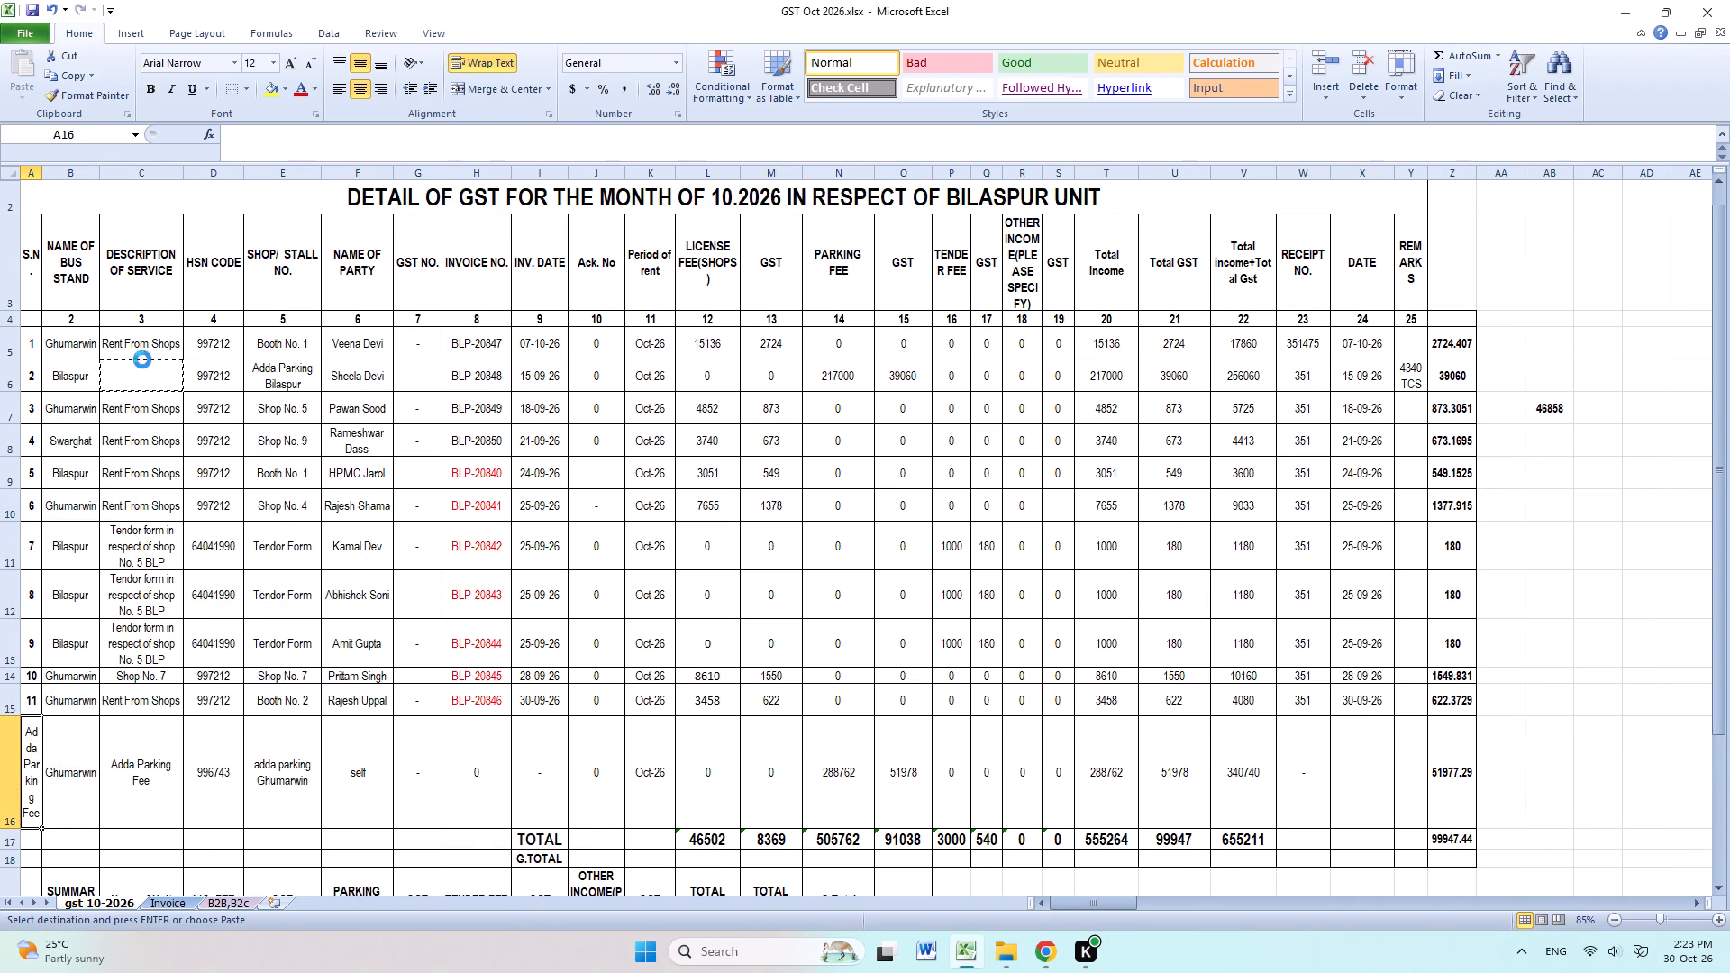
Move the whole serial 2 Bilaspur parking fee row onto the serial 12 row, replacing the Ghumarwin parking entry.
click(6, 379)
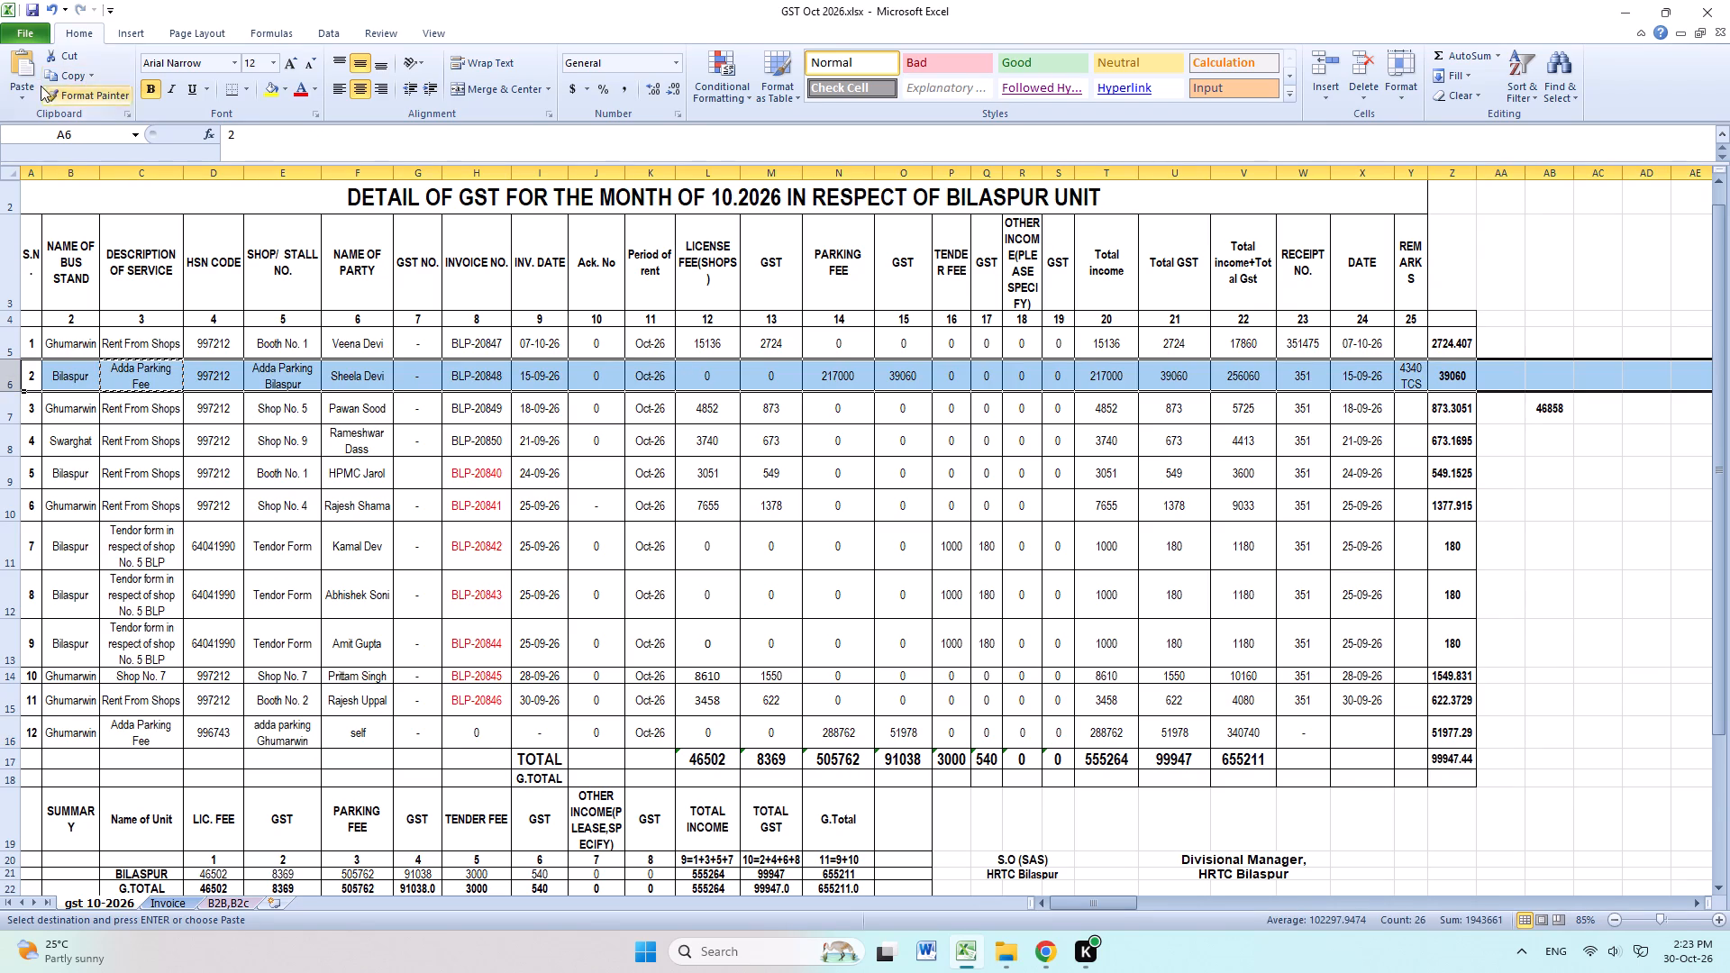
click(71, 51)
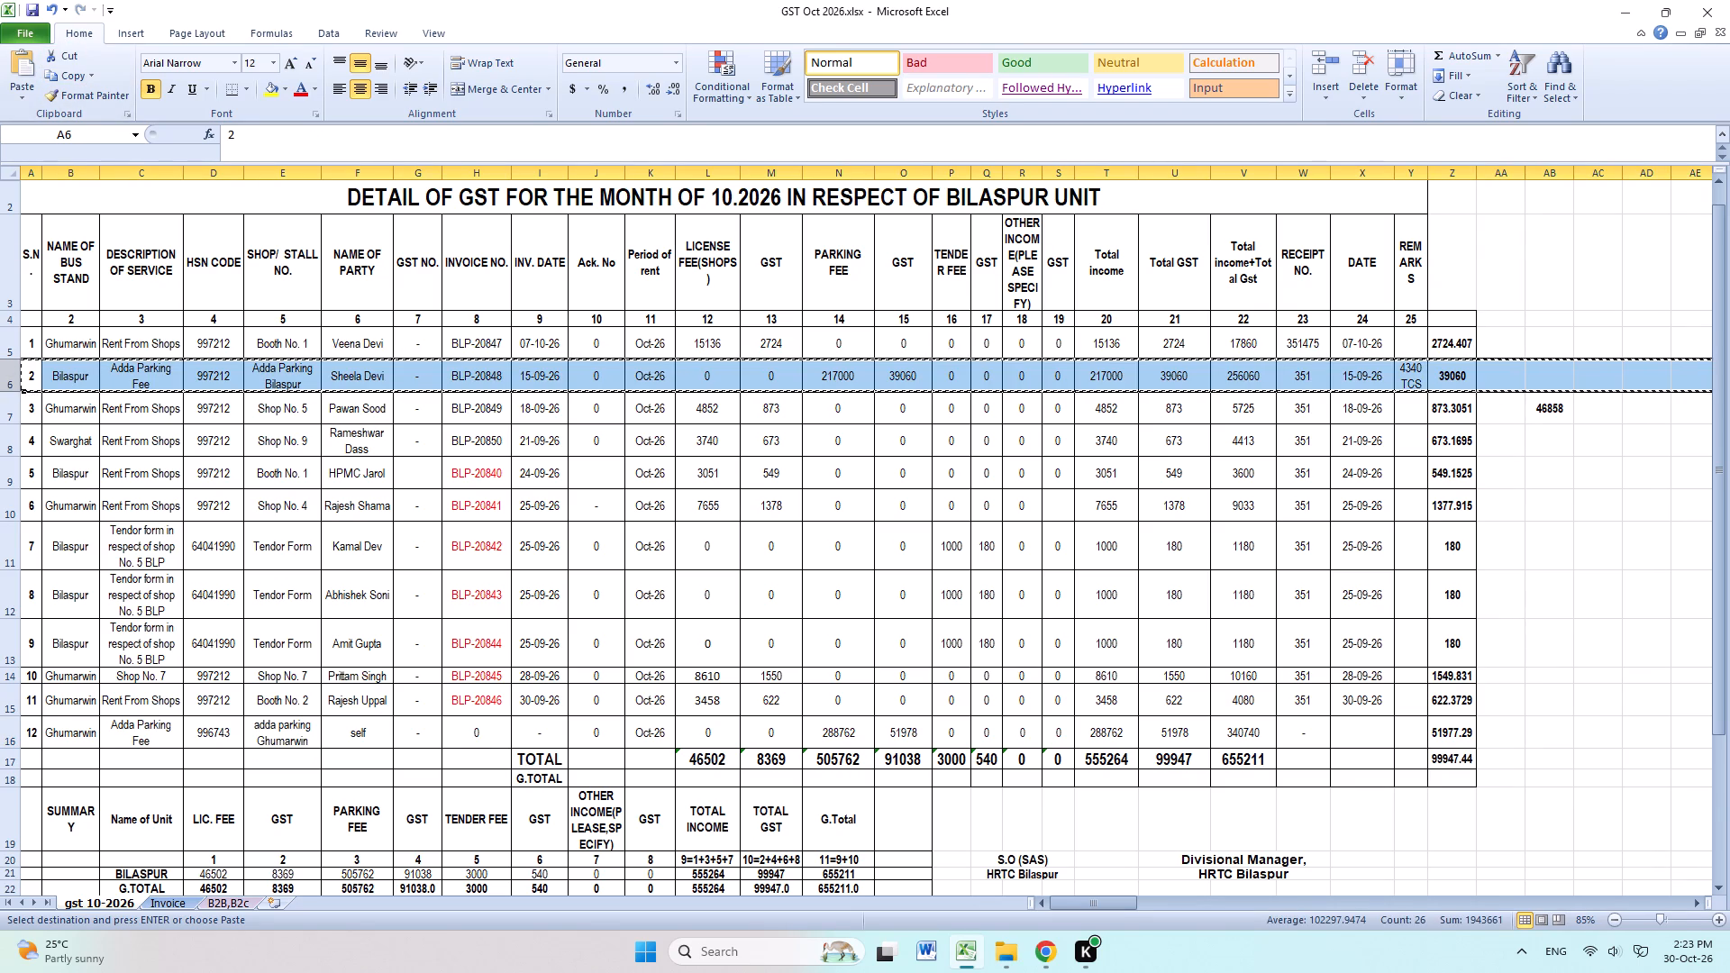
click(5, 734)
right_click(5, 734)
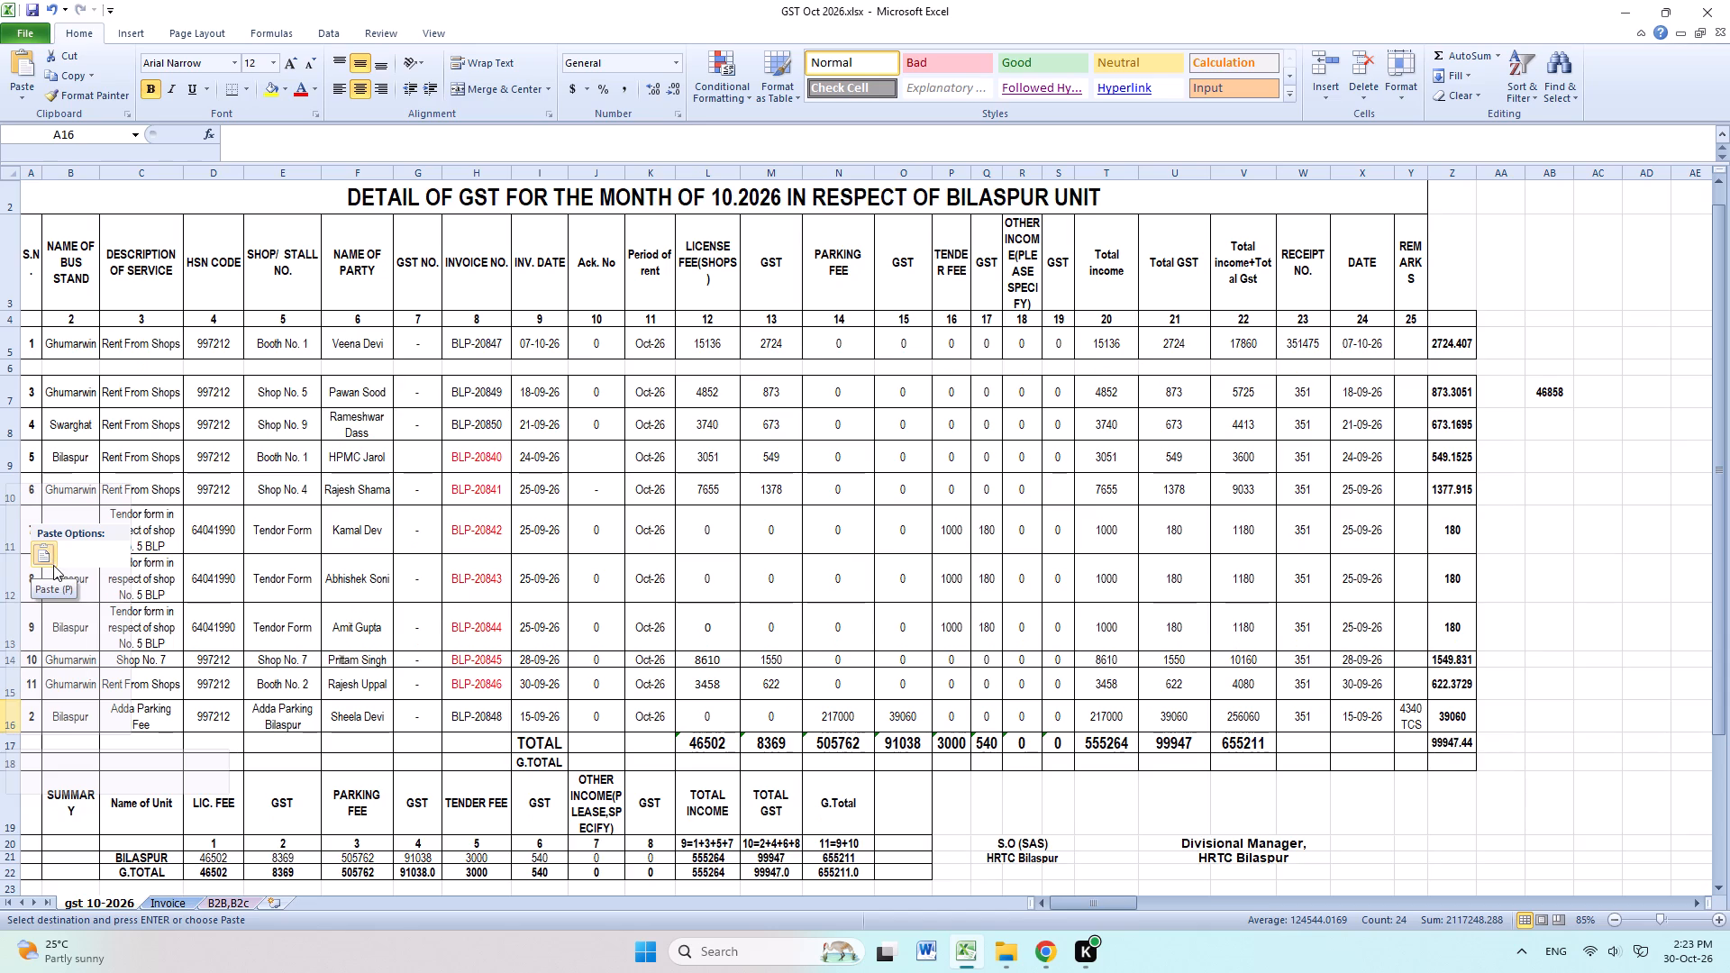
click(48, 559)
click(230, 776)
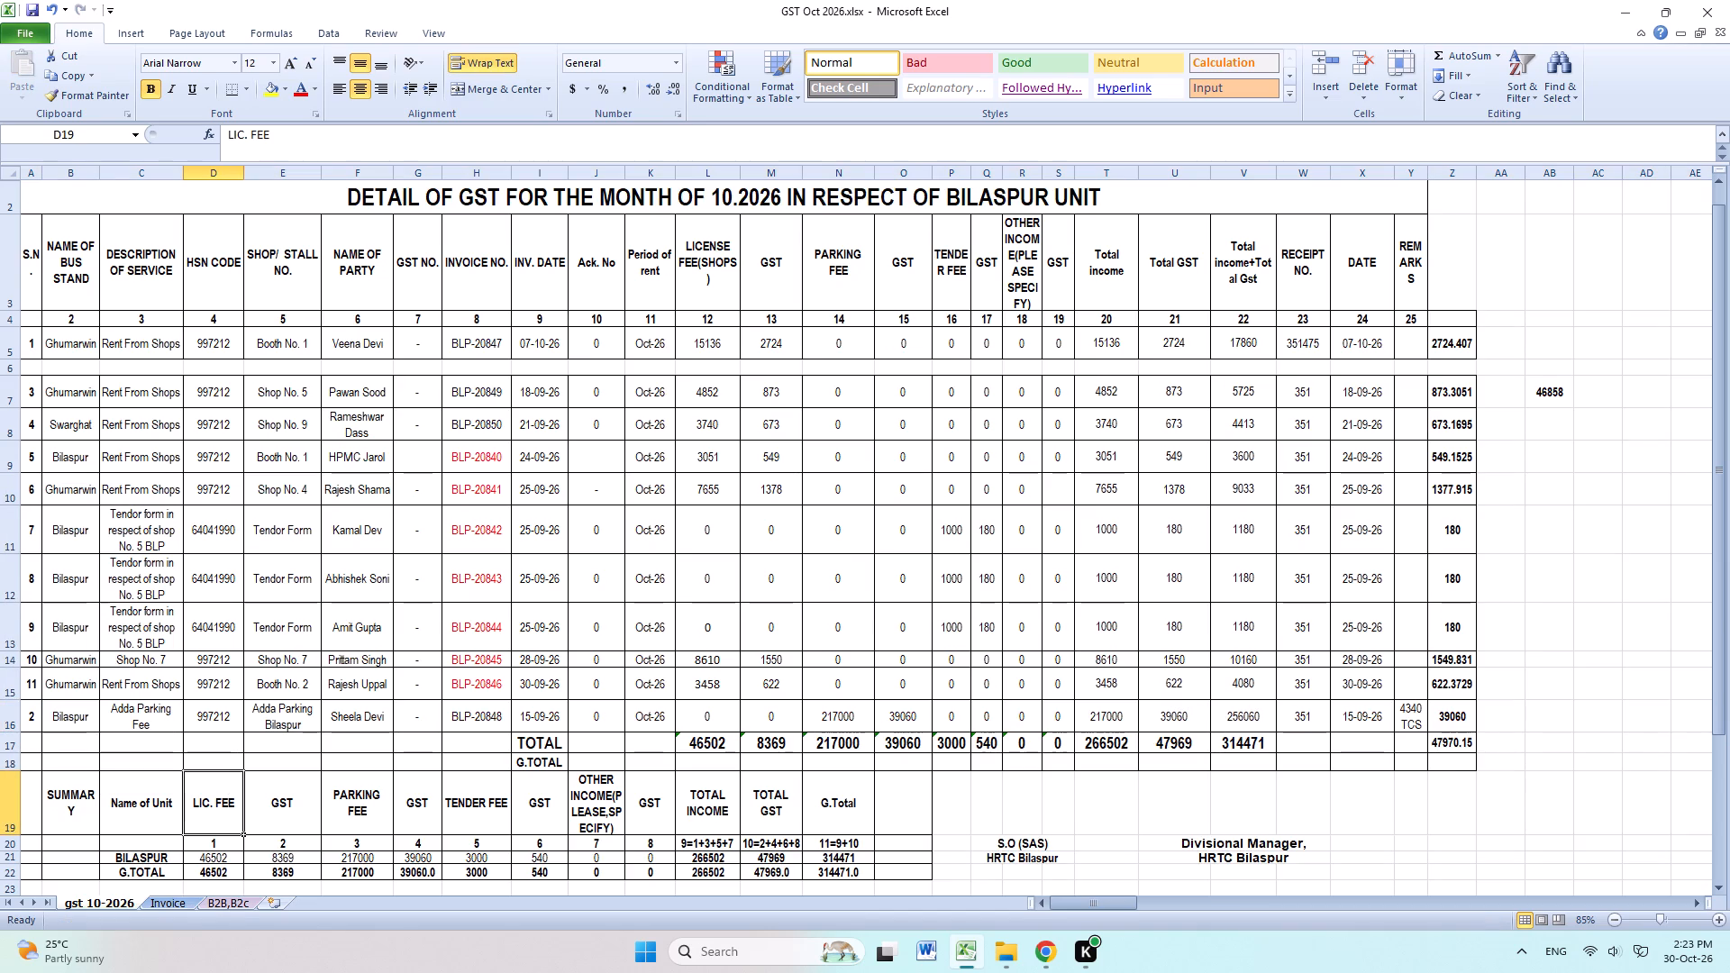
Copy the serial 3 Shop No. 5 entry into the emptied row below serial 1.
click(39, 369)
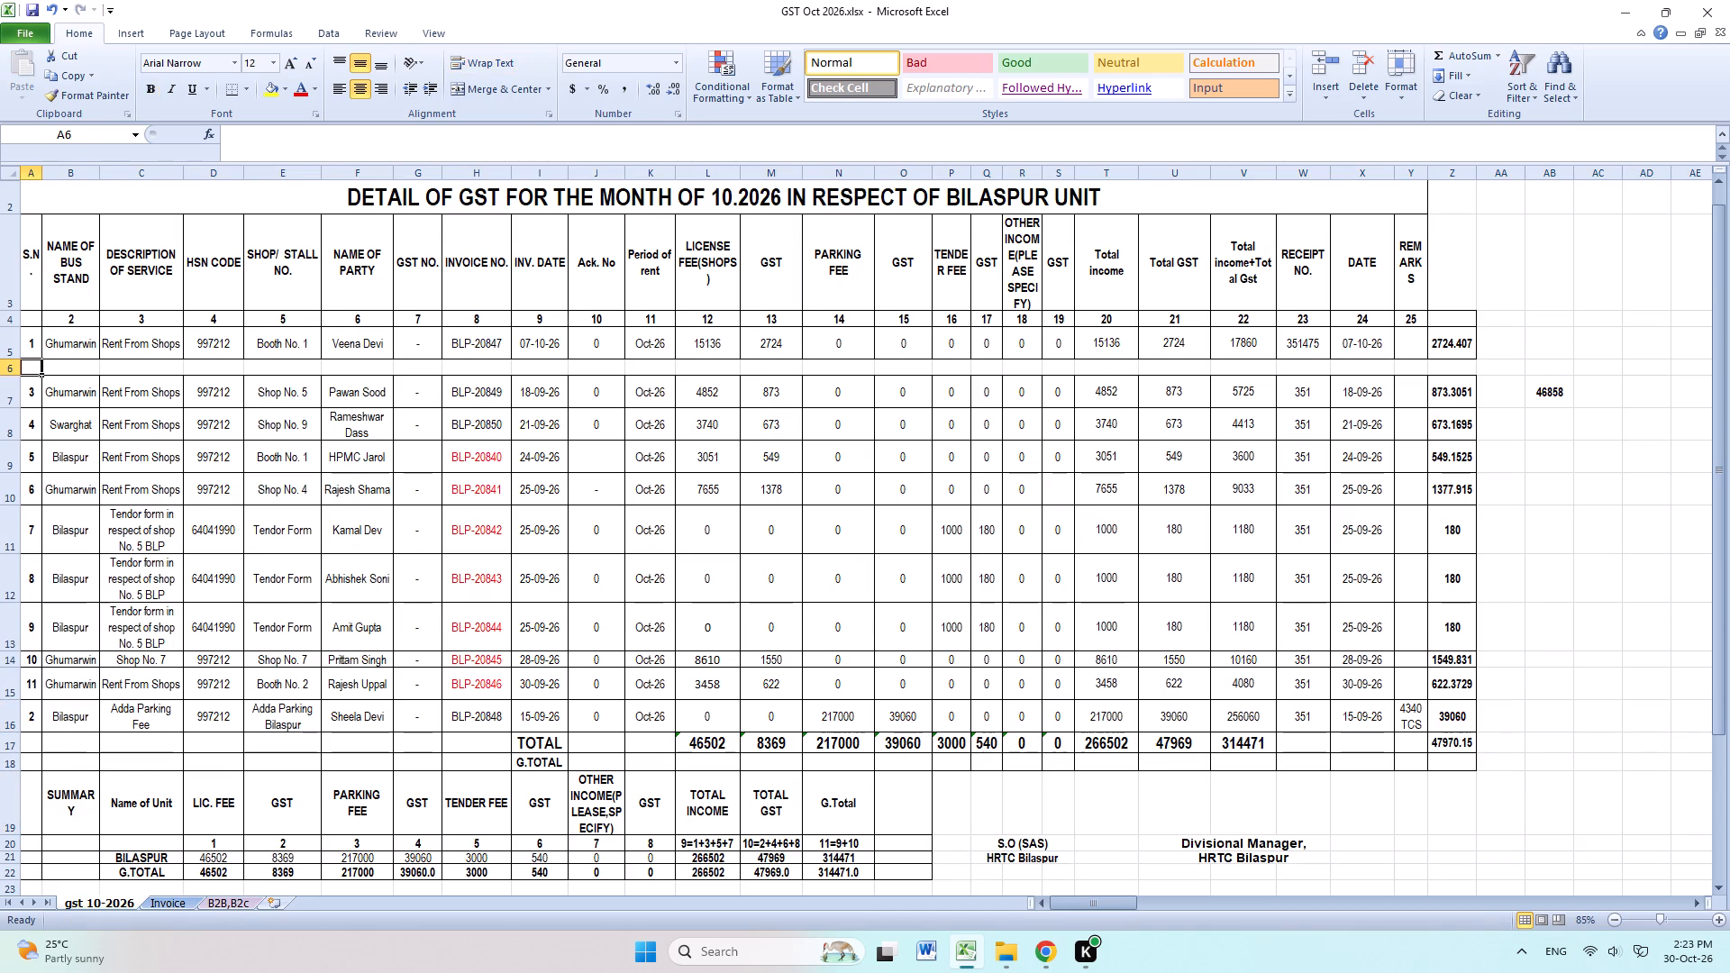
drag(34, 397, 240, 396)
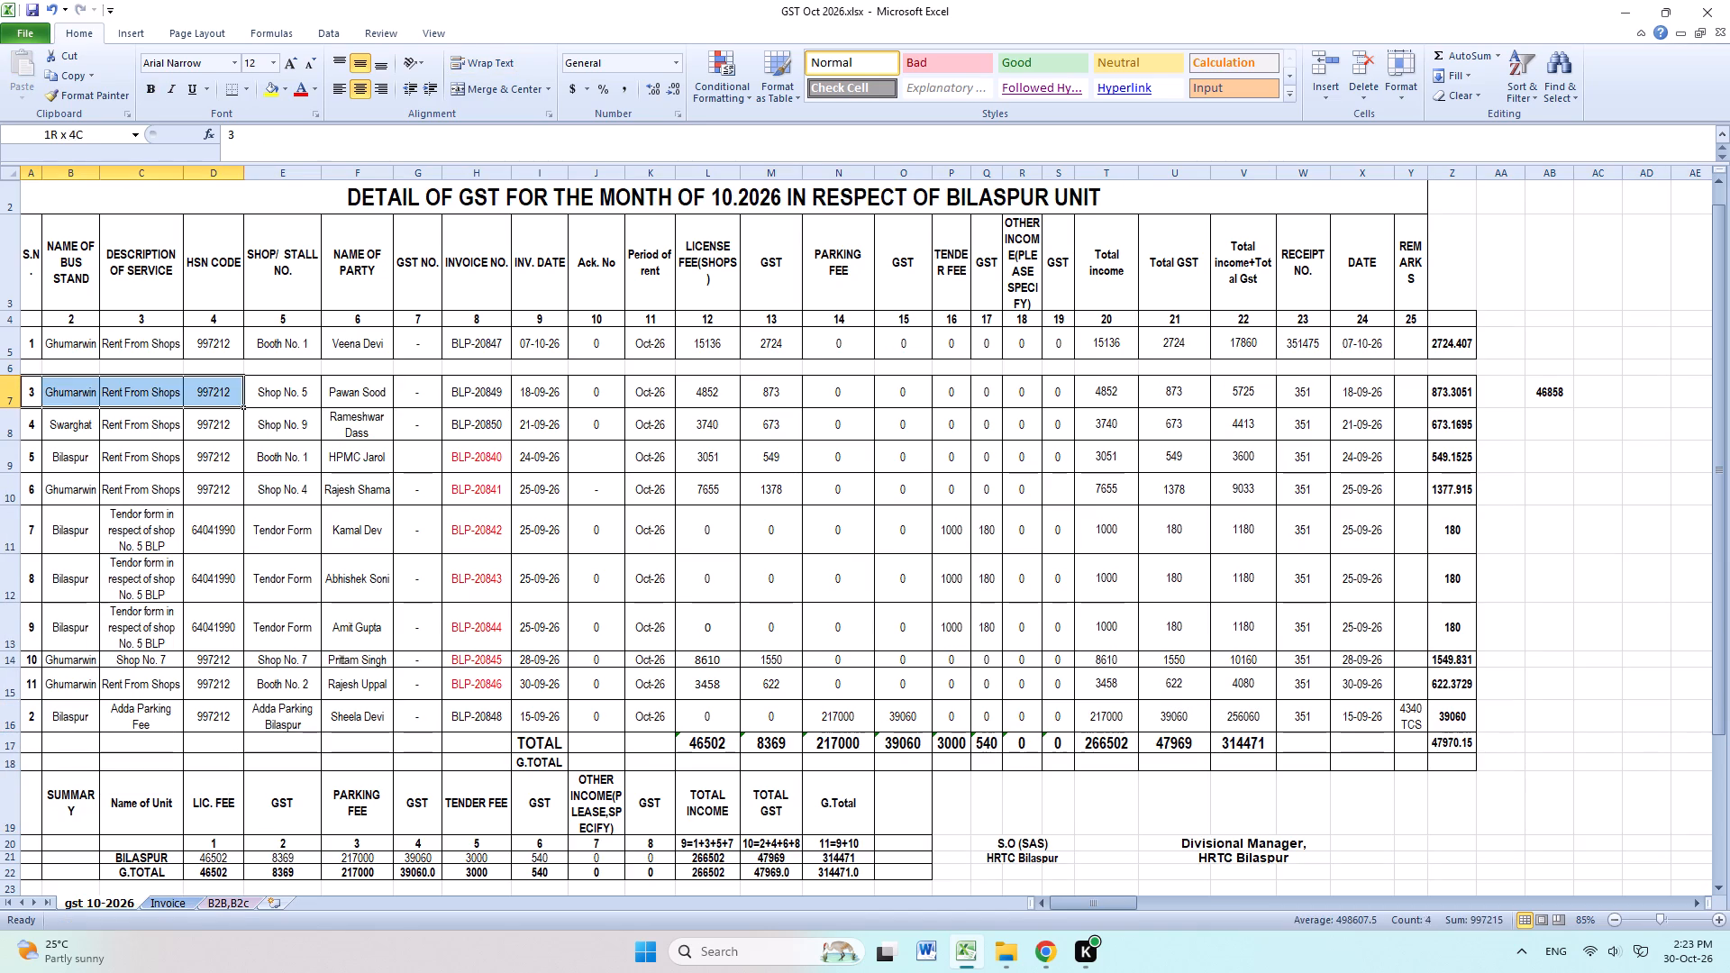
drag(240, 396, 1452, 396)
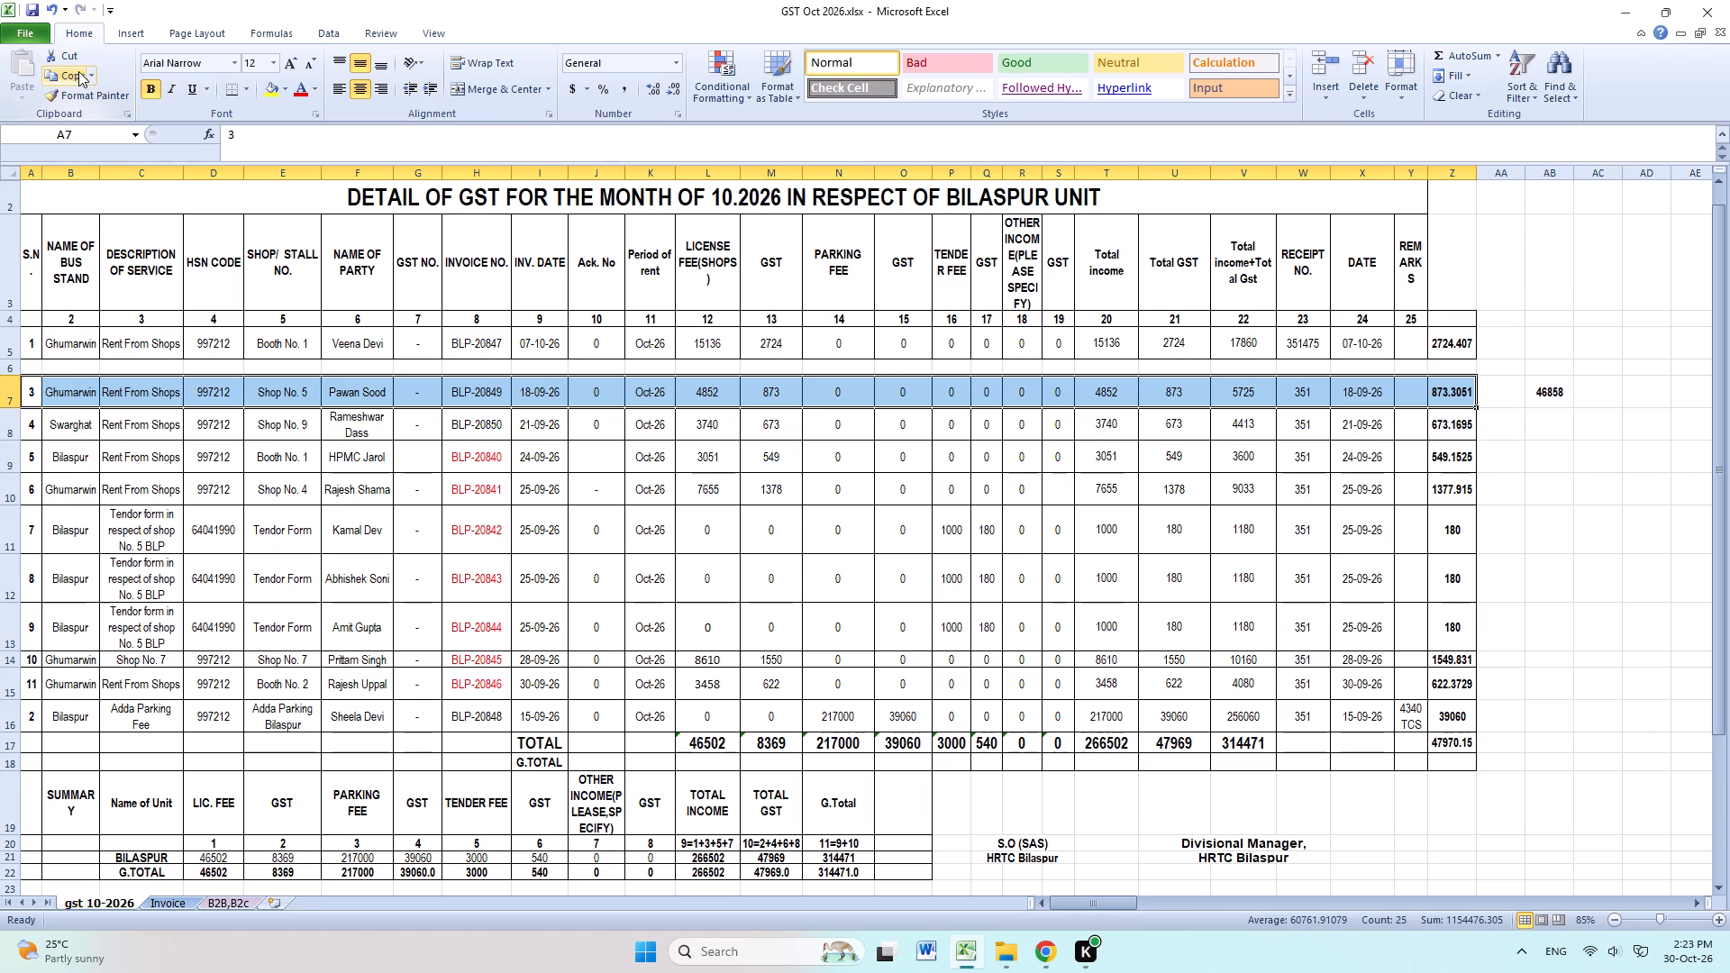
click(74, 71)
click(0, 369)
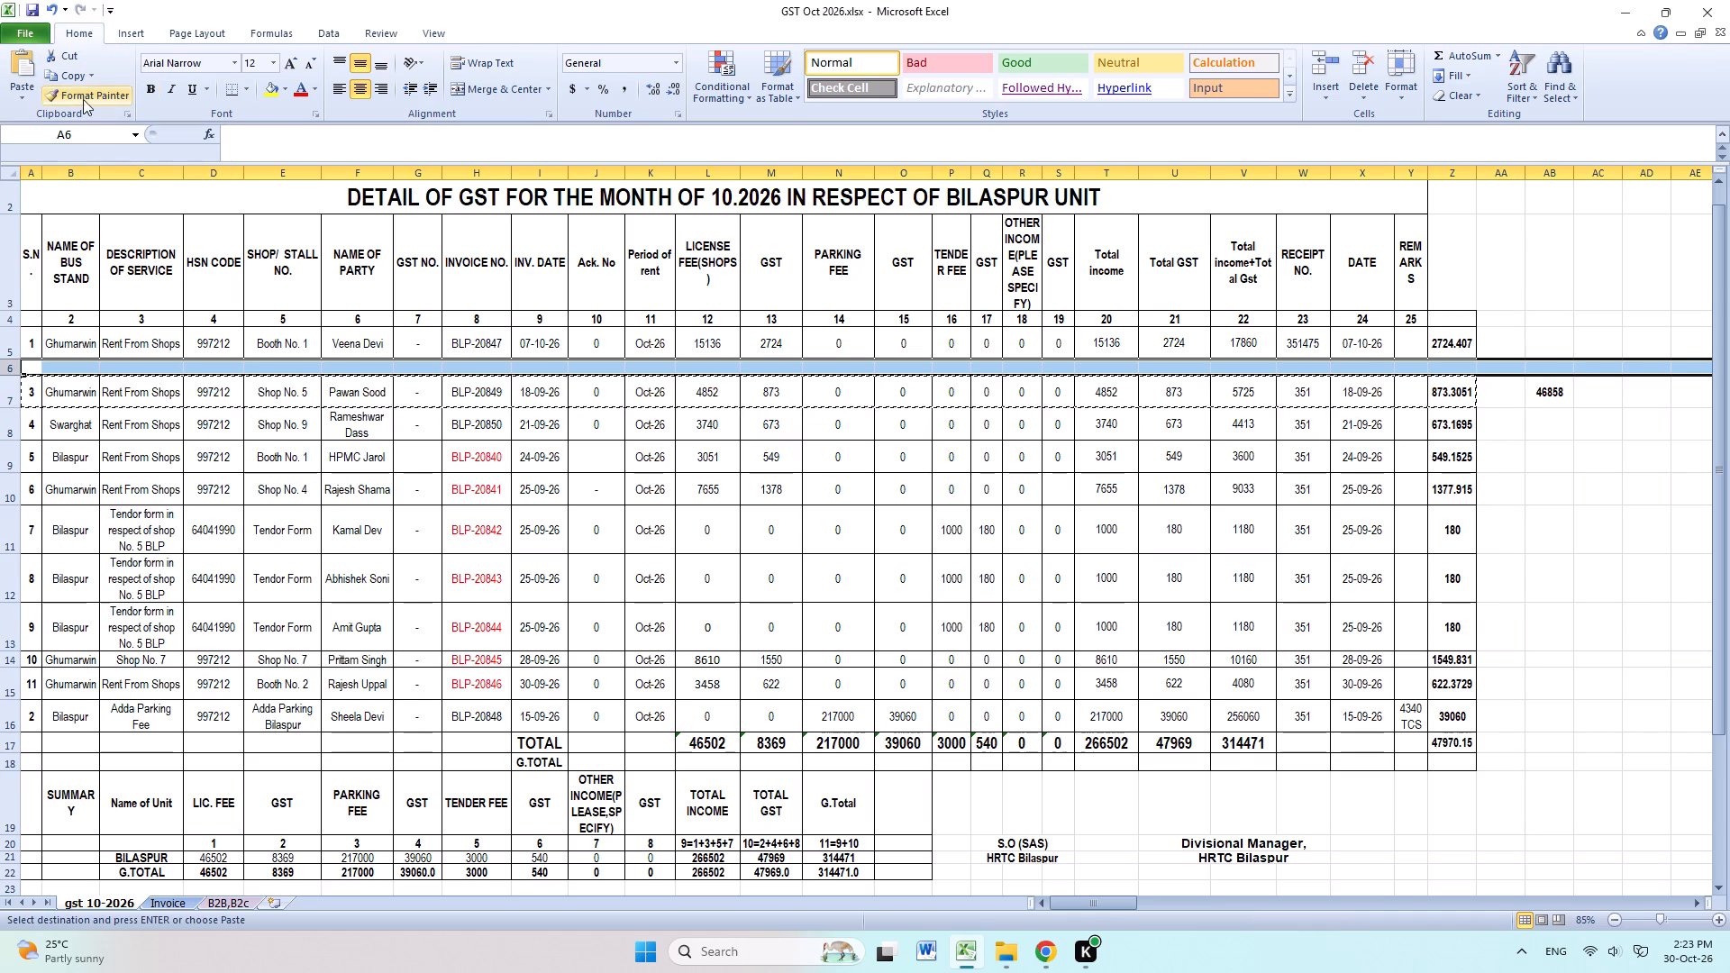
click(14, 59)
Set the copied Shop No. 5 row's serial number to 2.
click(28, 375)
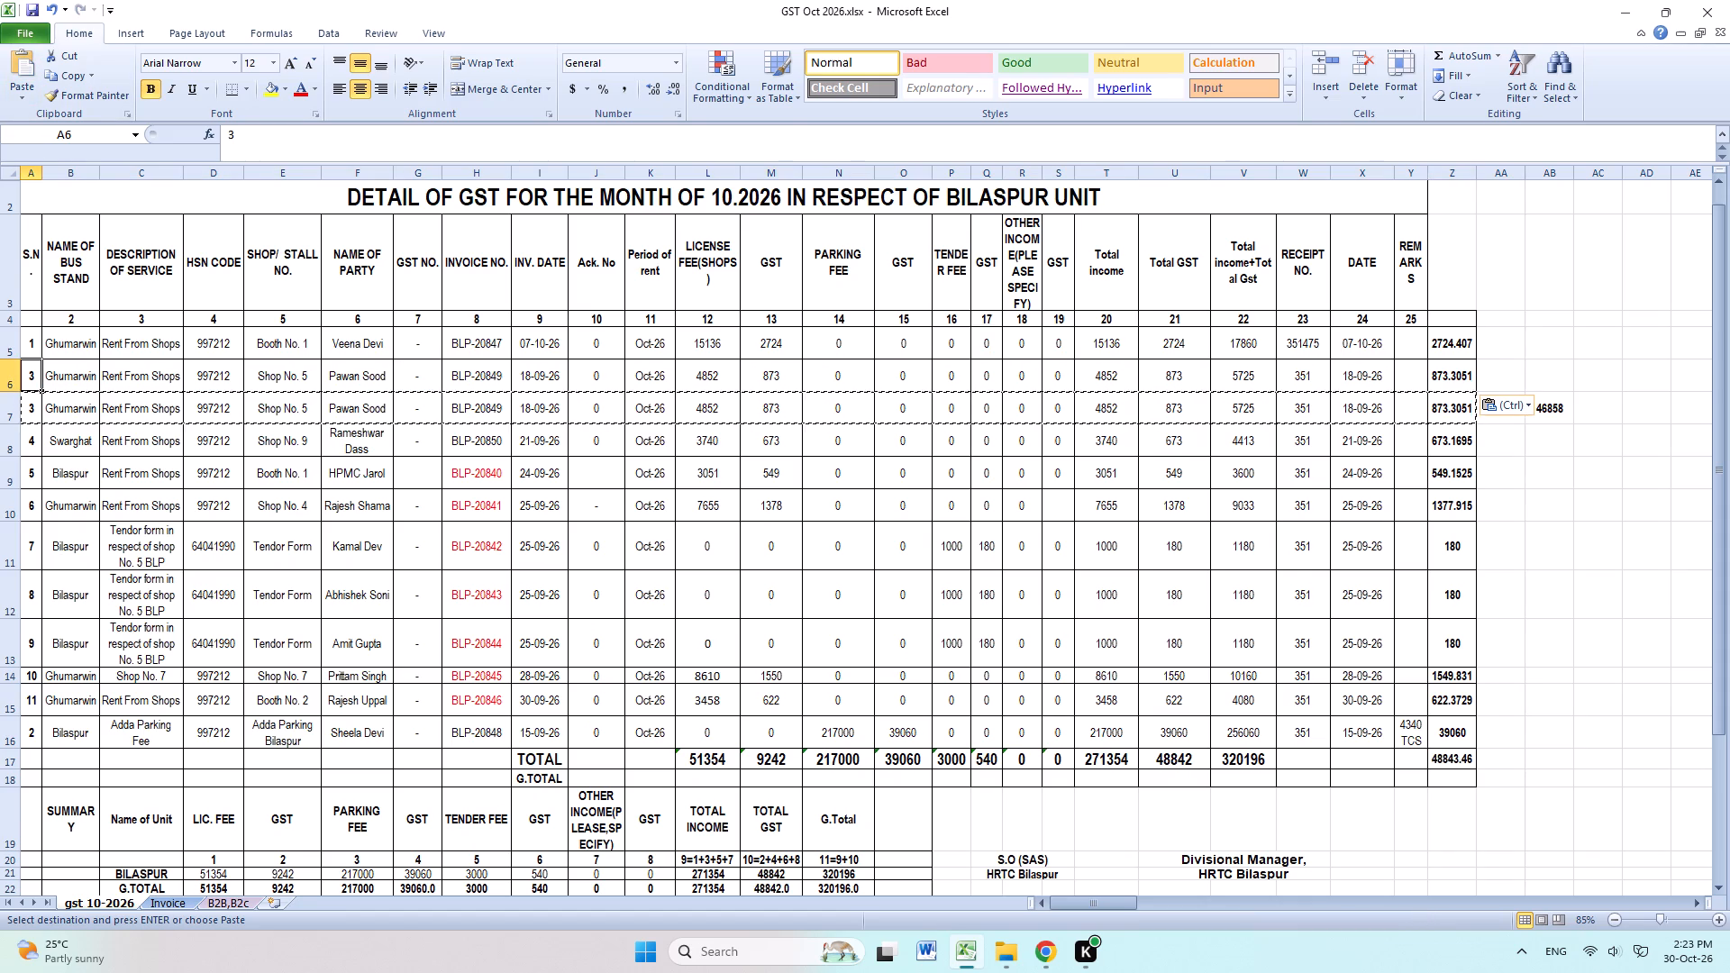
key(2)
key(Tab)
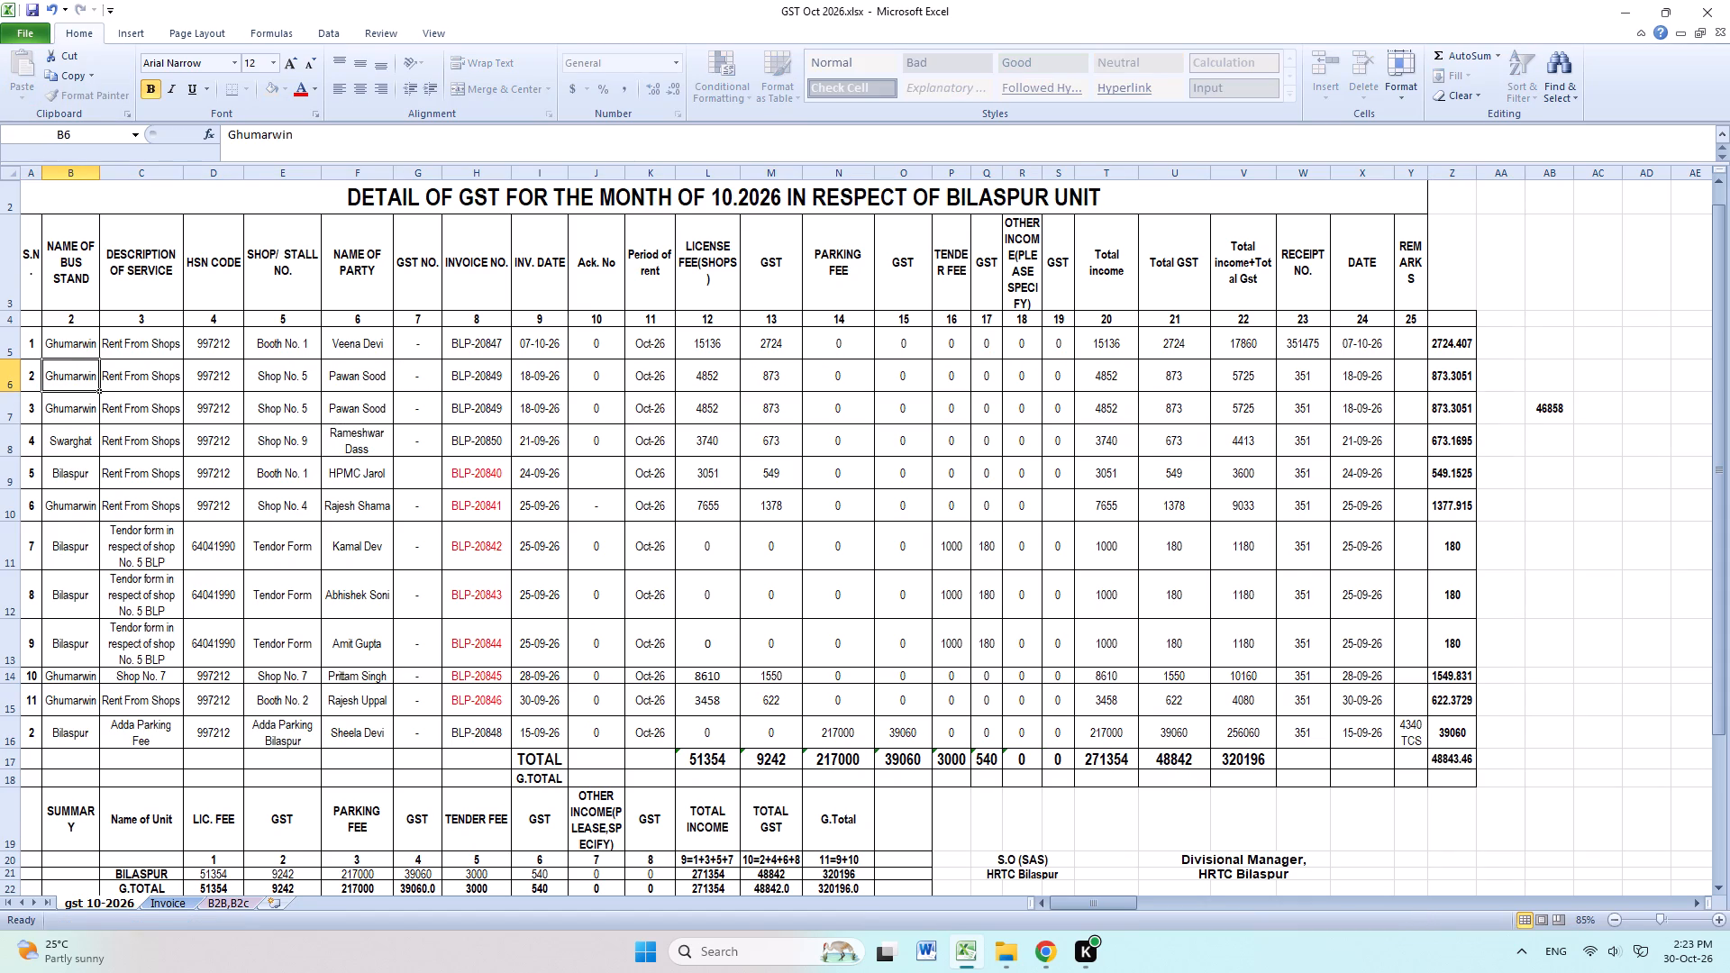
Set the new serial 2 Shop No. 5 row's invoice date to 07-10-2026.
key(Tab)
key(Tab)
key(Tab)
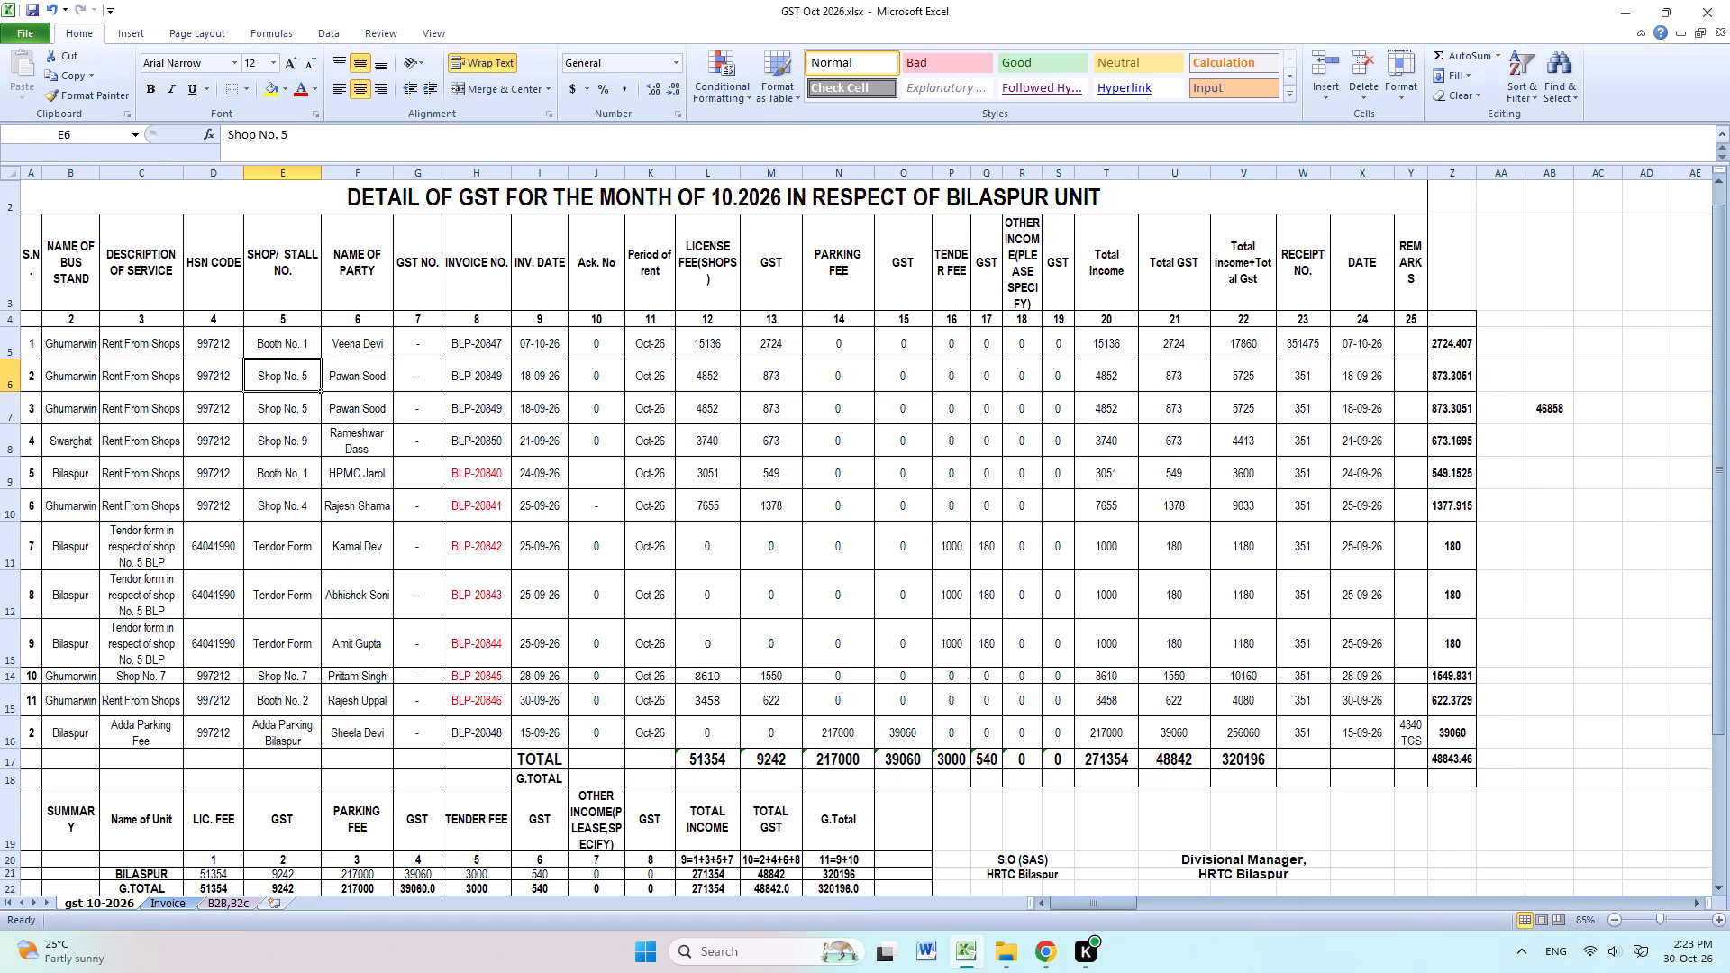
key(Tab)
key(Tab)
key(Tab)
key(Tab)
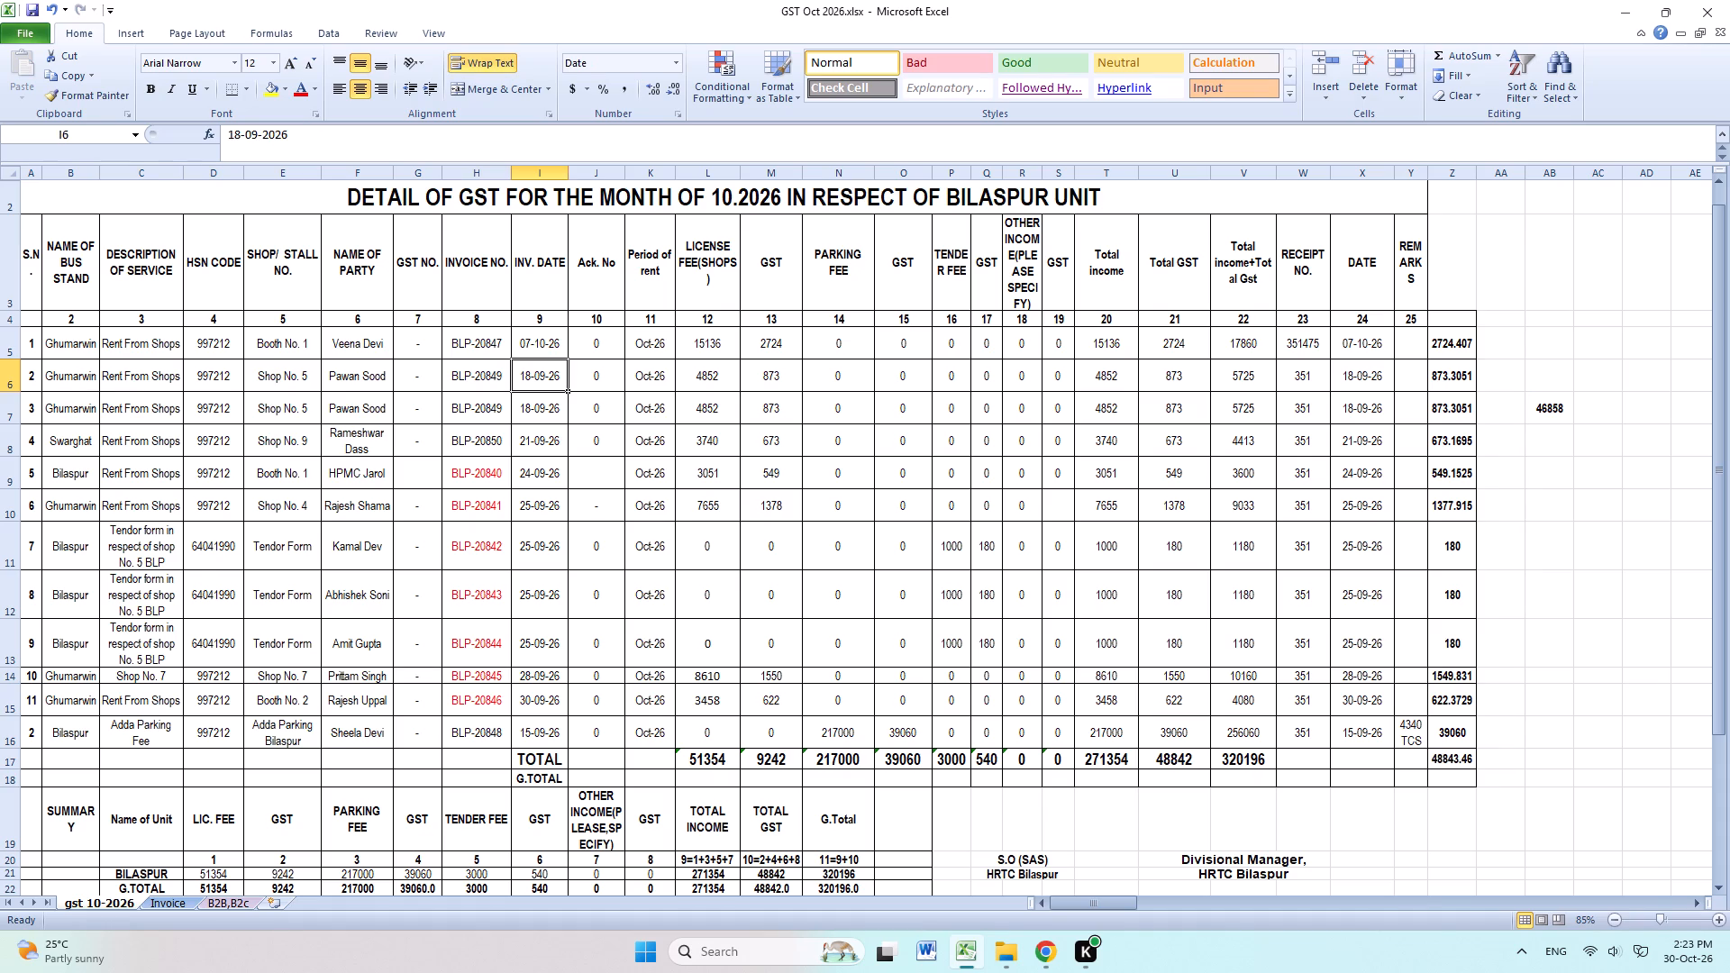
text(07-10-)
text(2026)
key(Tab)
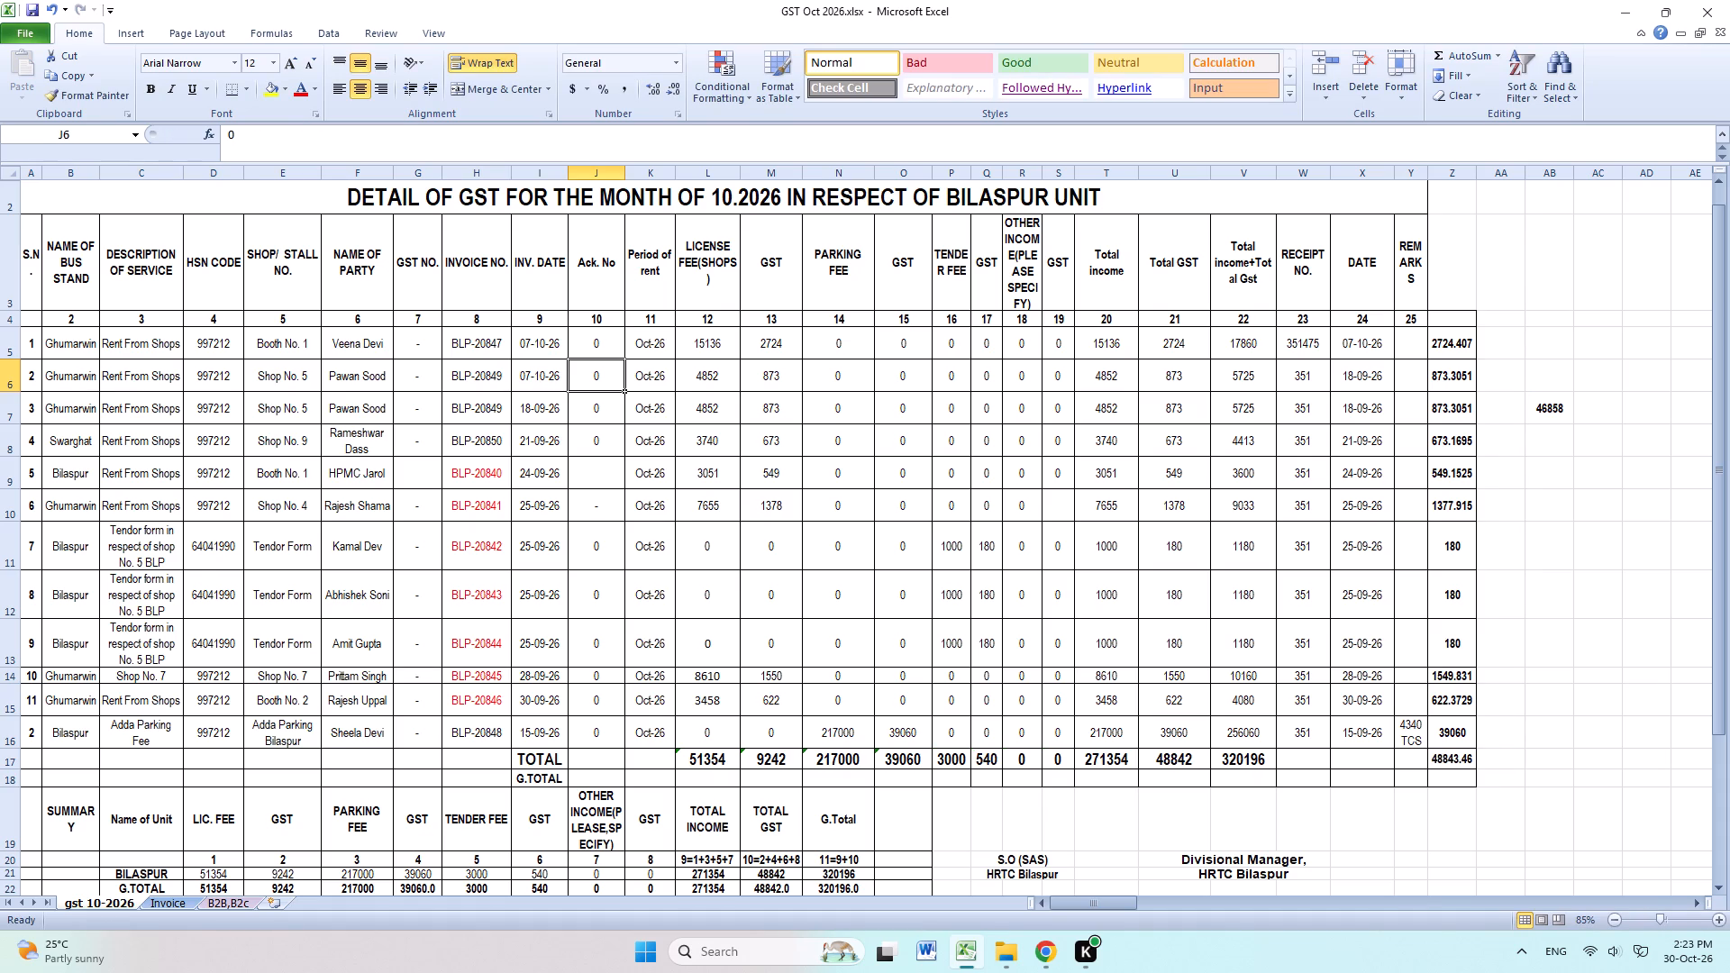
Complete the receipt number of the serial 2 Shop No. 5 row as 351476.
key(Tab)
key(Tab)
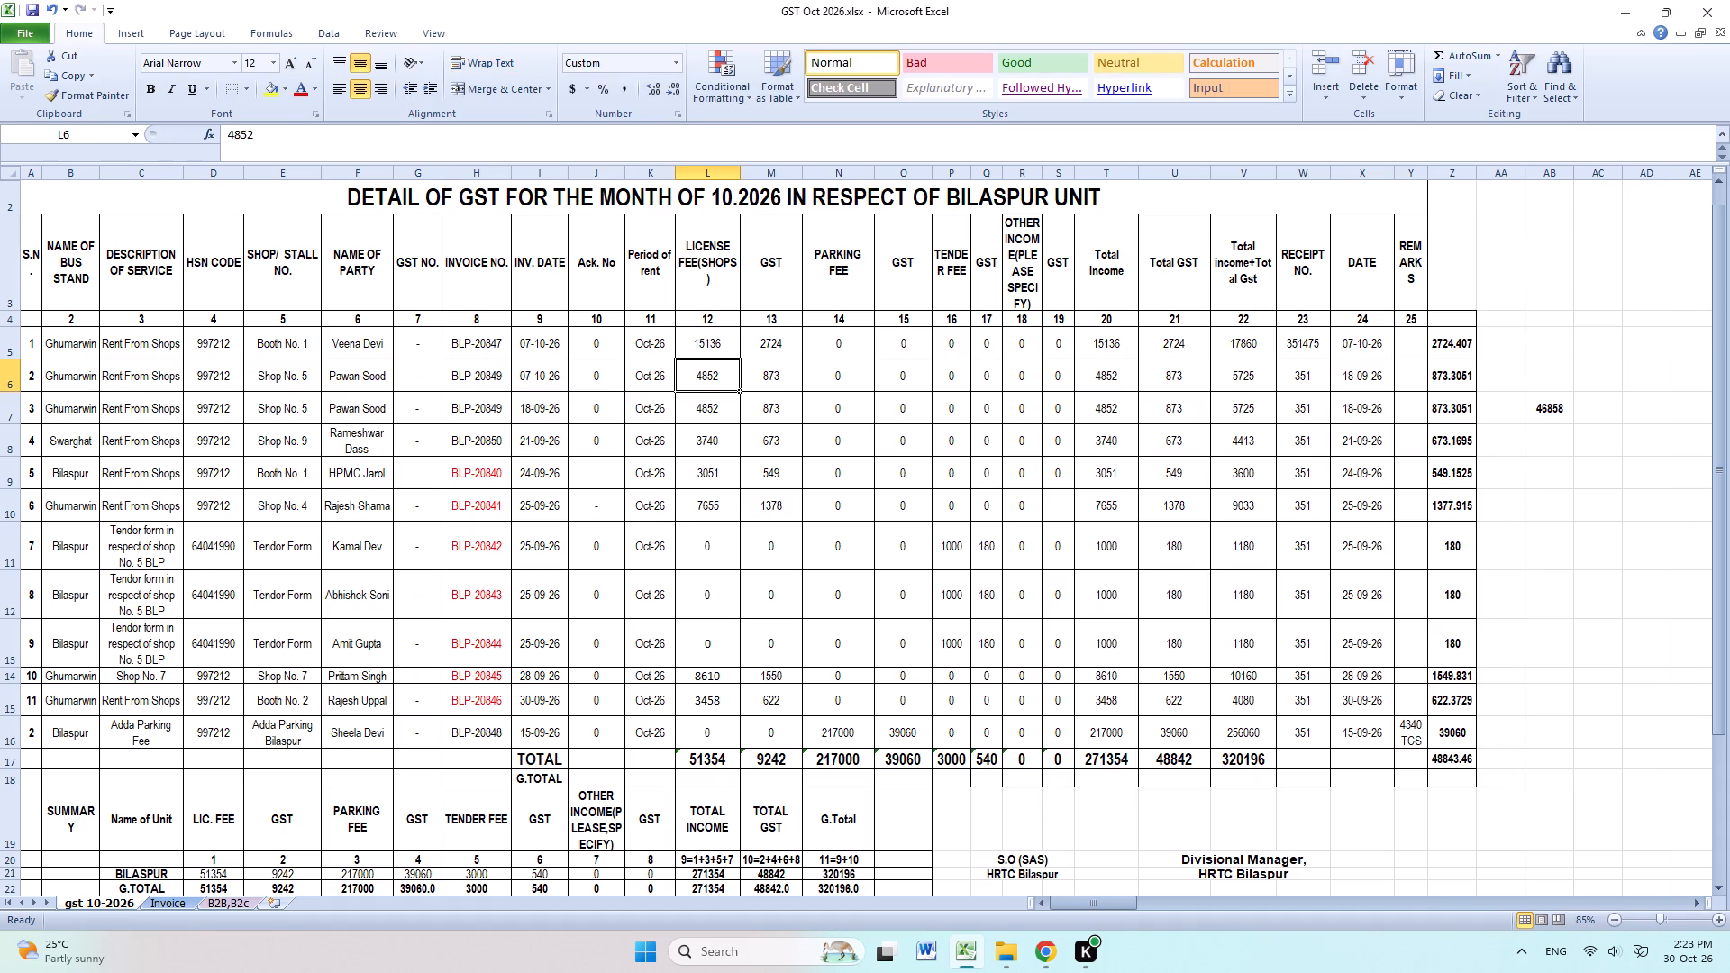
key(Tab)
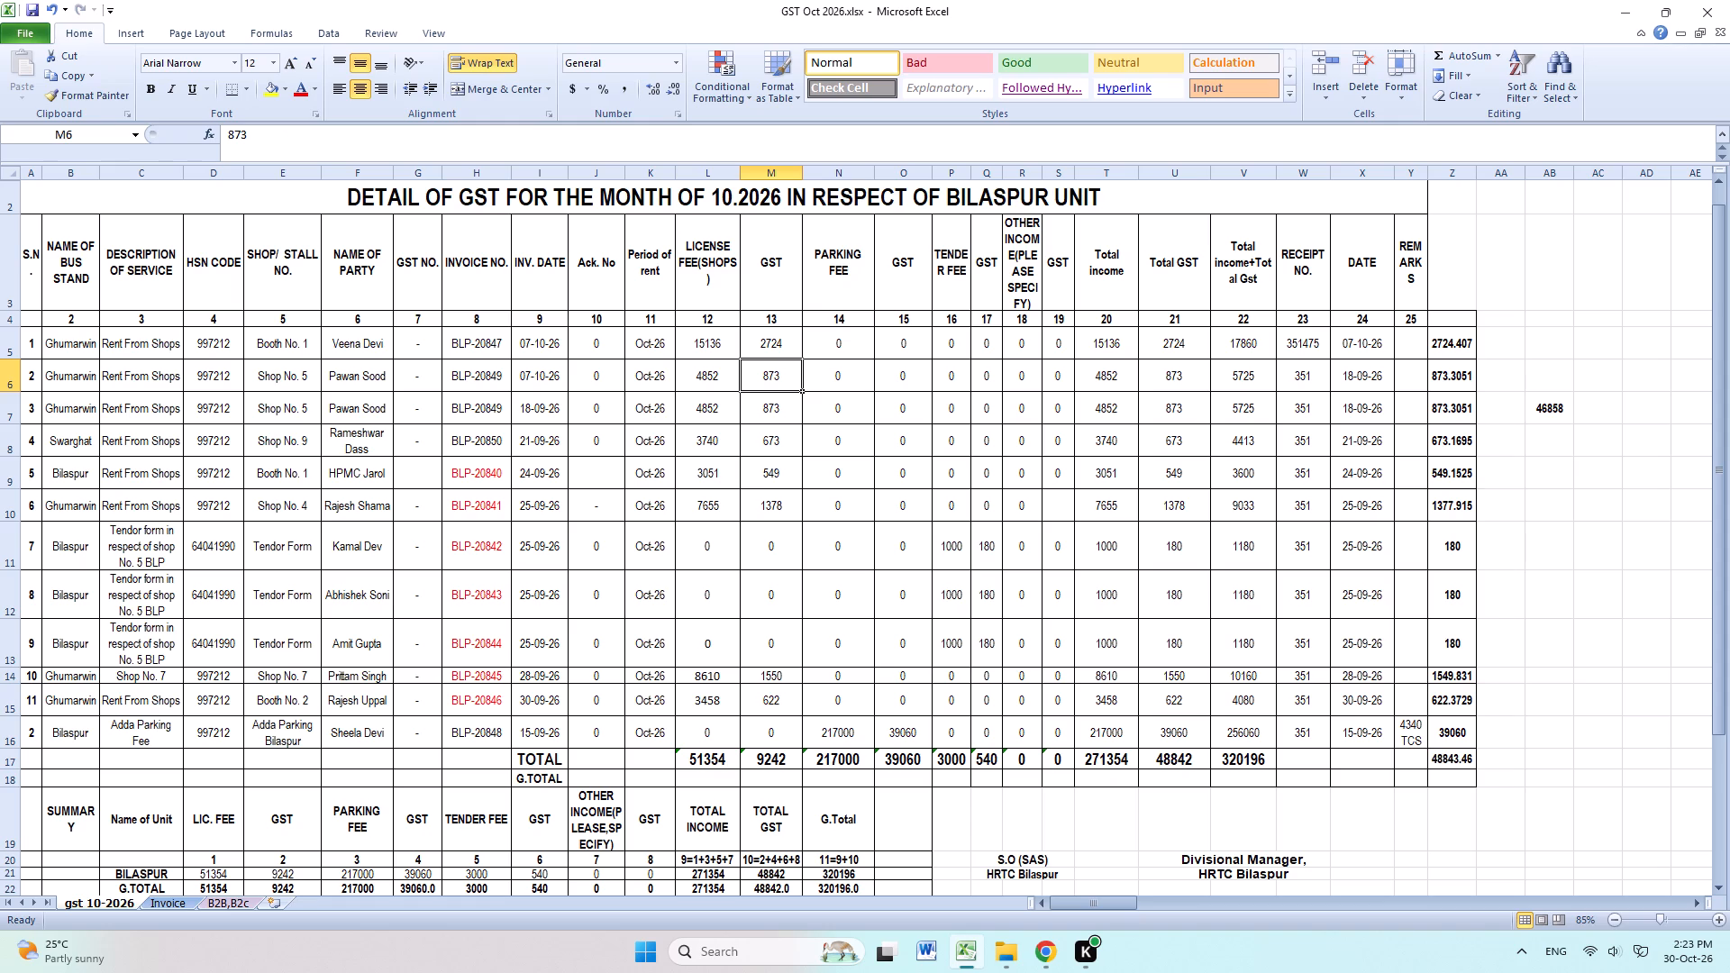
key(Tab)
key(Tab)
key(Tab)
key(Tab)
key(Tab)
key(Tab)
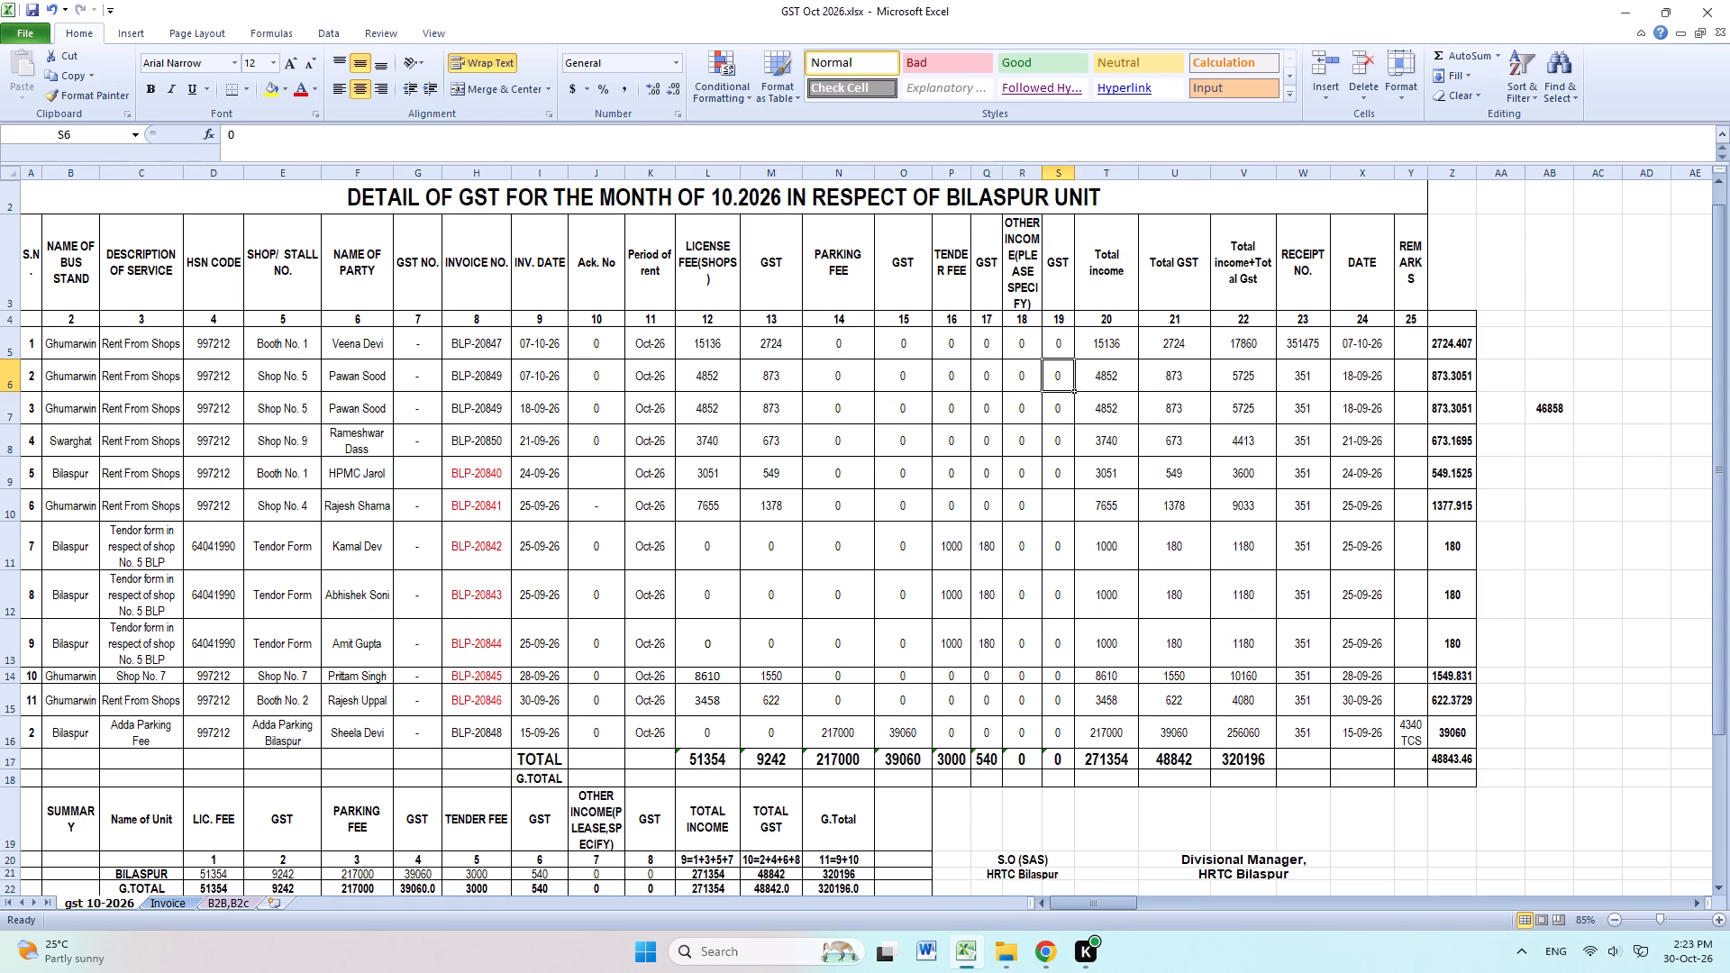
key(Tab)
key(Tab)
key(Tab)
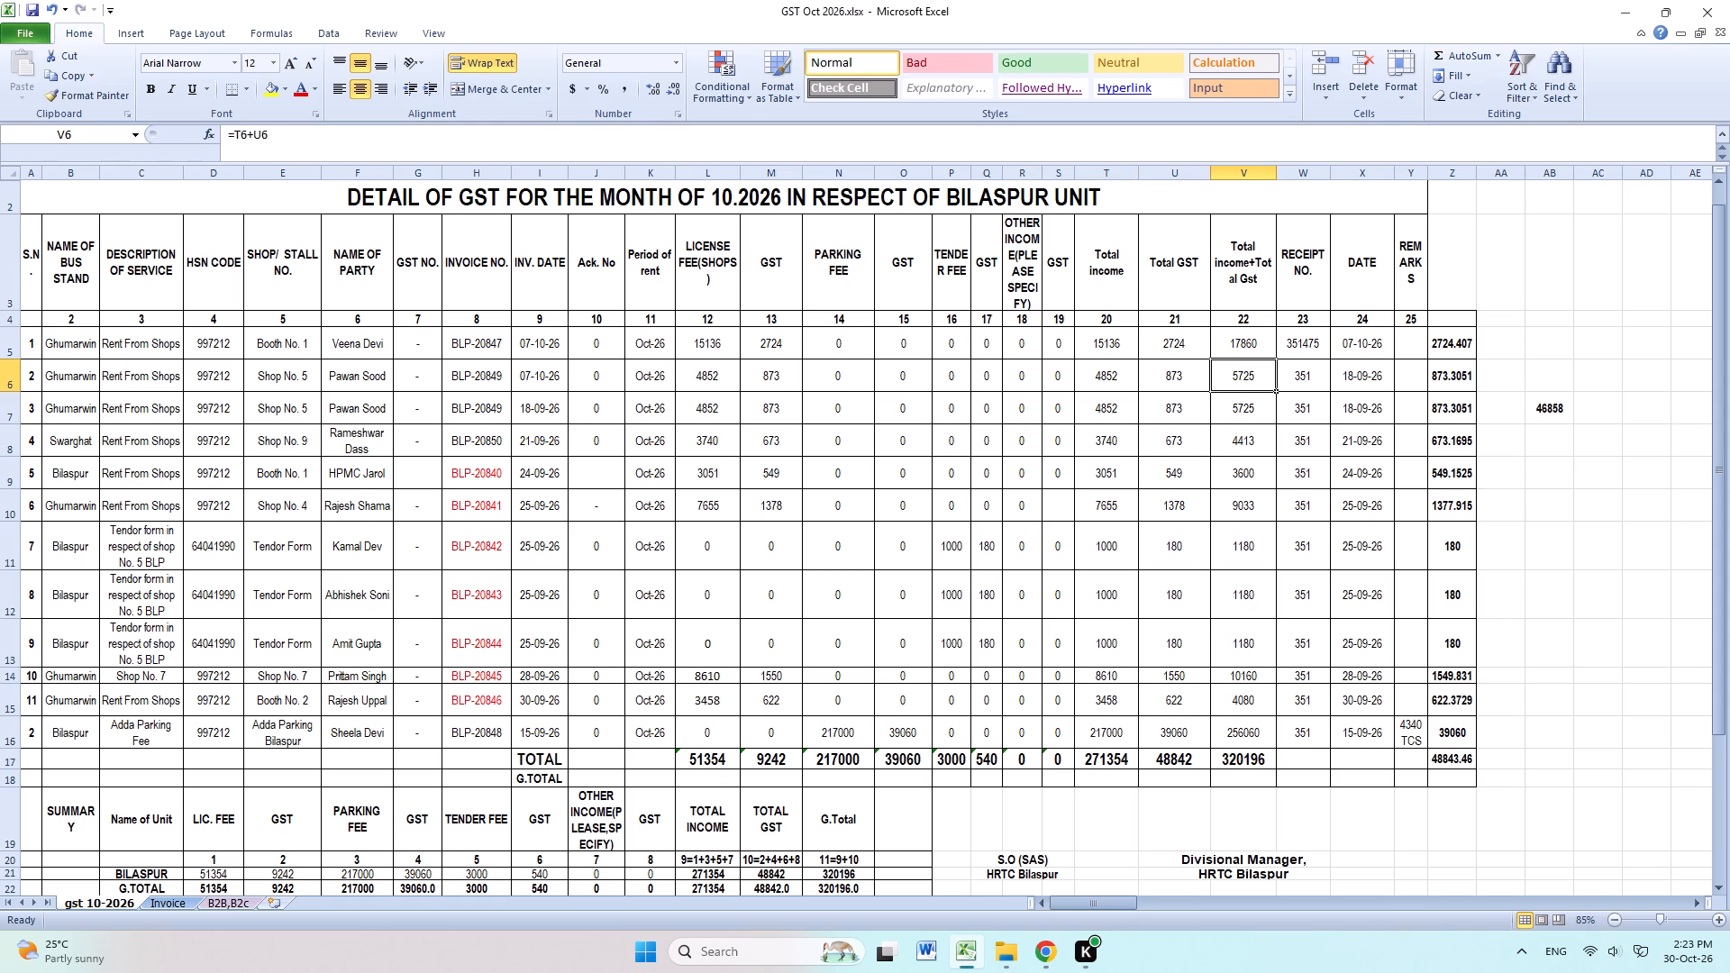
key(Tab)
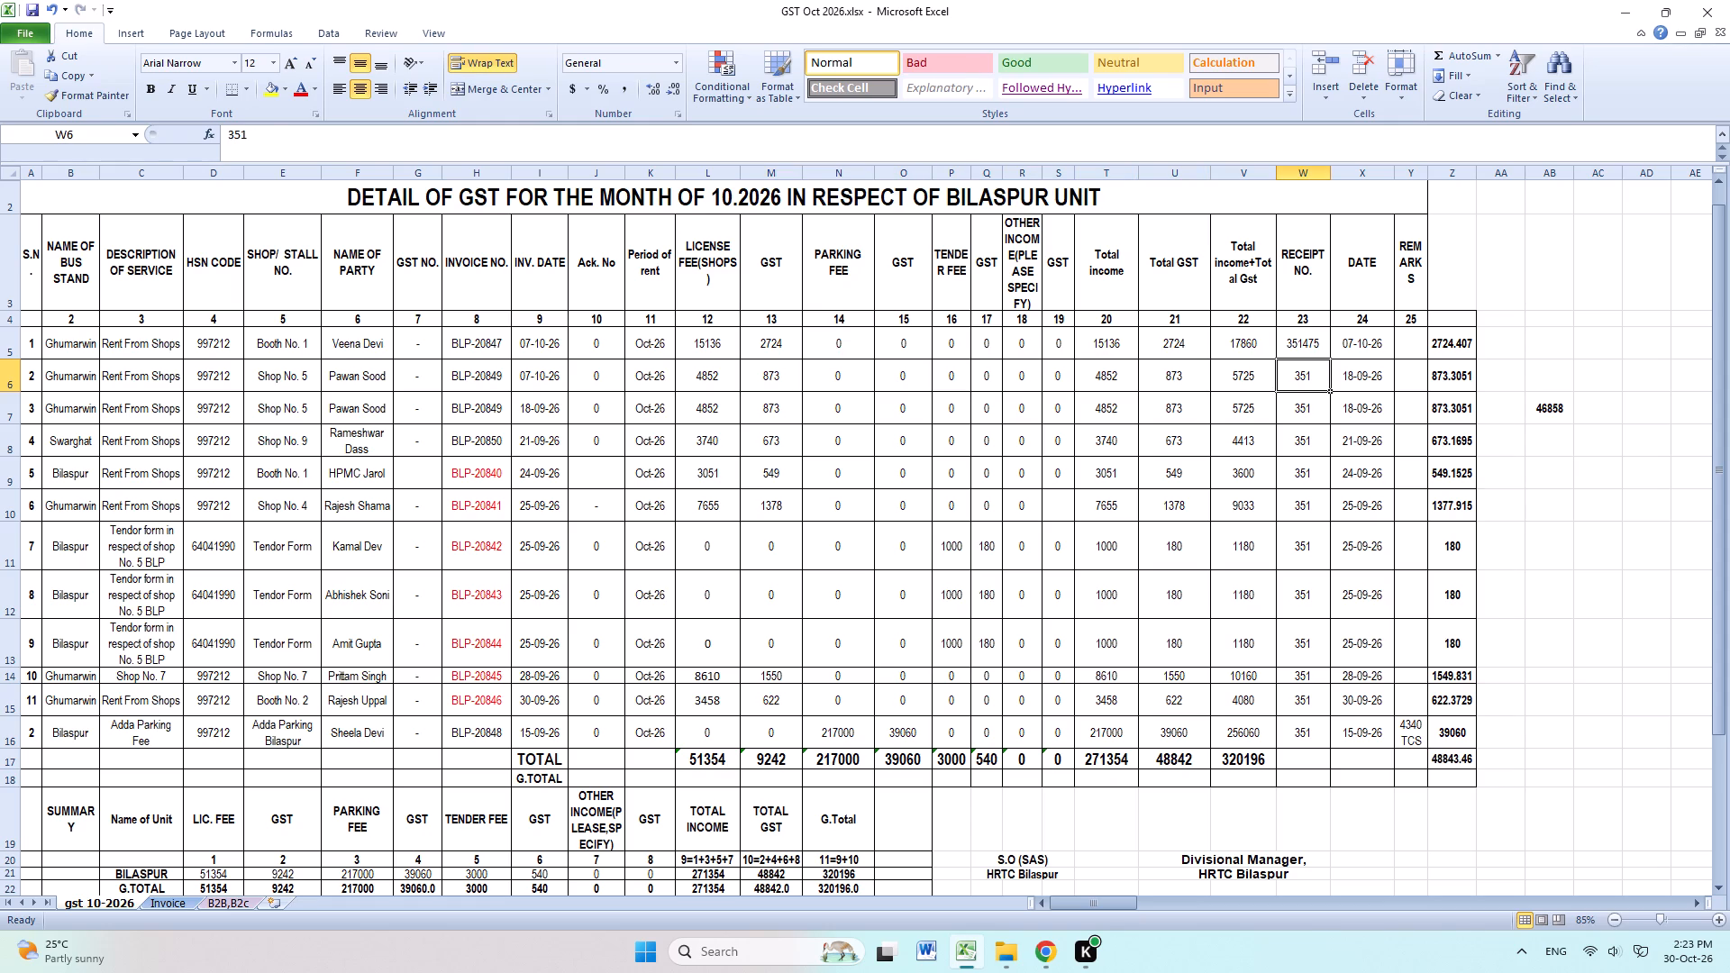
double_click(1318, 373)
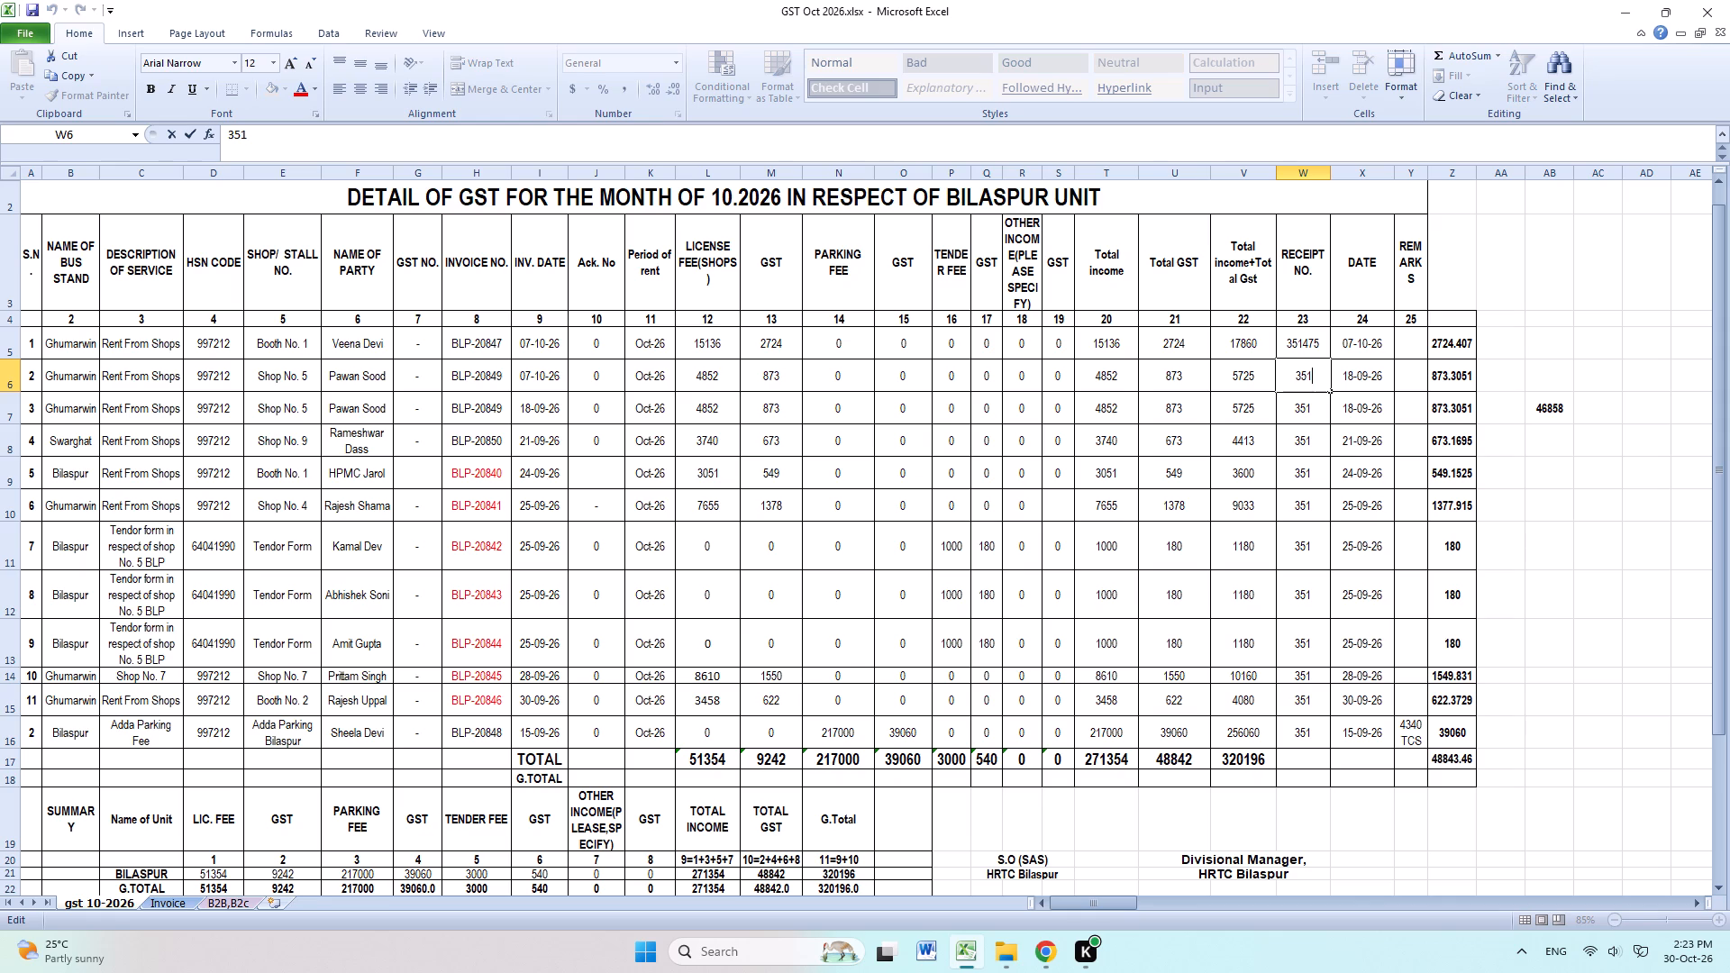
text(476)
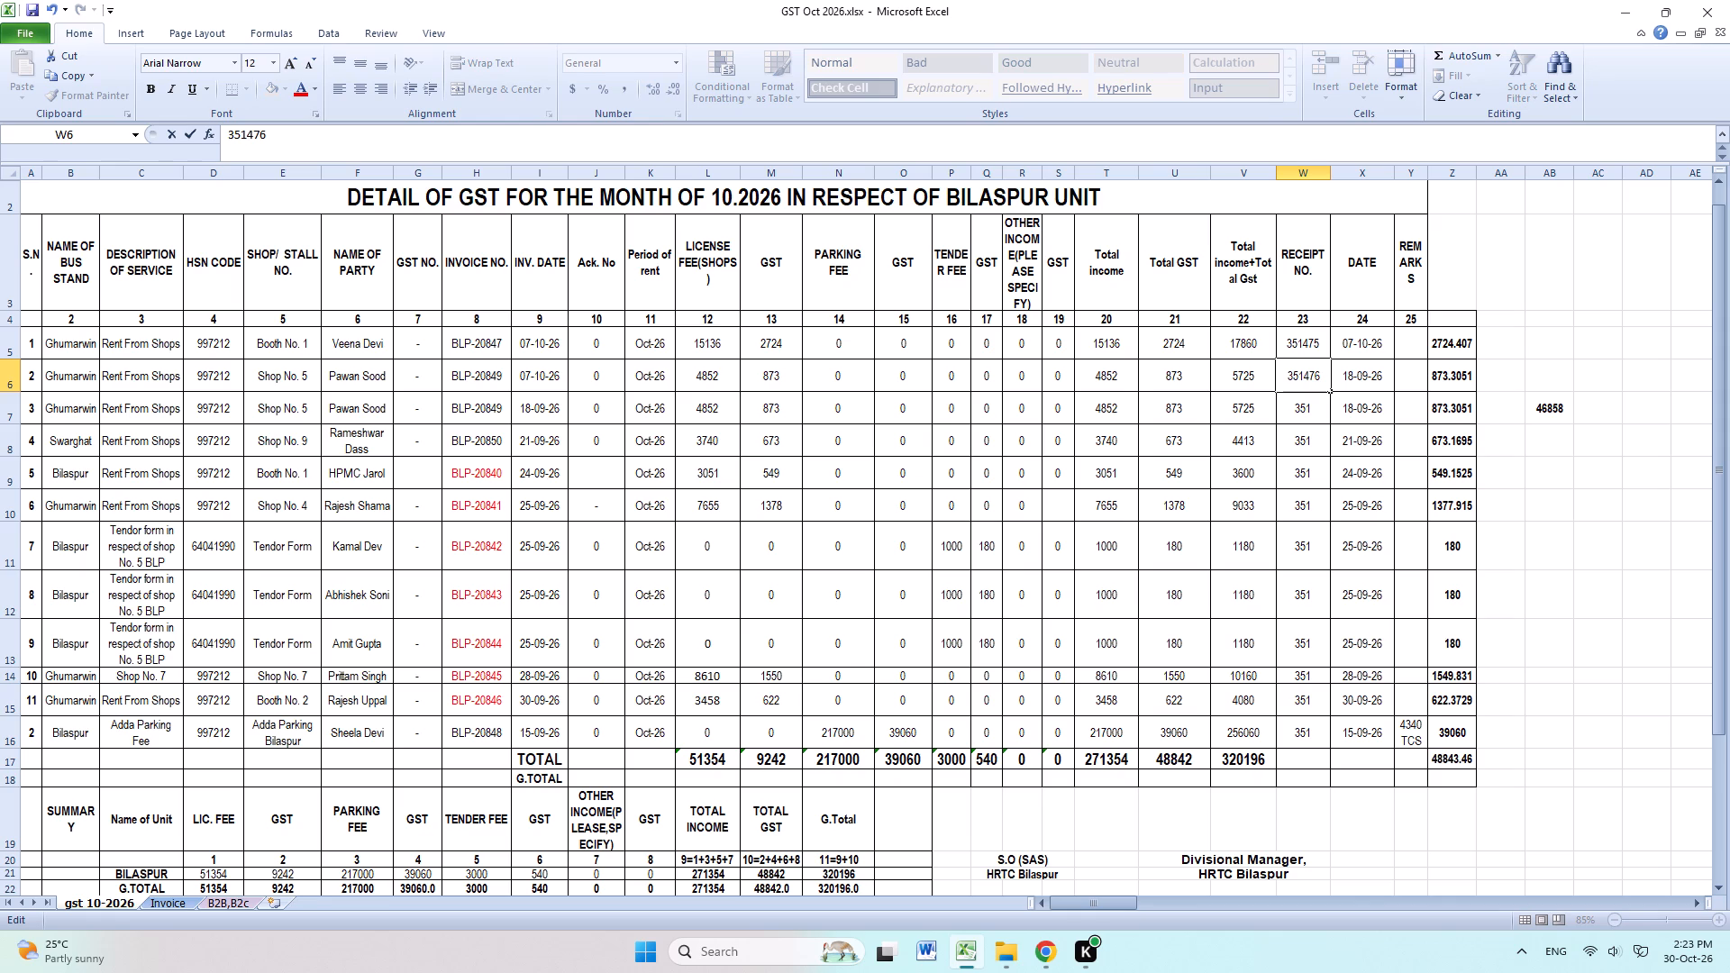
Set the receipt date of the serial 2 Shop No. 5 row to 07-10-2026.
click(1372, 376)
double_click(1384, 373)
drag(1389, 373, 1332, 374)
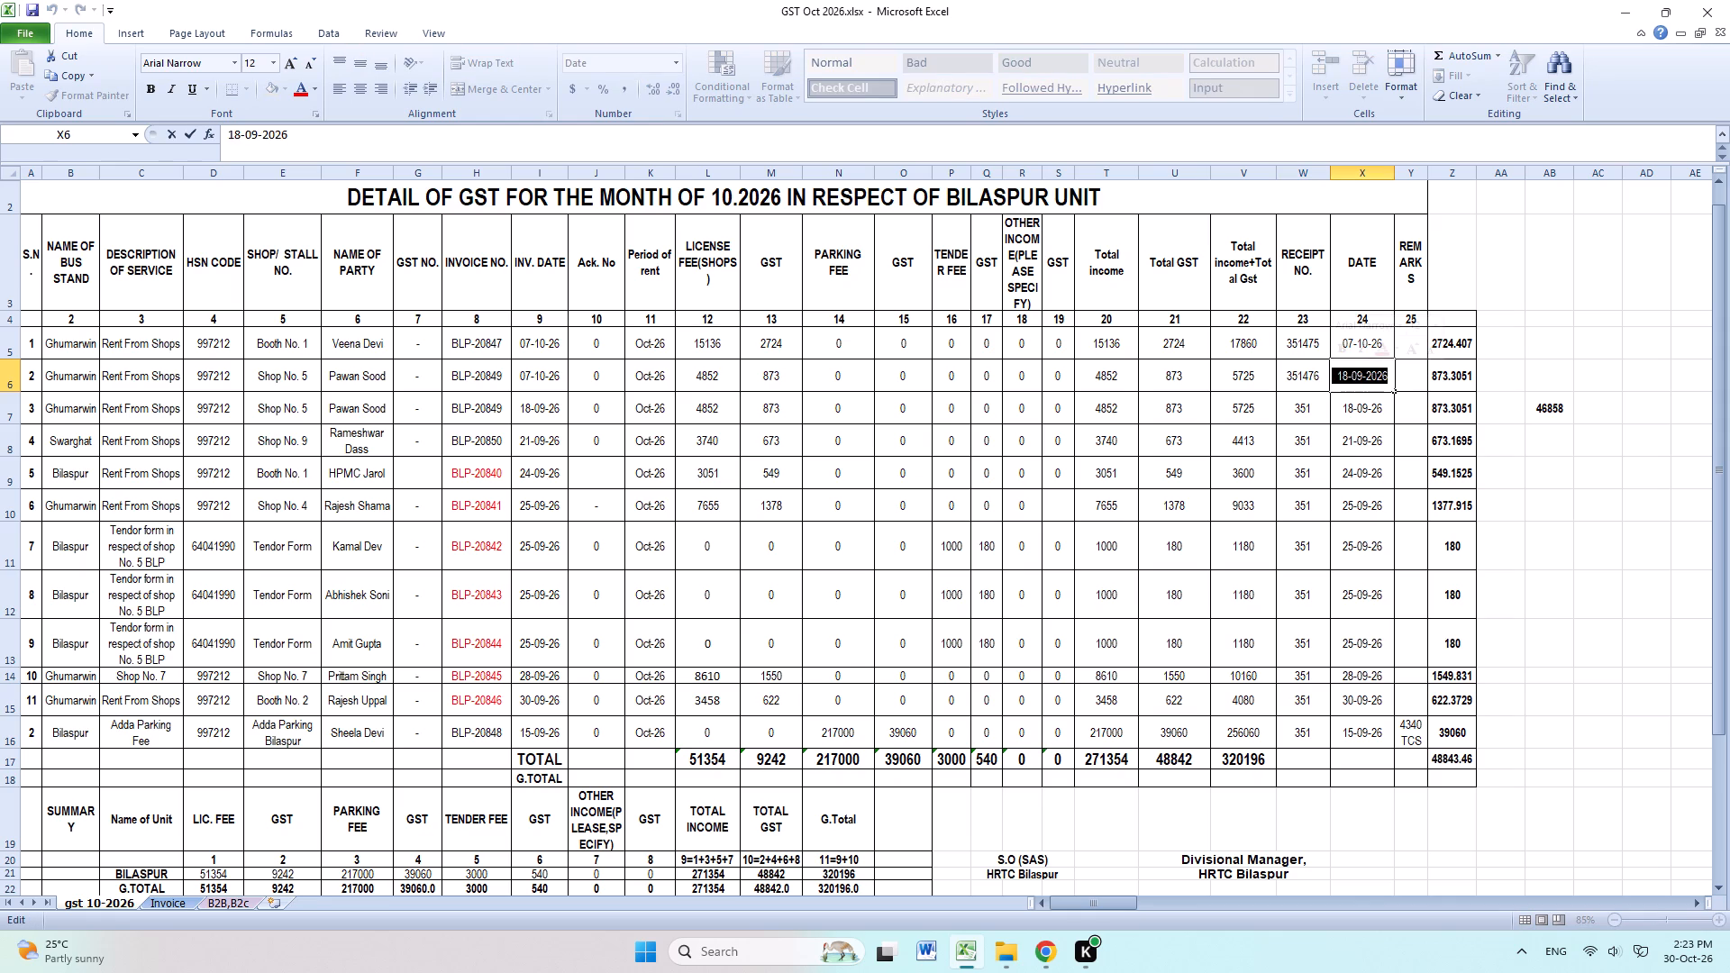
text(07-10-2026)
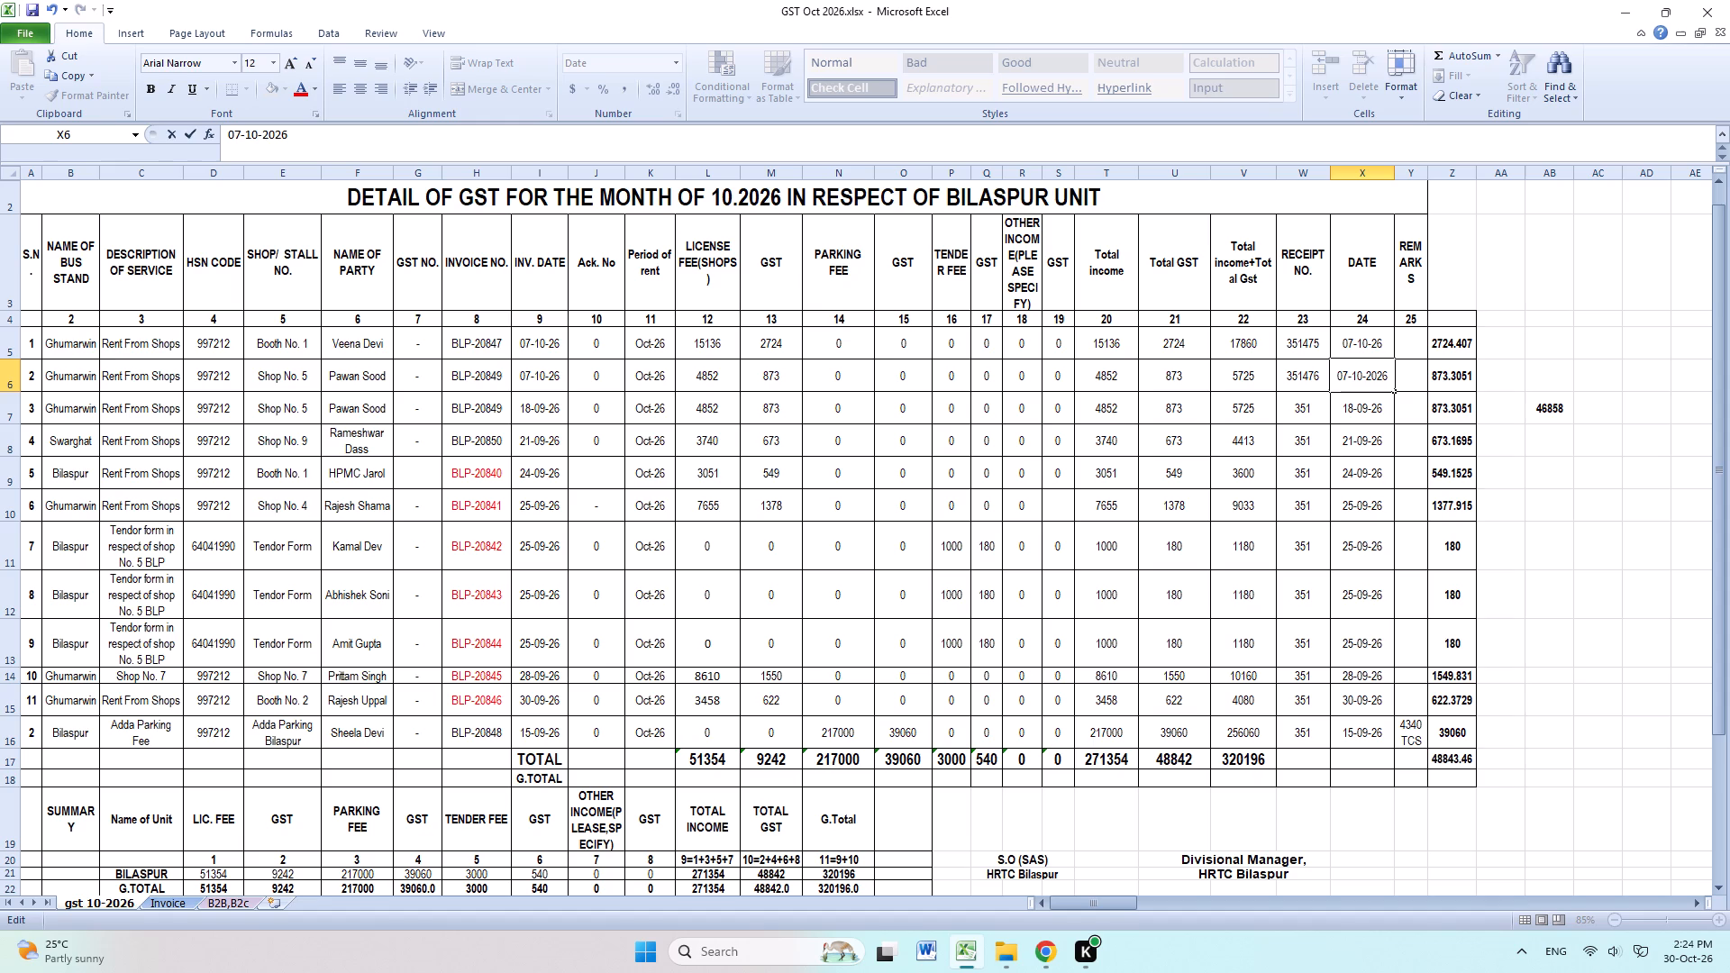
click(1389, 438)
Clear the receipt dates of all entries from the serial 3 row down to the Bilaspur parking fee row.
drag(1364, 735, 1370, 425)
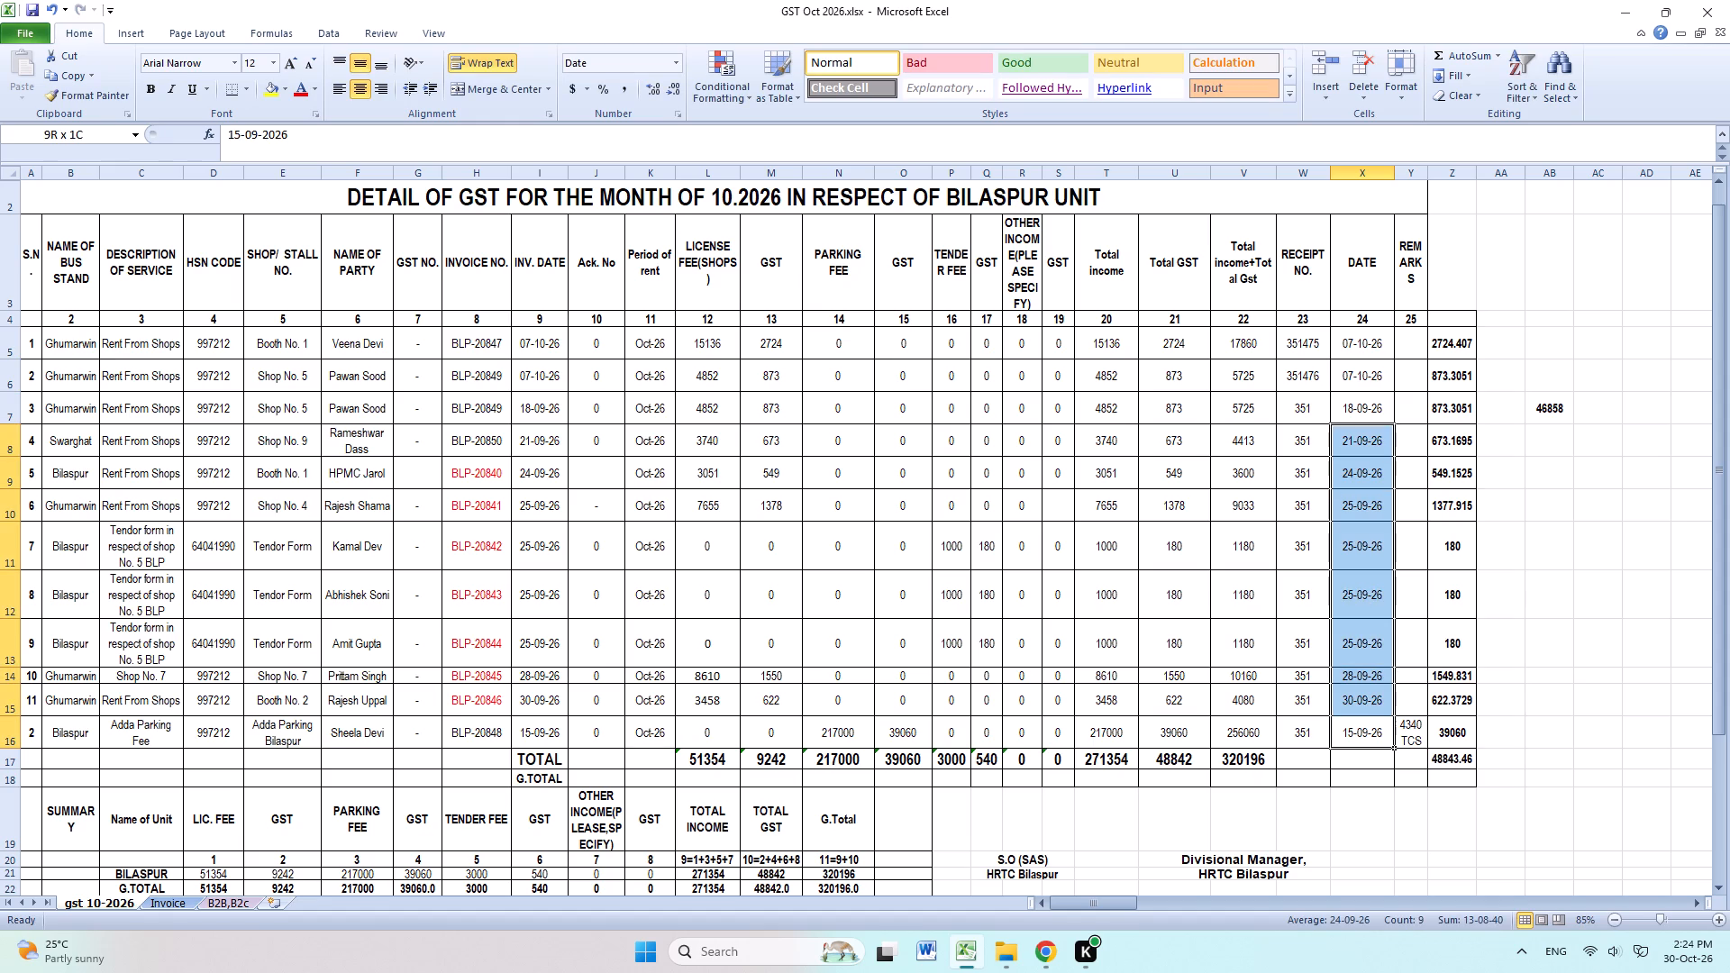
drag(1370, 425, 1370, 414)
key(Delete)
click(1370, 414)
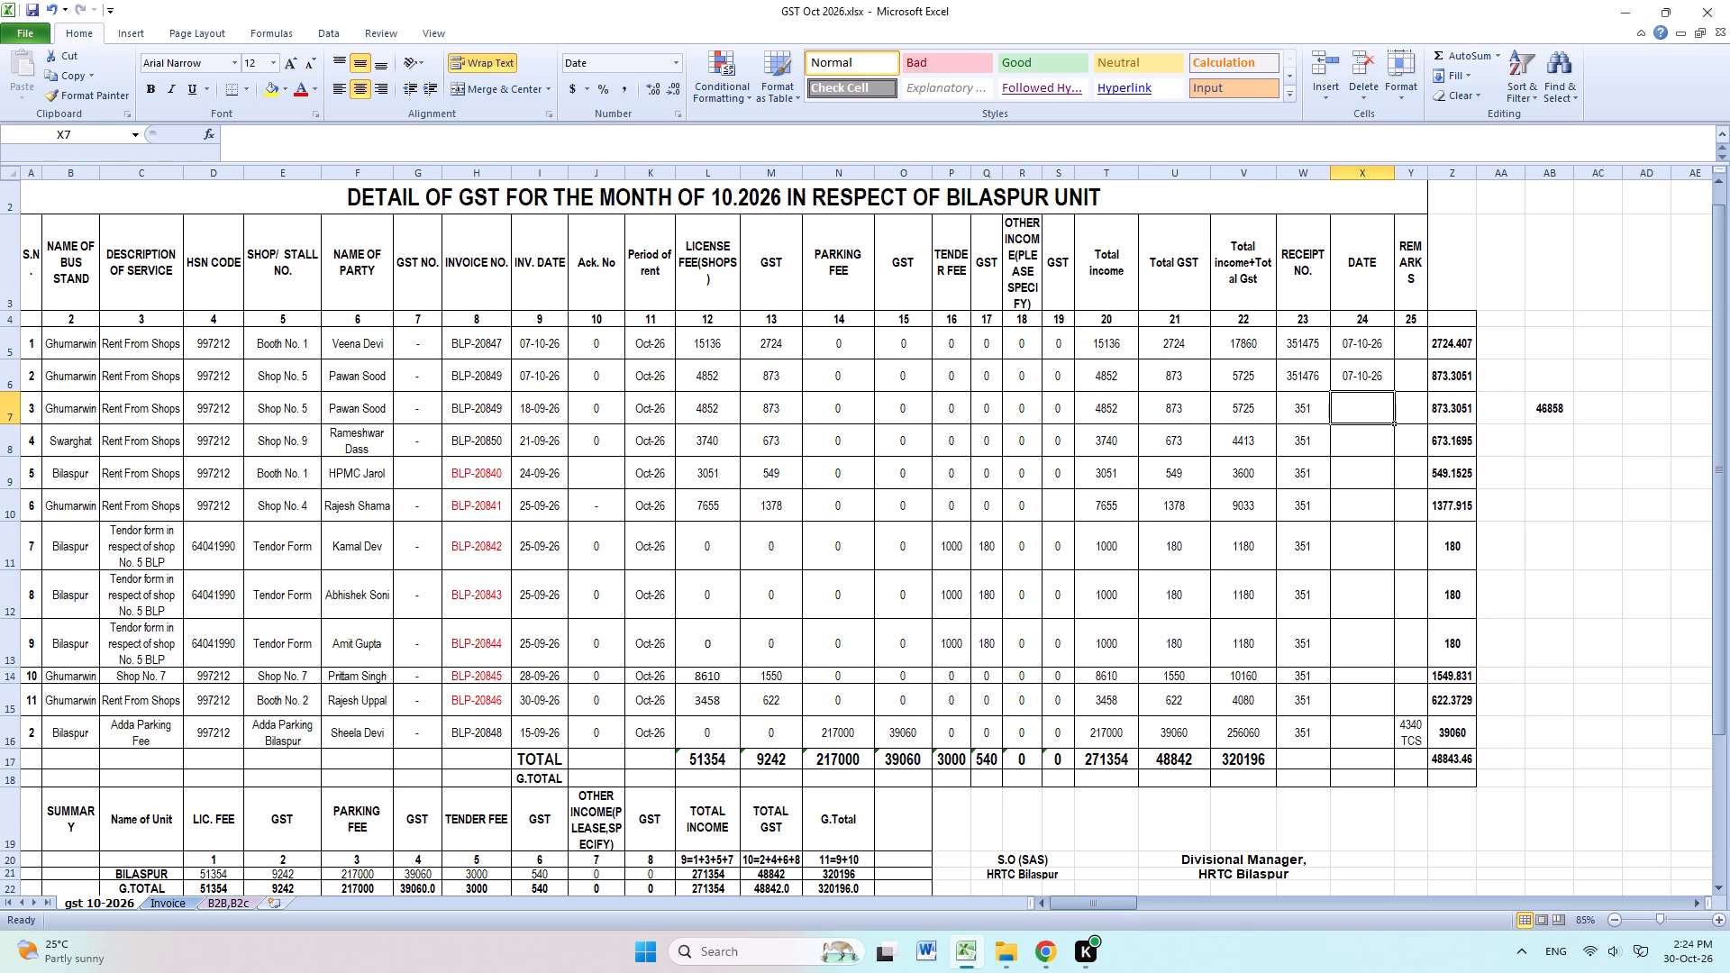
Change the serial 3 row's bus stand name to Swarghat.
click(70, 414)
double_click(85, 409)
drag(46, 410, 106, 410)
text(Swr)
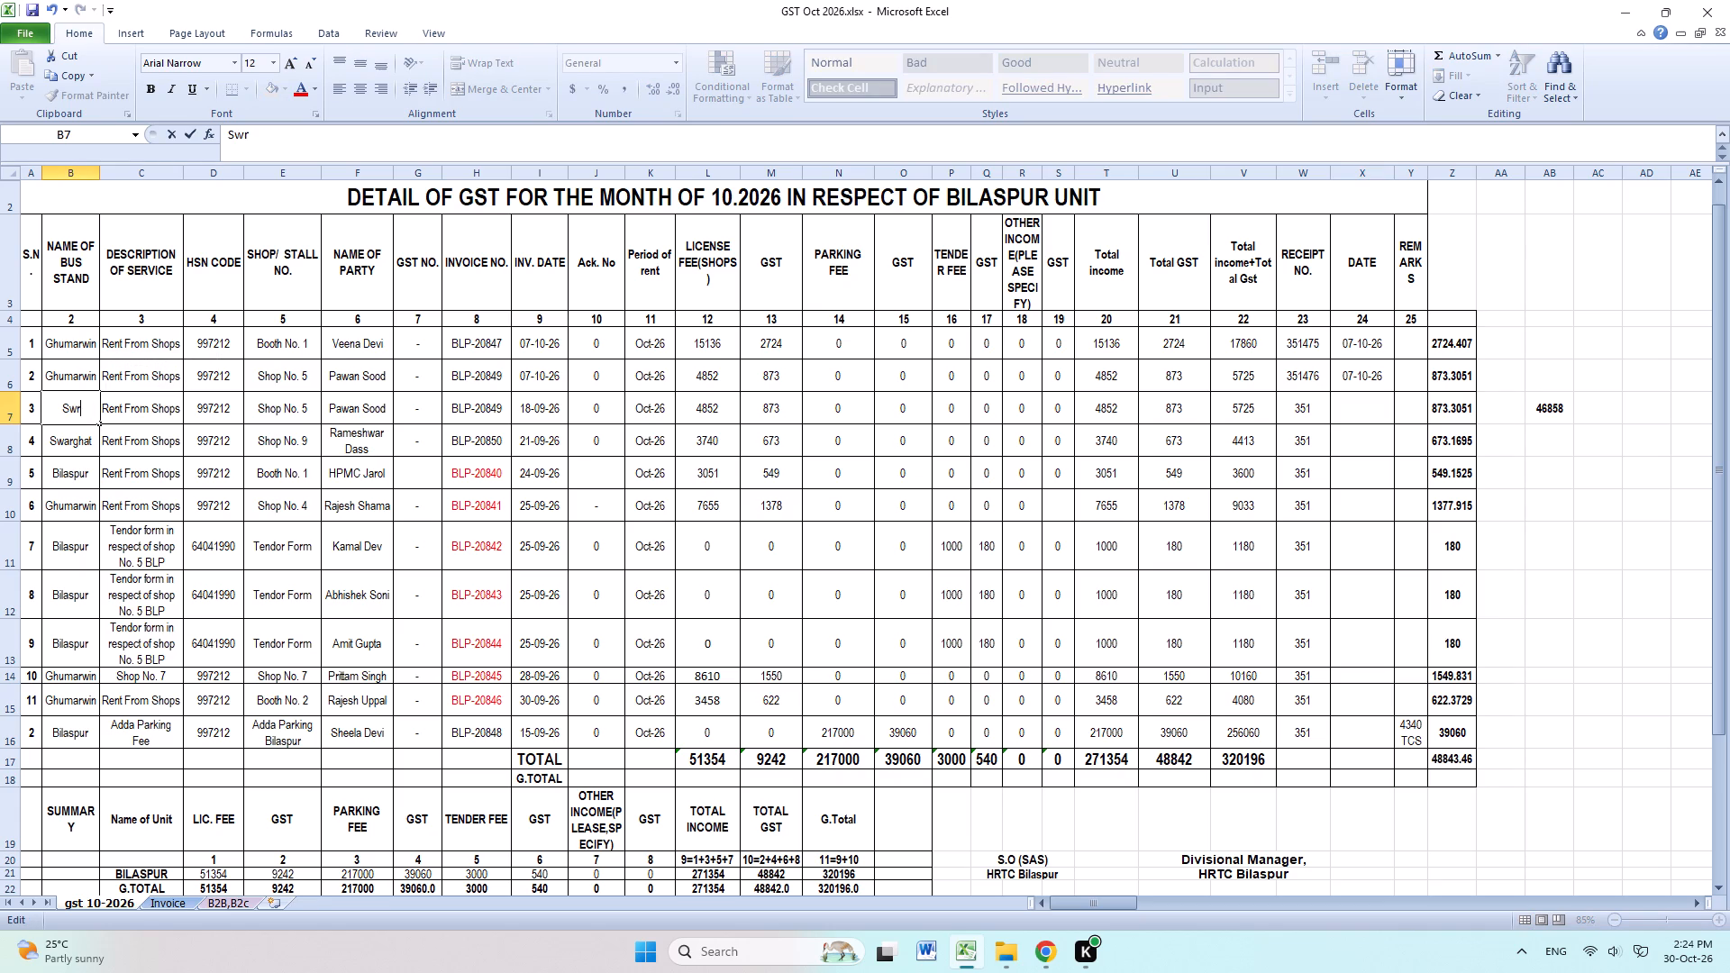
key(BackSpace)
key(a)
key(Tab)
Enter Shop No. 5 as the shop number in the serial 3 Swarghat row.
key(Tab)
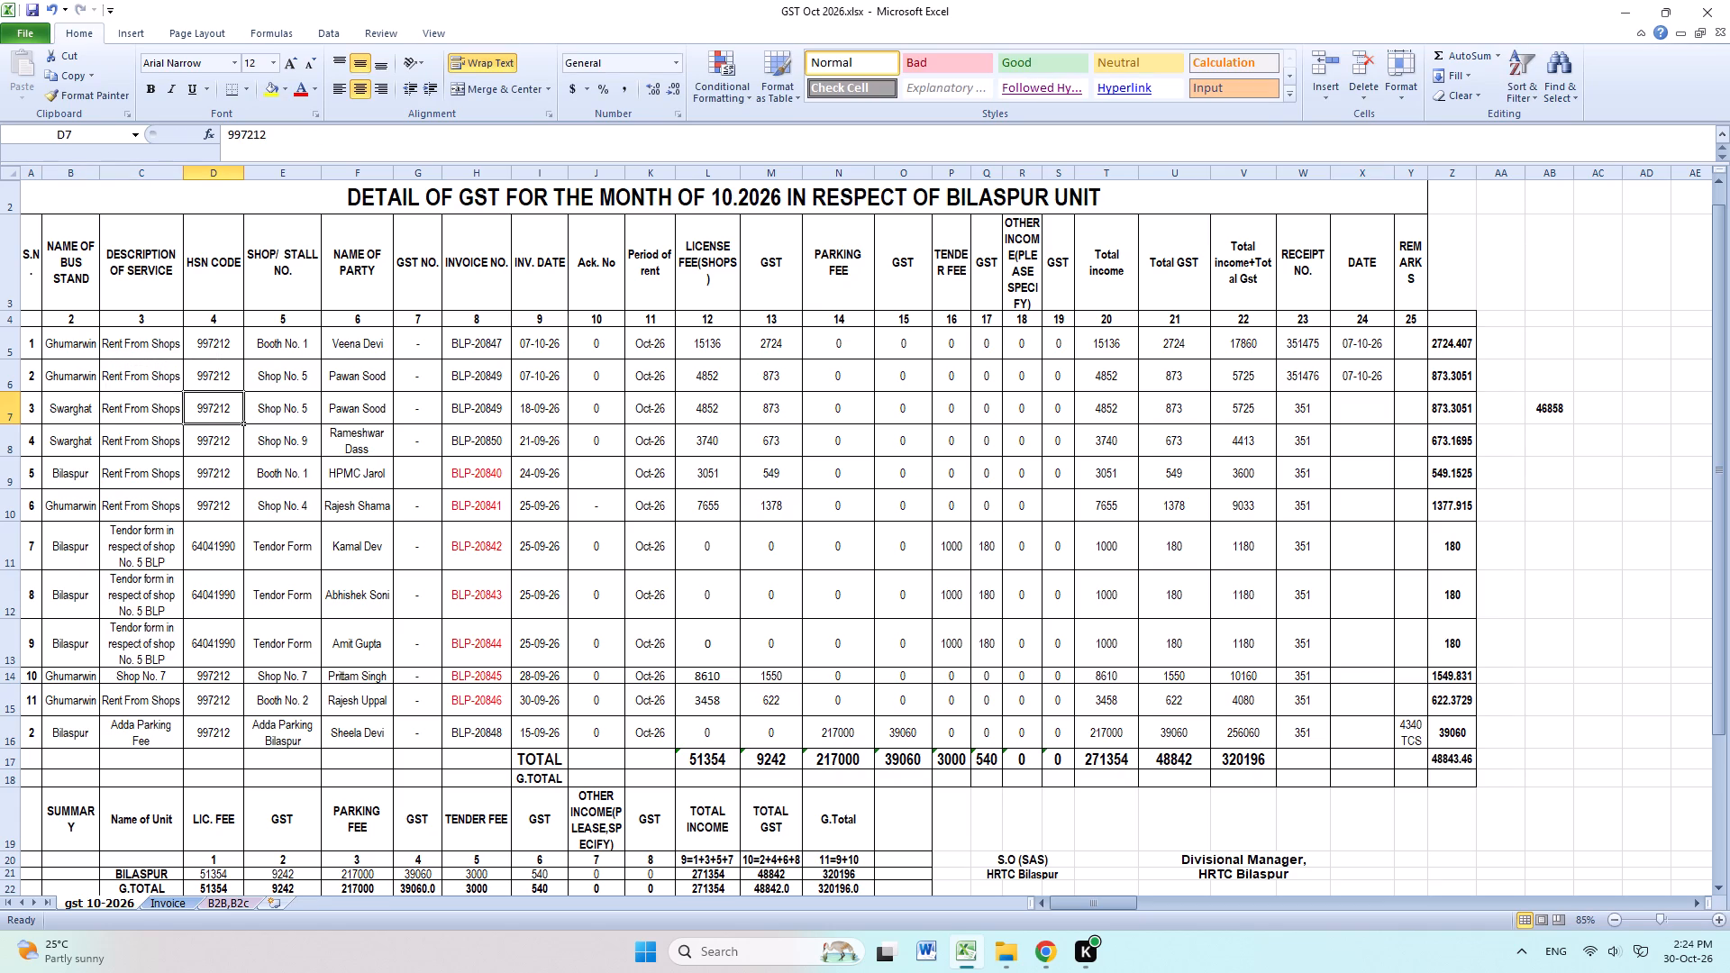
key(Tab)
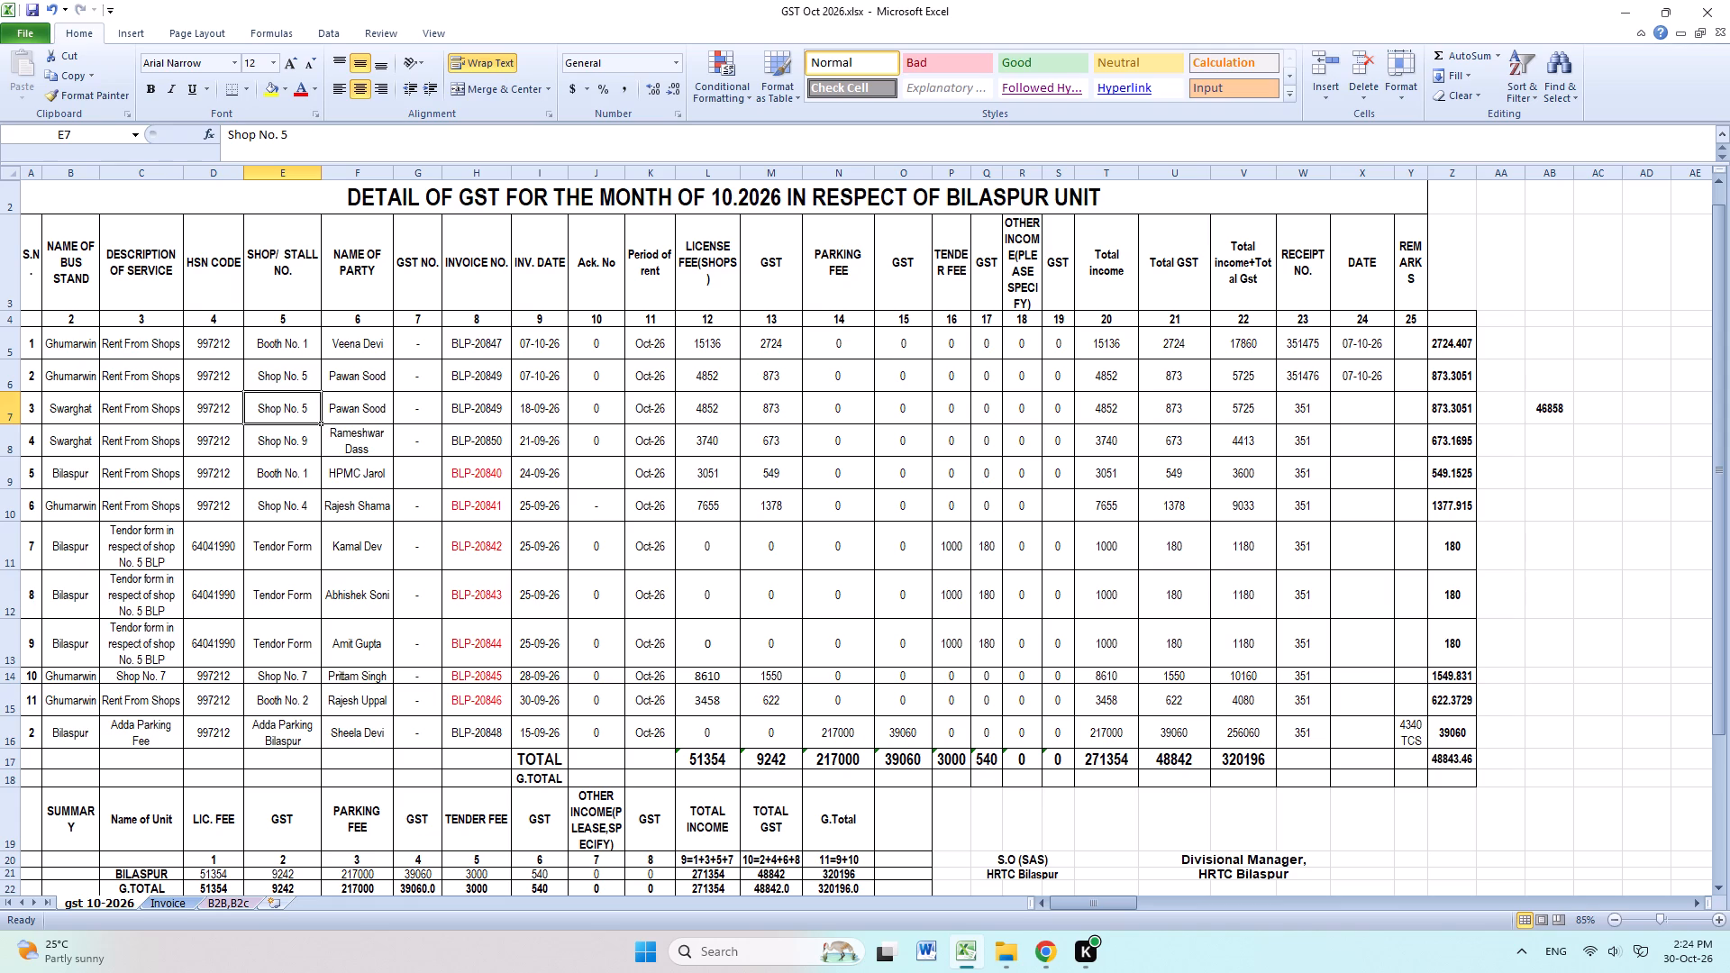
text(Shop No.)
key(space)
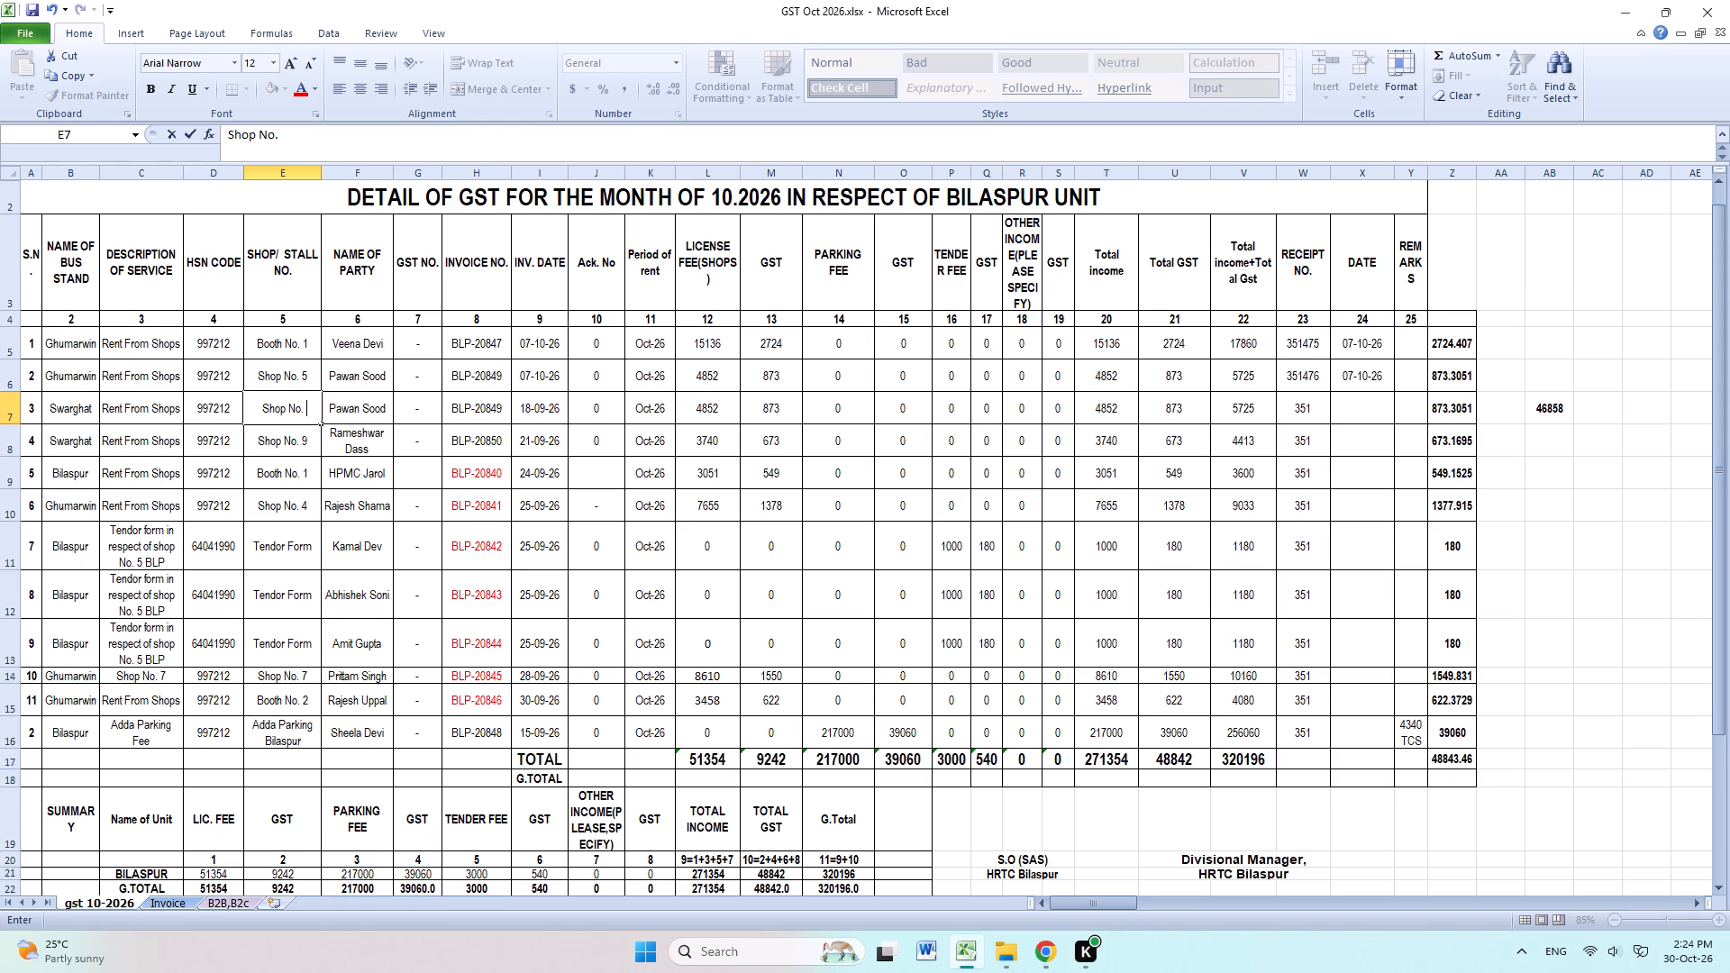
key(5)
Replace the party name in the serial 3 Swarghat row with the new tenant's name.
click(371, 413)
click(385, 410)
double_click(389, 407)
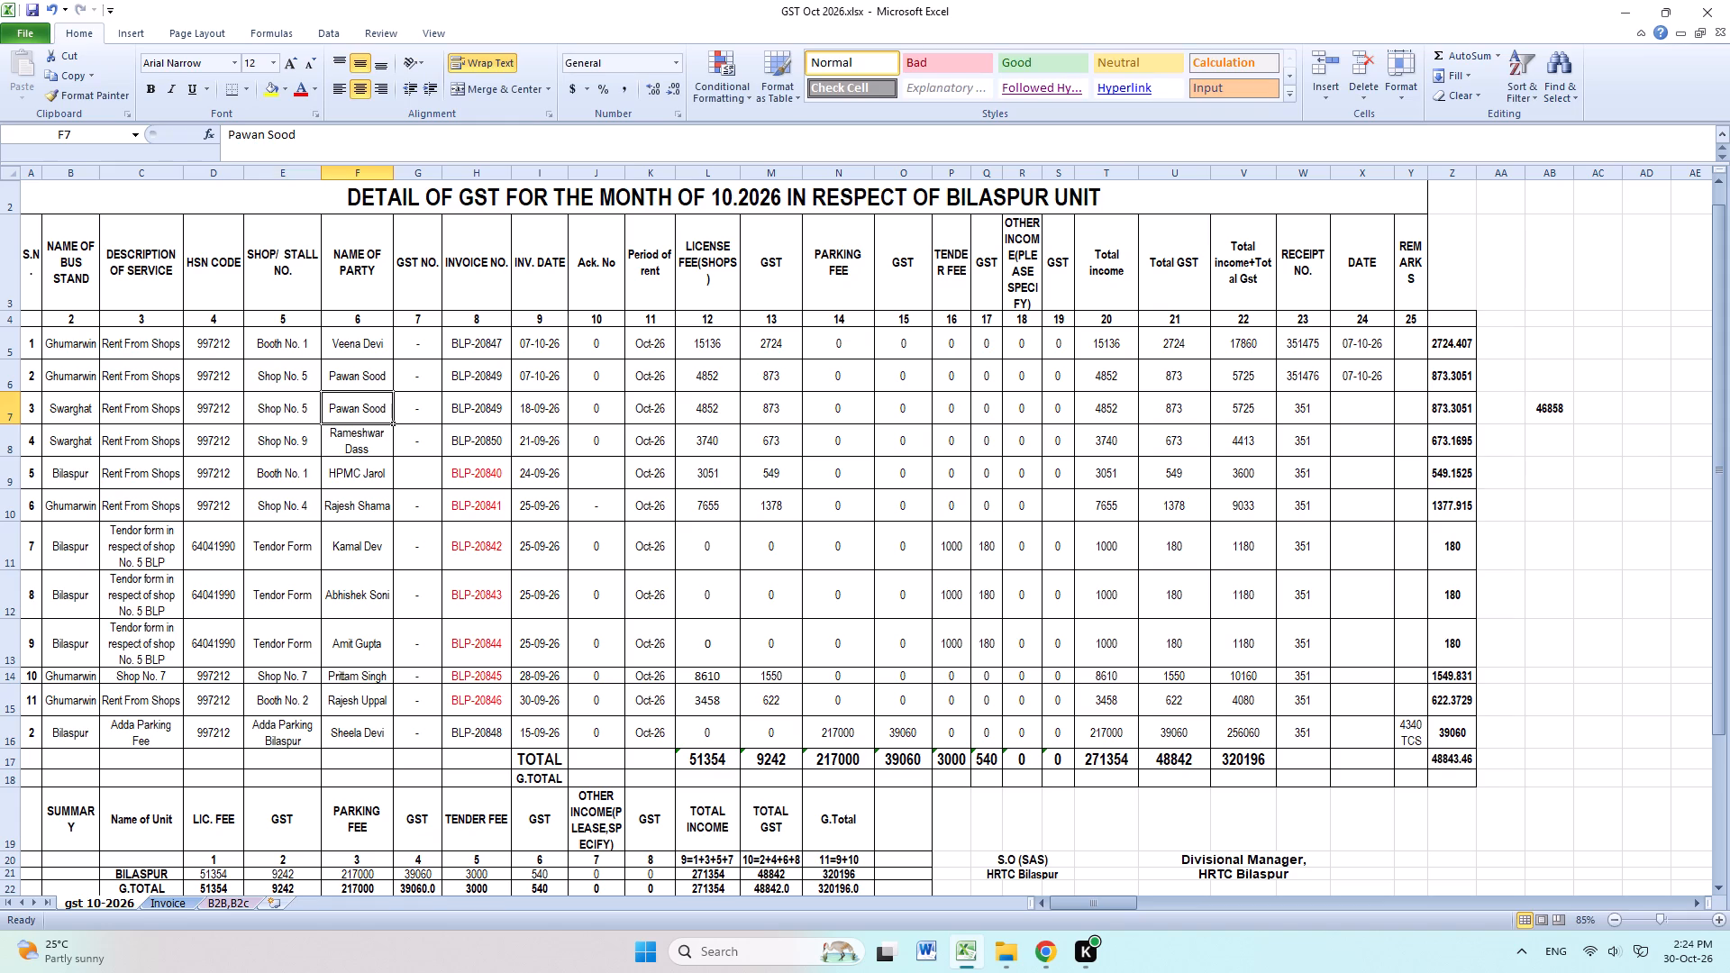
drag(389, 407, 331, 405)
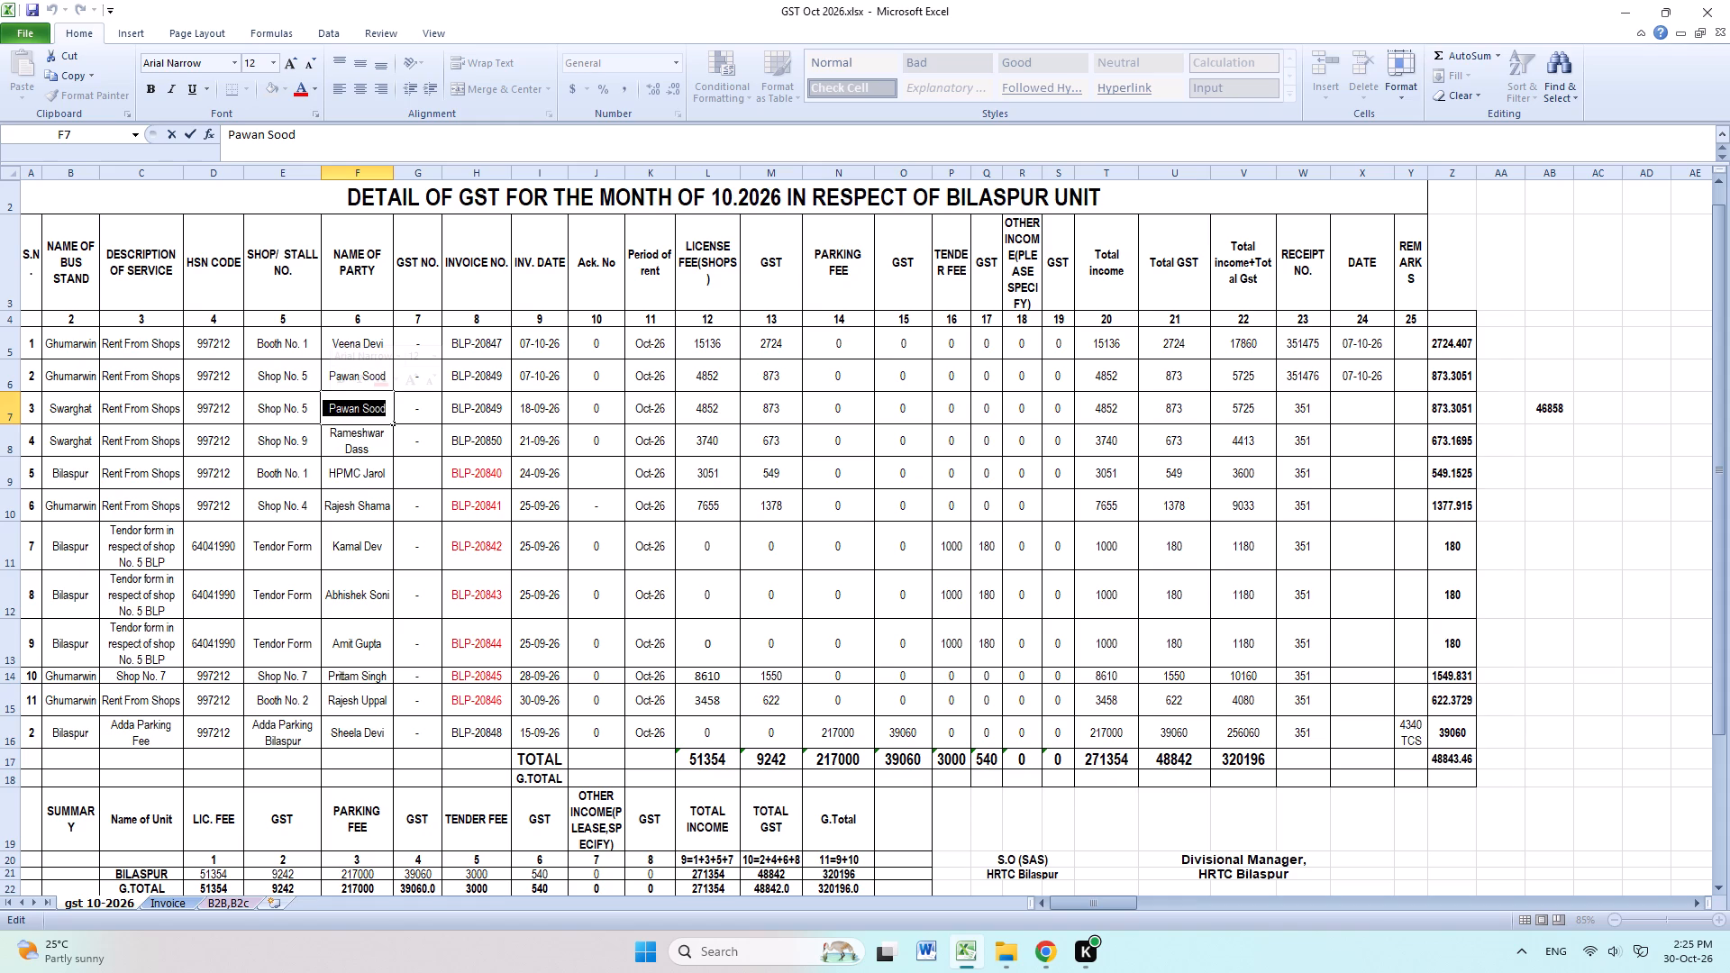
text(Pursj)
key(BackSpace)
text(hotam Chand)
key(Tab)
Set the serial 3 Swarghat row's invoice date to 12-10-2026.
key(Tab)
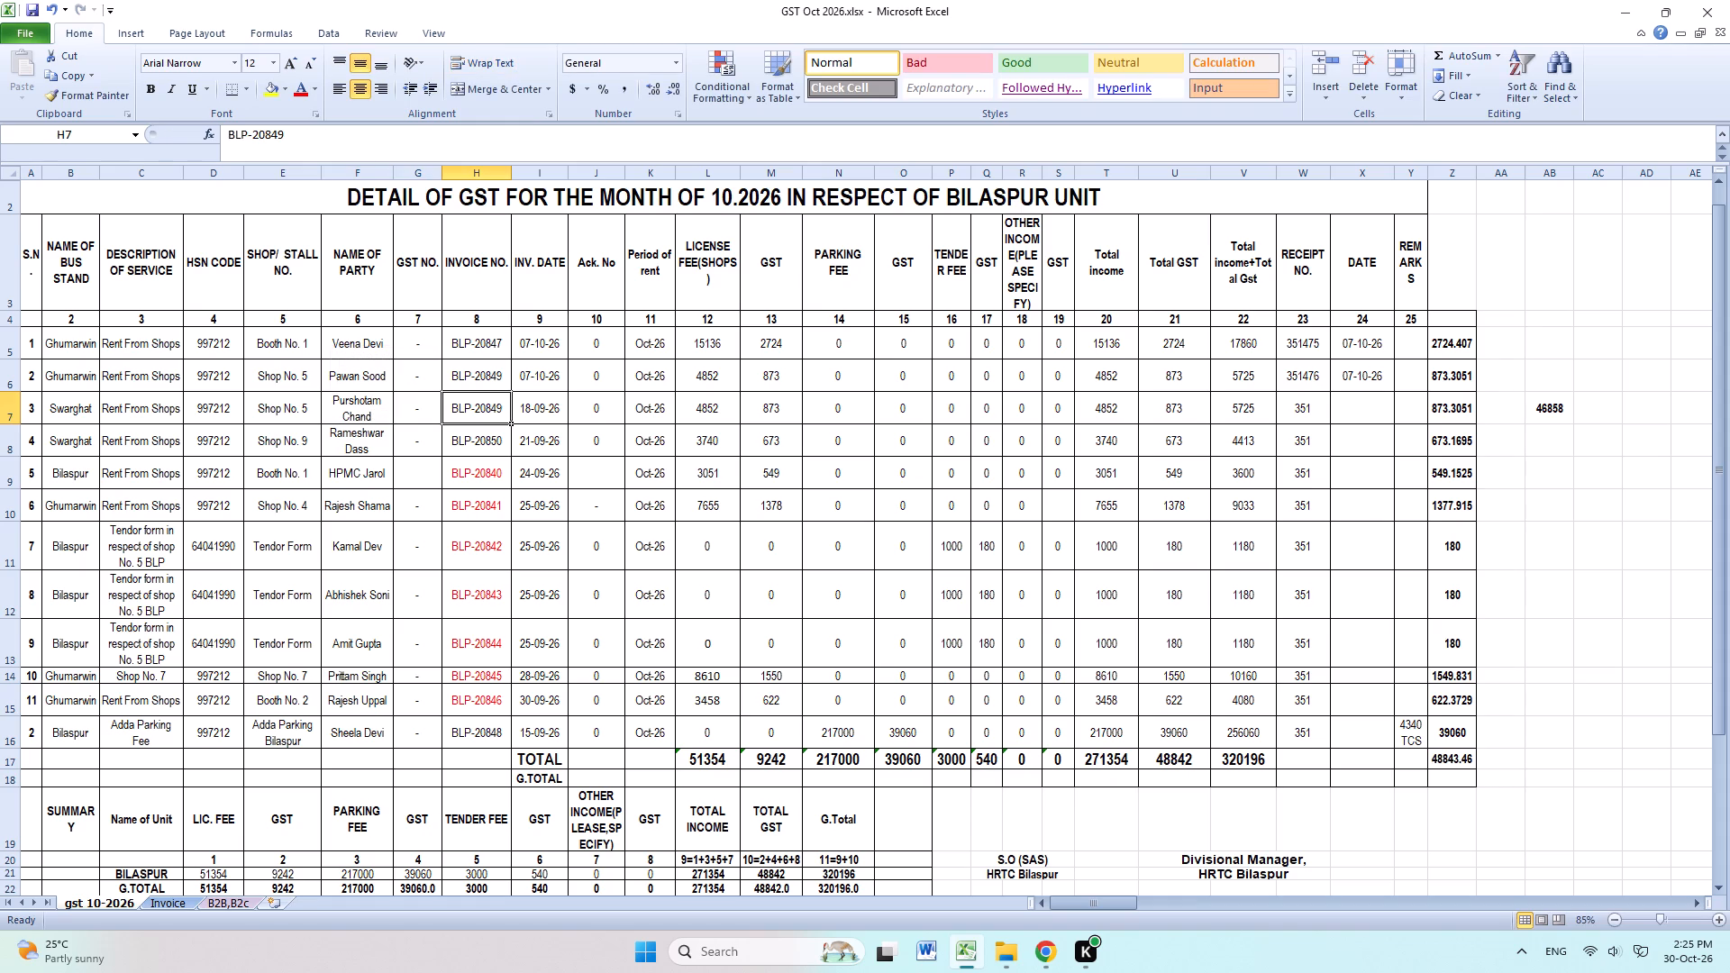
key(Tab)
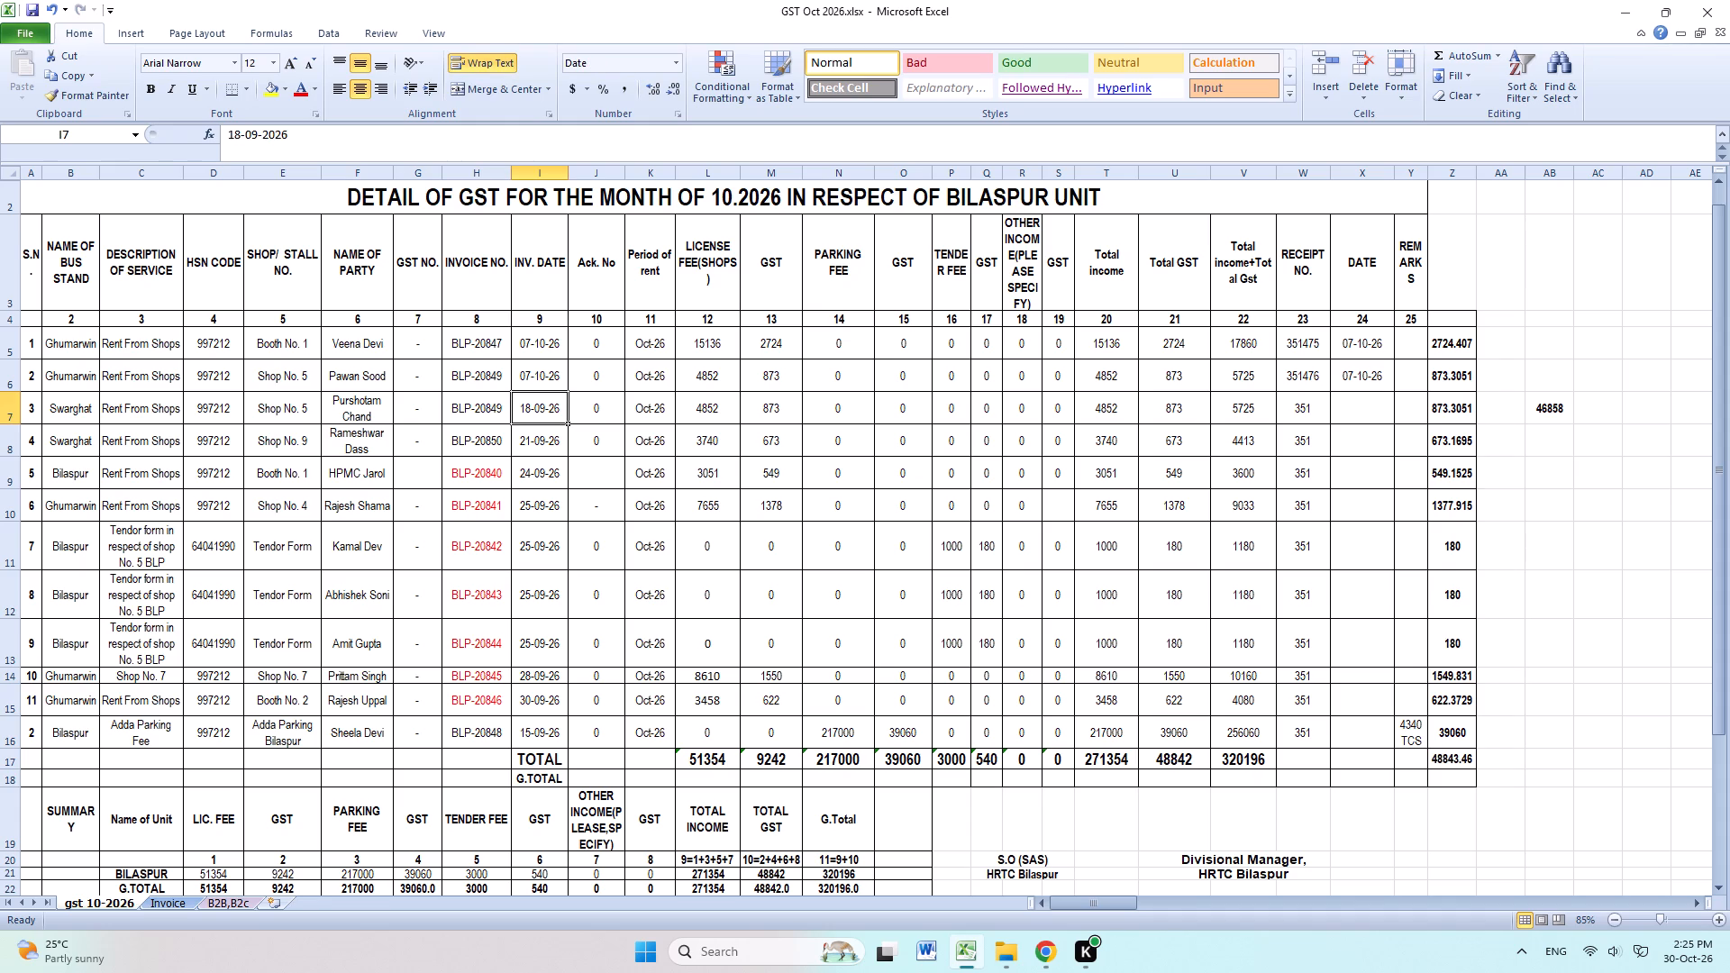
double_click(527, 413)
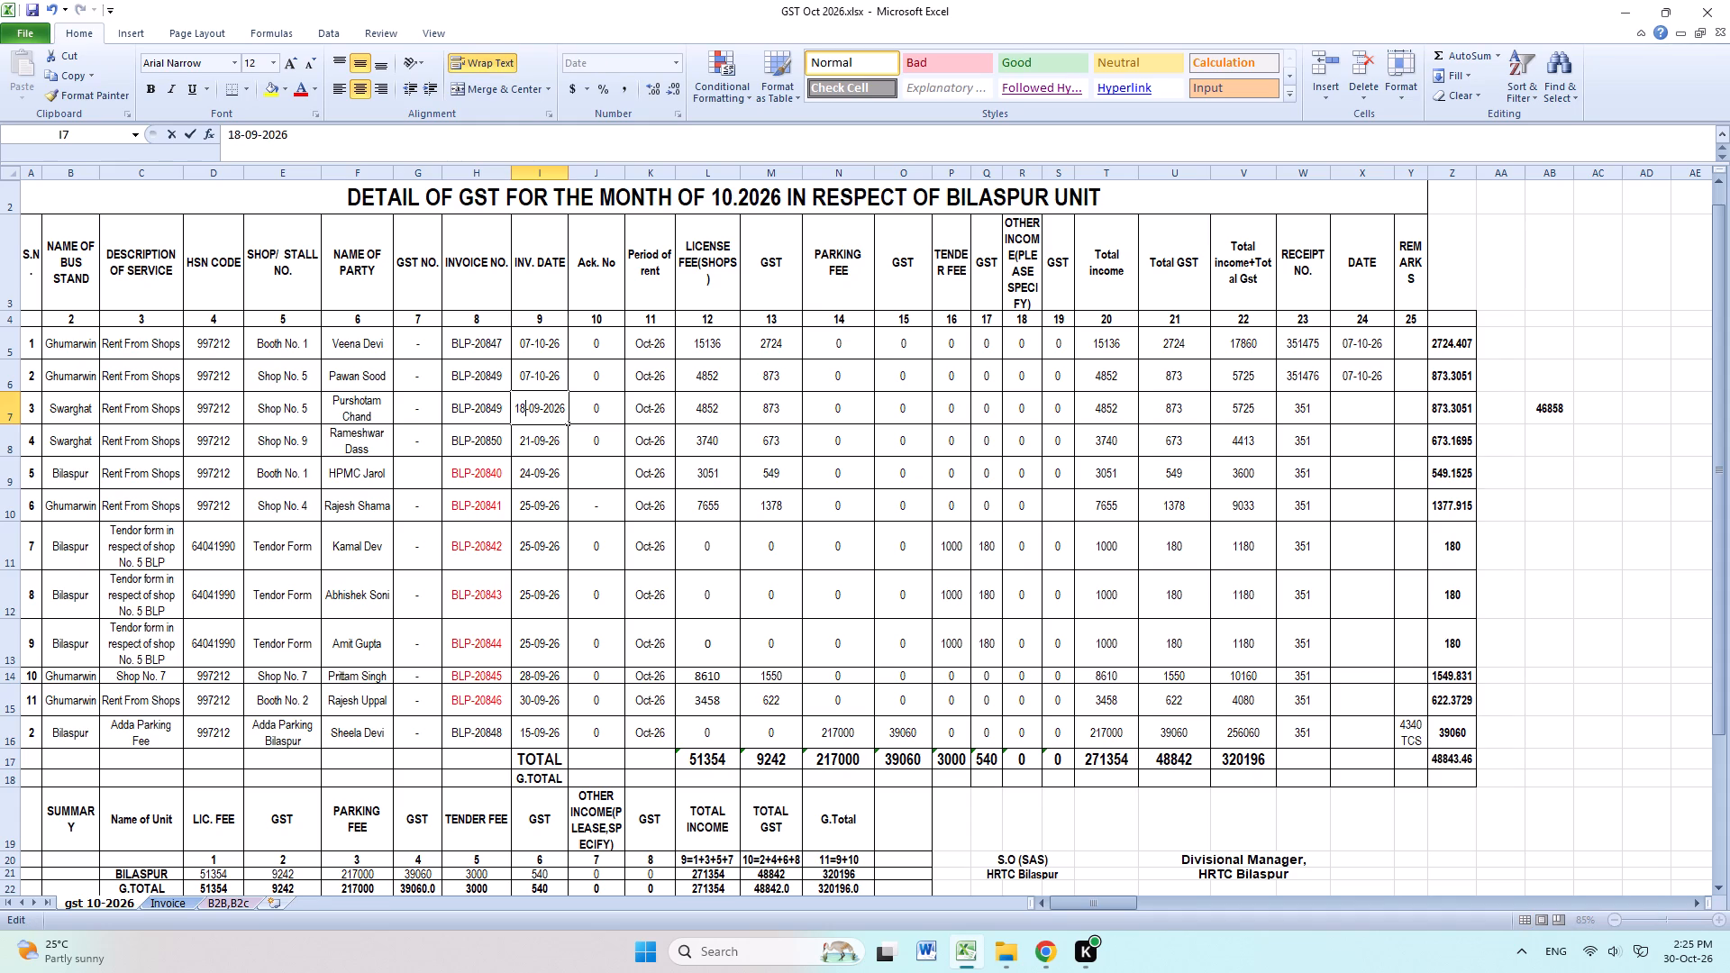
drag(514, 408, 588, 411)
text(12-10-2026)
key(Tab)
Enter a new shop licence fee for the serial 3 Swarghat row.
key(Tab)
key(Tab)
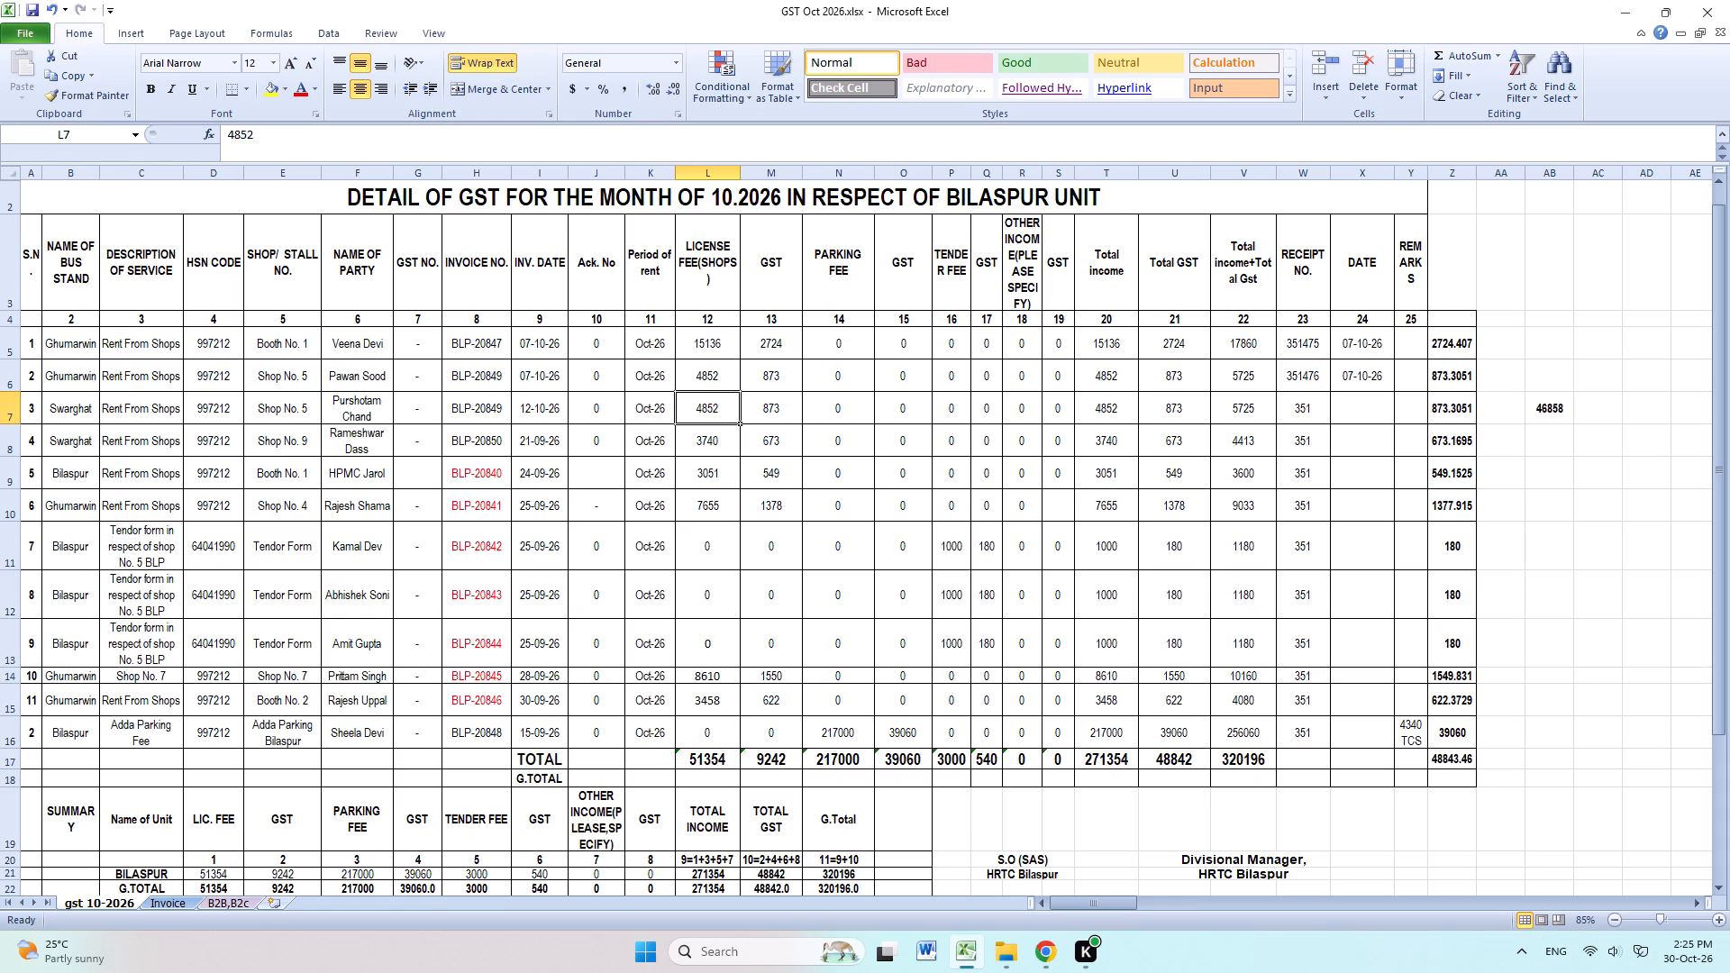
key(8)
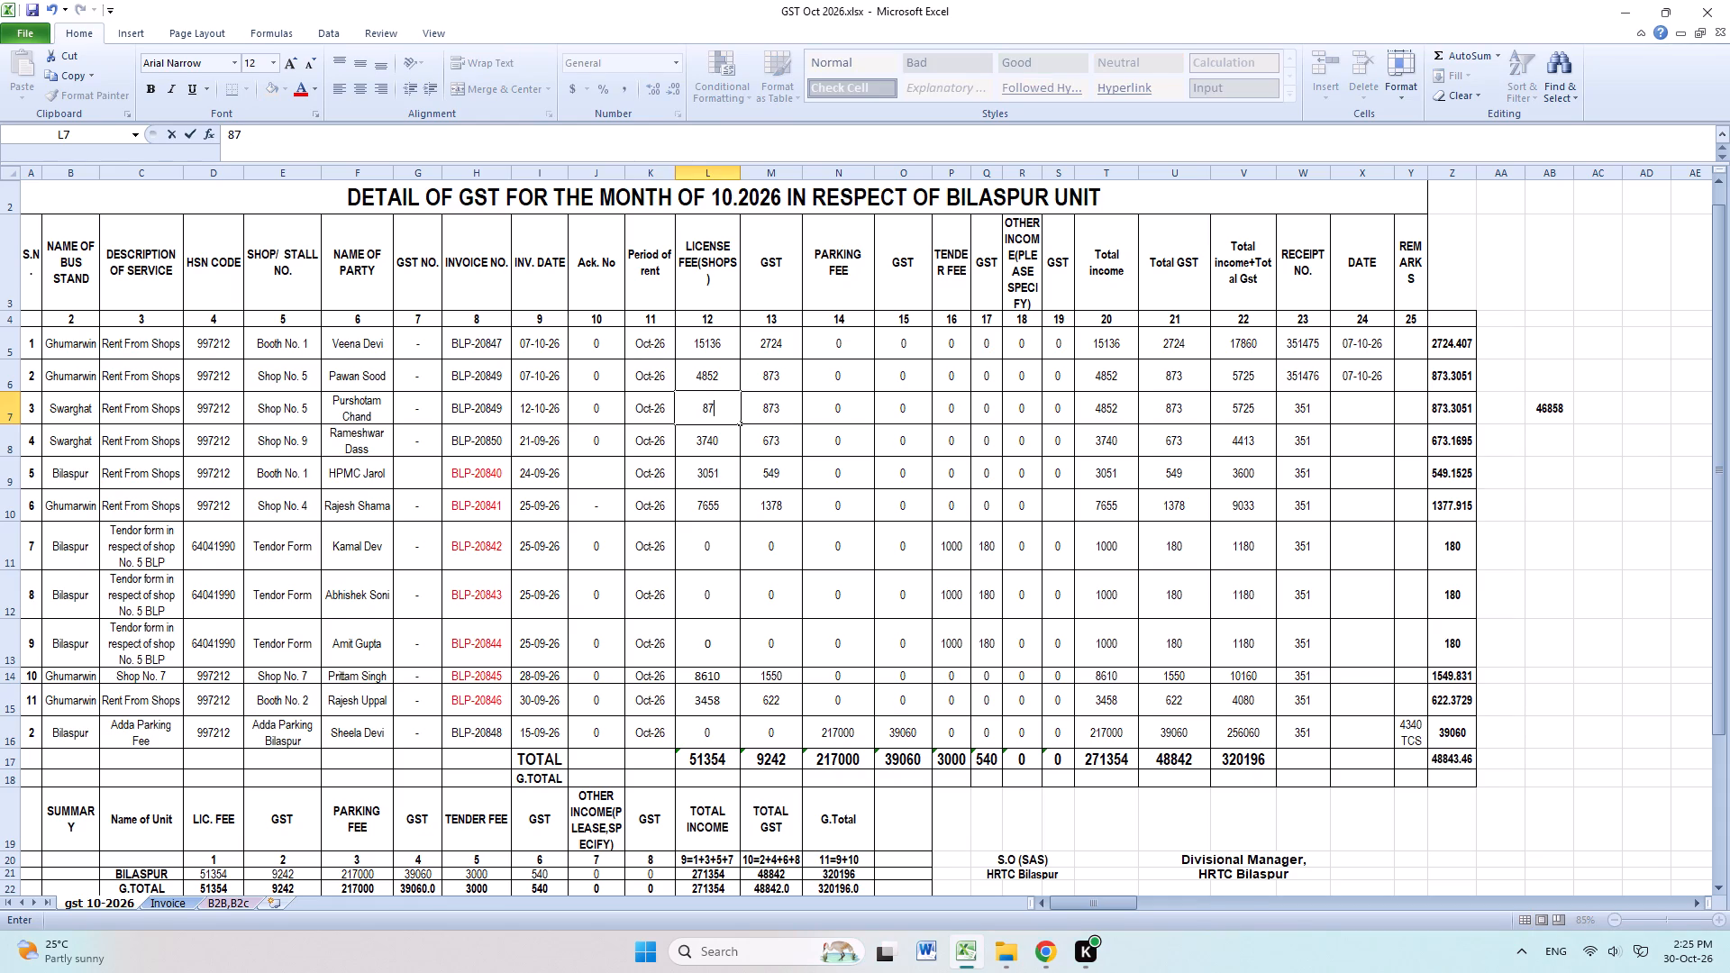
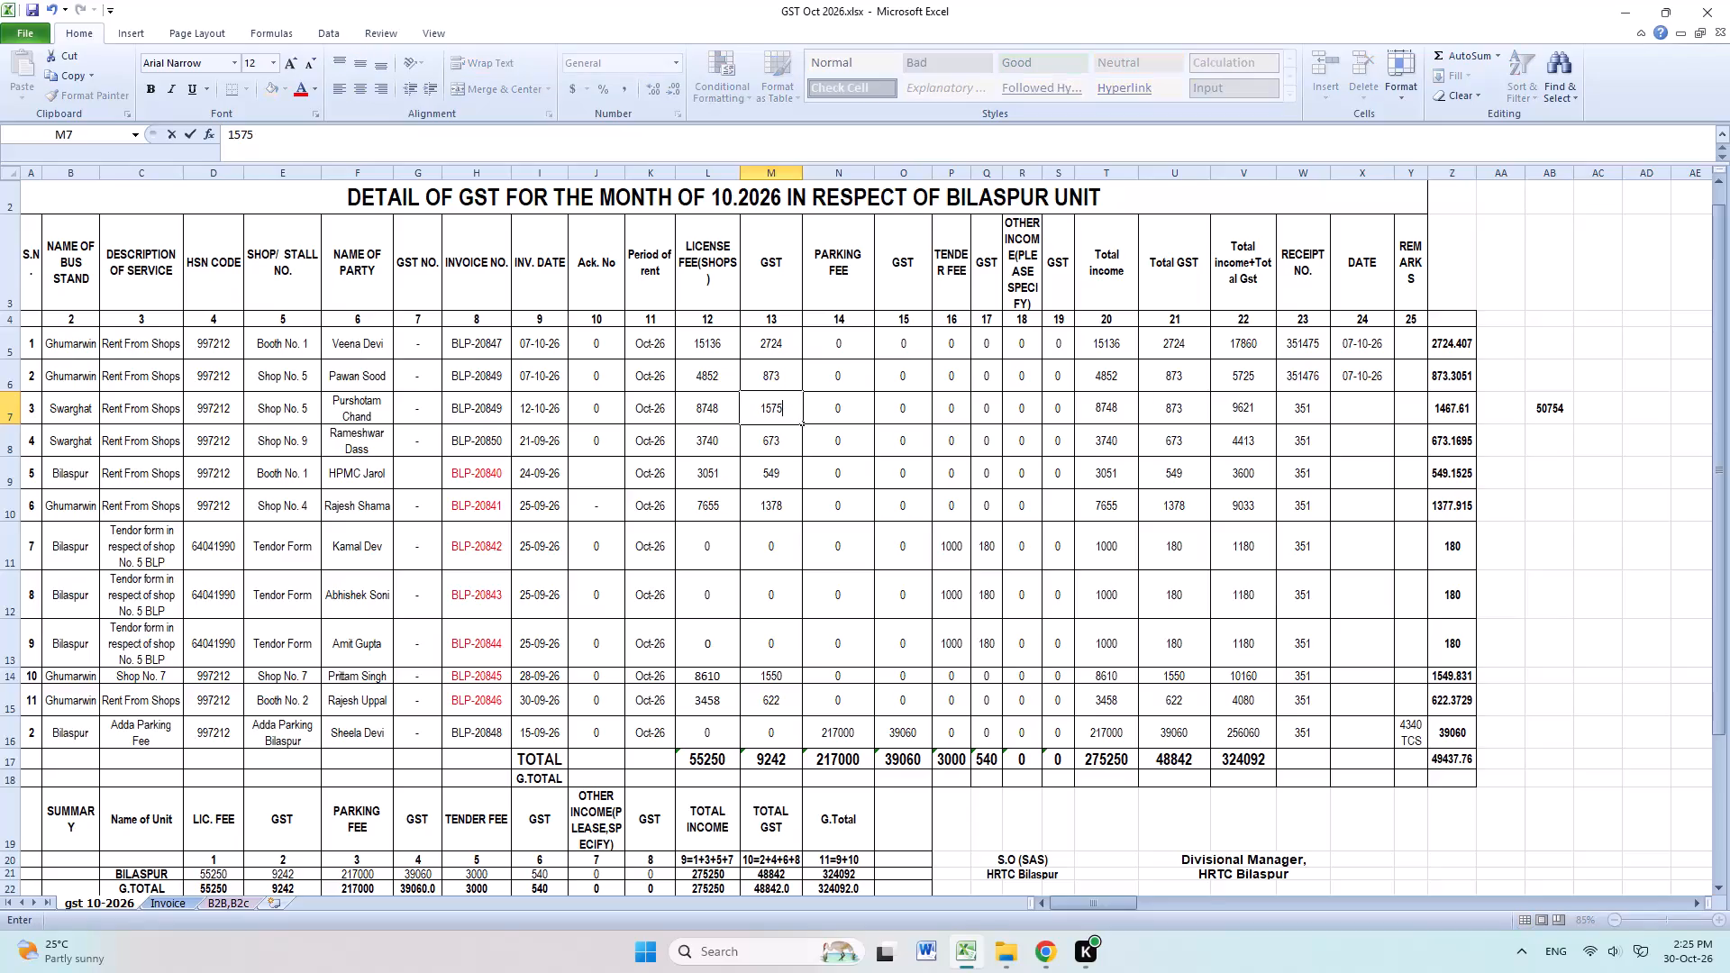
Record receipt number 351482 dated 12-10-26 in the serial 3 Swarghat row.
key(Tab)
key(Tab)
key(Tab)
key(Tab)
key(Tab)
key(Tab)
key(Tab)
key(Tab)
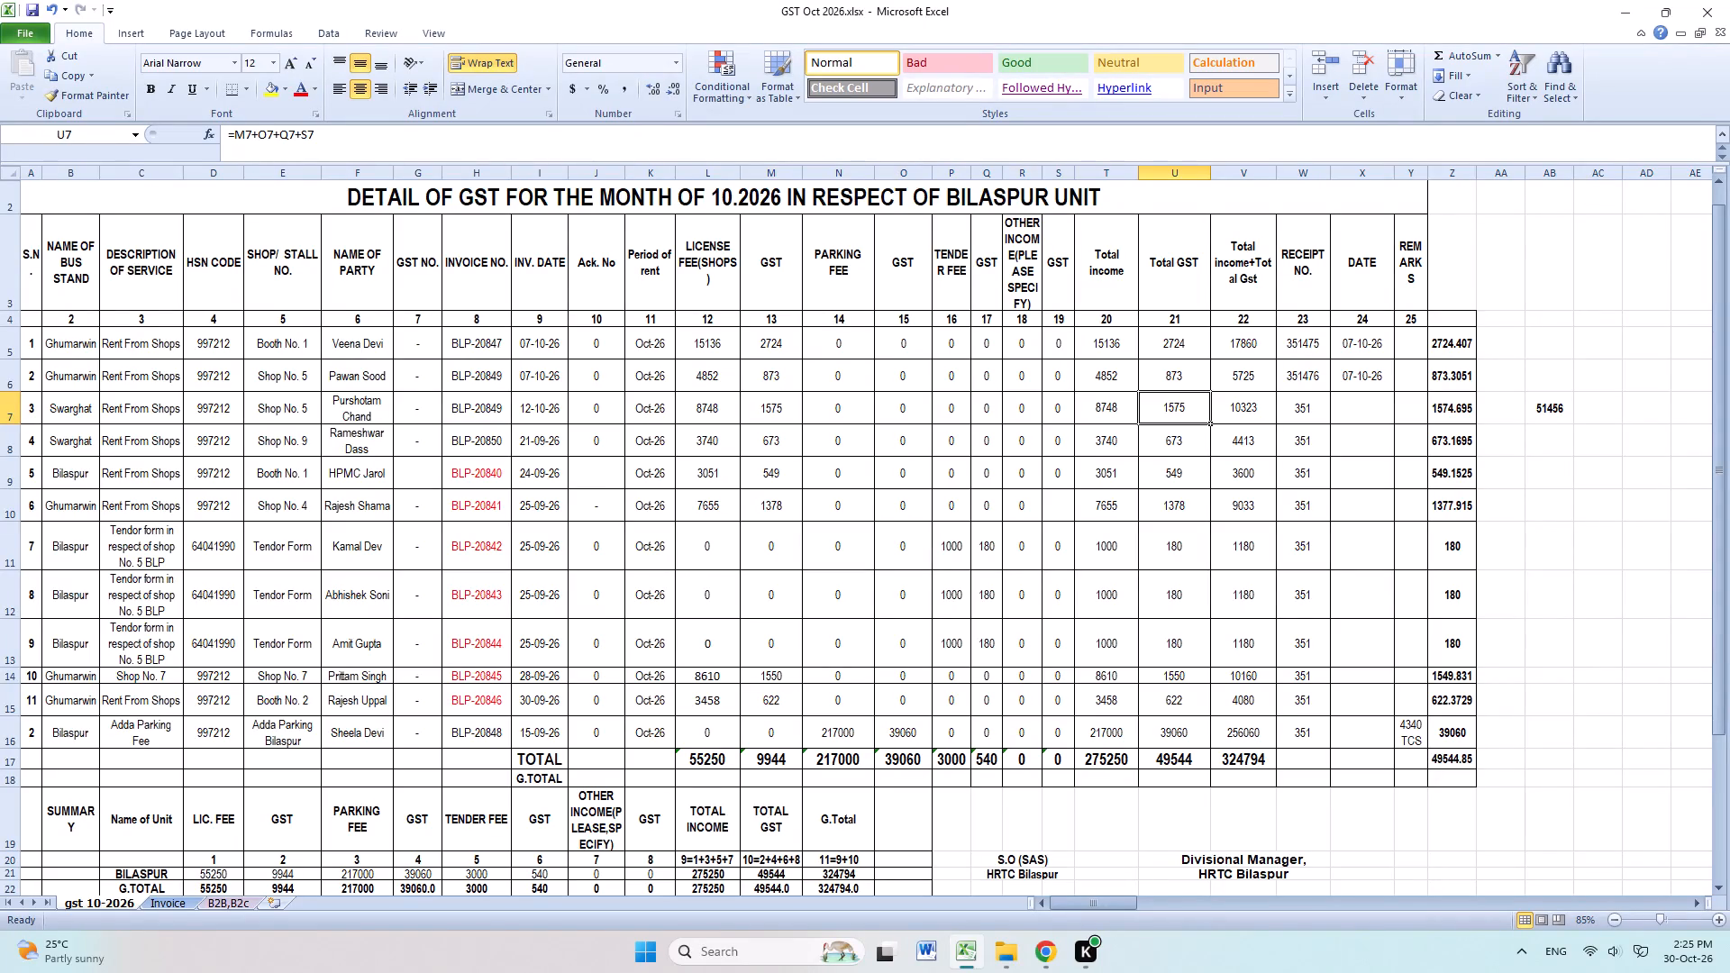
key(Tab)
key(Tab)
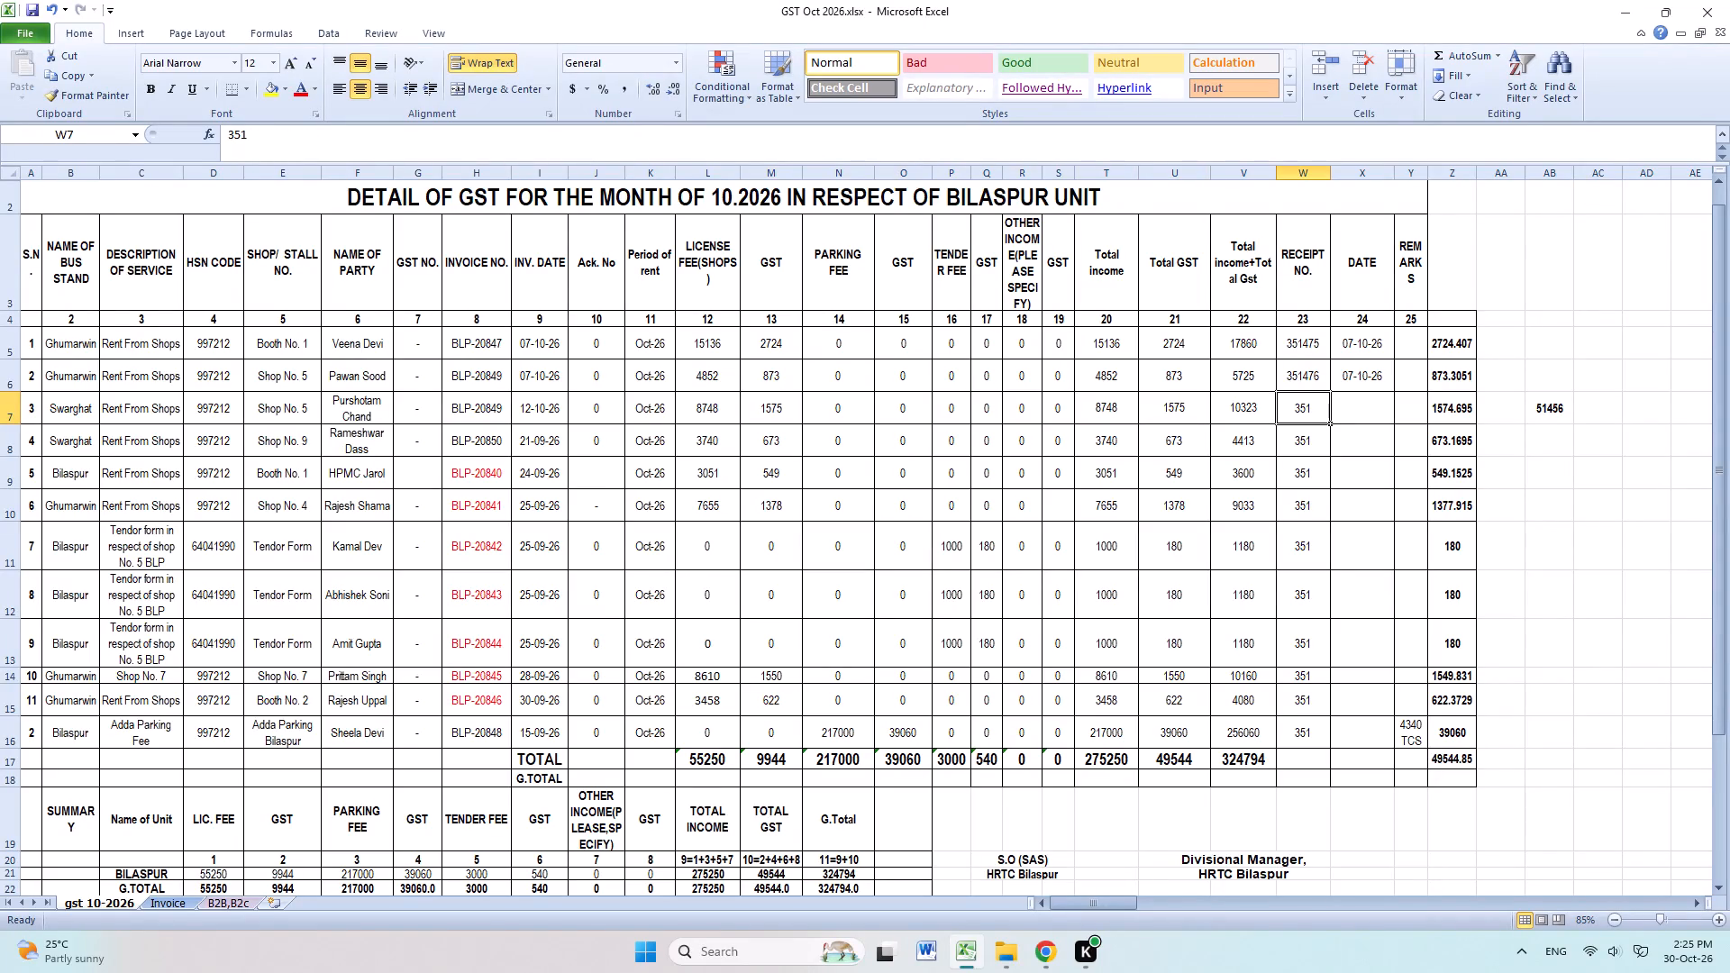
double_click(1323, 406)
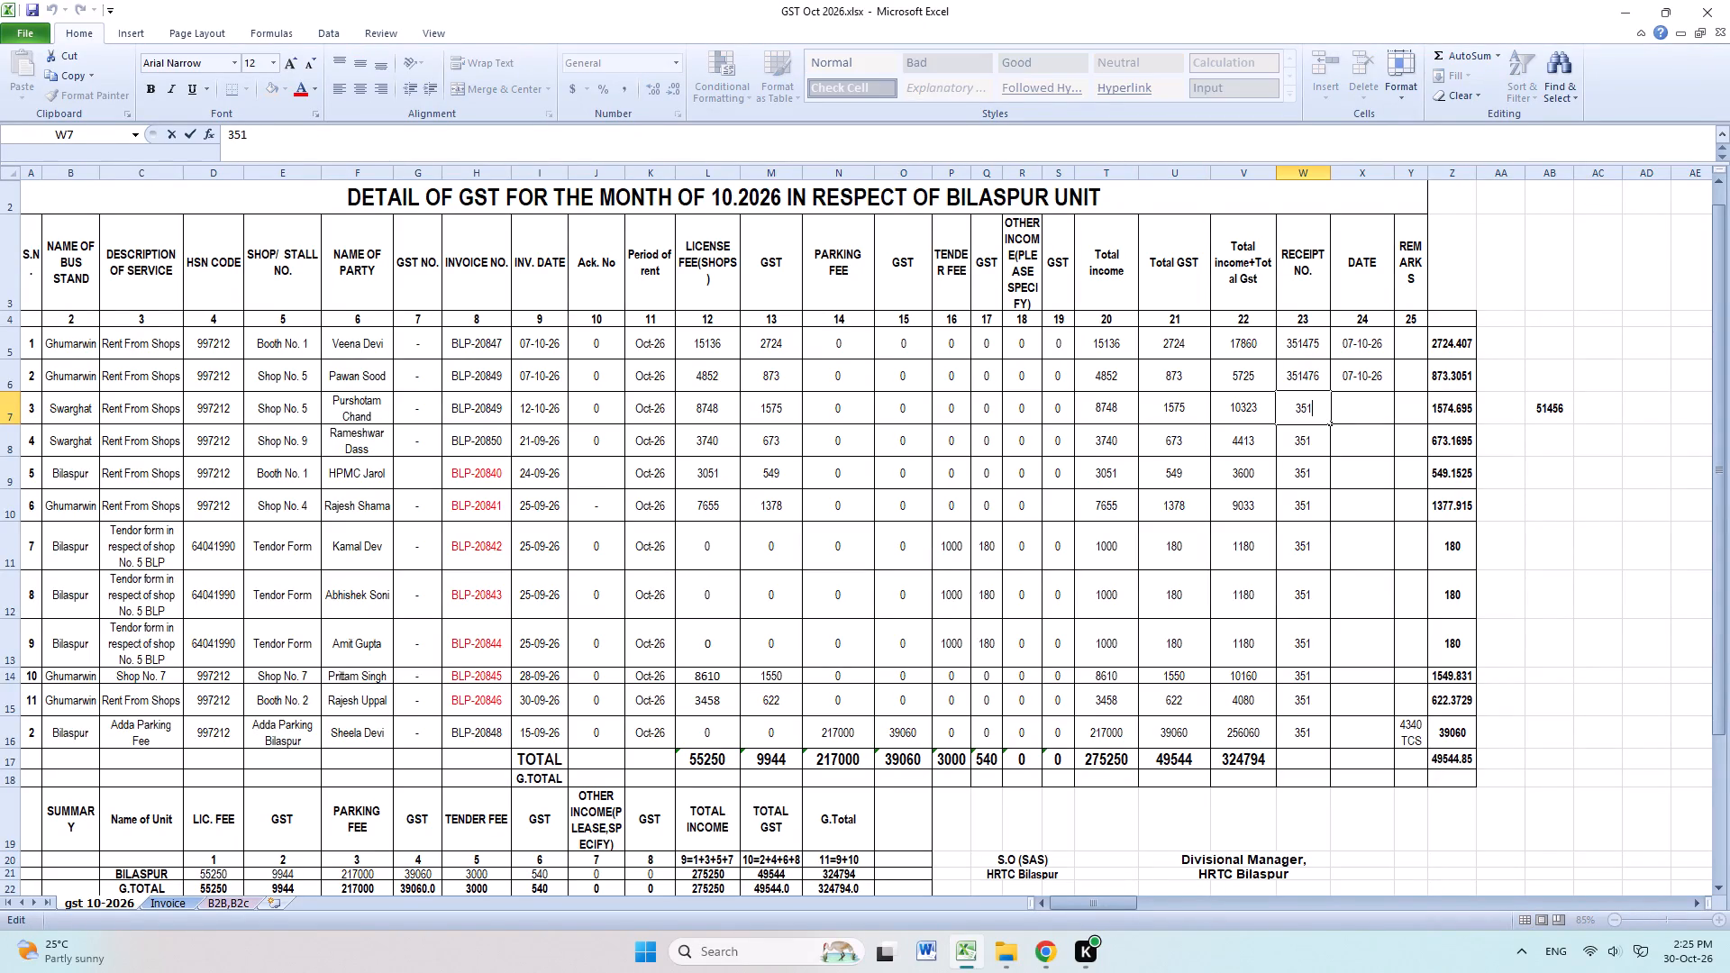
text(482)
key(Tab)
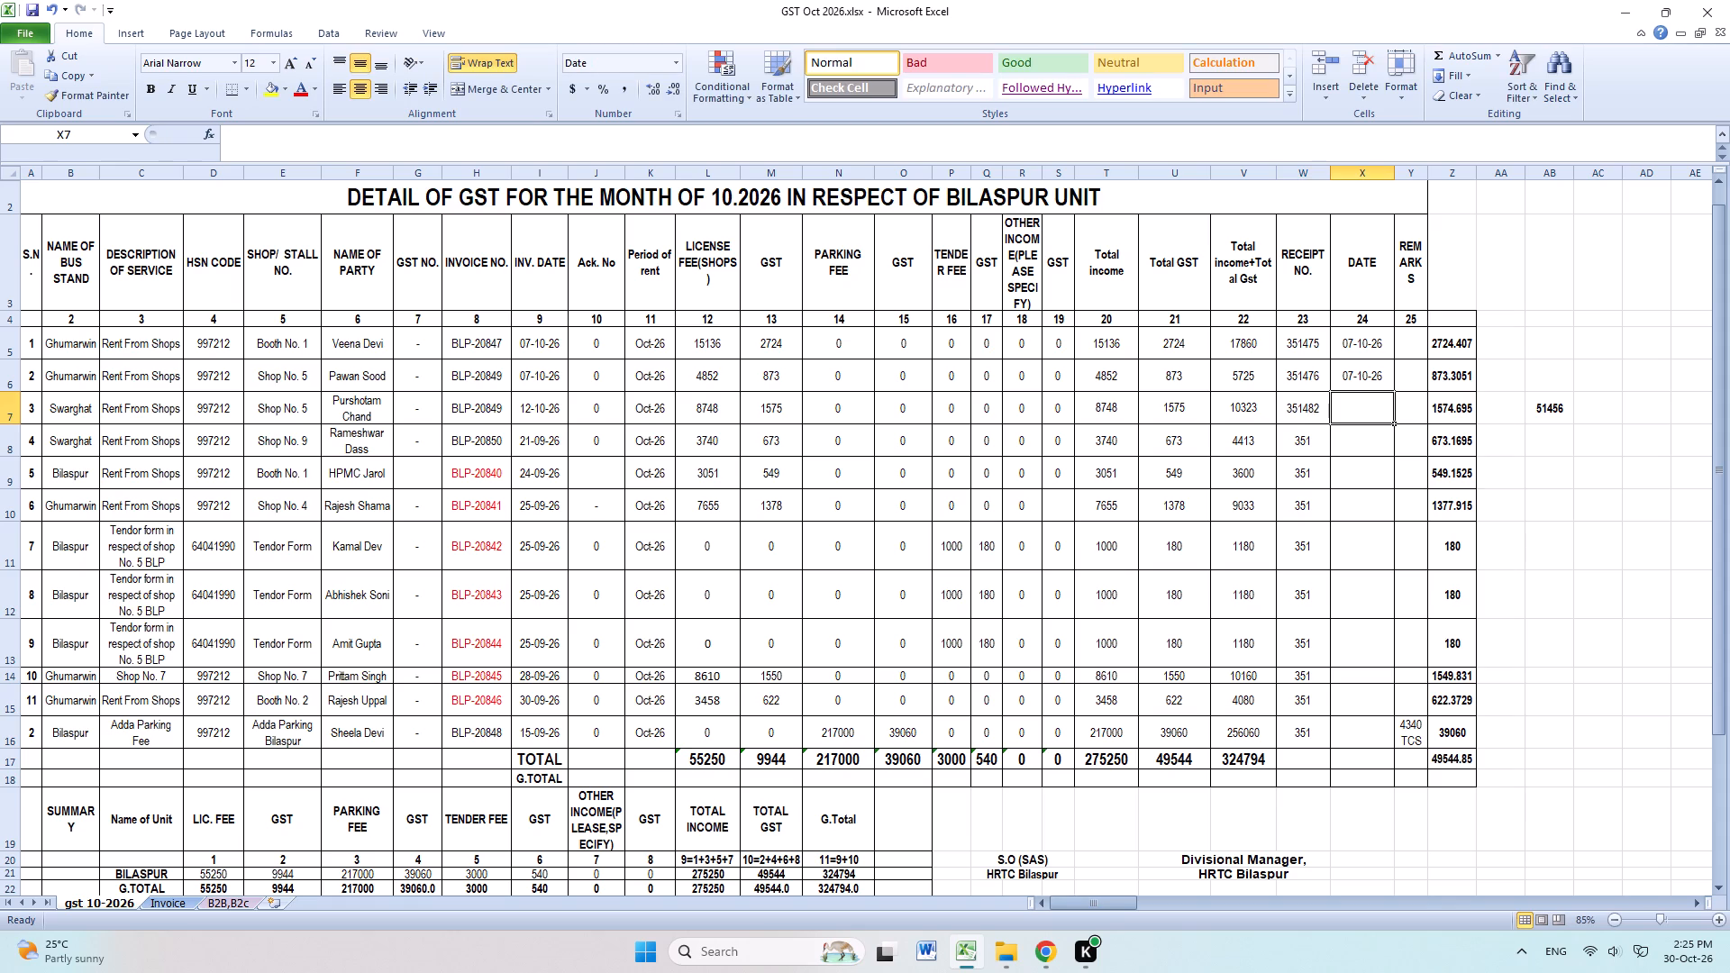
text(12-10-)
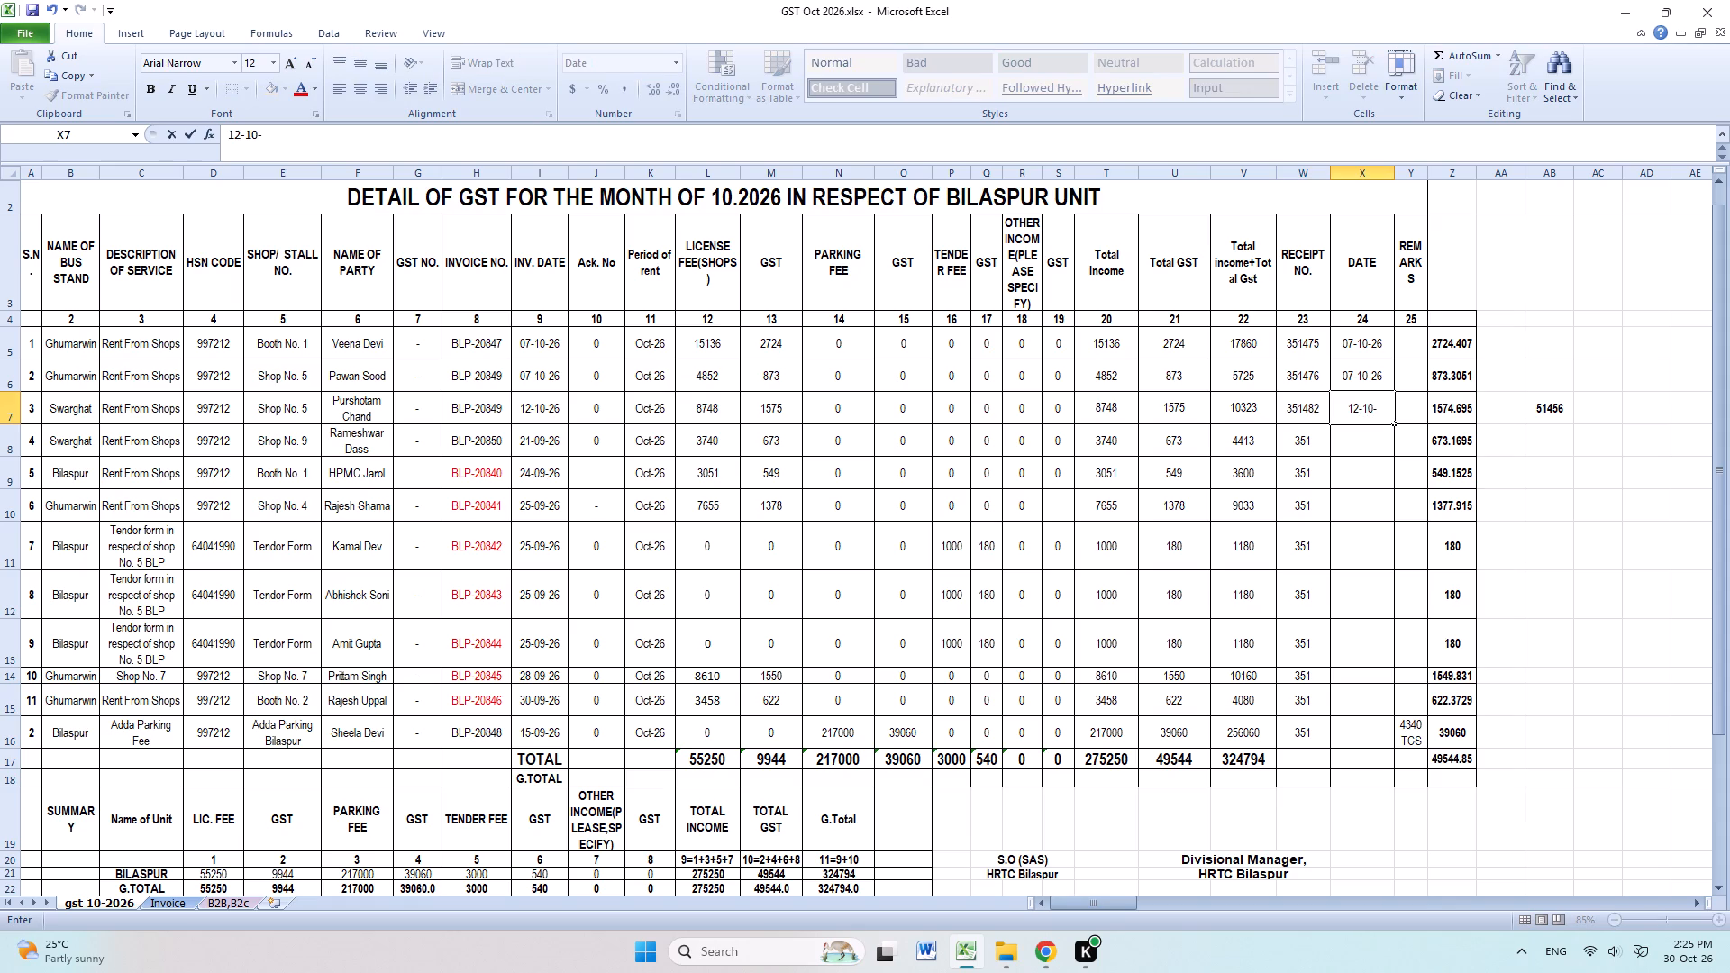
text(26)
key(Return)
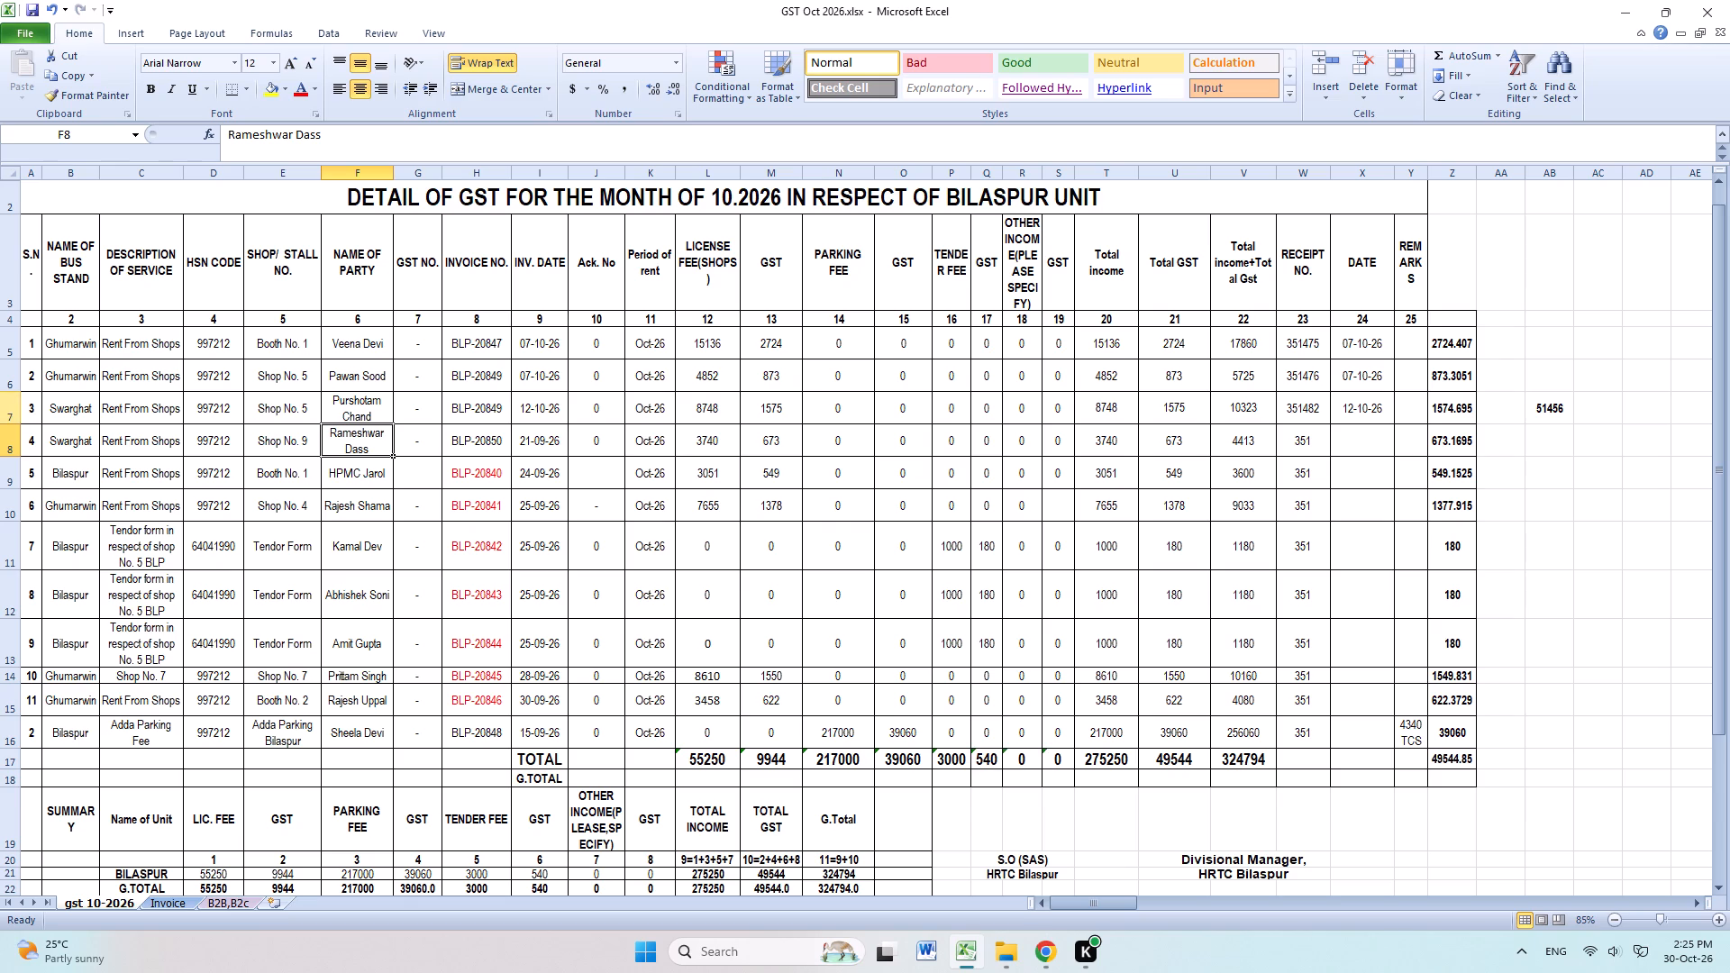
Change the serial 4 Swarghat row to Shop No. 4 and replace its party name with the new tenant's name.
click(73, 448)
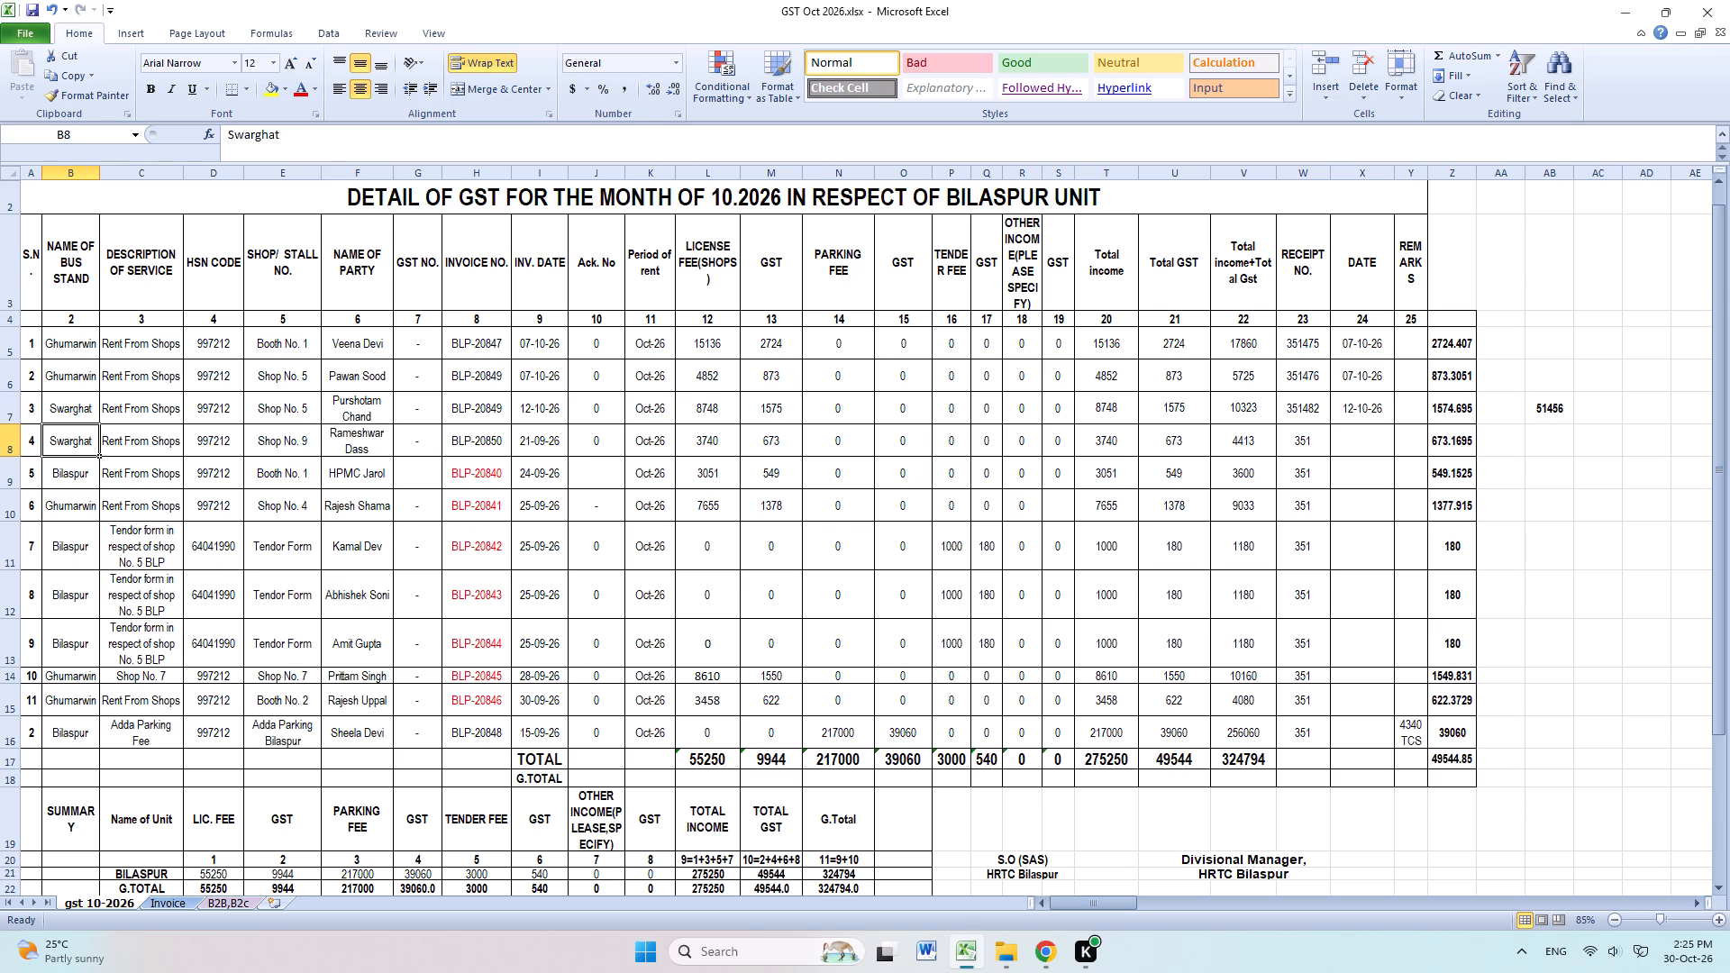
double_click(307, 441)
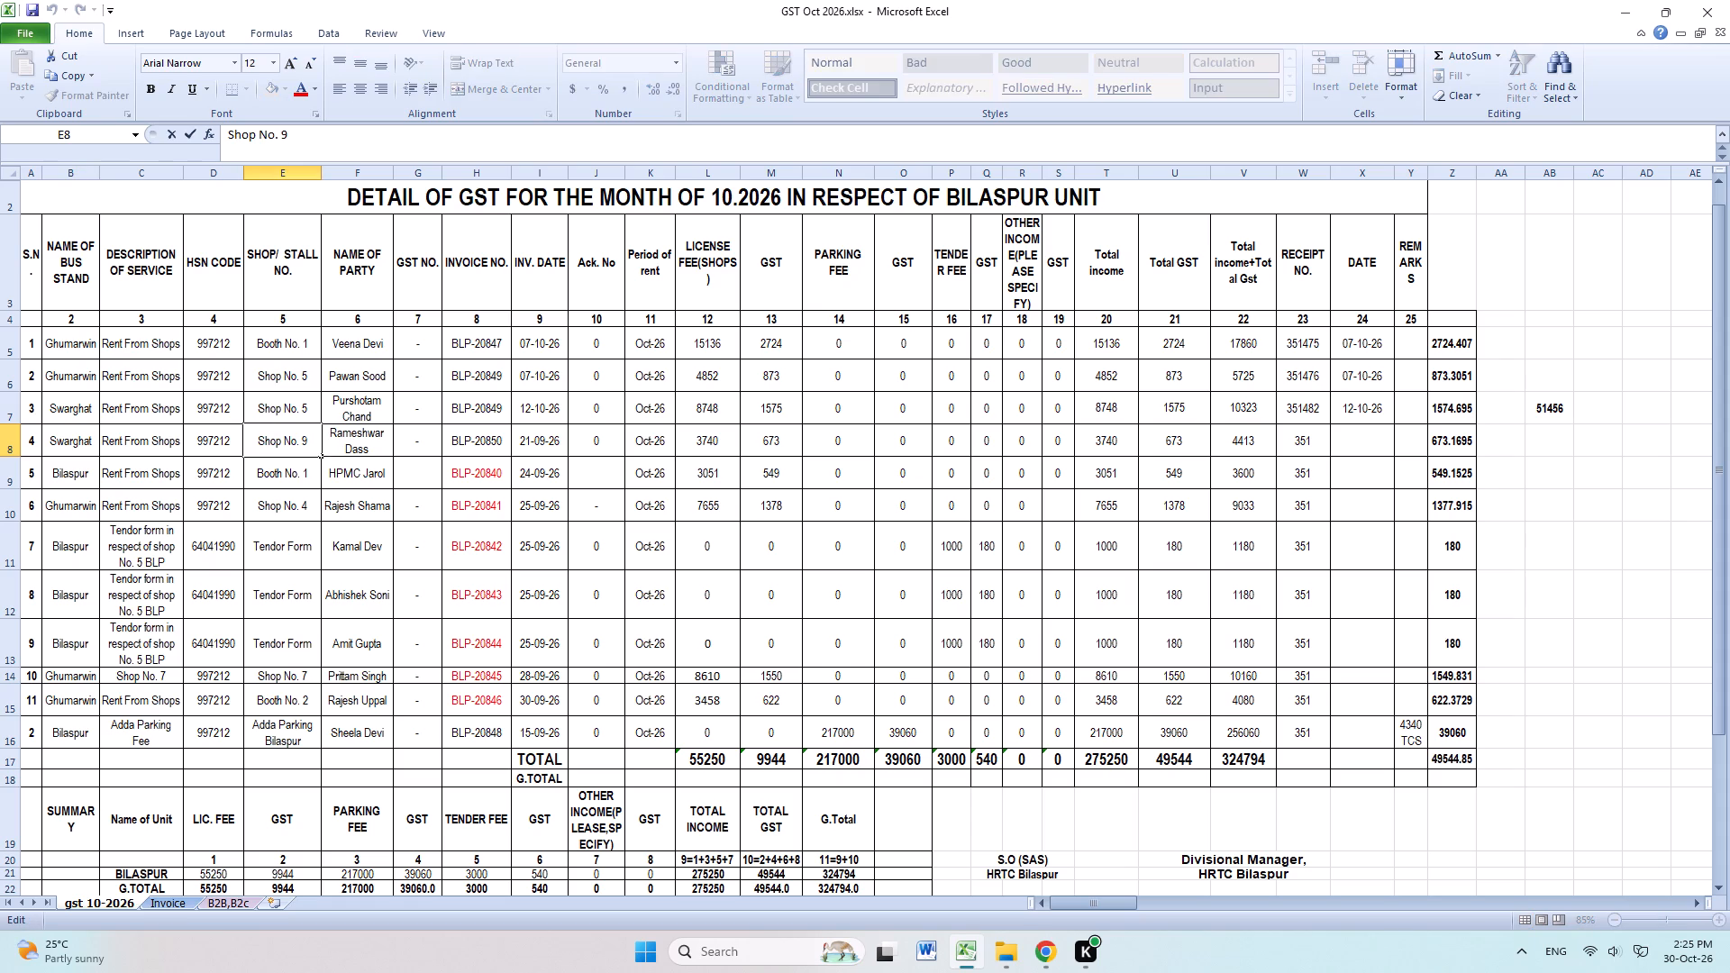
key(BackSpace)
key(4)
key(Tab)
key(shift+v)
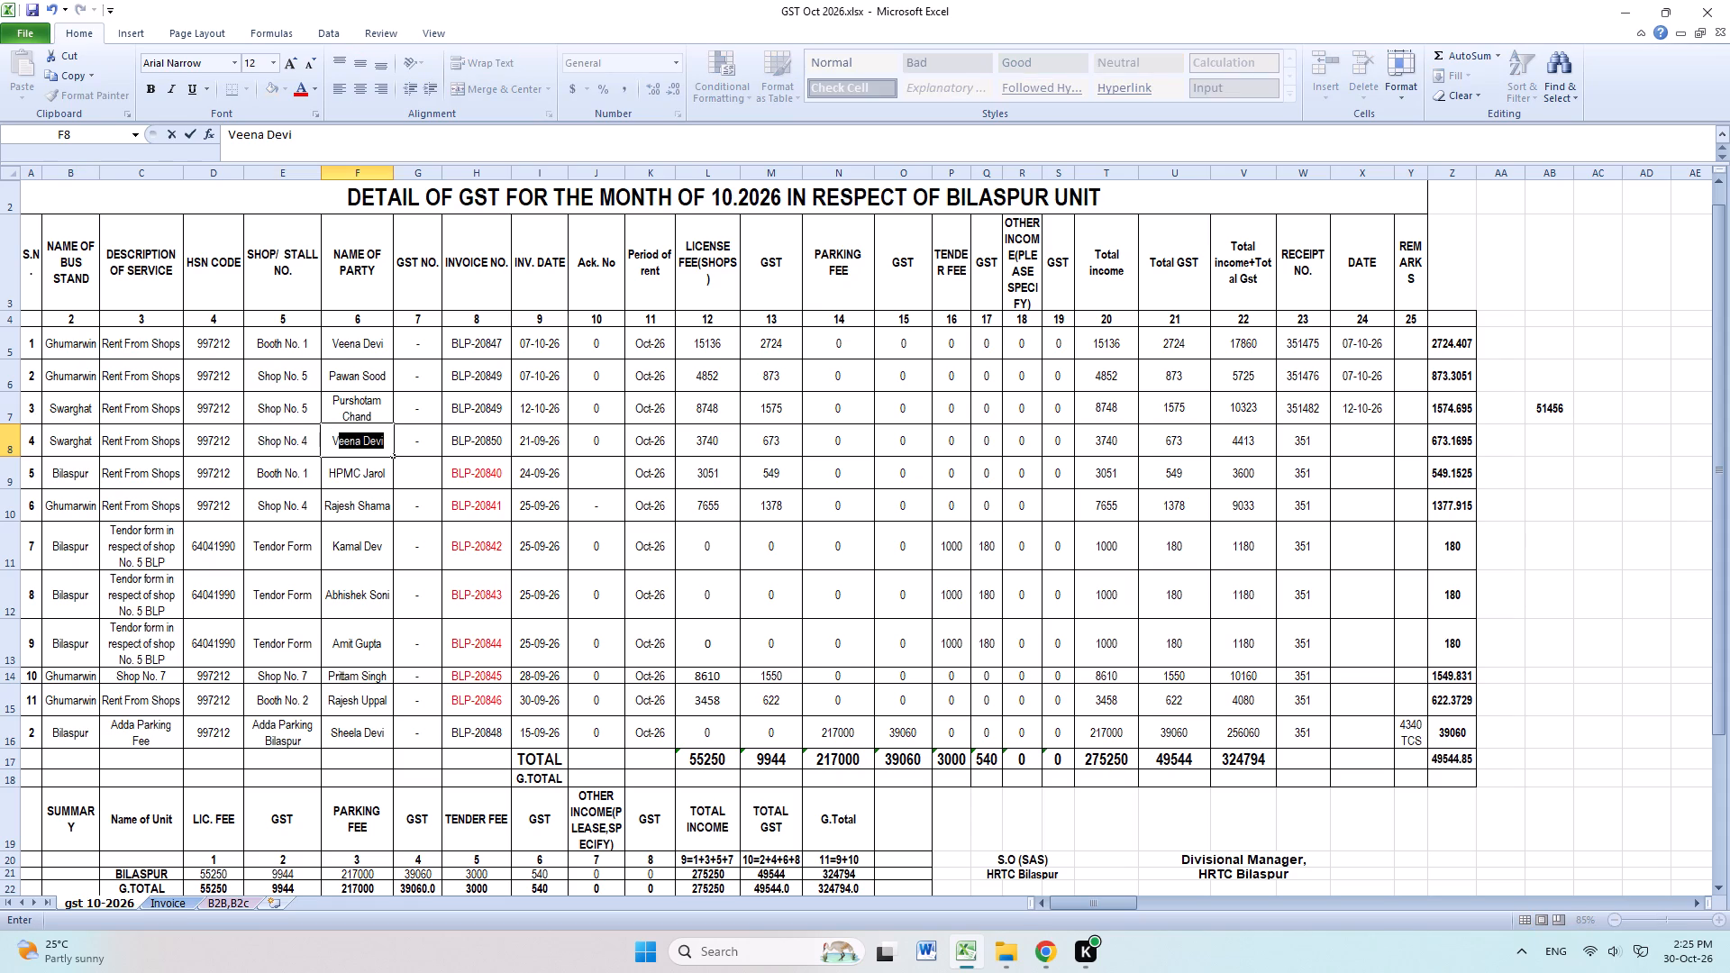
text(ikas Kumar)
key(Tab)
Set the serial 4 Swarghat row's invoice date to 12-10-26.
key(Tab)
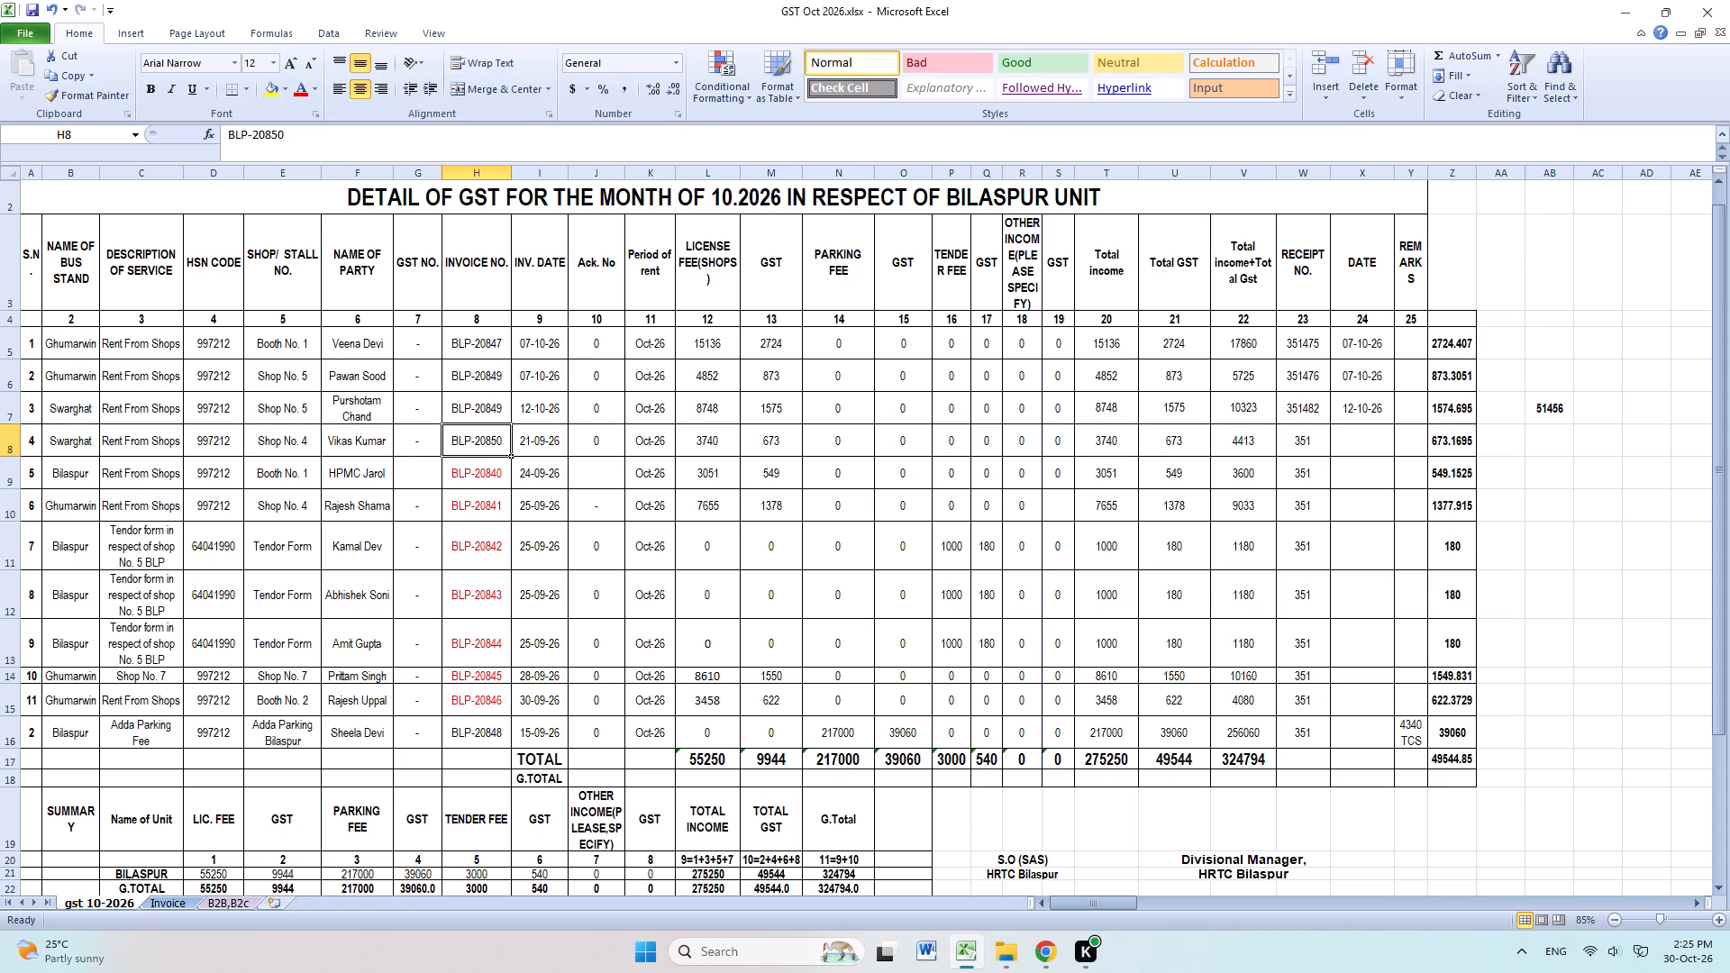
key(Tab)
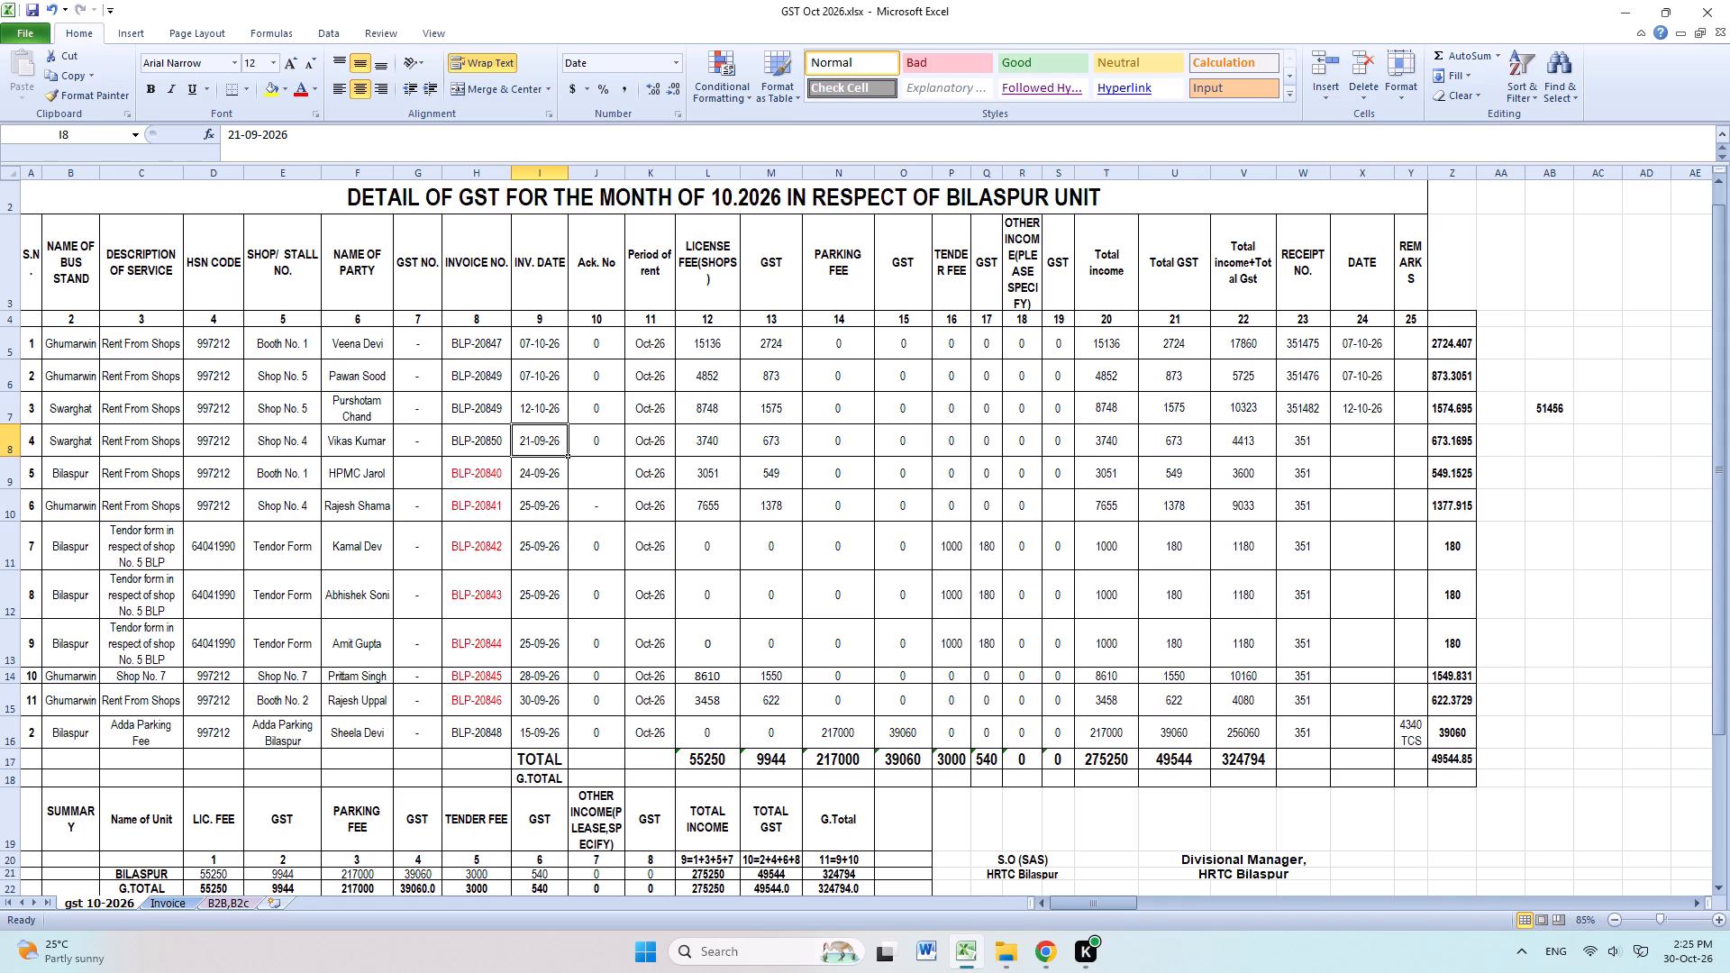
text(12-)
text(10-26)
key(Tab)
Set the serial 4 Swarghat row's shop licence fee to 5632 and its GST to 1014.
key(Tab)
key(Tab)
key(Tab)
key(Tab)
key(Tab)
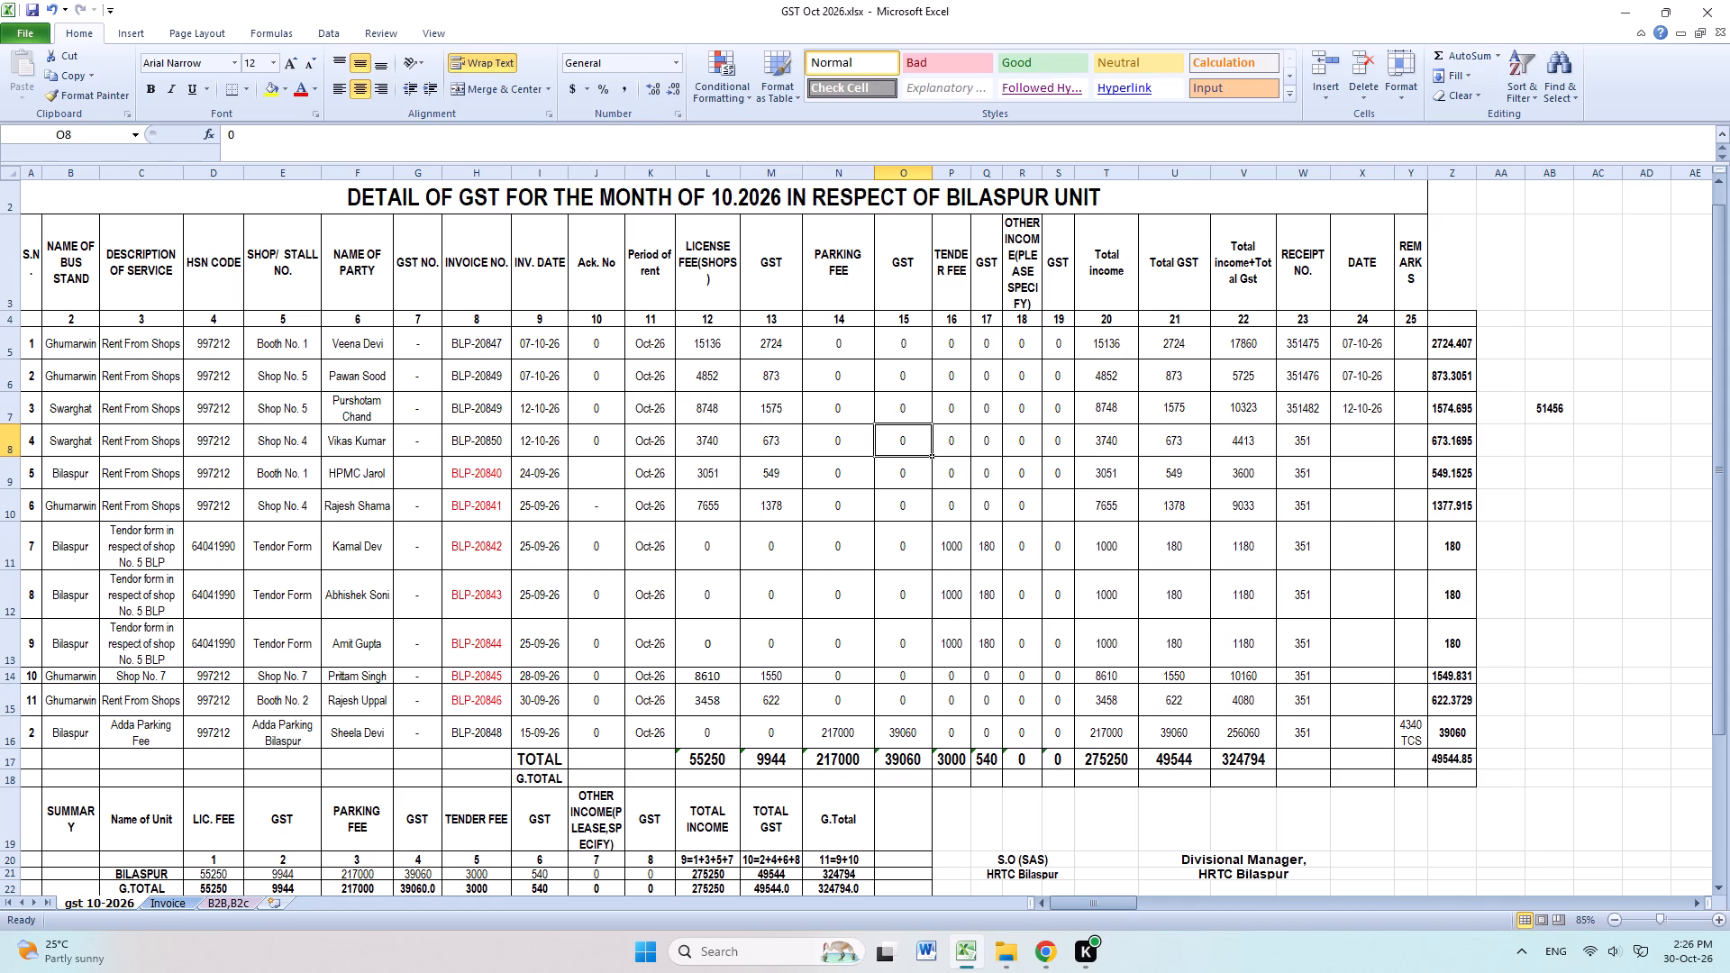
click(724, 443)
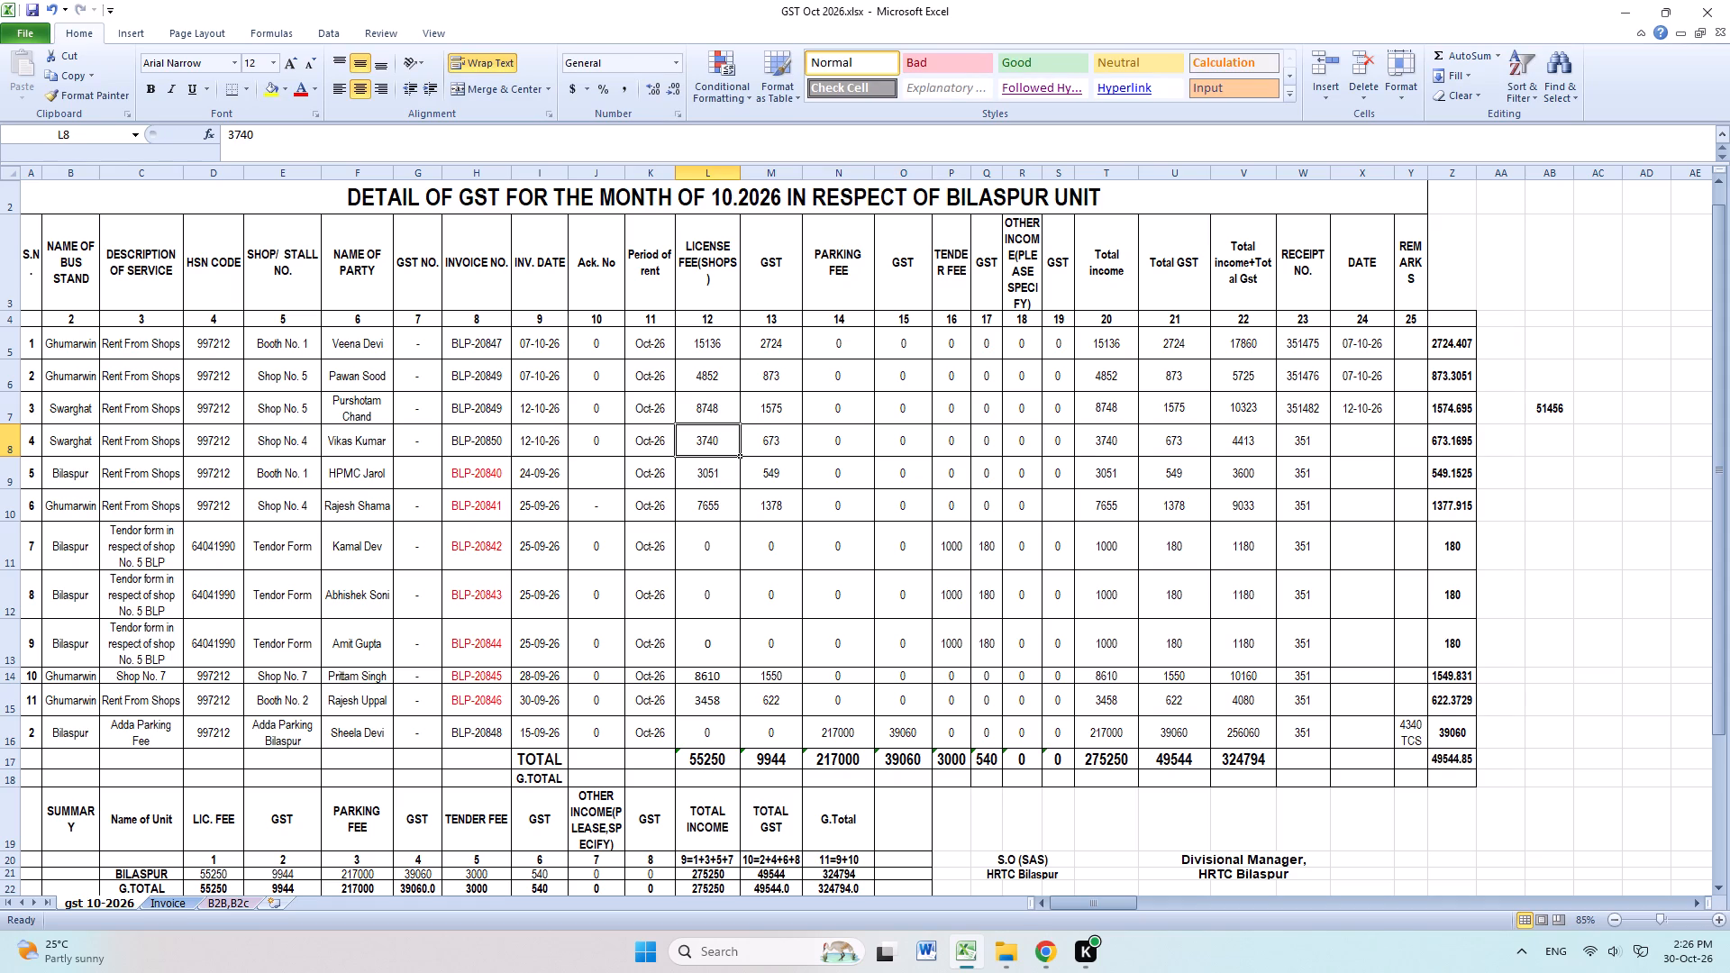
double_click(724, 443)
drag(727, 442, 677, 442)
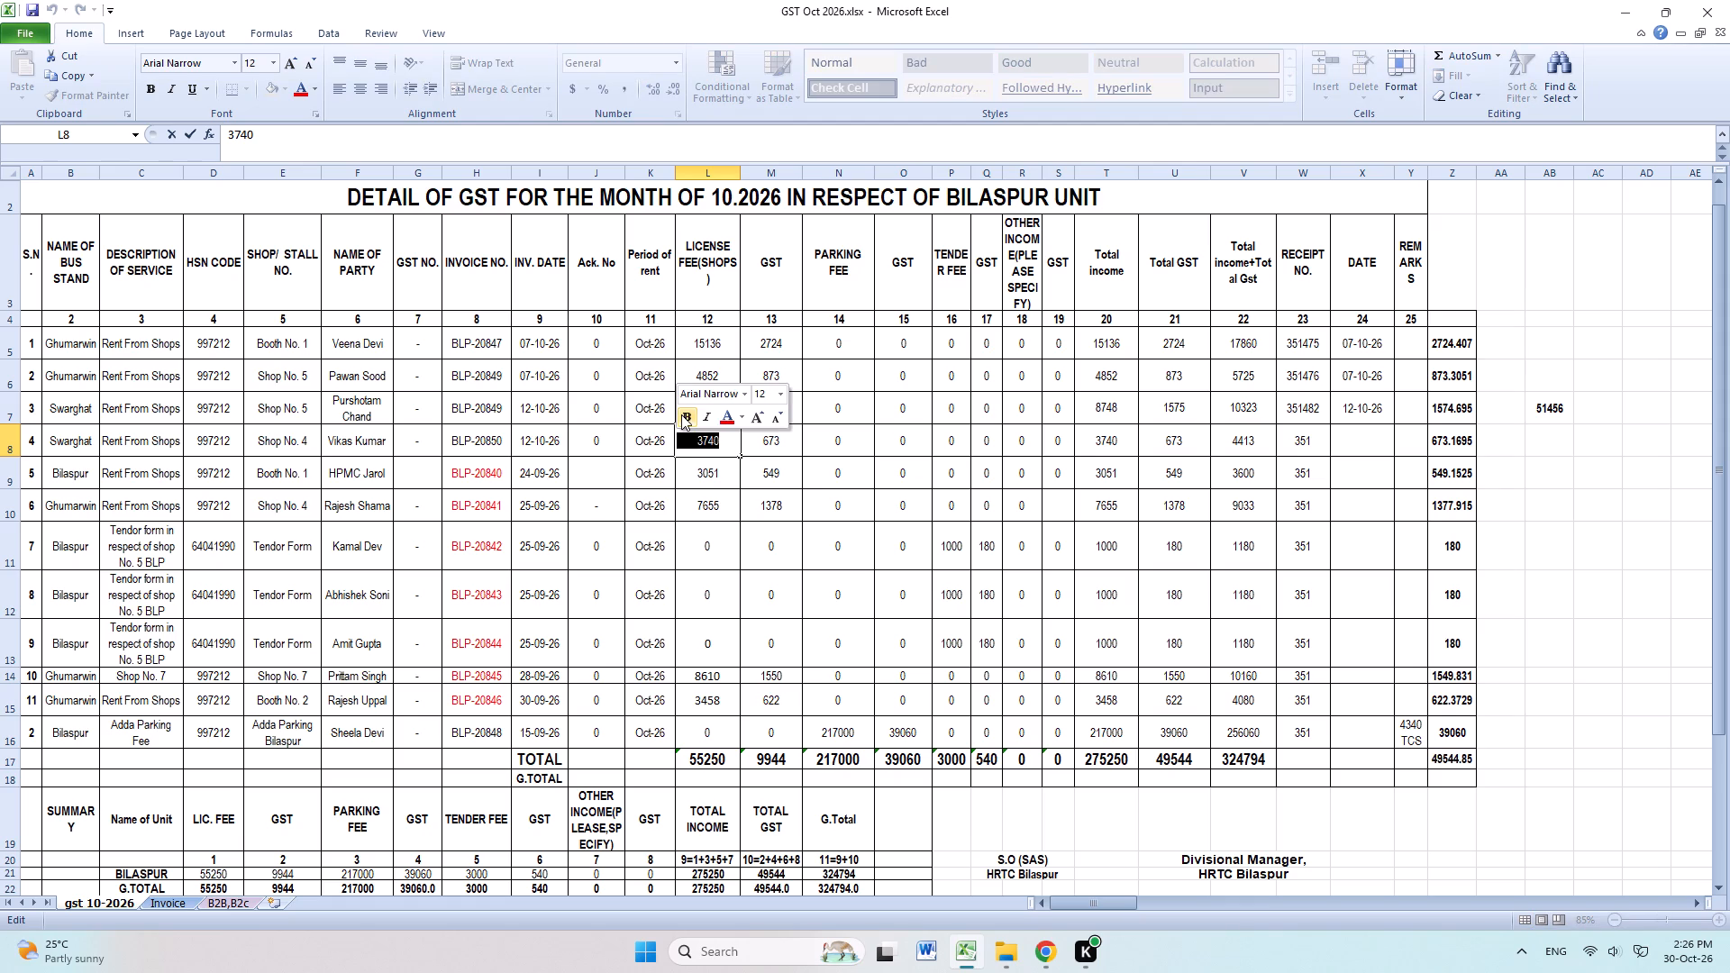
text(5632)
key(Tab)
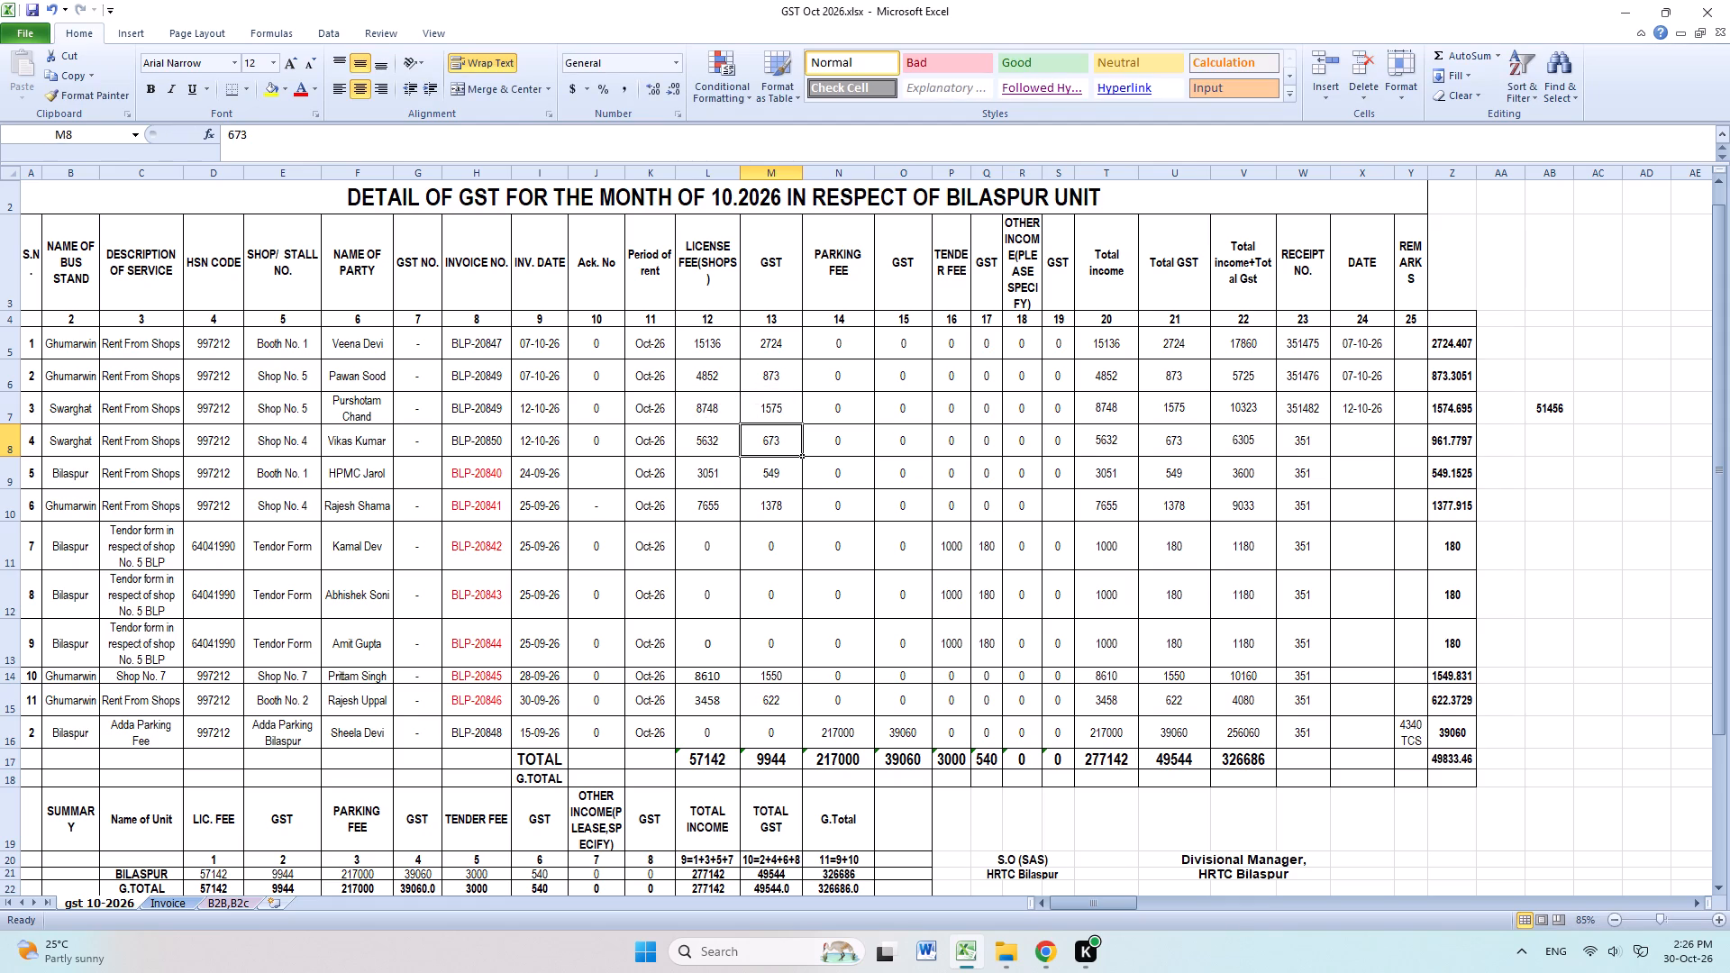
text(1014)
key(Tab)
Record receipt number 351483 dated 12-10-26 in the serial 4 Swarghat row.
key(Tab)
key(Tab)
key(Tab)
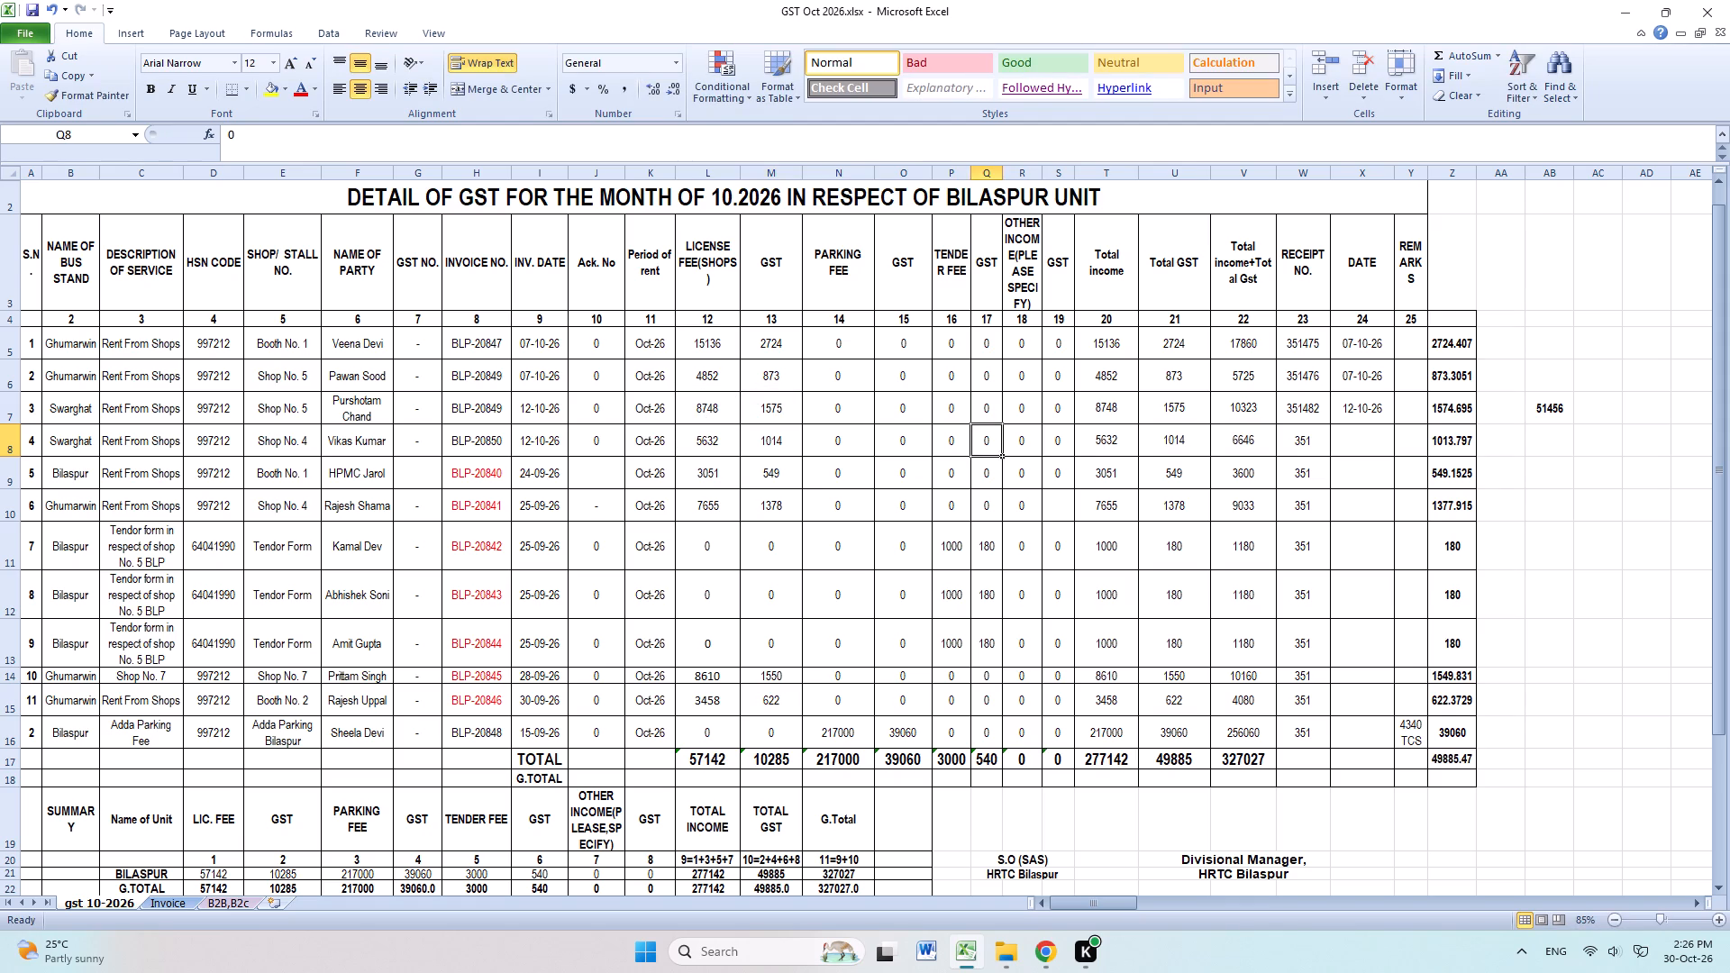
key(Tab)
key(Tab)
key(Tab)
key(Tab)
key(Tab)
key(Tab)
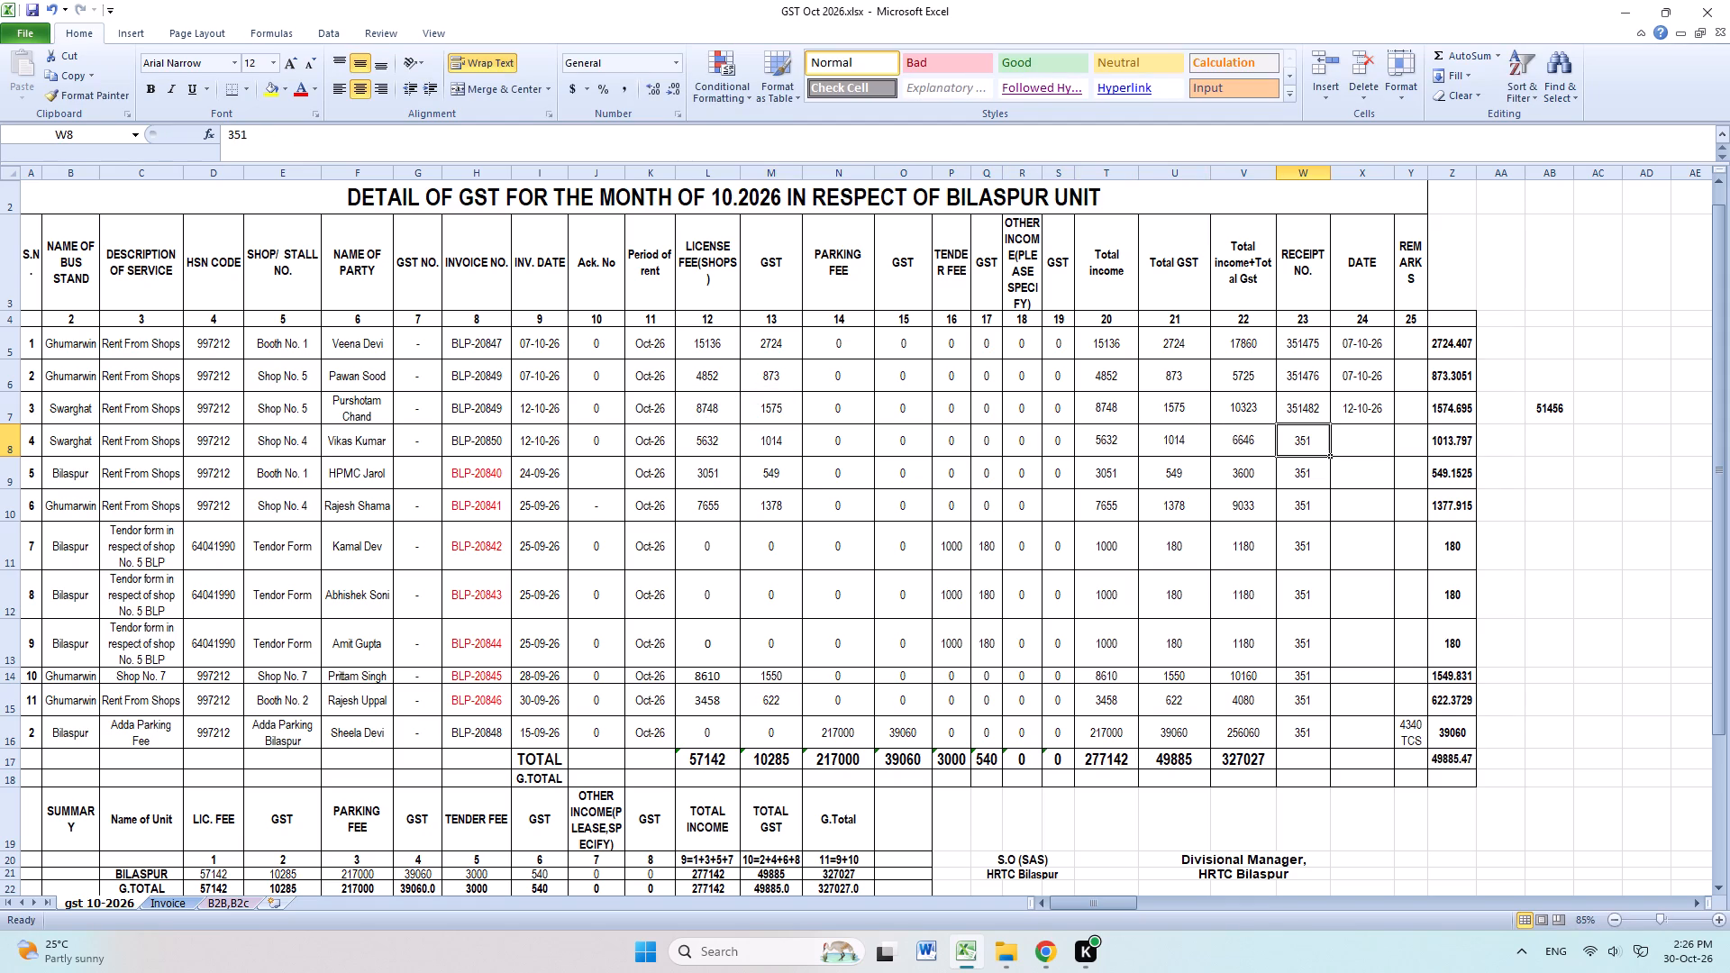
double_click(1314, 439)
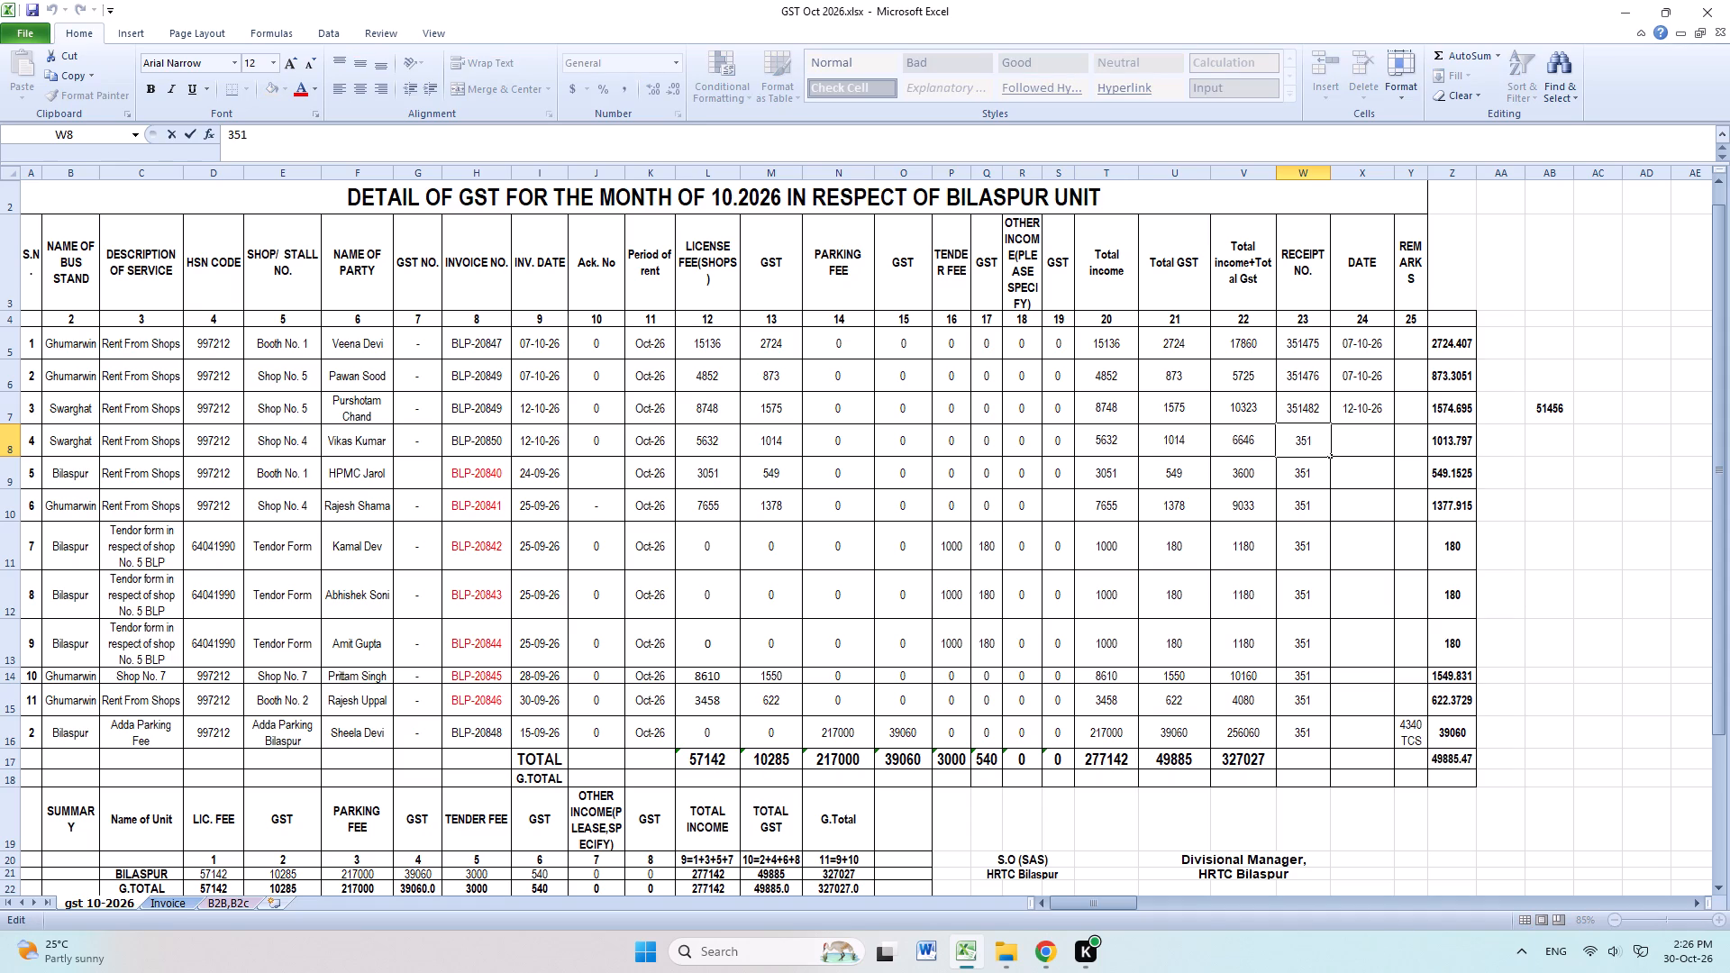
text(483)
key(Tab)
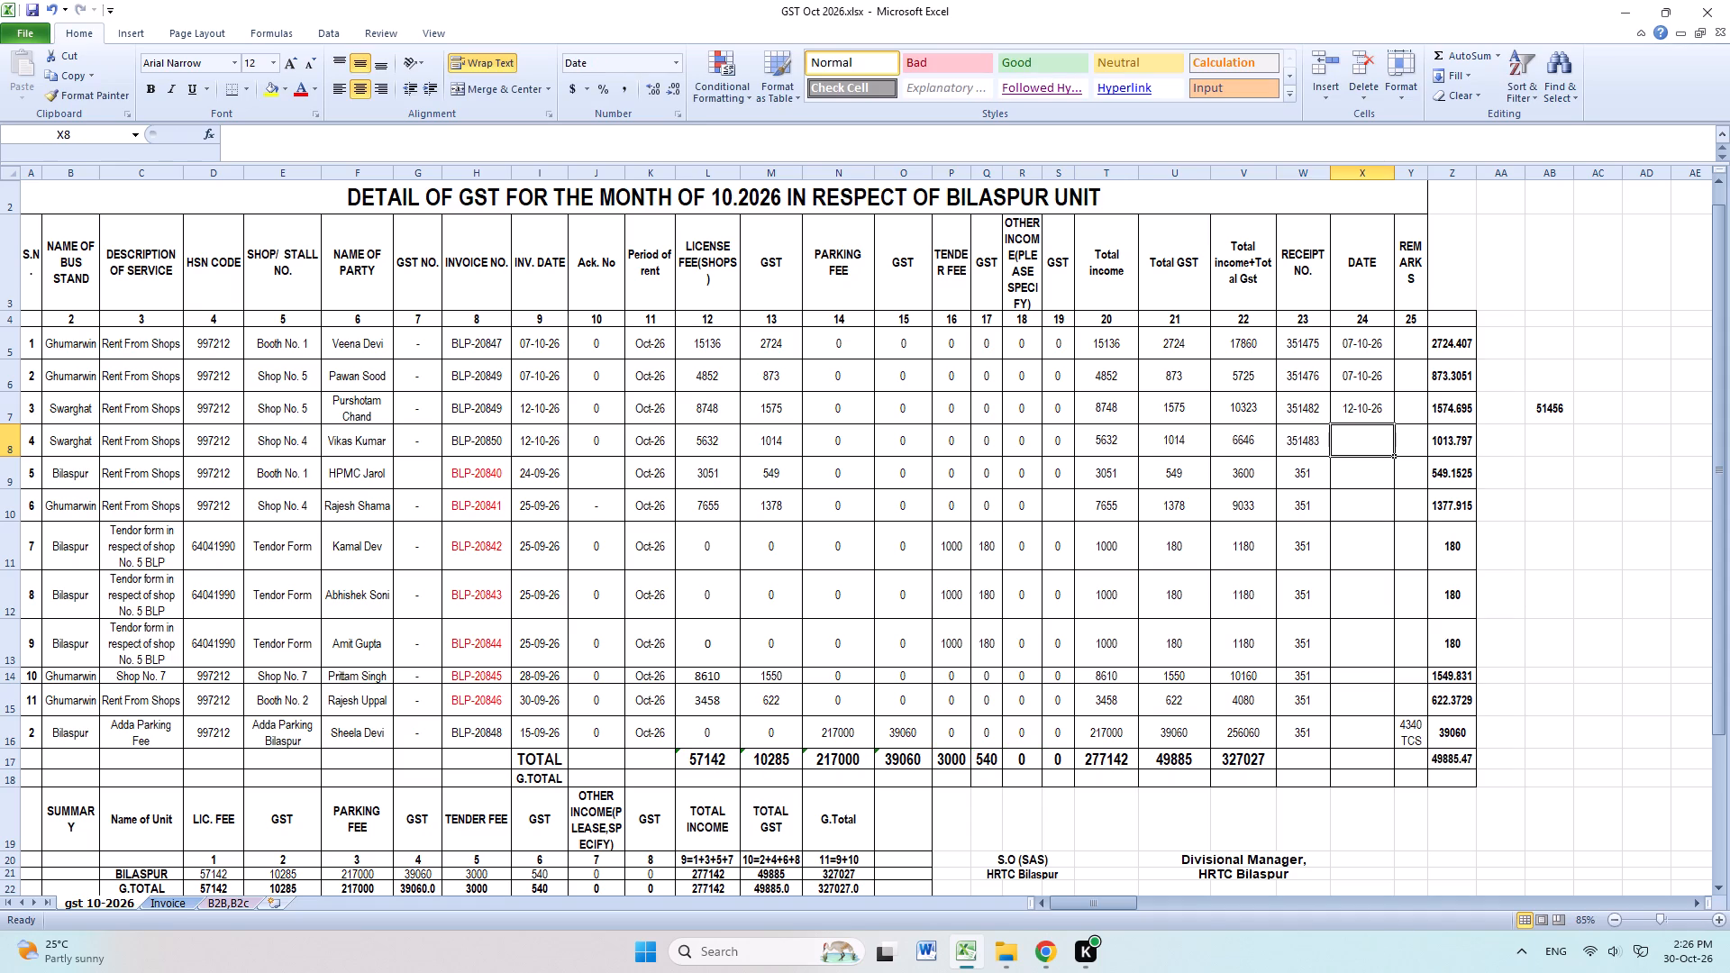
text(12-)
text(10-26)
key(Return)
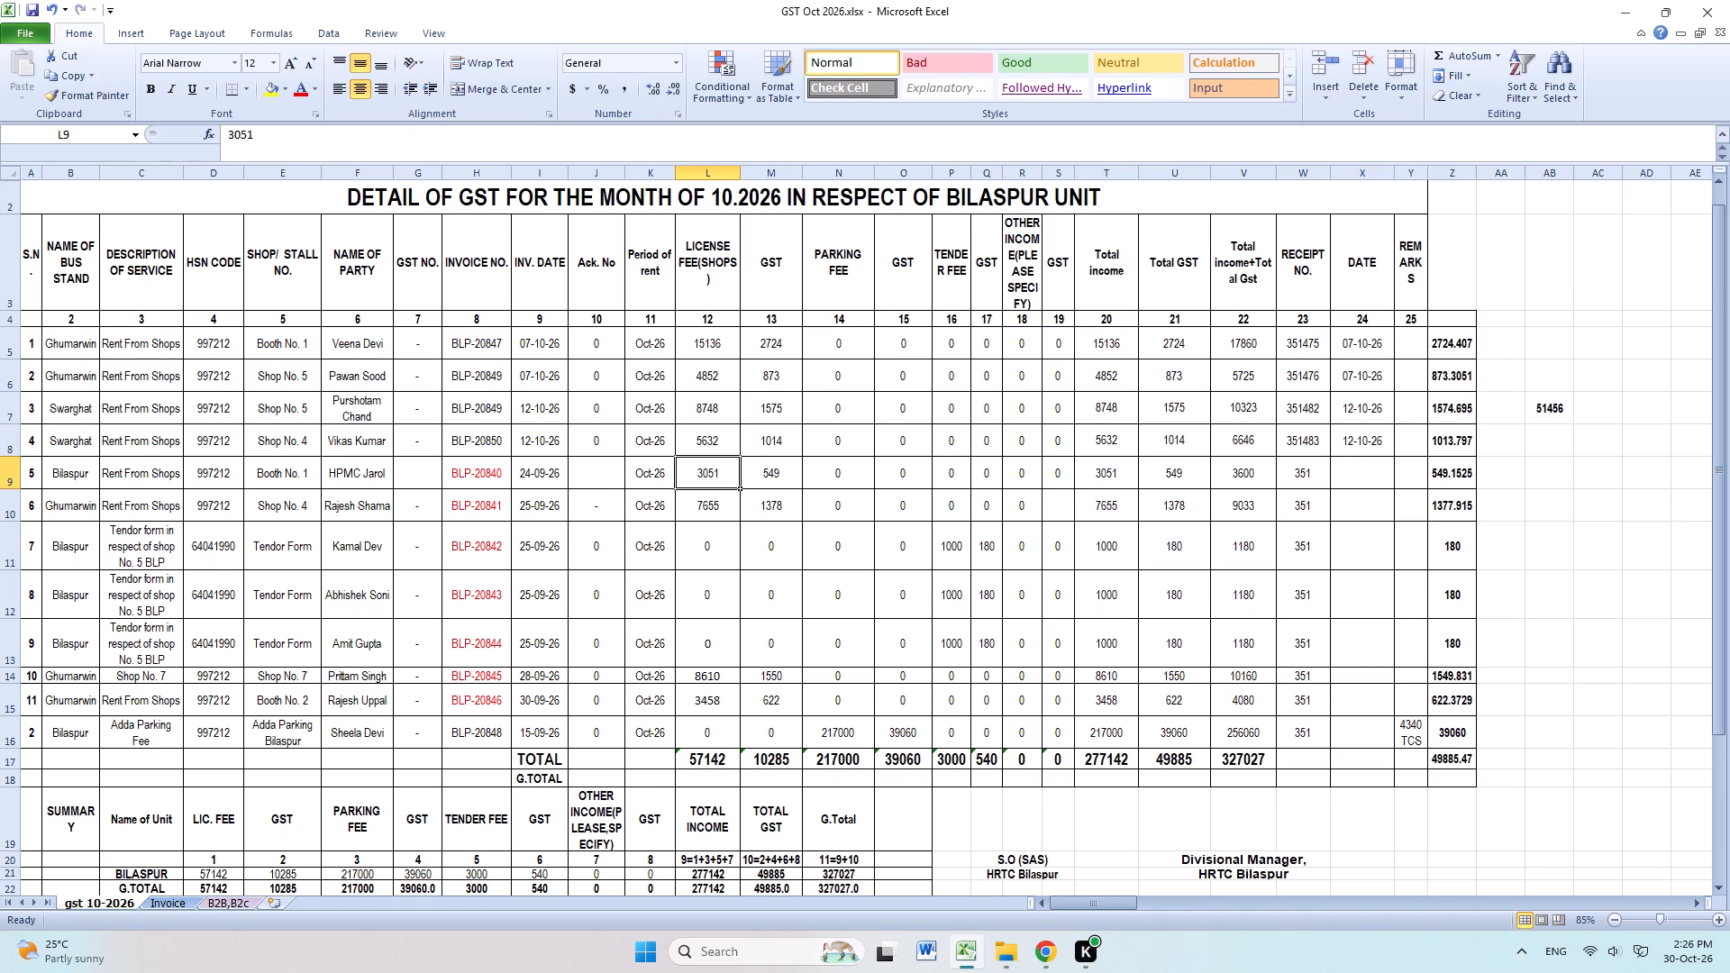
Change the bus stand name in the serial 5 row to Swarghat.
click(8, 478)
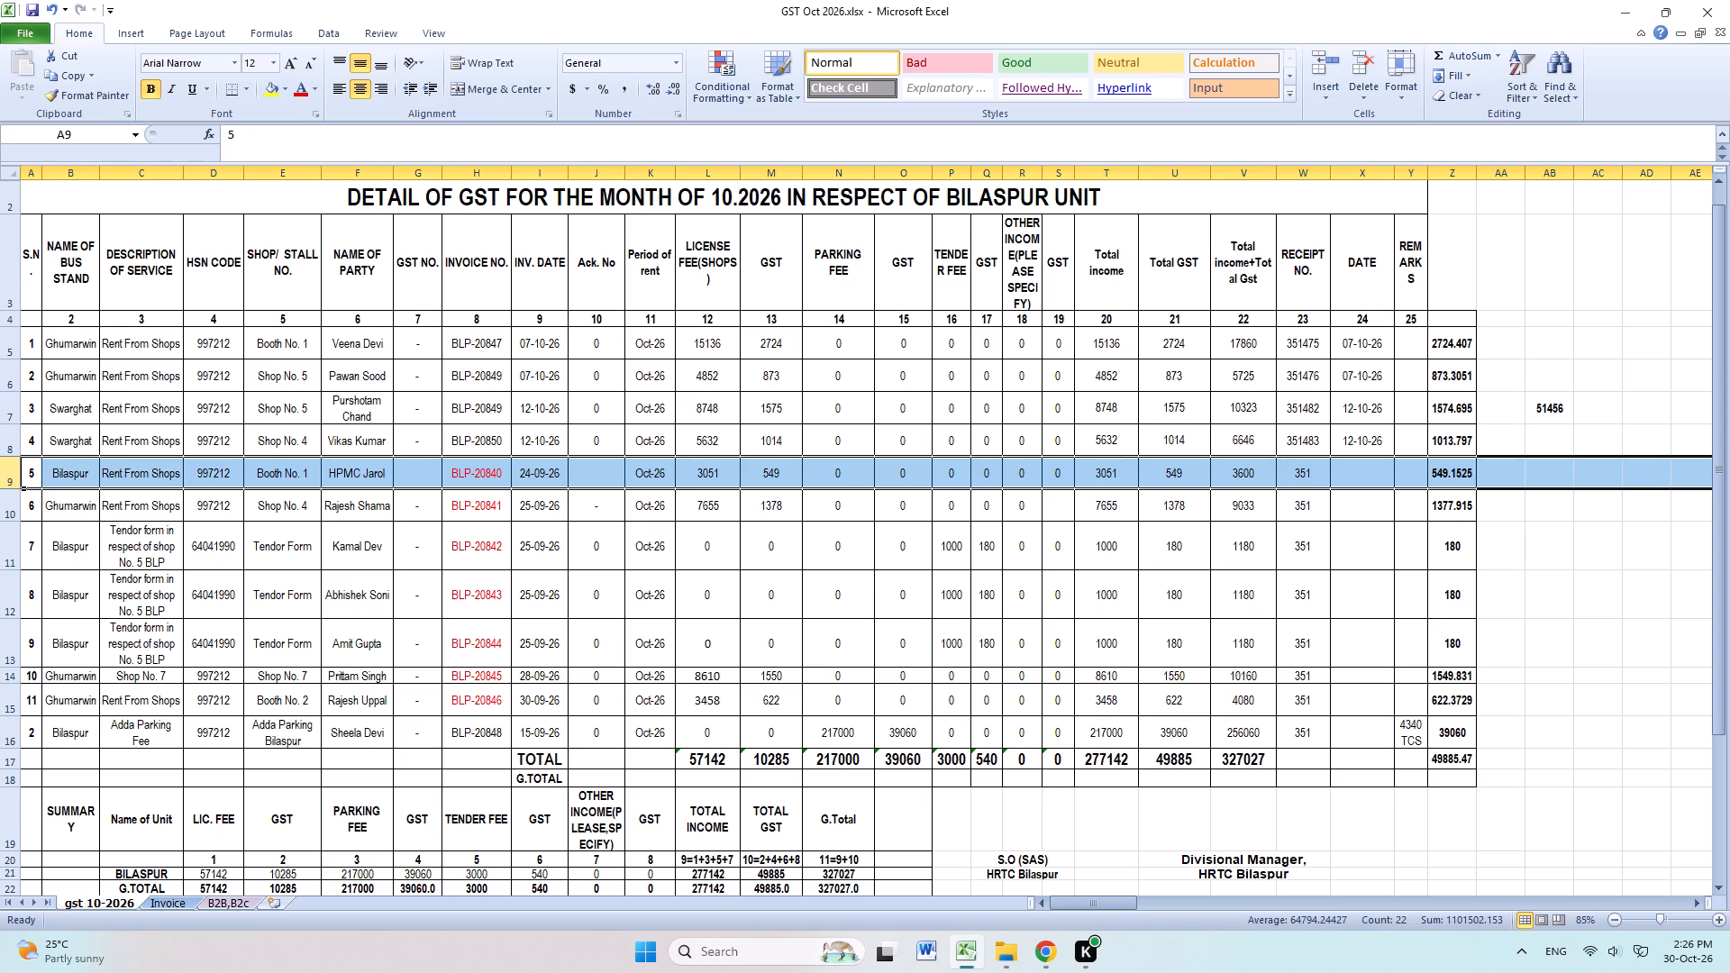
double_click(87, 473)
drag(91, 470, 85, 470)
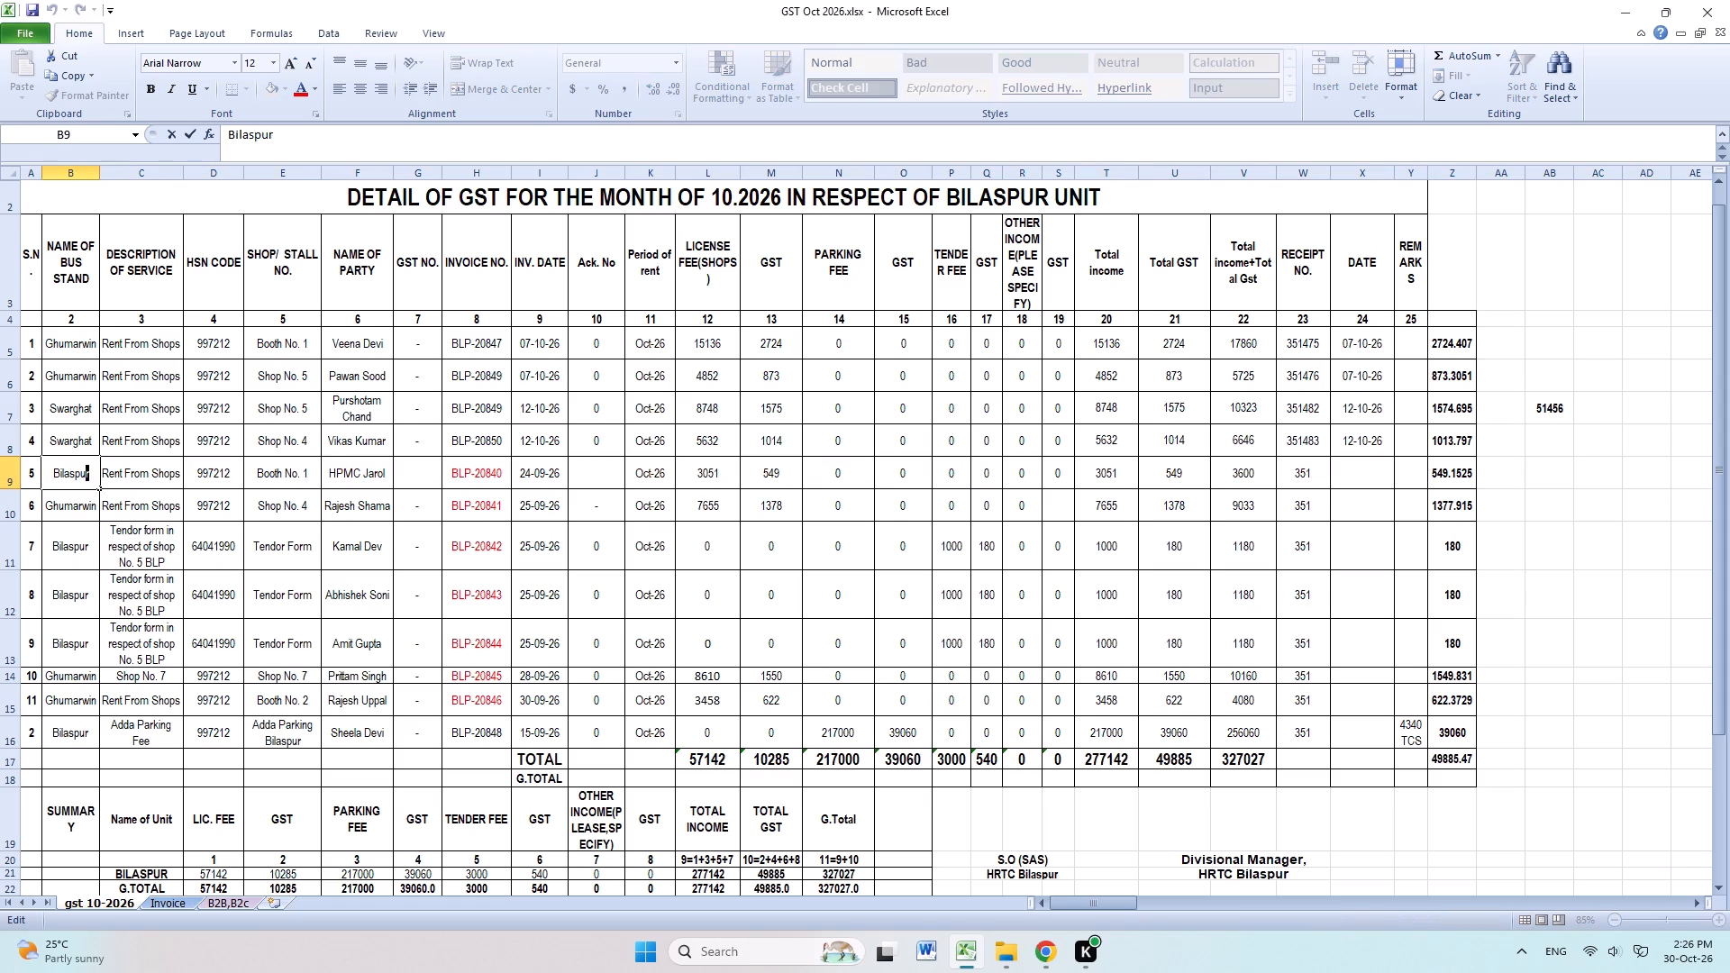
drag(85, 470, 57, 473)
click(54, 473)
drag(47, 473, 89, 471)
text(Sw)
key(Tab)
Enter Shop No. 6 as the shop number in the serial 5 row.
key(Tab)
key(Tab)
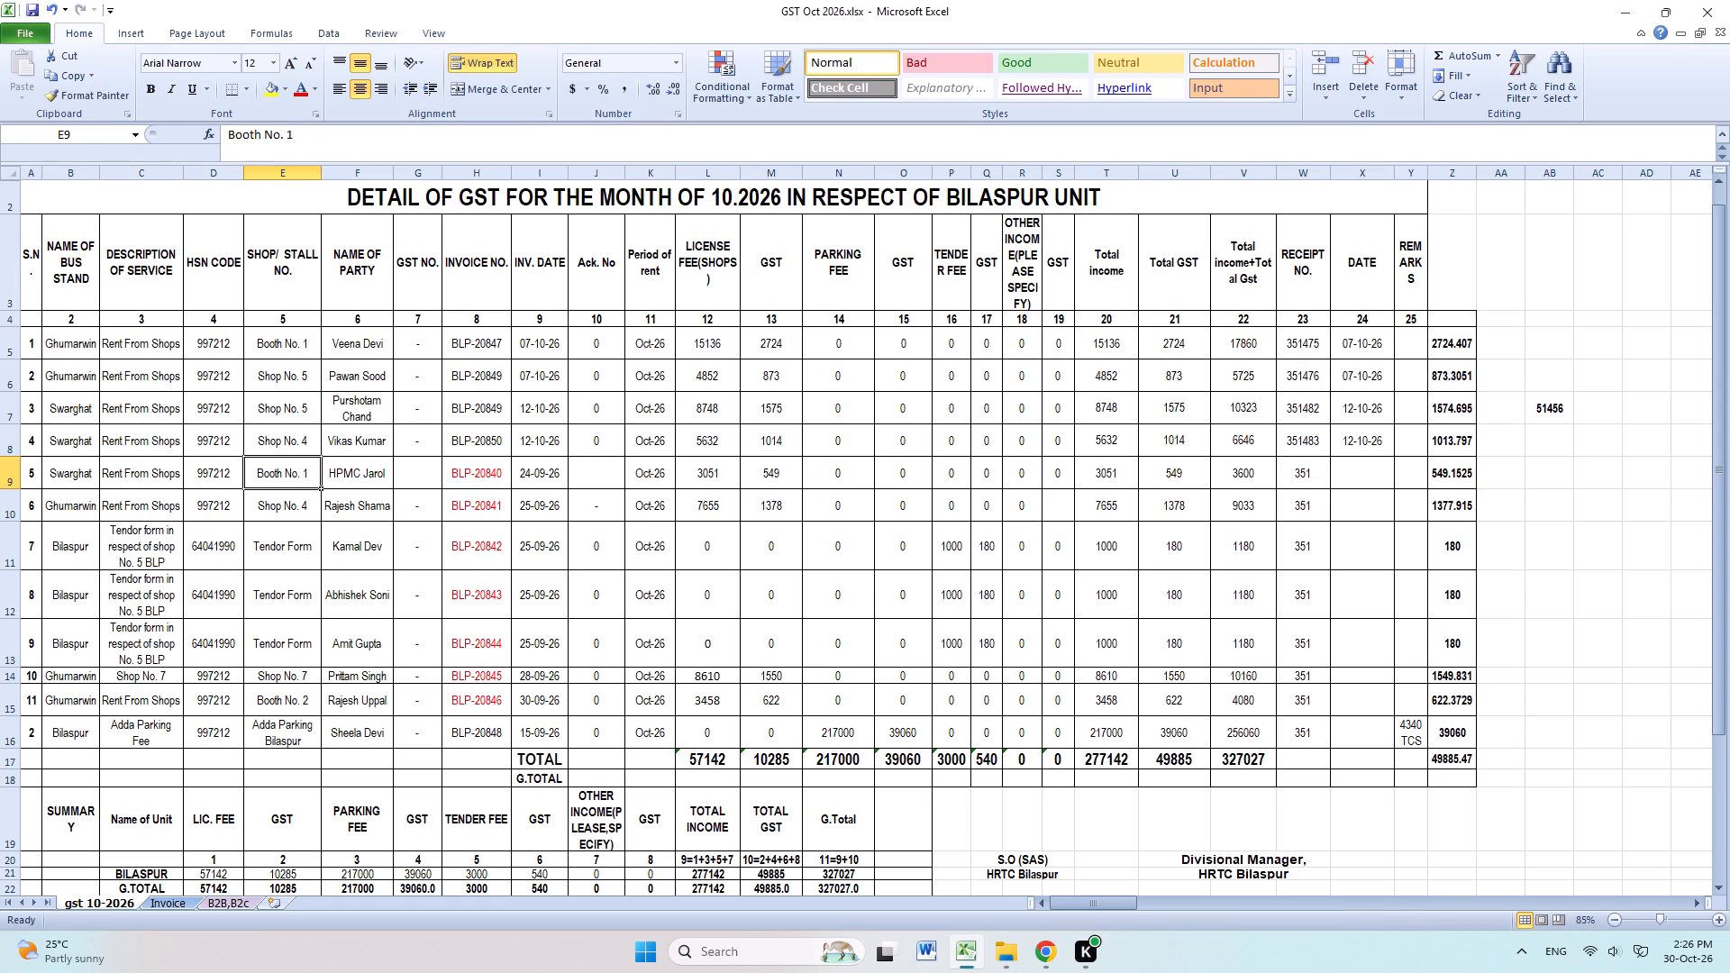
double_click(312, 470)
drag(313, 470, 253, 470)
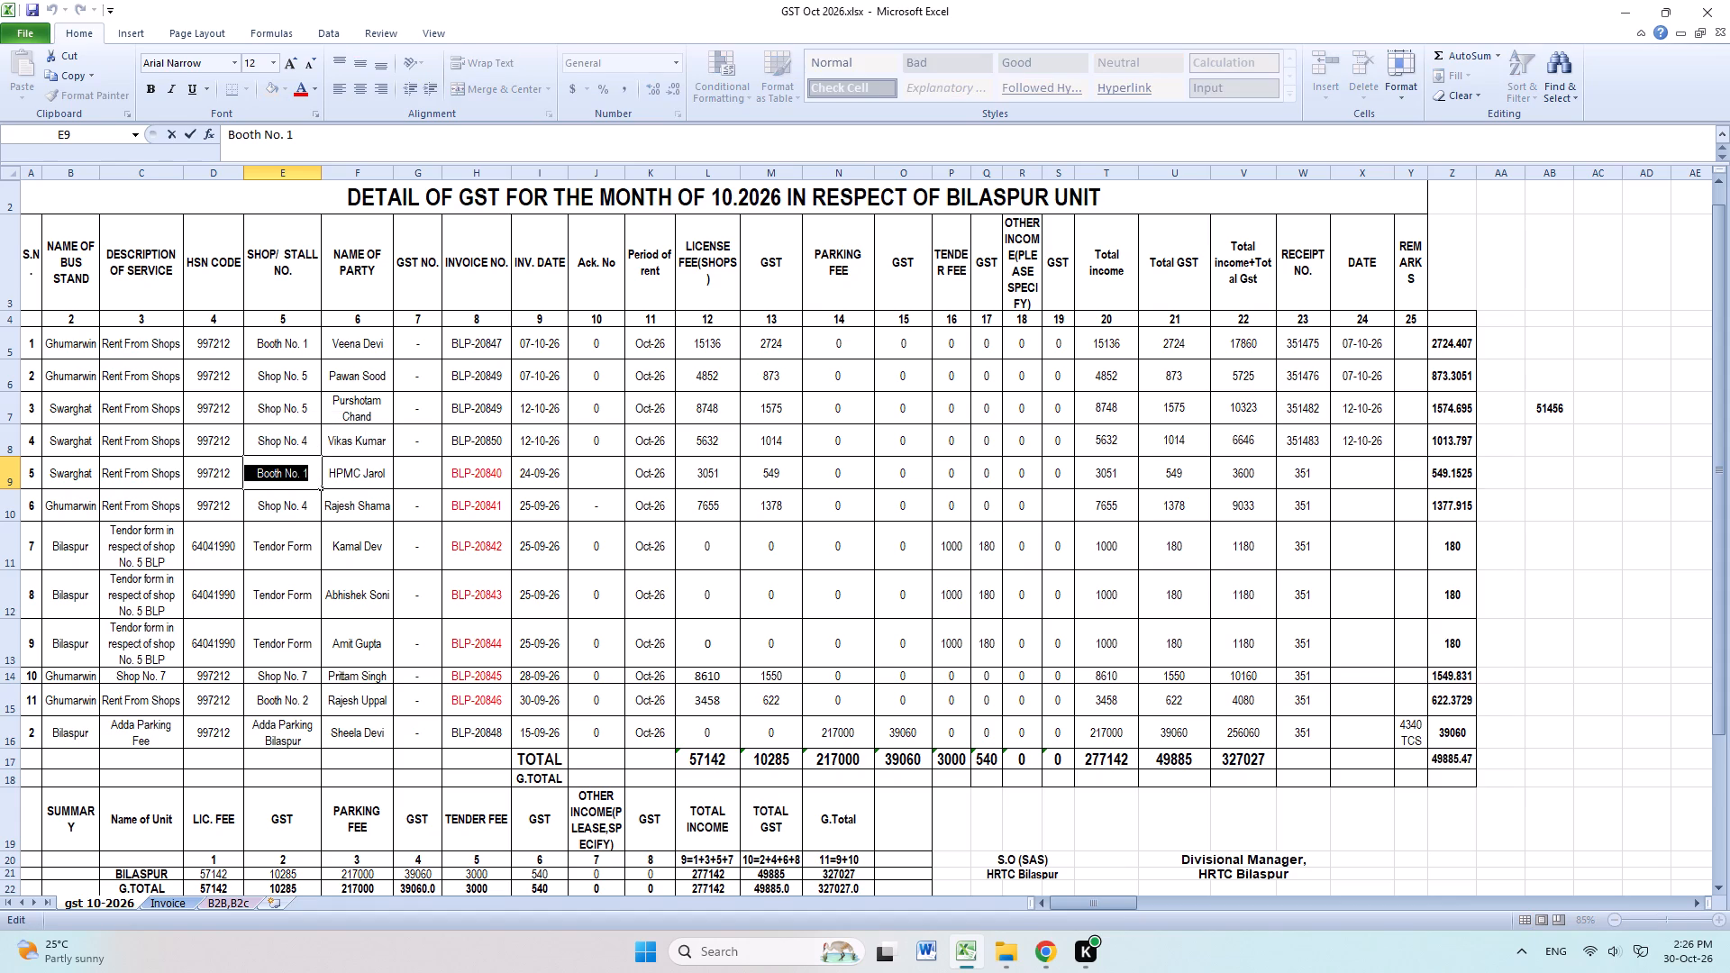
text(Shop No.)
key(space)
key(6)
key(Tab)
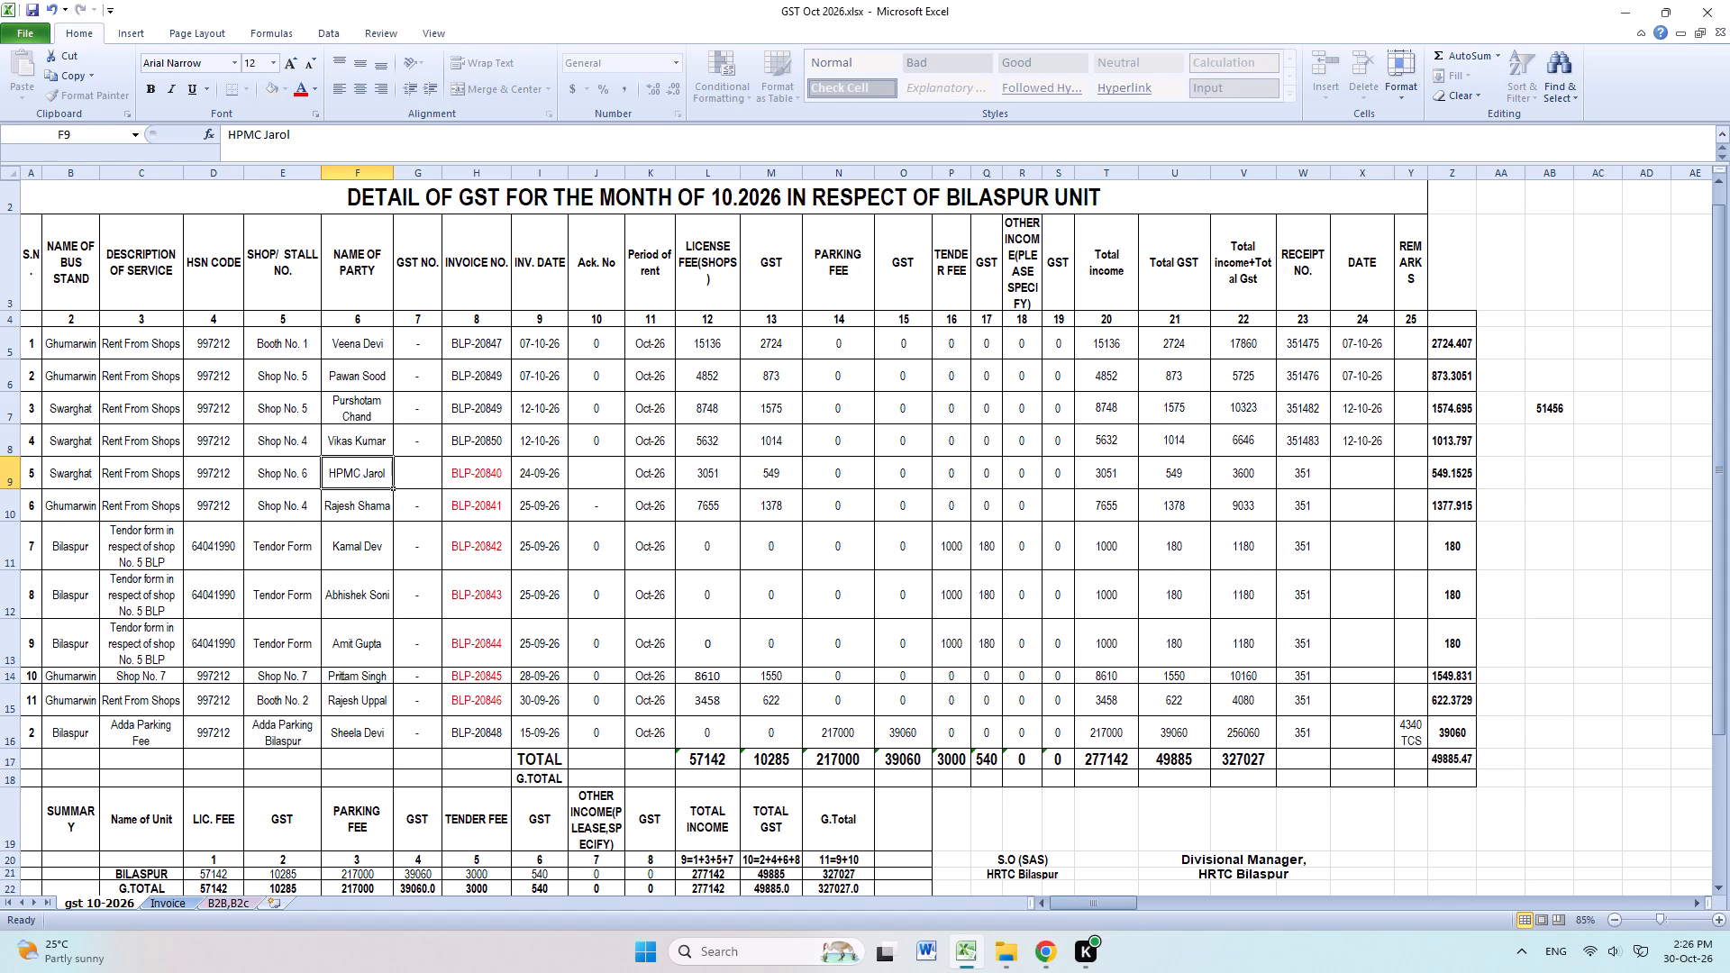
Replace the party name in the serial 5 Swarghat row with the new tenant's name.
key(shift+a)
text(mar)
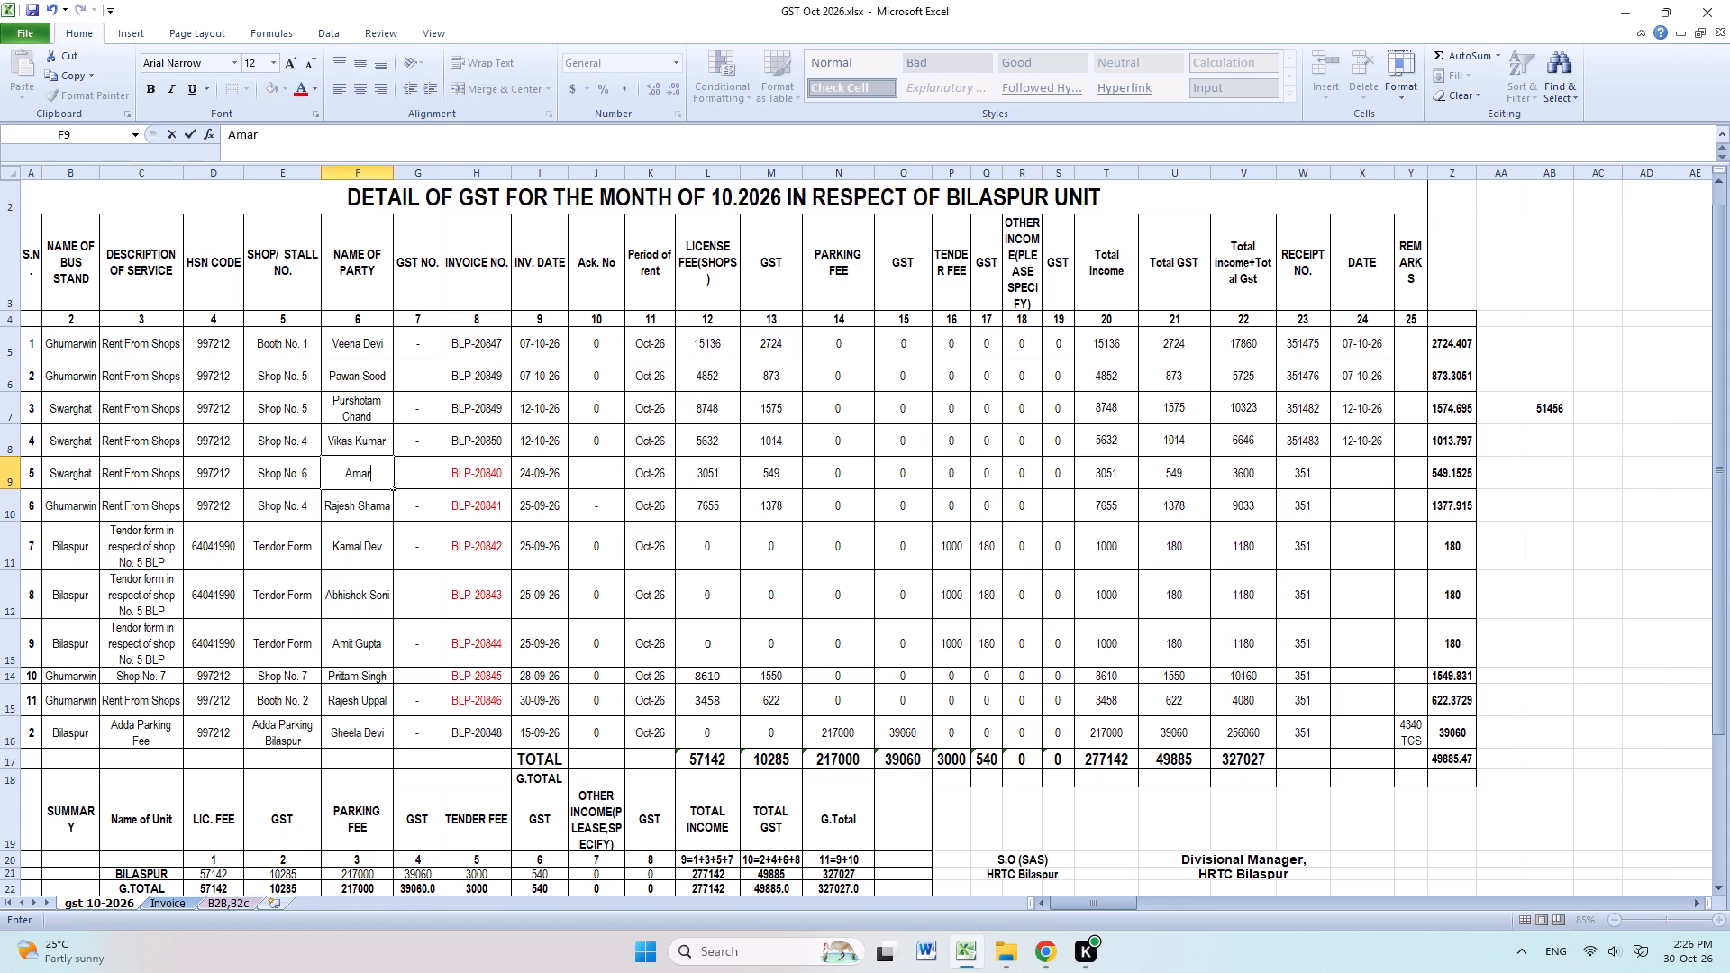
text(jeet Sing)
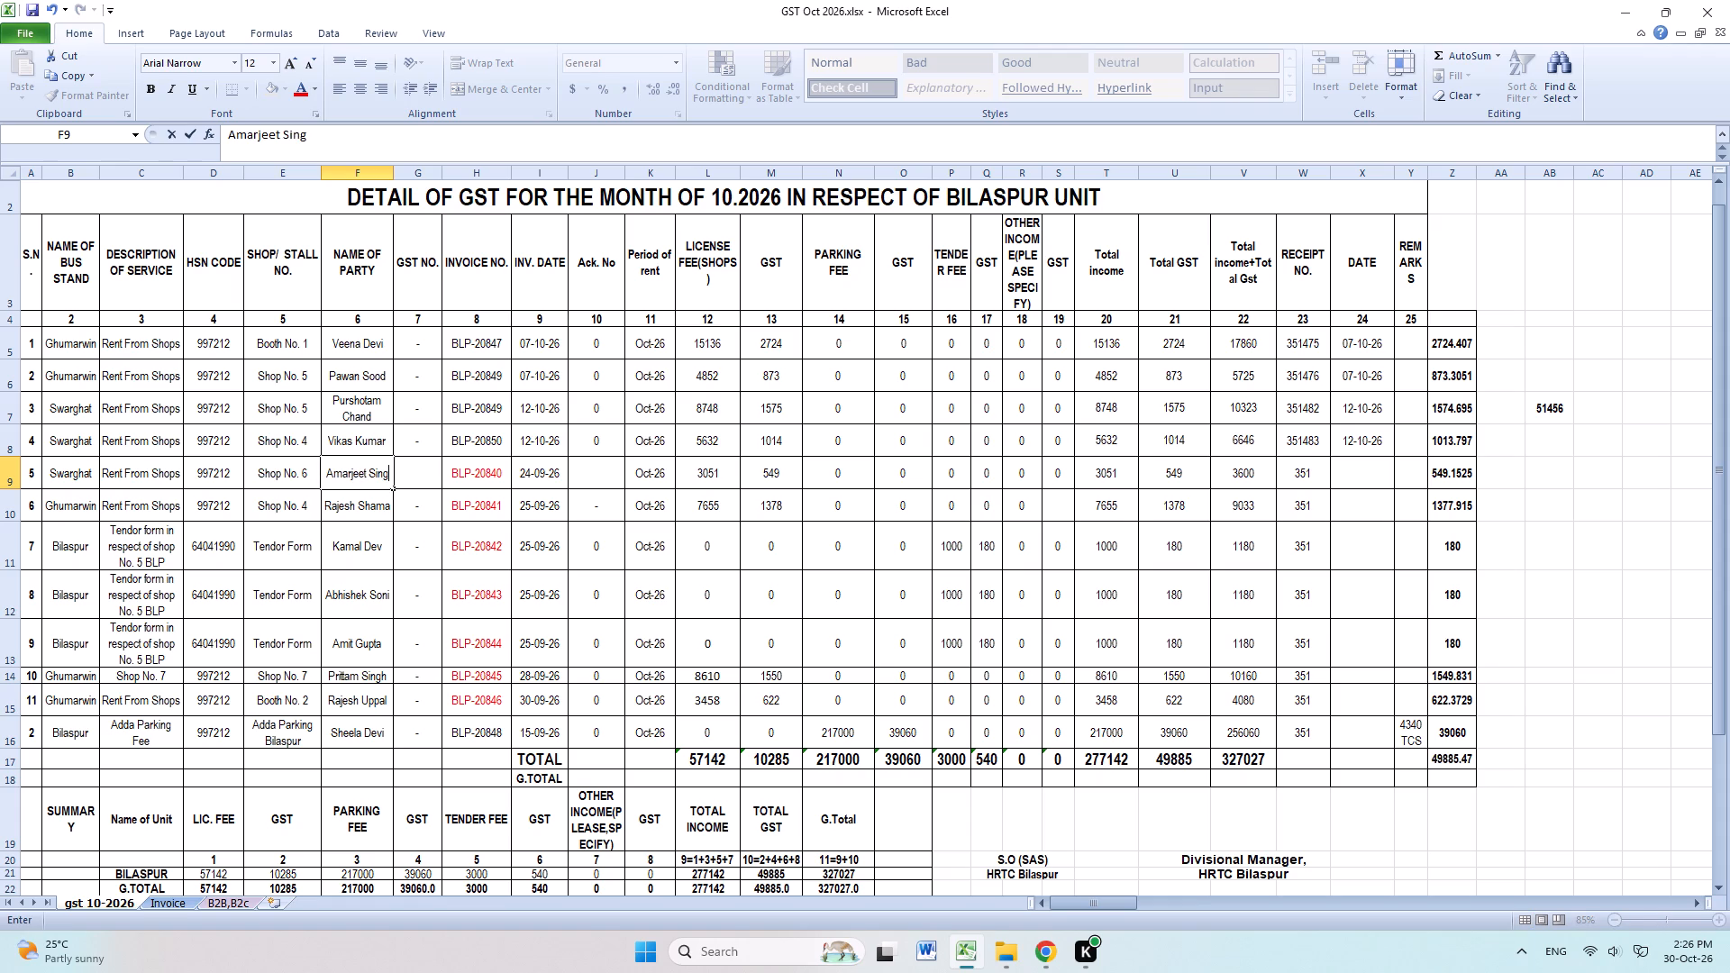
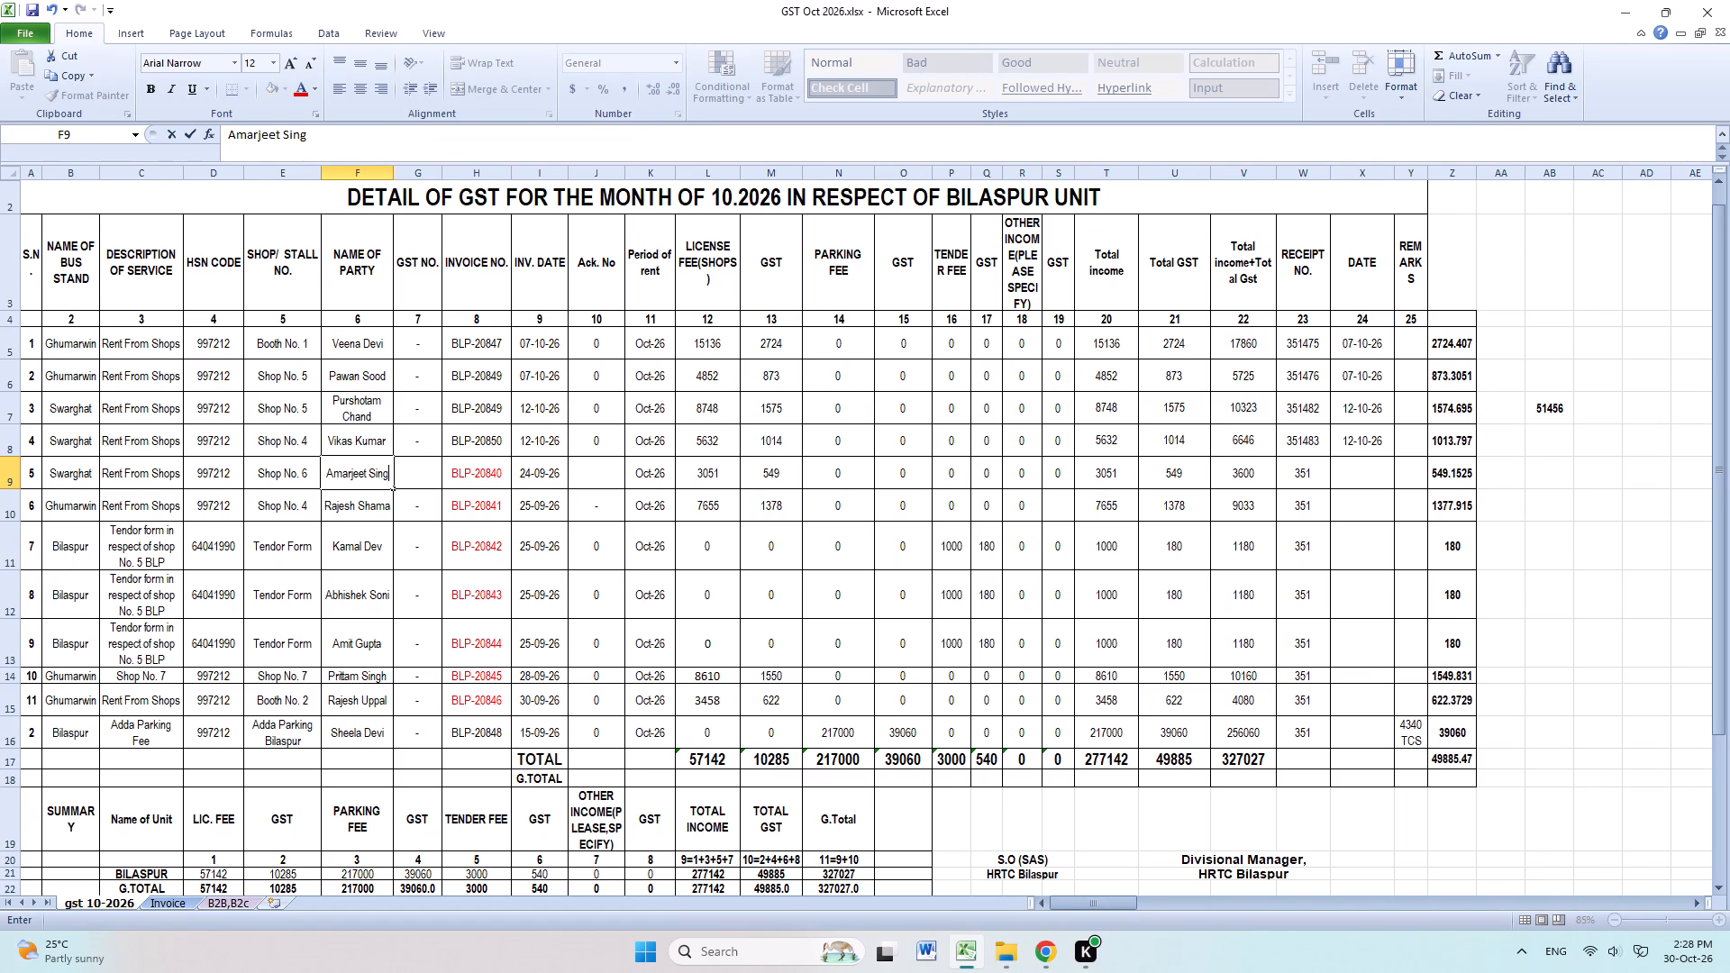
Finish entering the new tenant's name as the party in the serial 5 Swarghat row.
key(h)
click(492, 471)
click(542, 468)
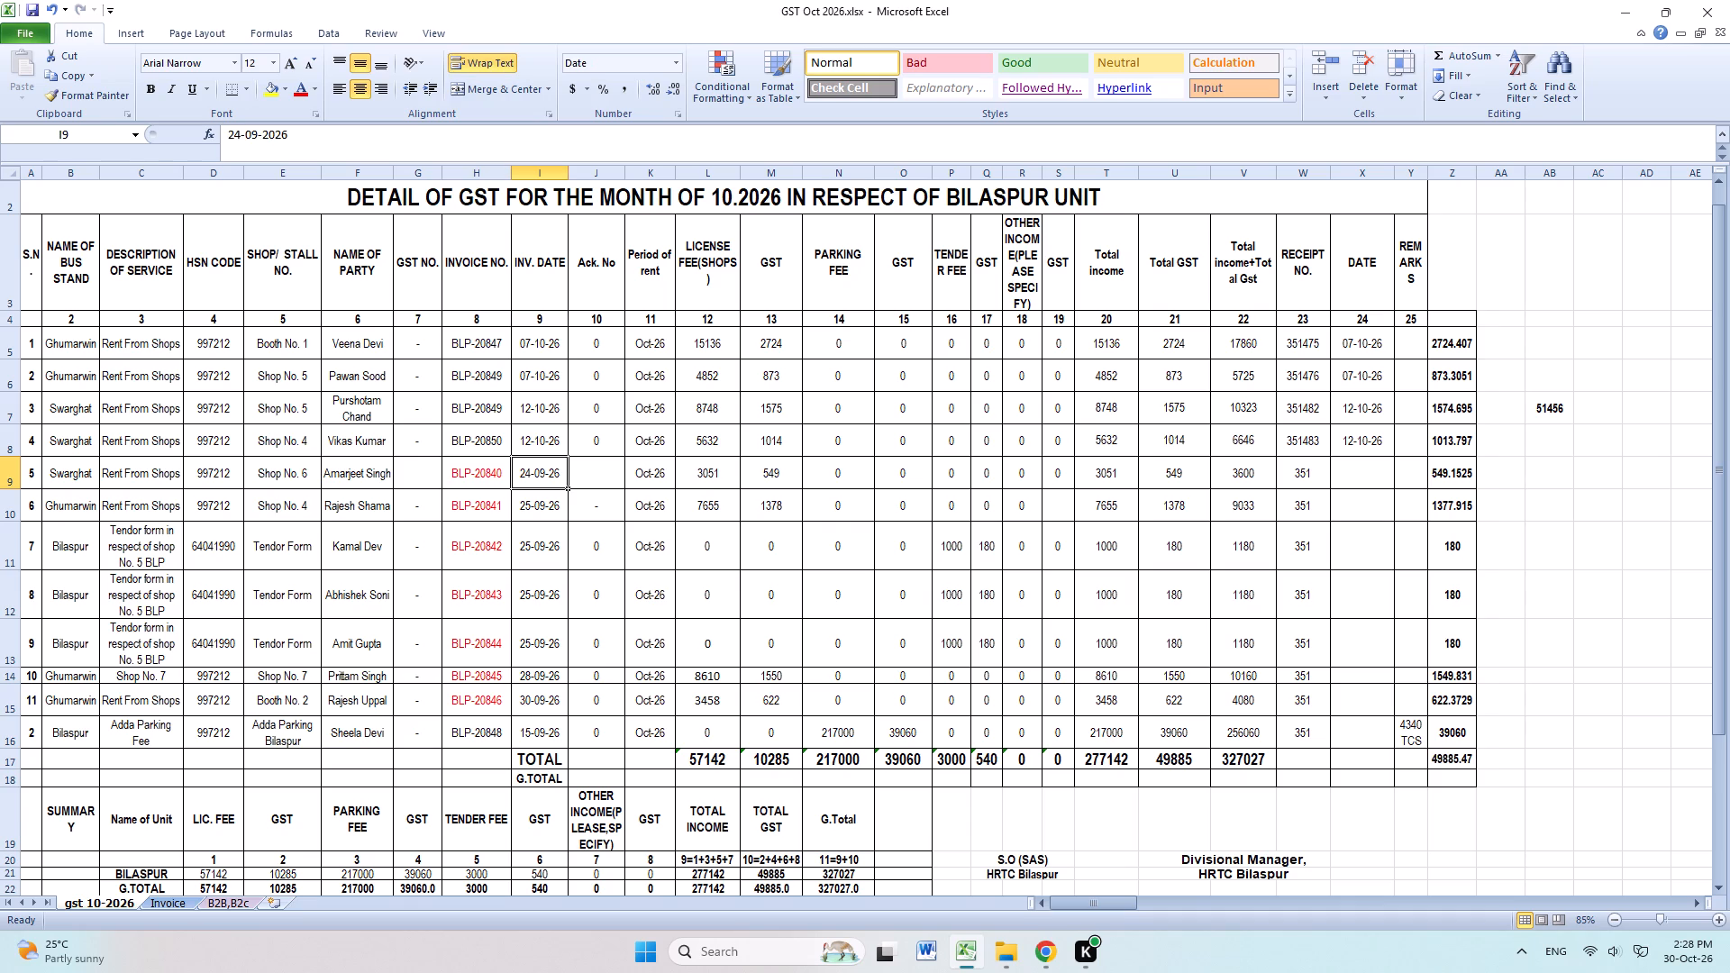
Clear the old red invoice numbers from the serial 5 to serial 11 rows.
click(491, 703)
drag(481, 466, 483, 568)
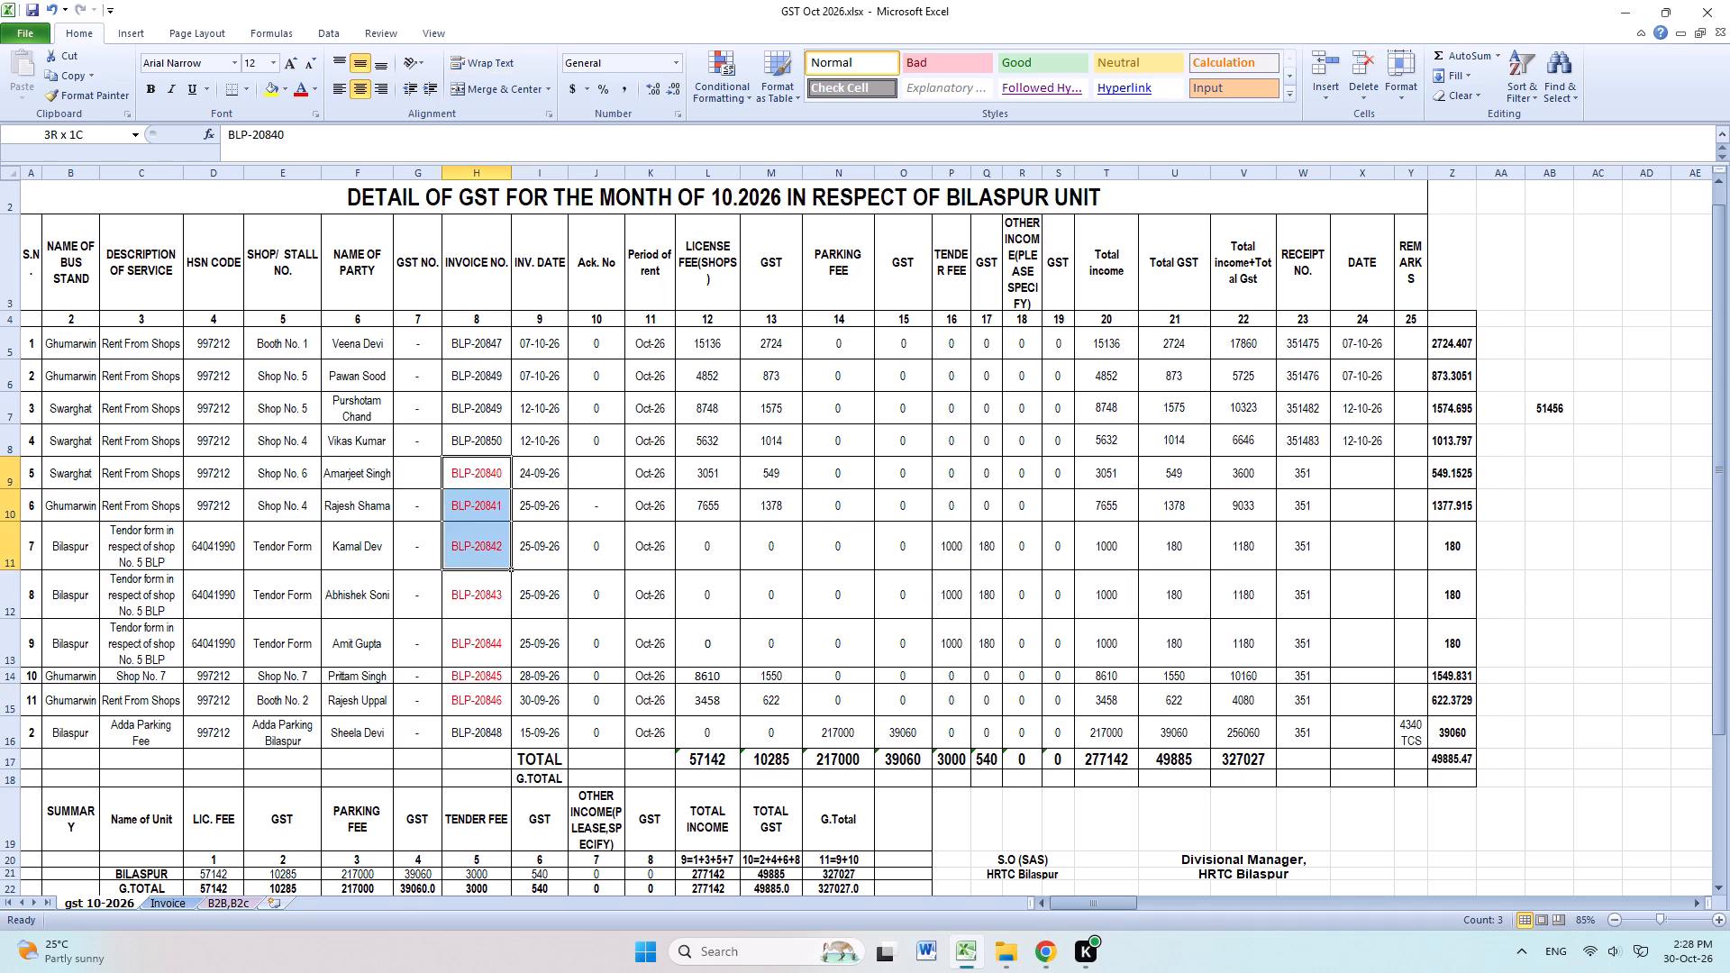
drag(483, 568, 490, 691)
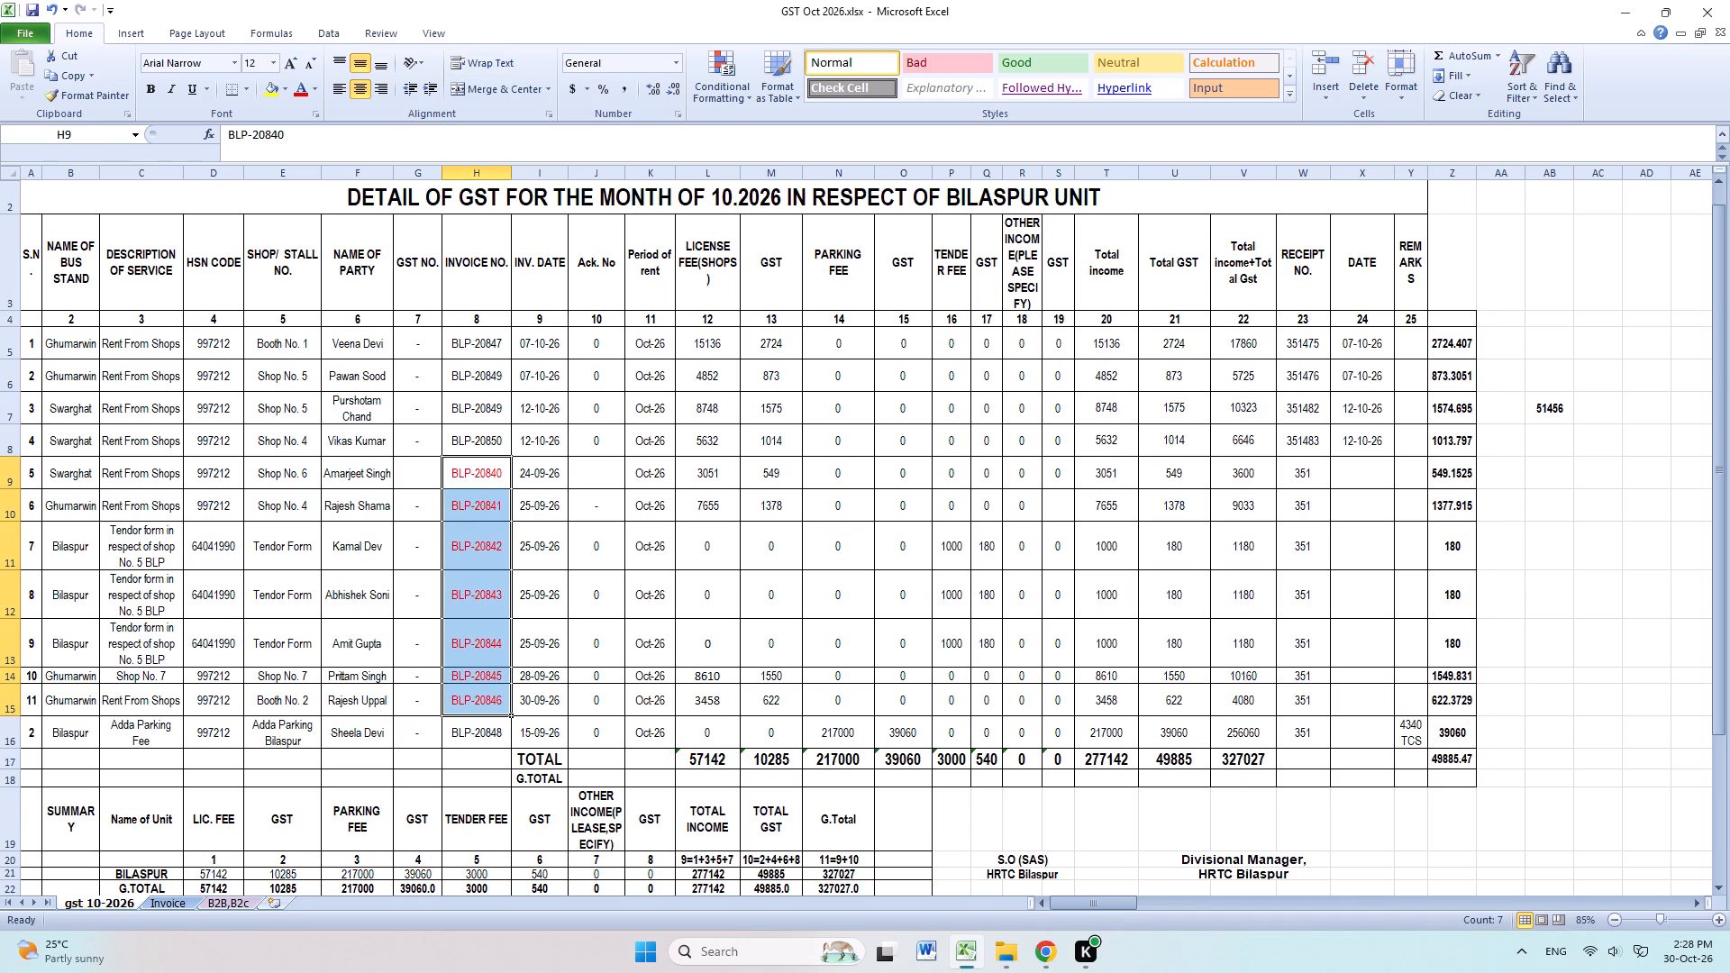
key(Delete)
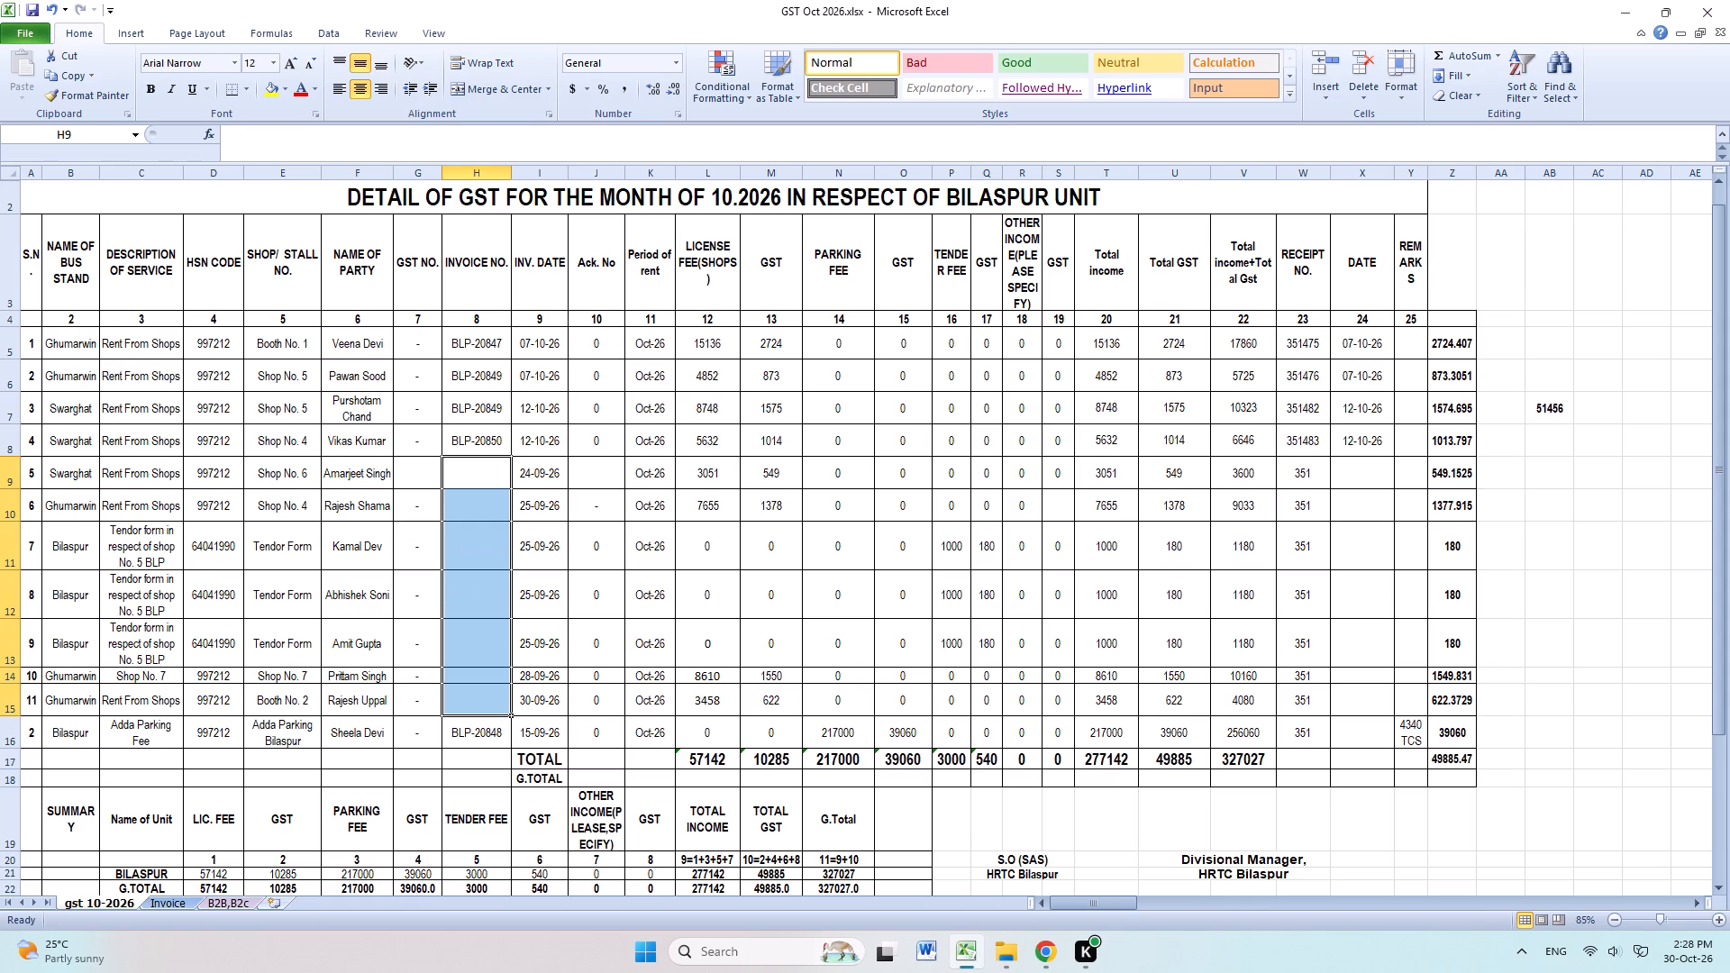
Clear the old invoice dates from the serial 5 row down to the Adda Parking Fee row.
click(548, 469)
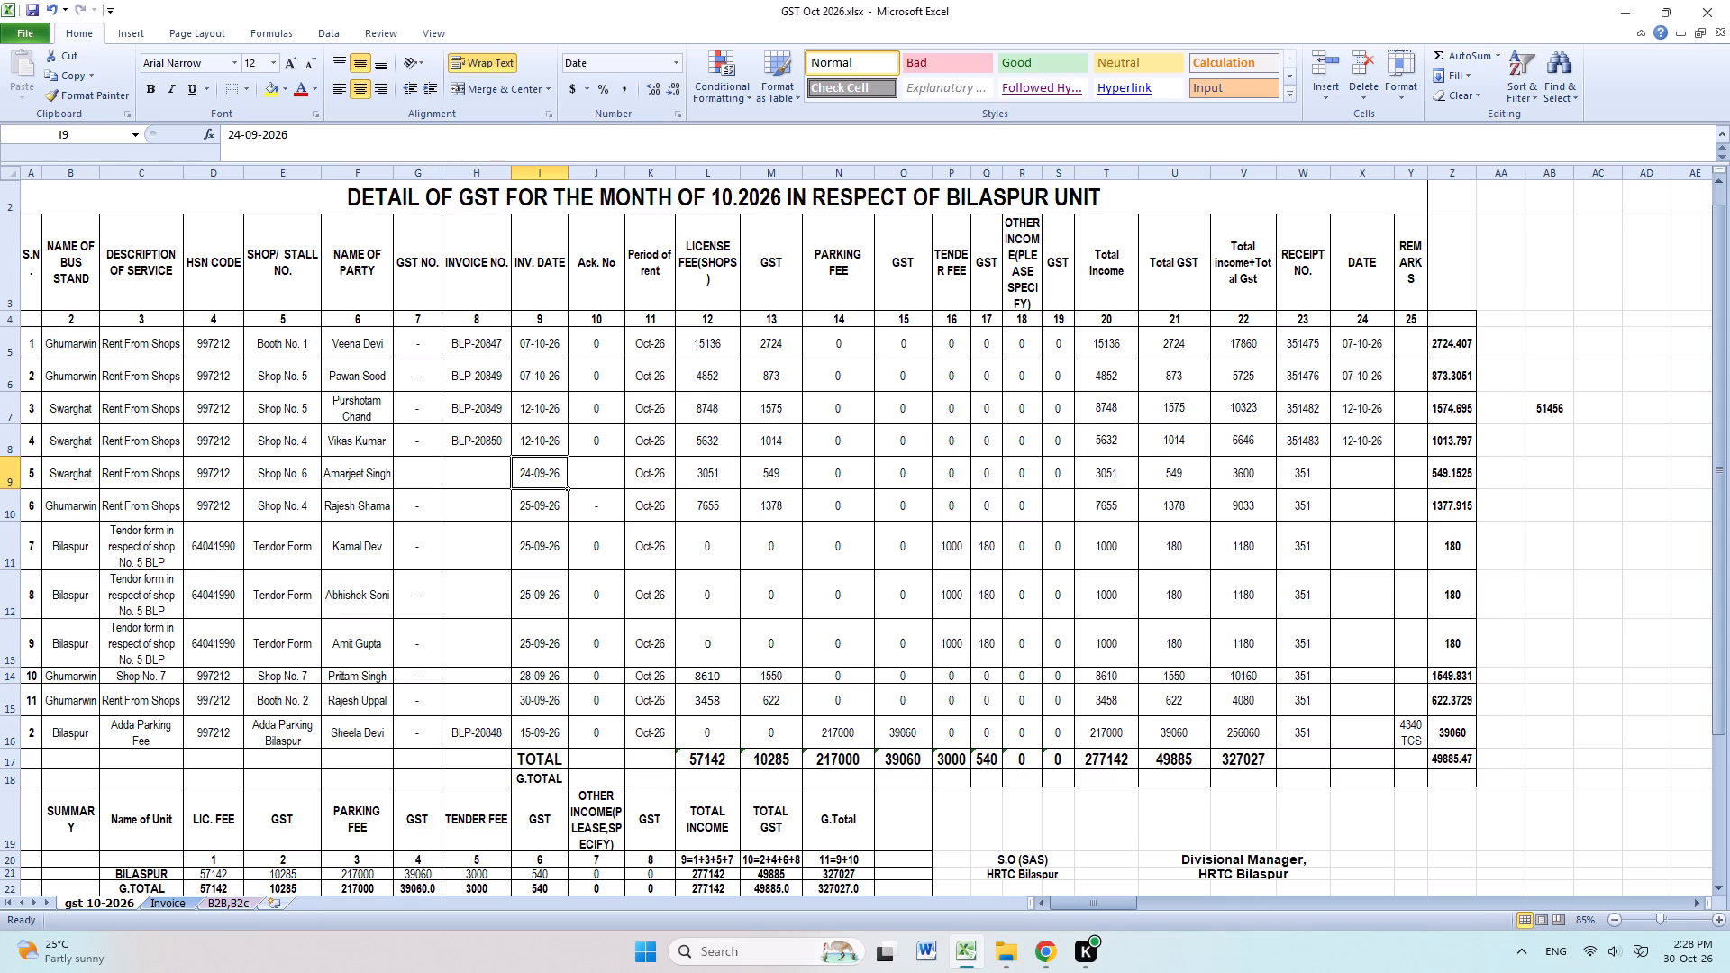
double_click(528, 475)
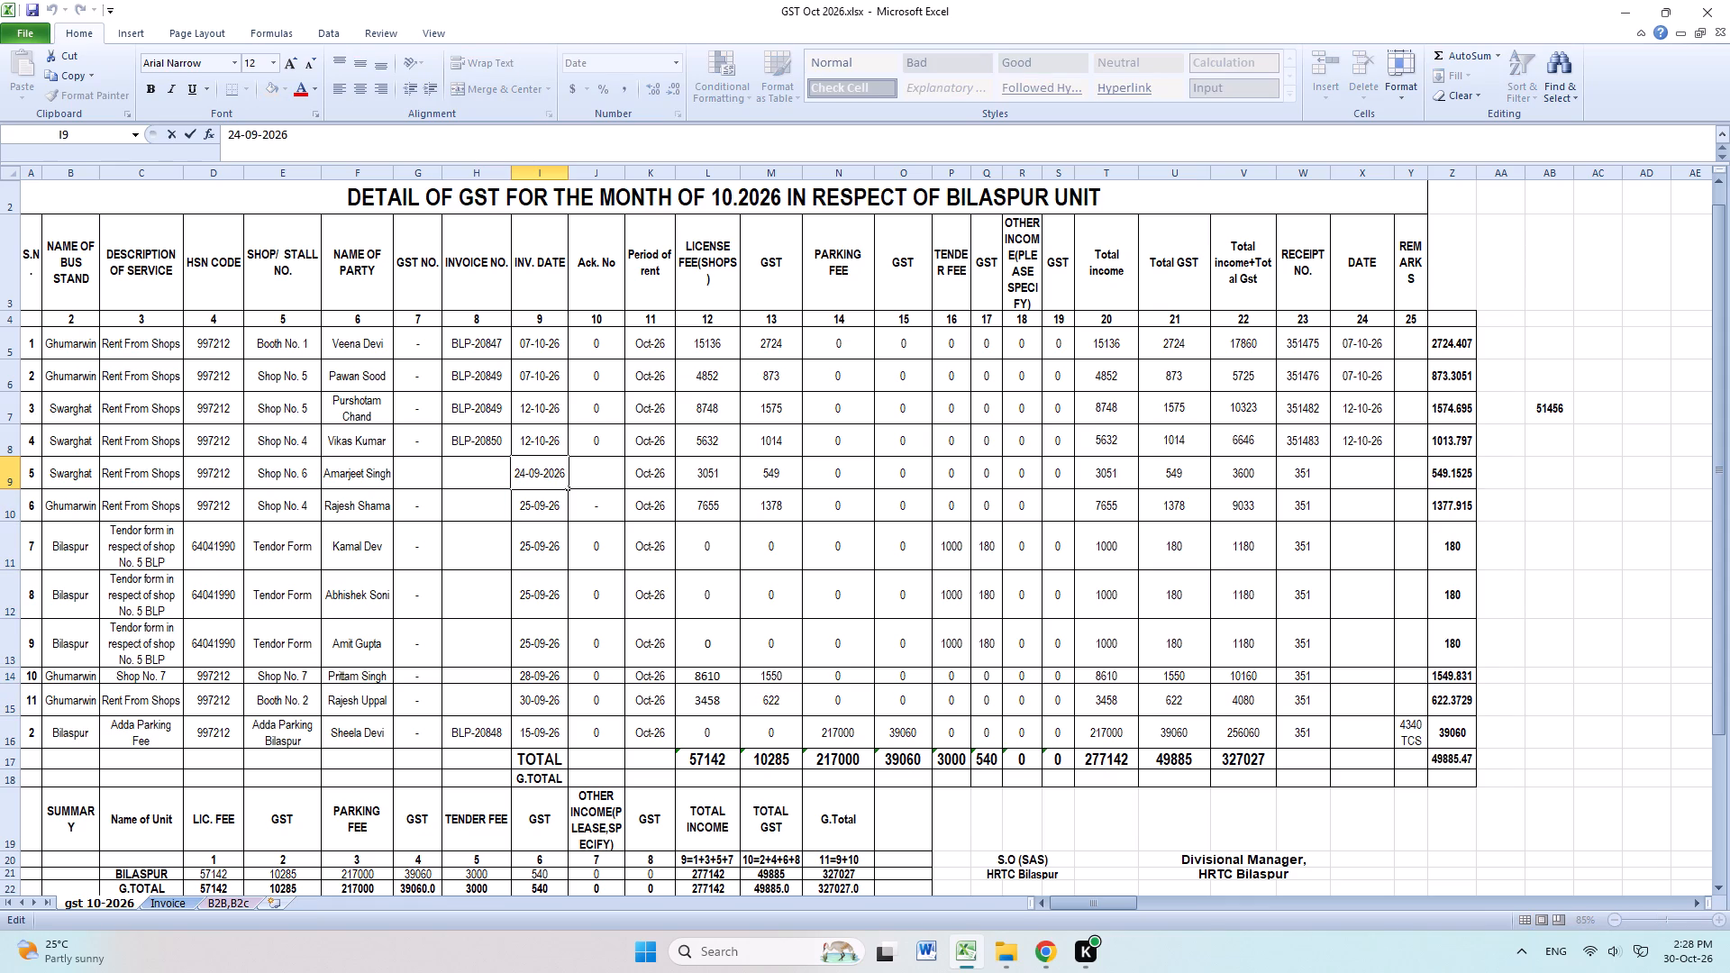
drag(549, 732, 570, 492)
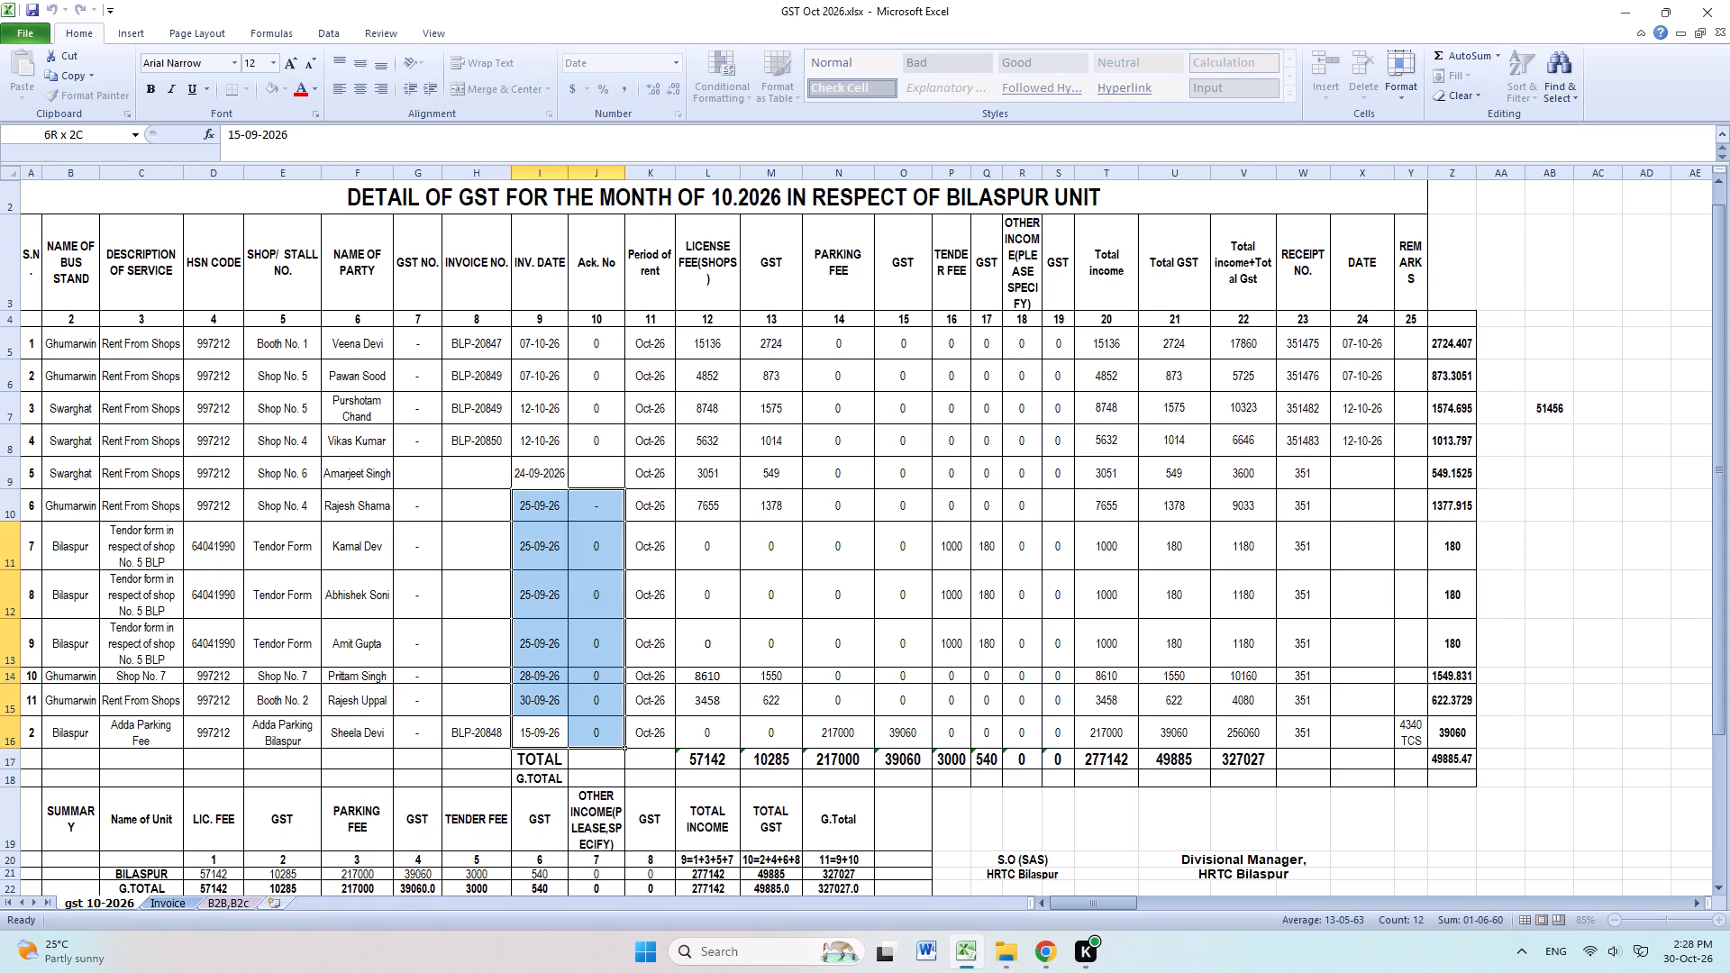
drag(570, 492, 543, 477)
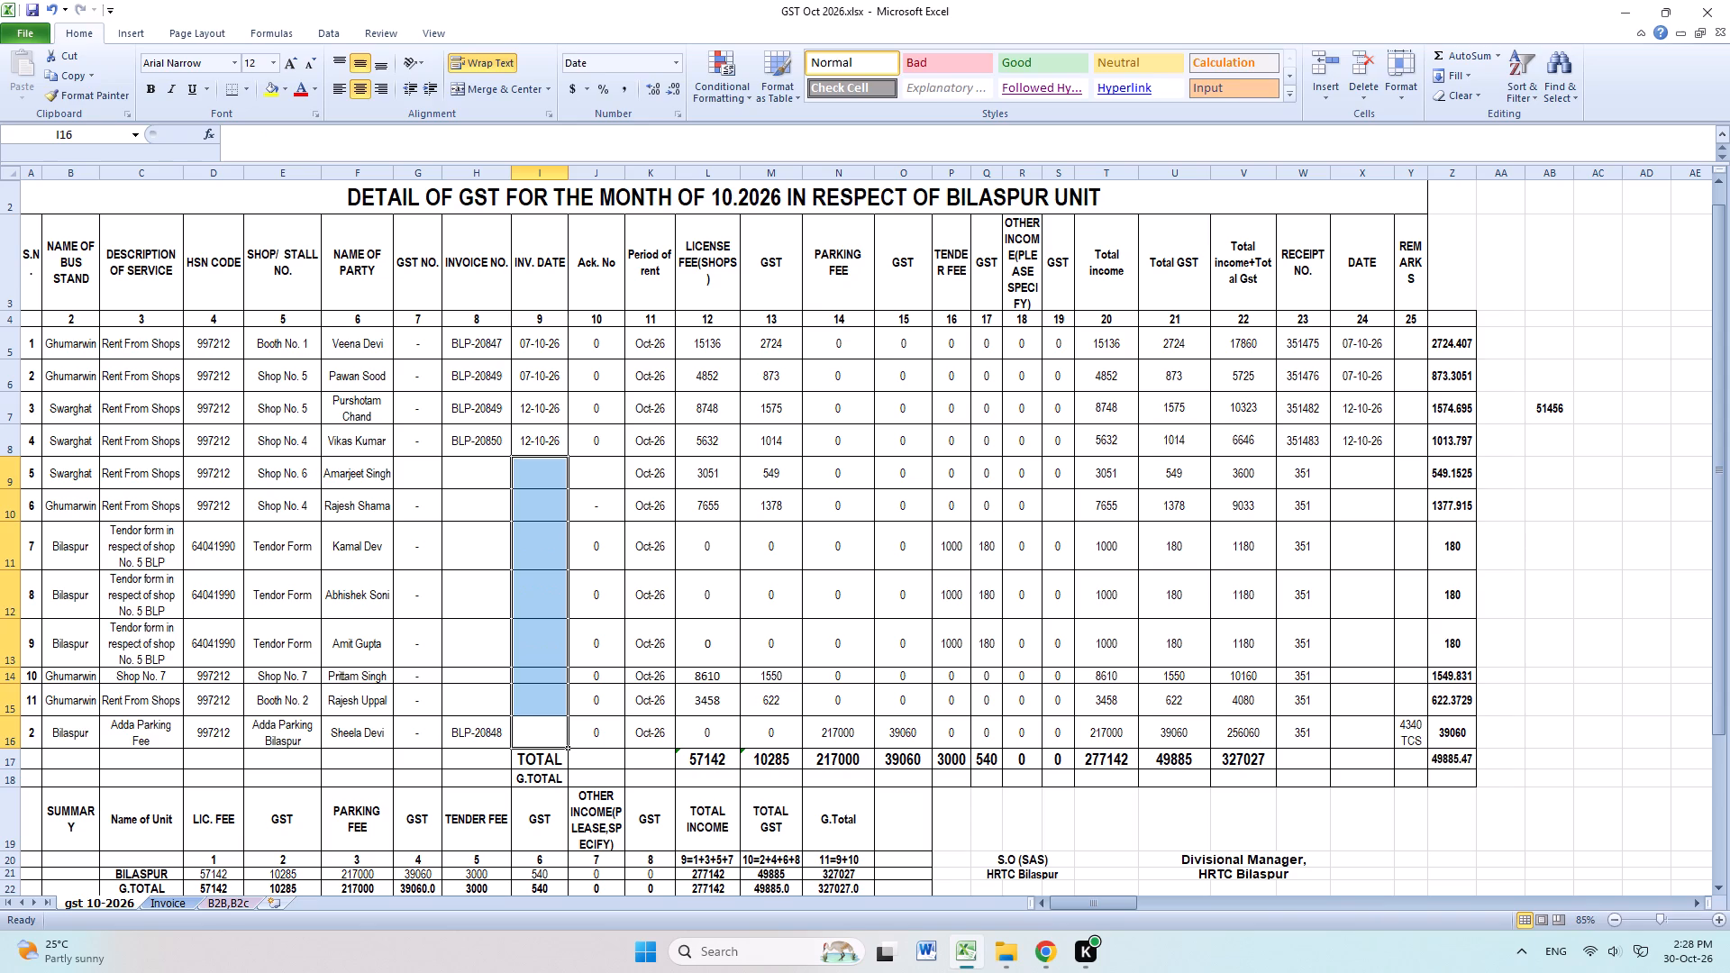
Enter 12-10-26 as the invoice date in the serial 5 Swarghat row.
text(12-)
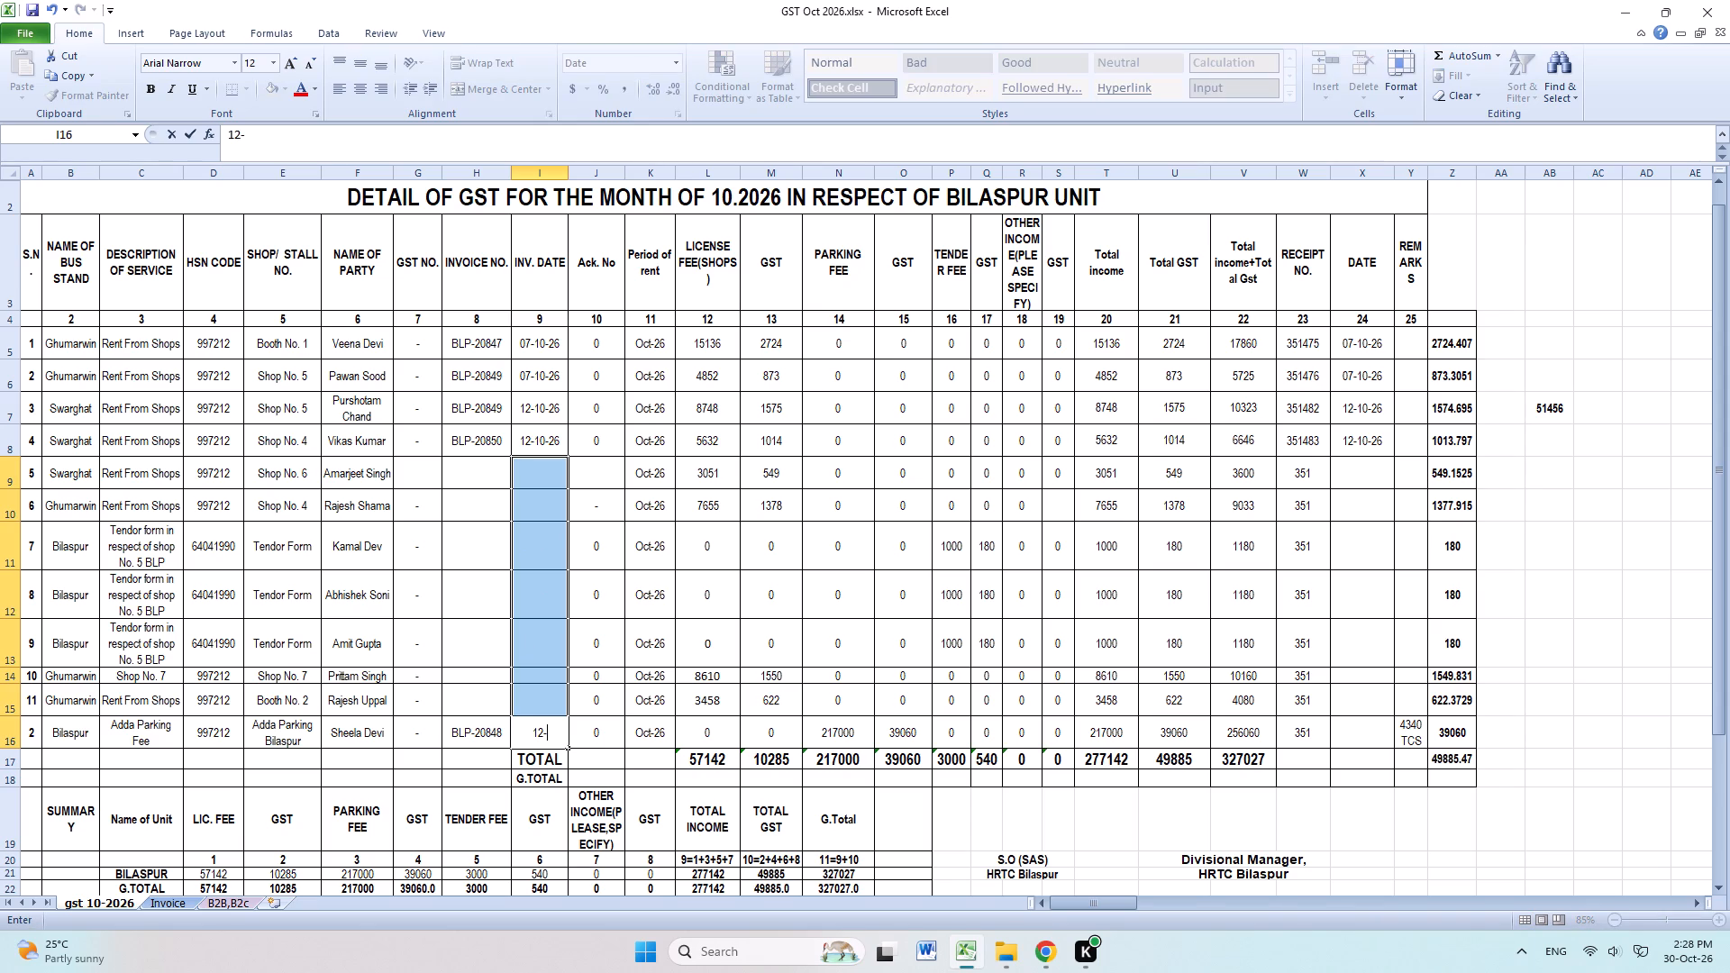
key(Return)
click(548, 469)
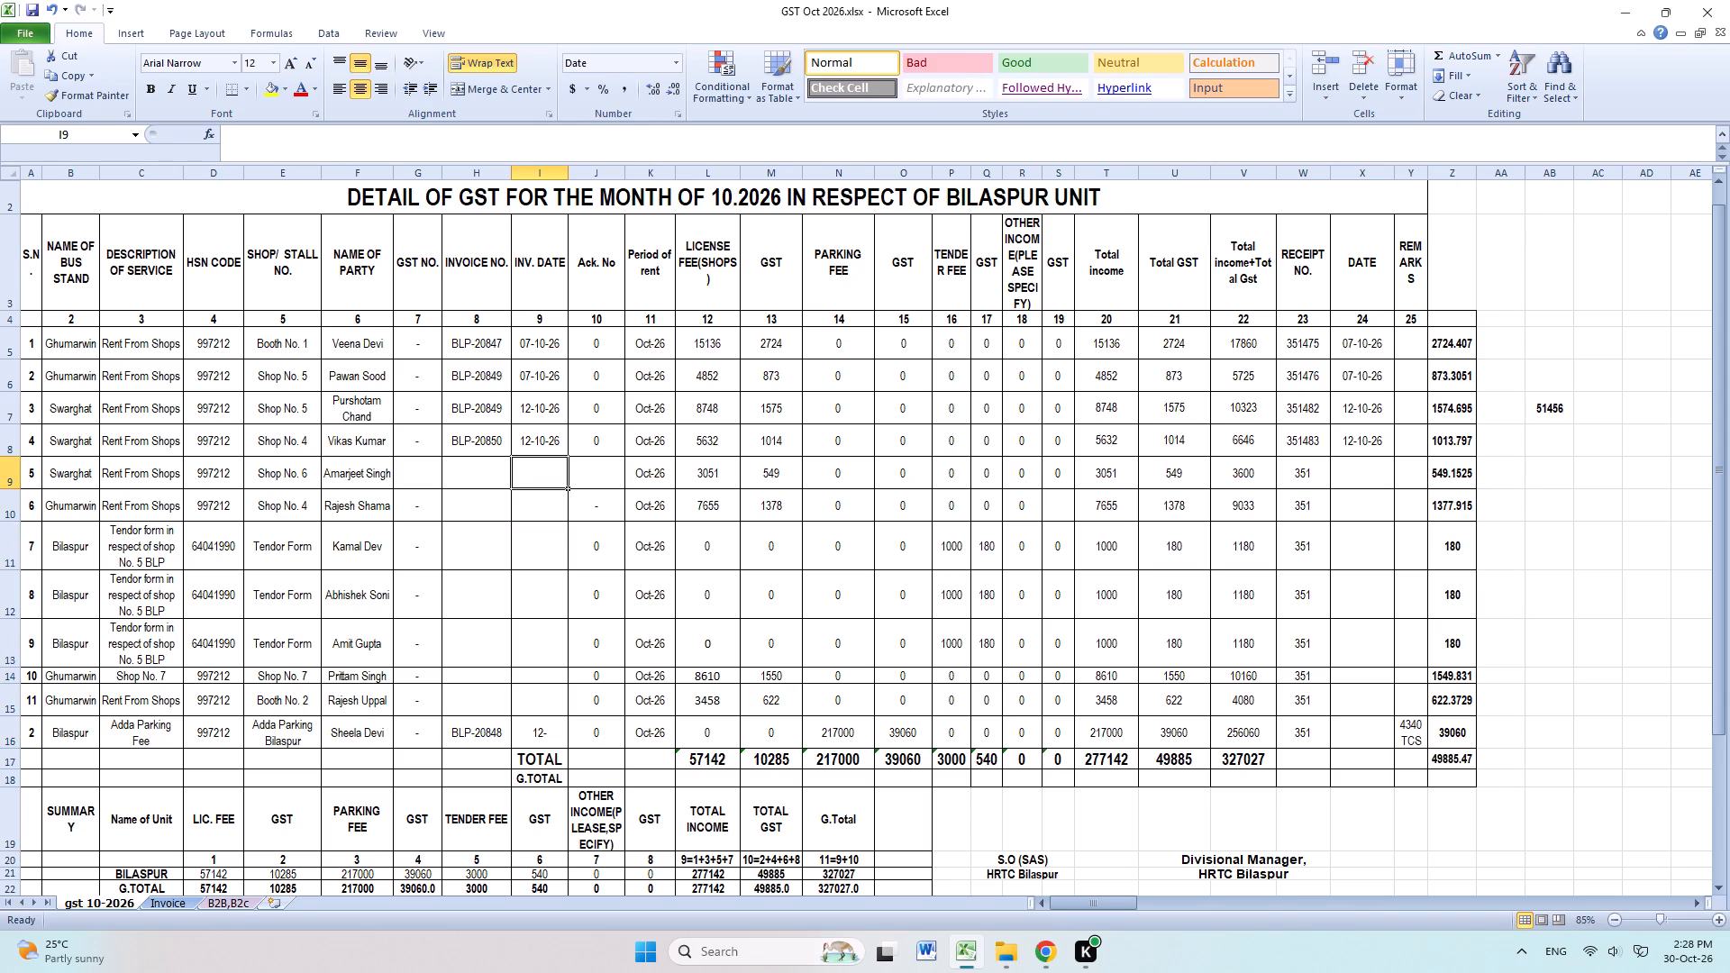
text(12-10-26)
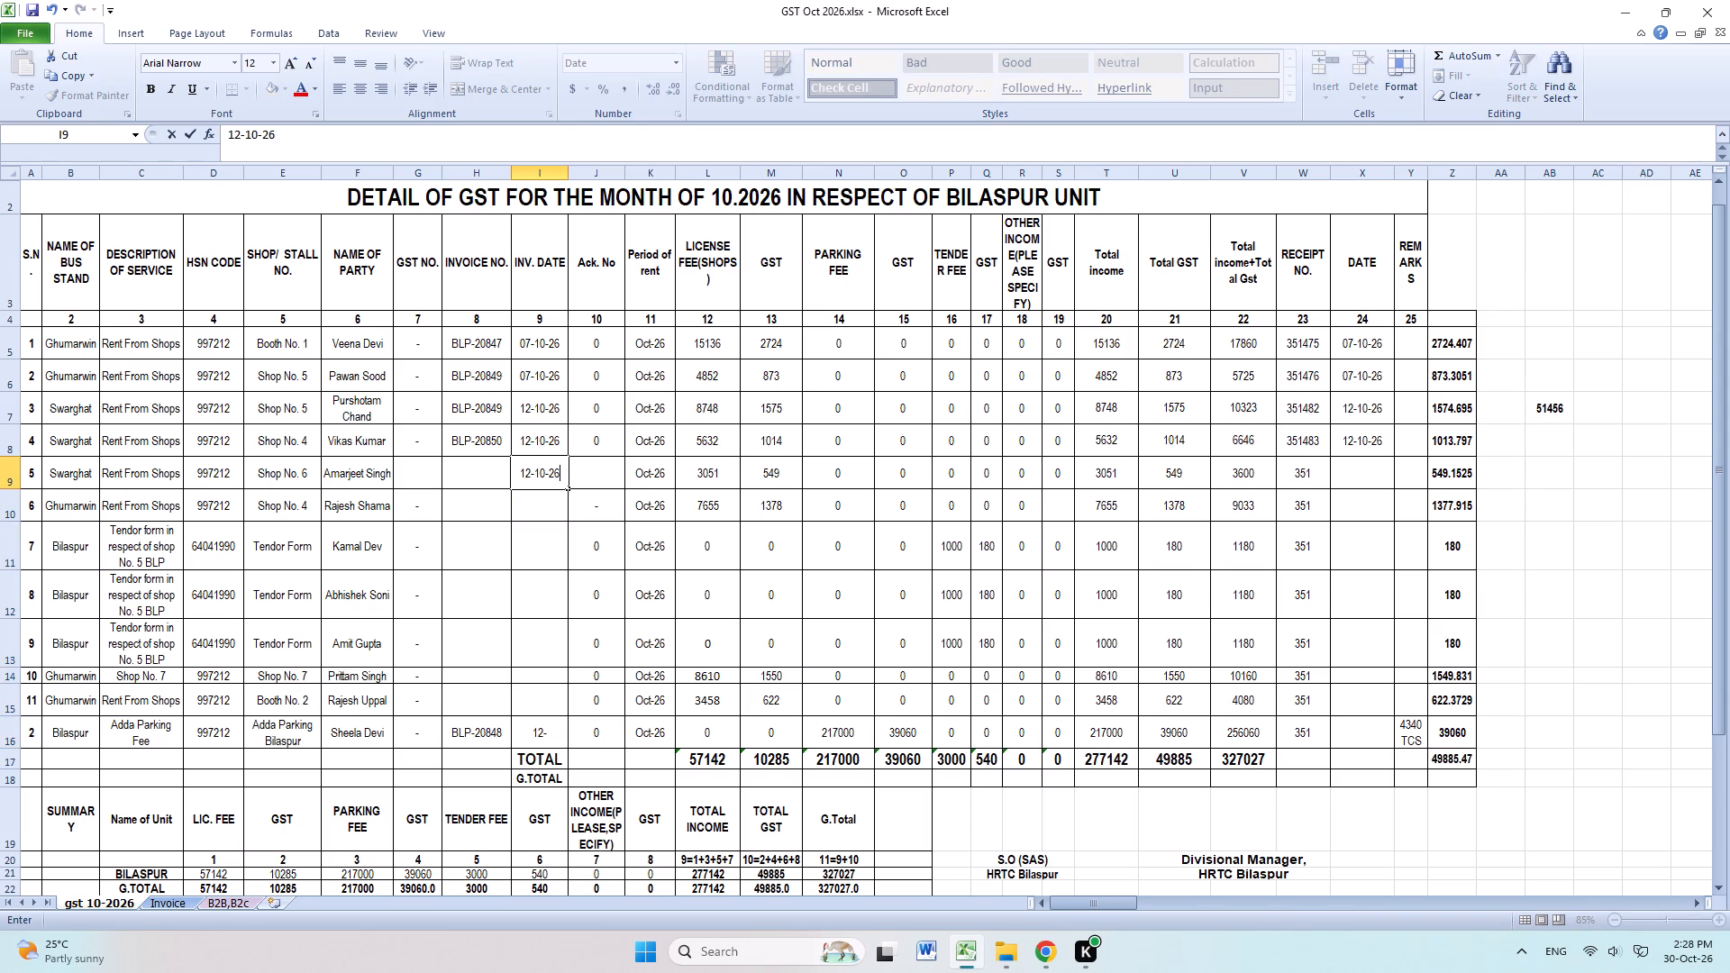
click(662, 477)
Set the licence fee to 8913 and its GST to 1605 in the serial 5 Swarghat row.
click(695, 474)
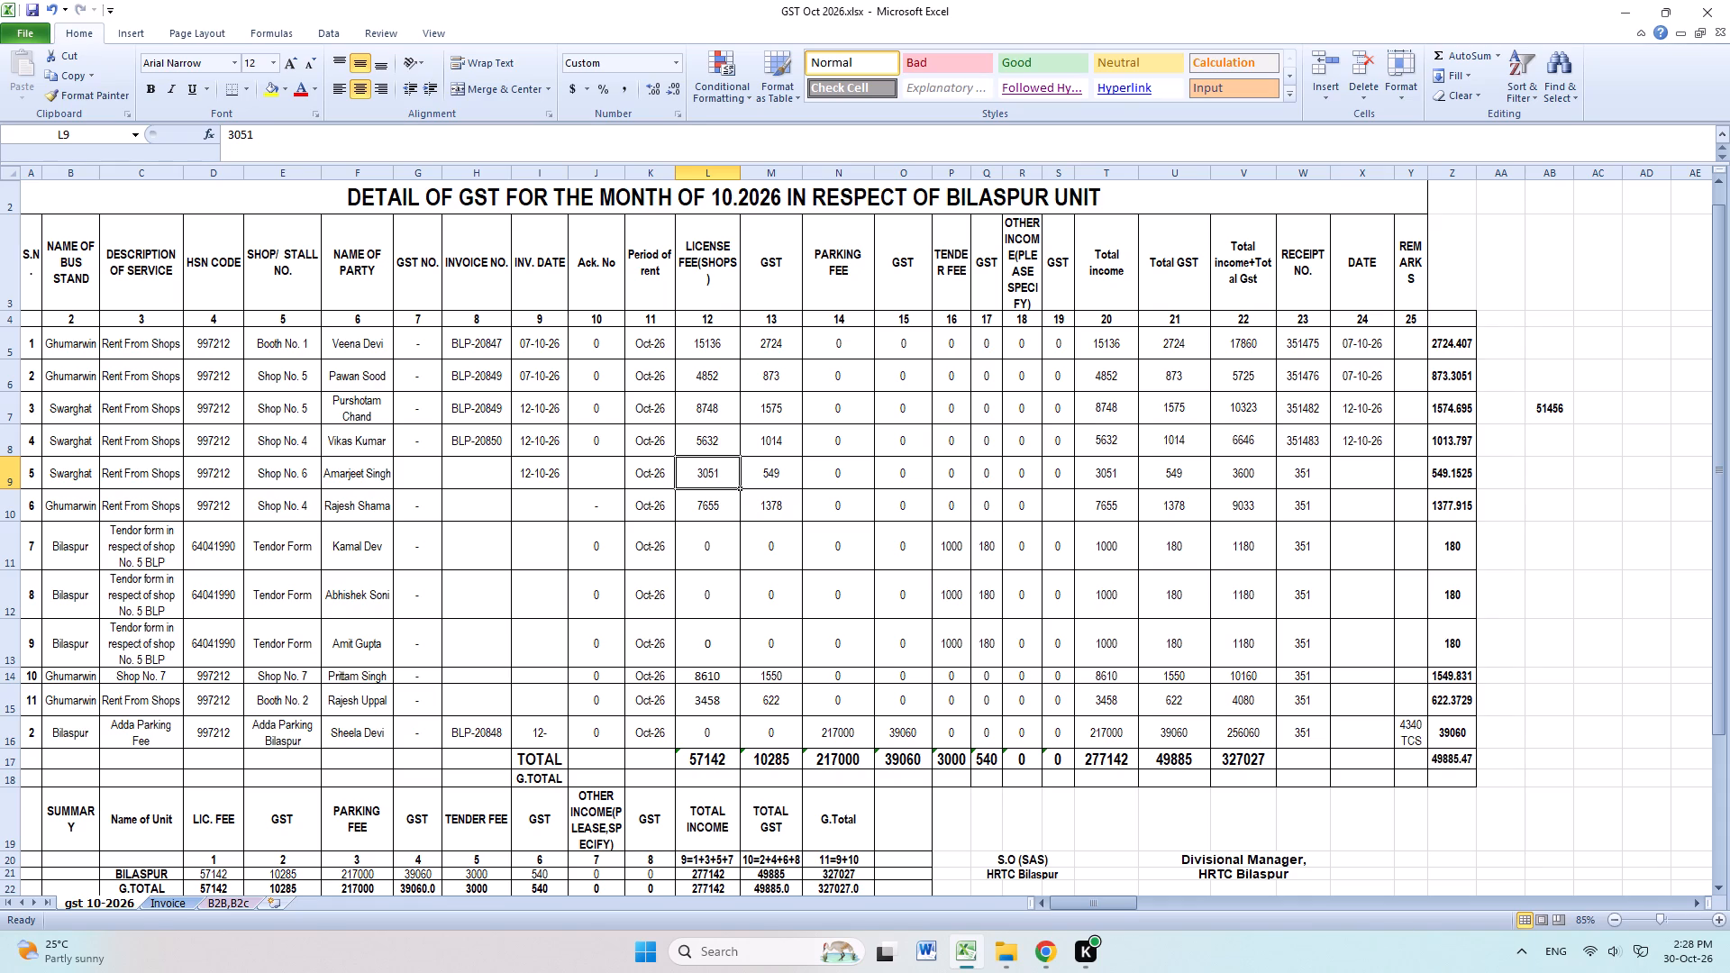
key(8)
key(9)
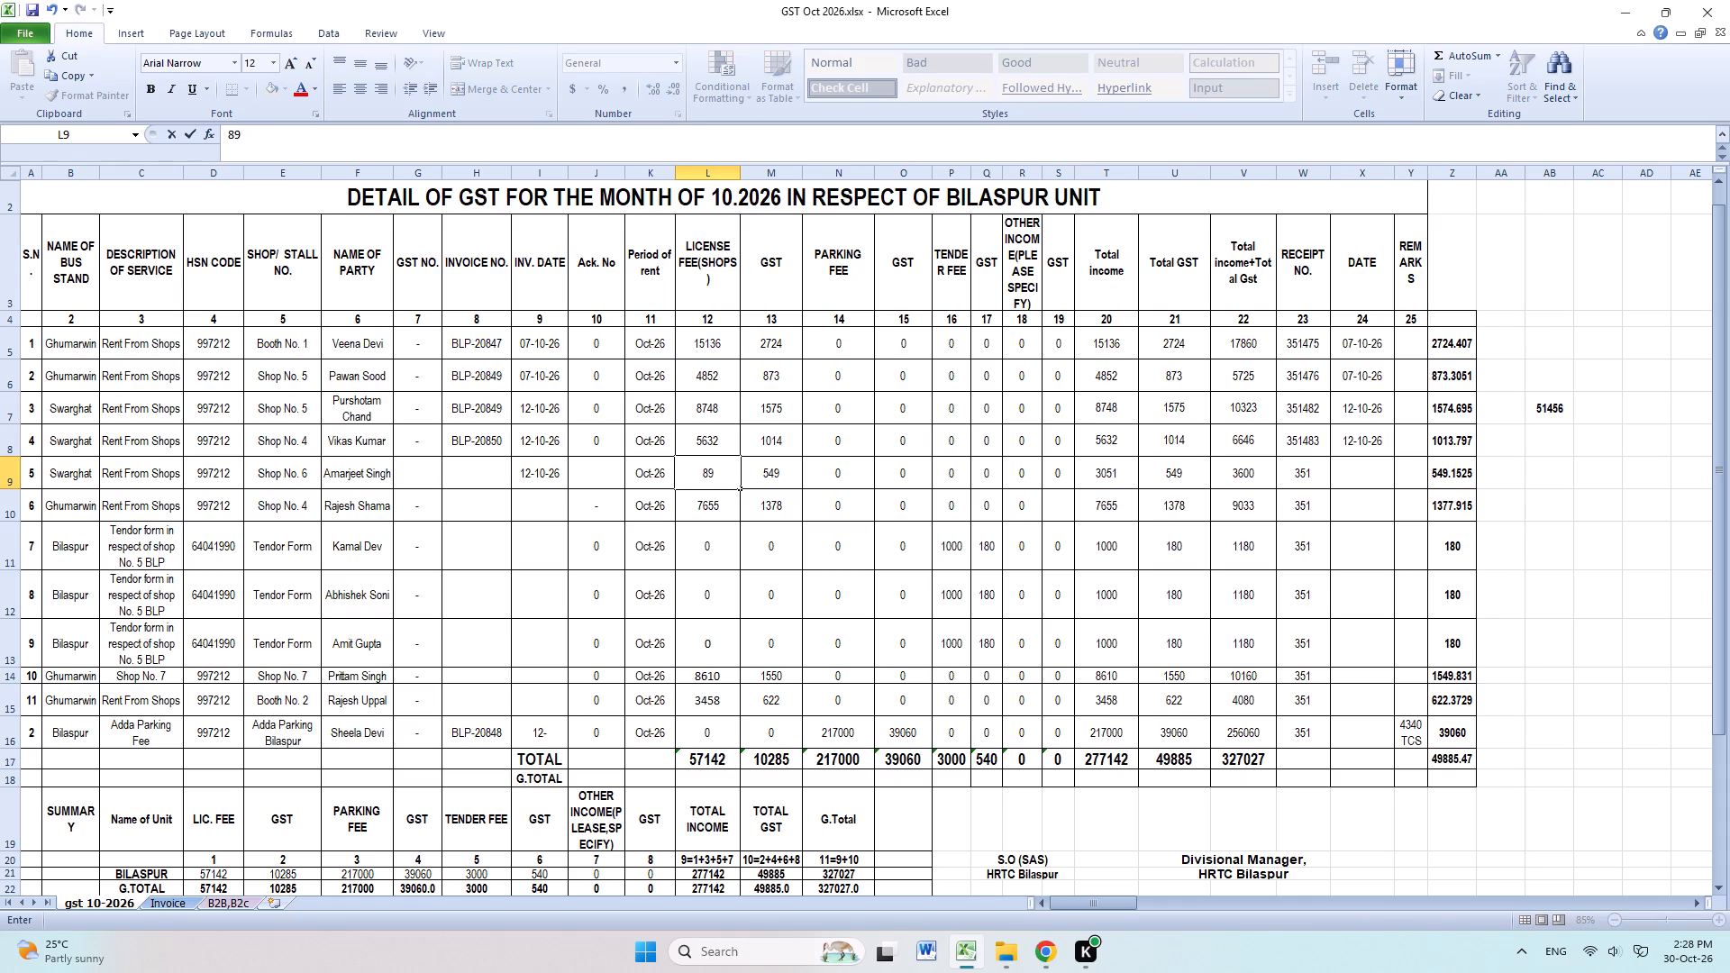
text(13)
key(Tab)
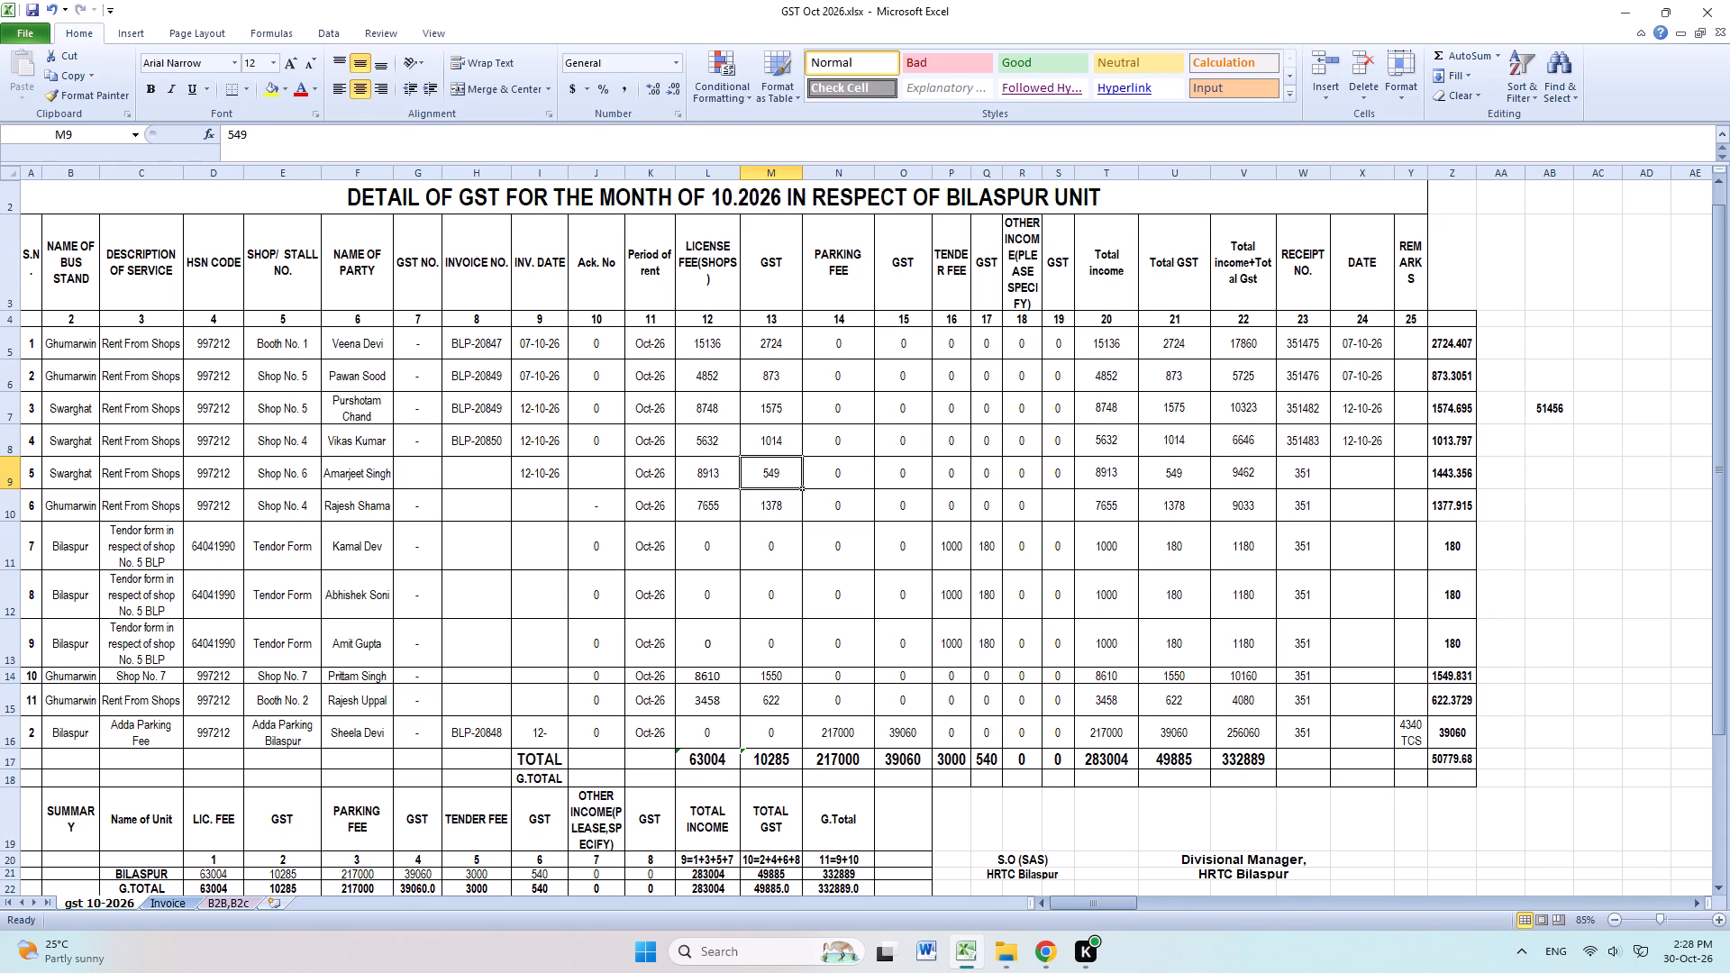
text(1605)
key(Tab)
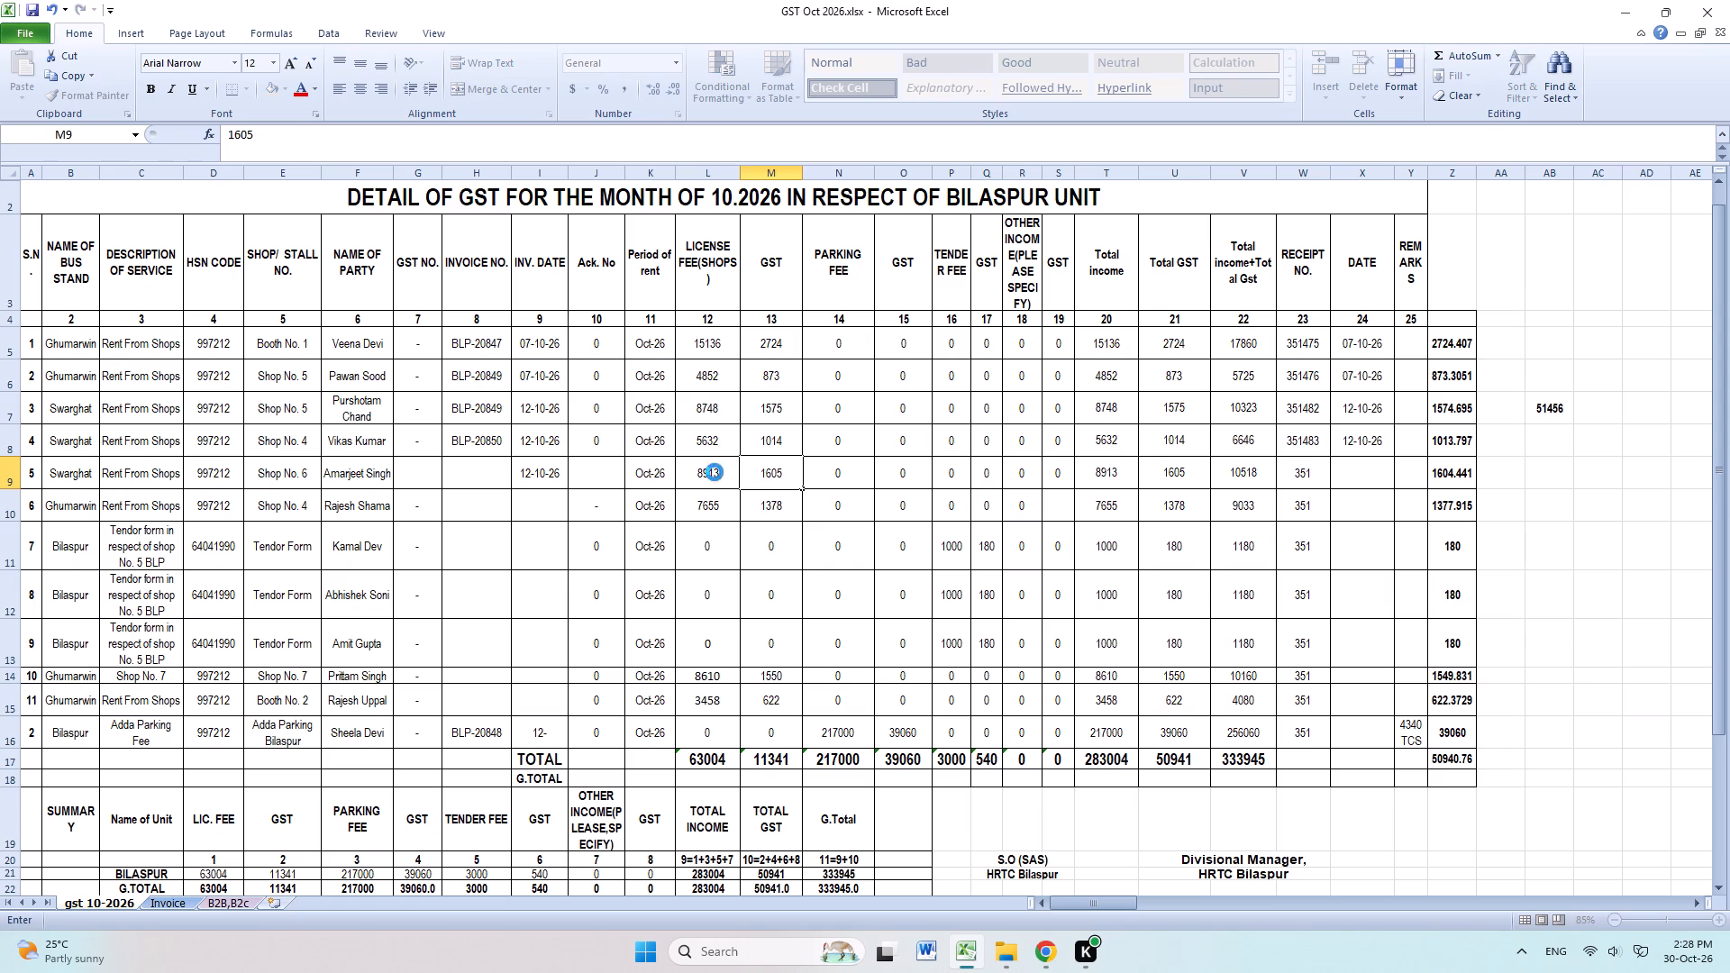
Record receipt number 351484 dated 12-10-26 in the serial 5 Swarghat row.
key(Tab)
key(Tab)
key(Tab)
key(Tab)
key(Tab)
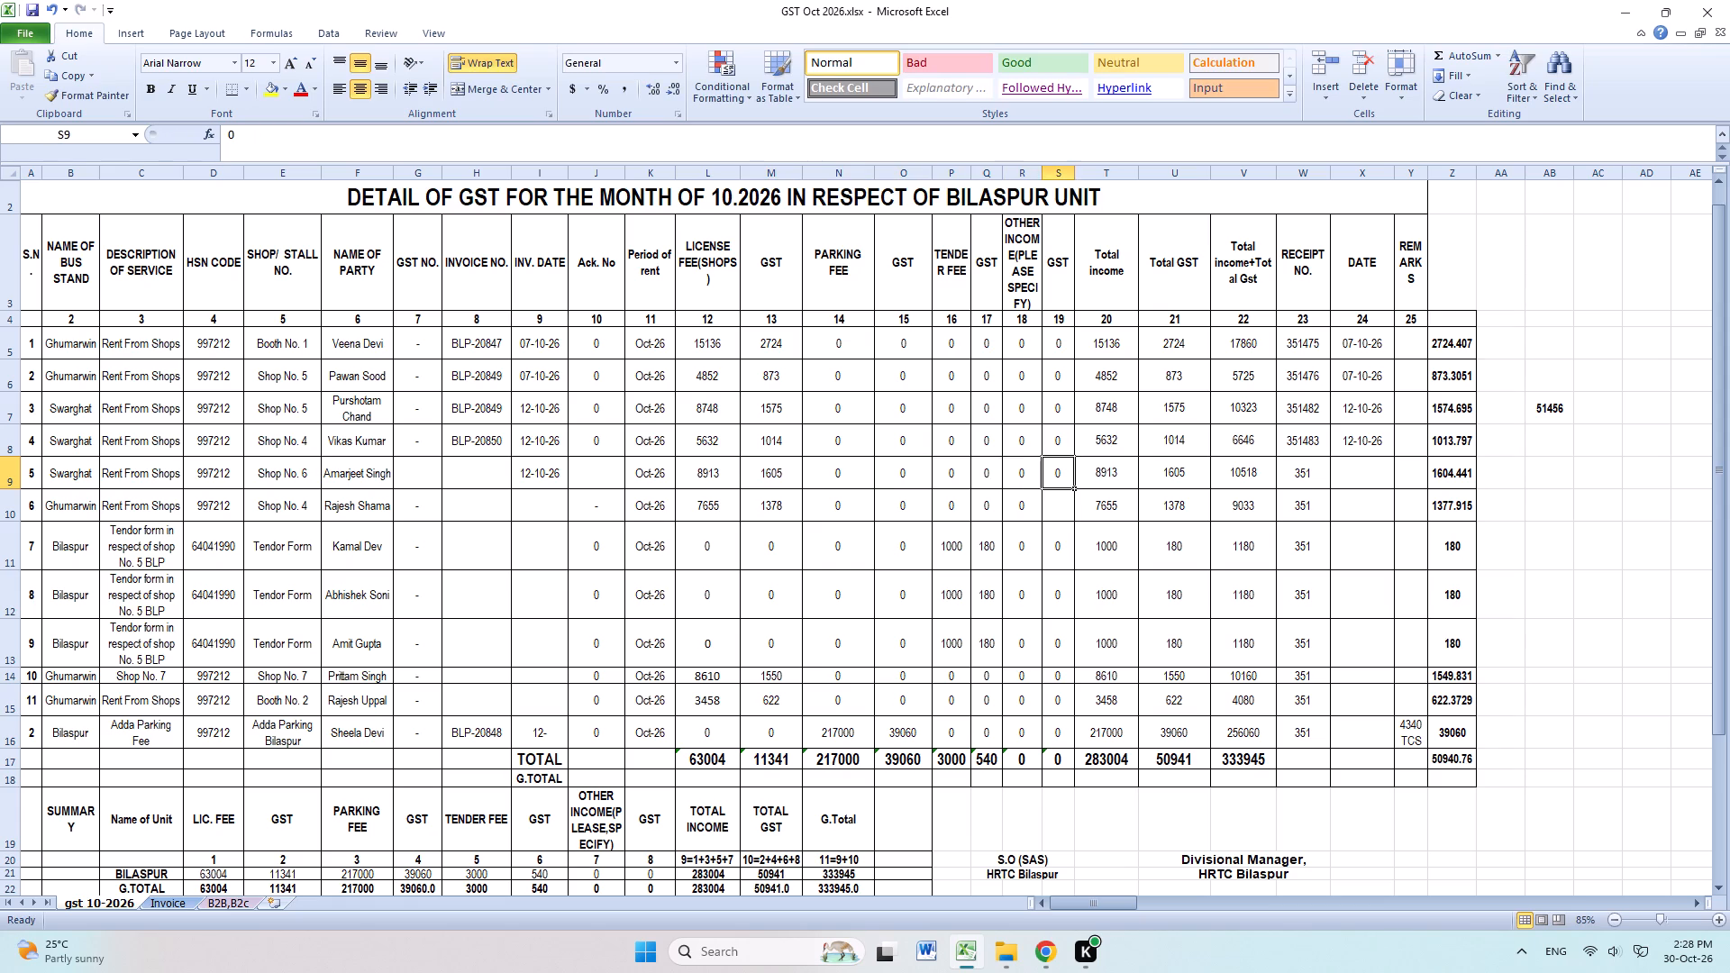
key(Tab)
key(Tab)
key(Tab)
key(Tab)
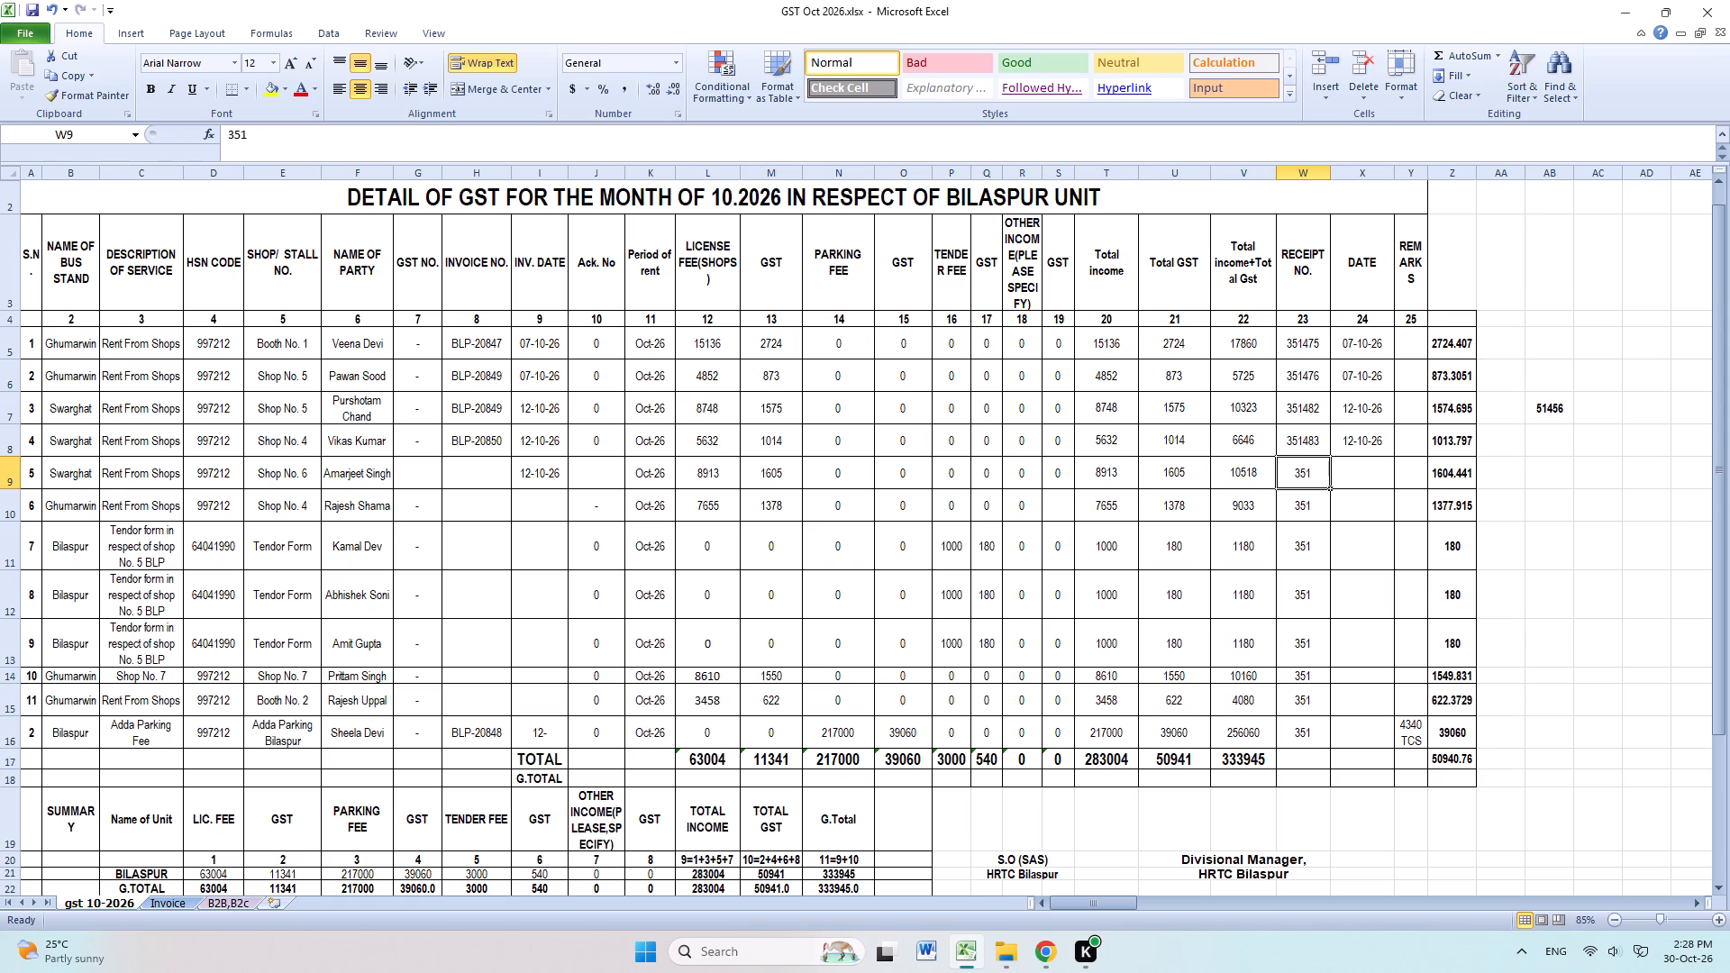
double_click(1317, 476)
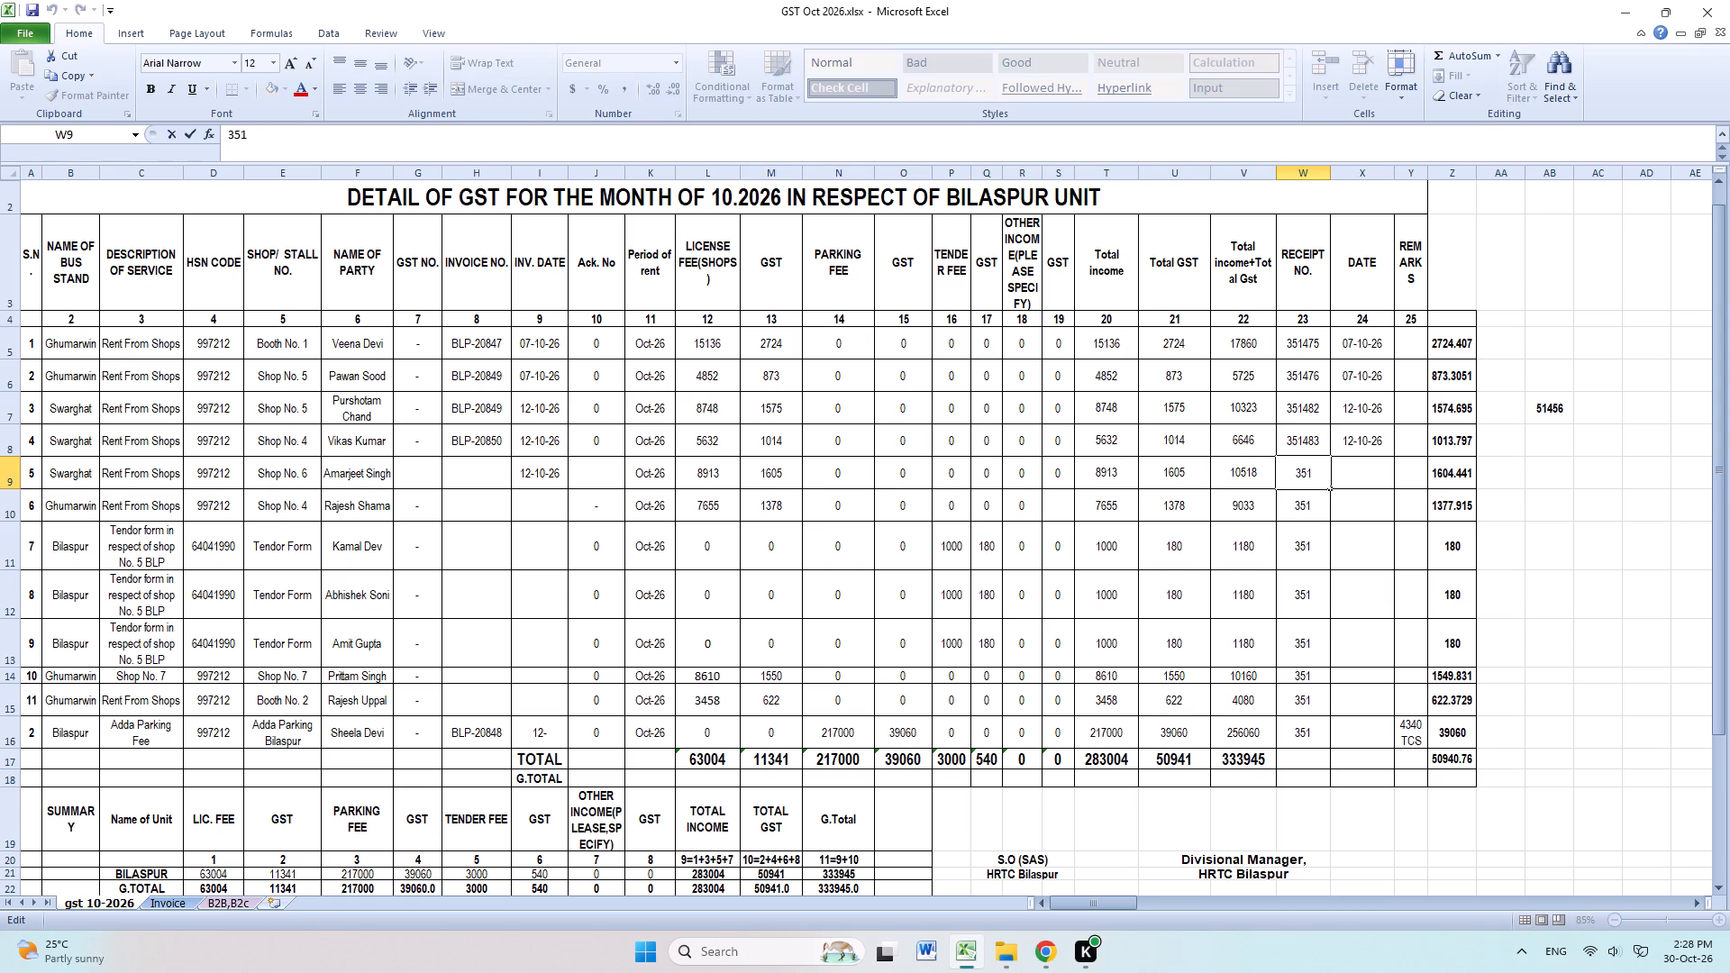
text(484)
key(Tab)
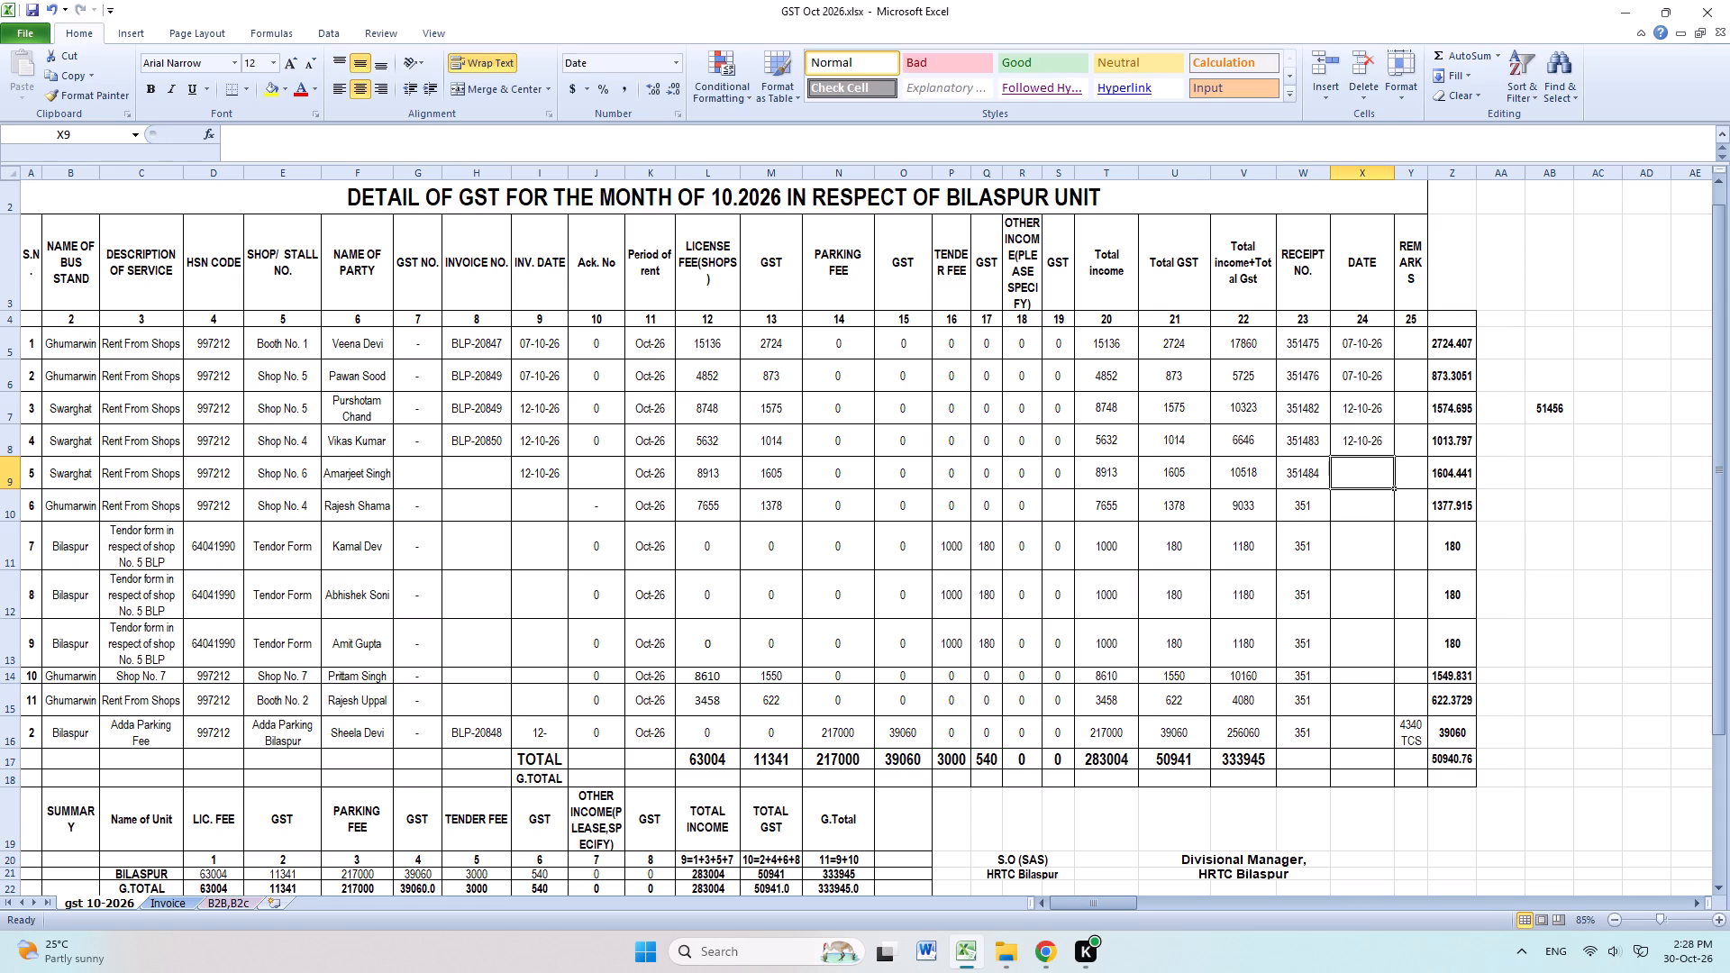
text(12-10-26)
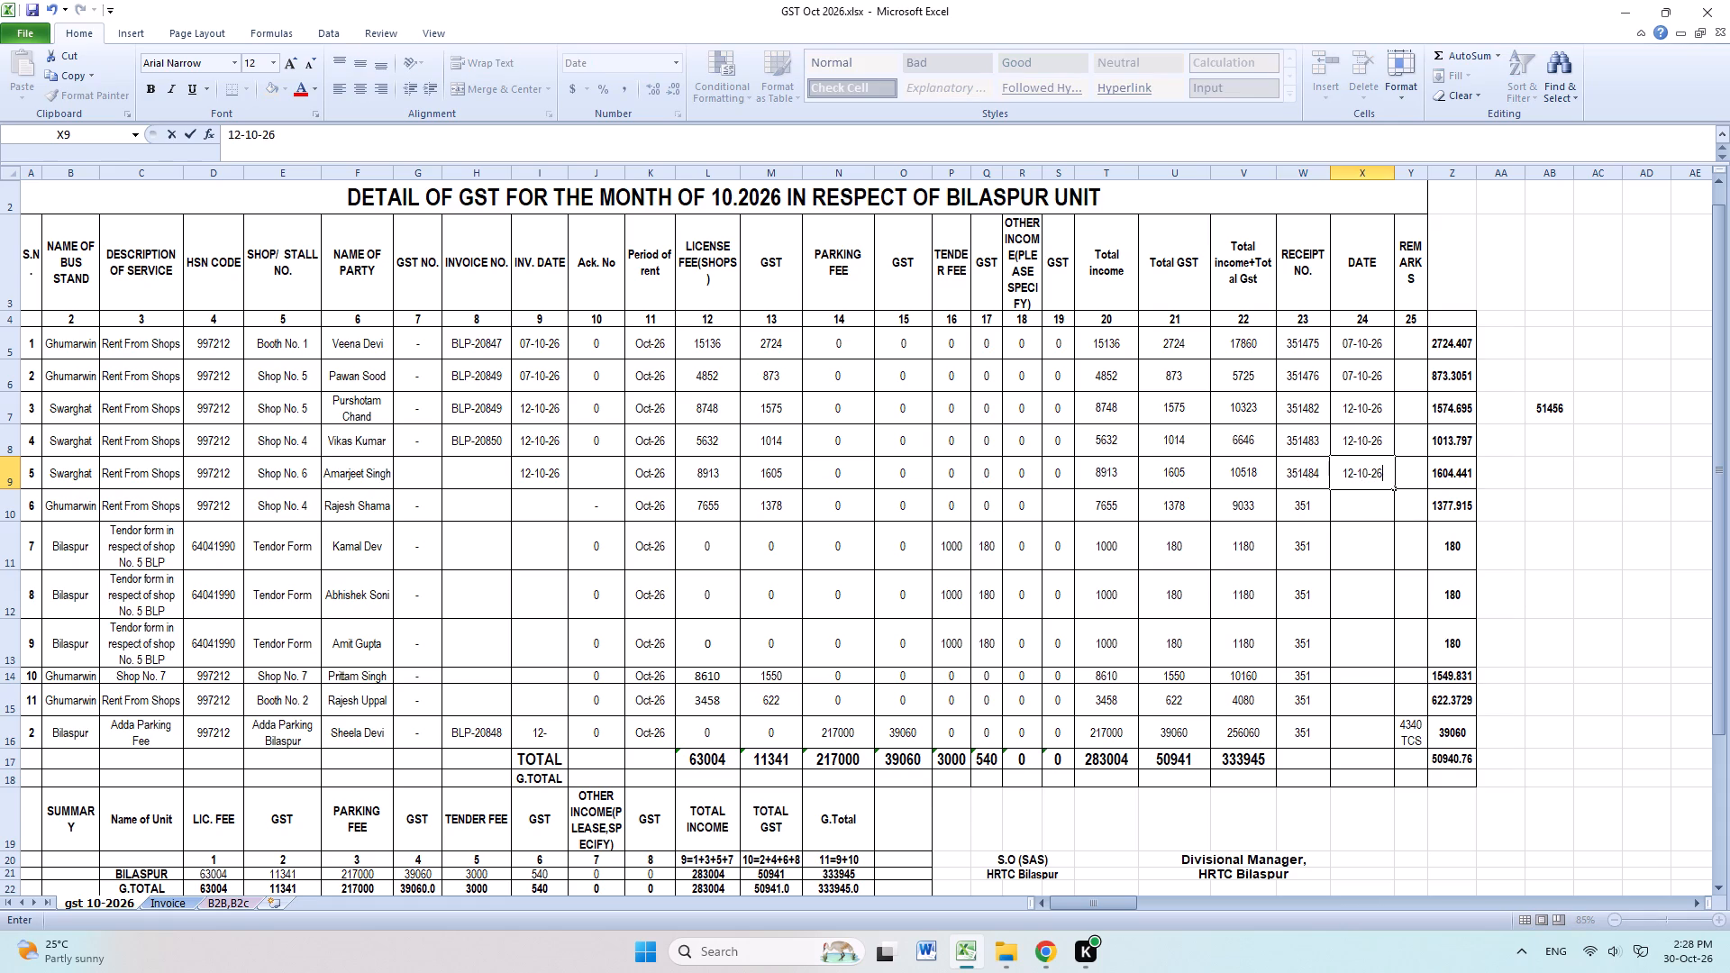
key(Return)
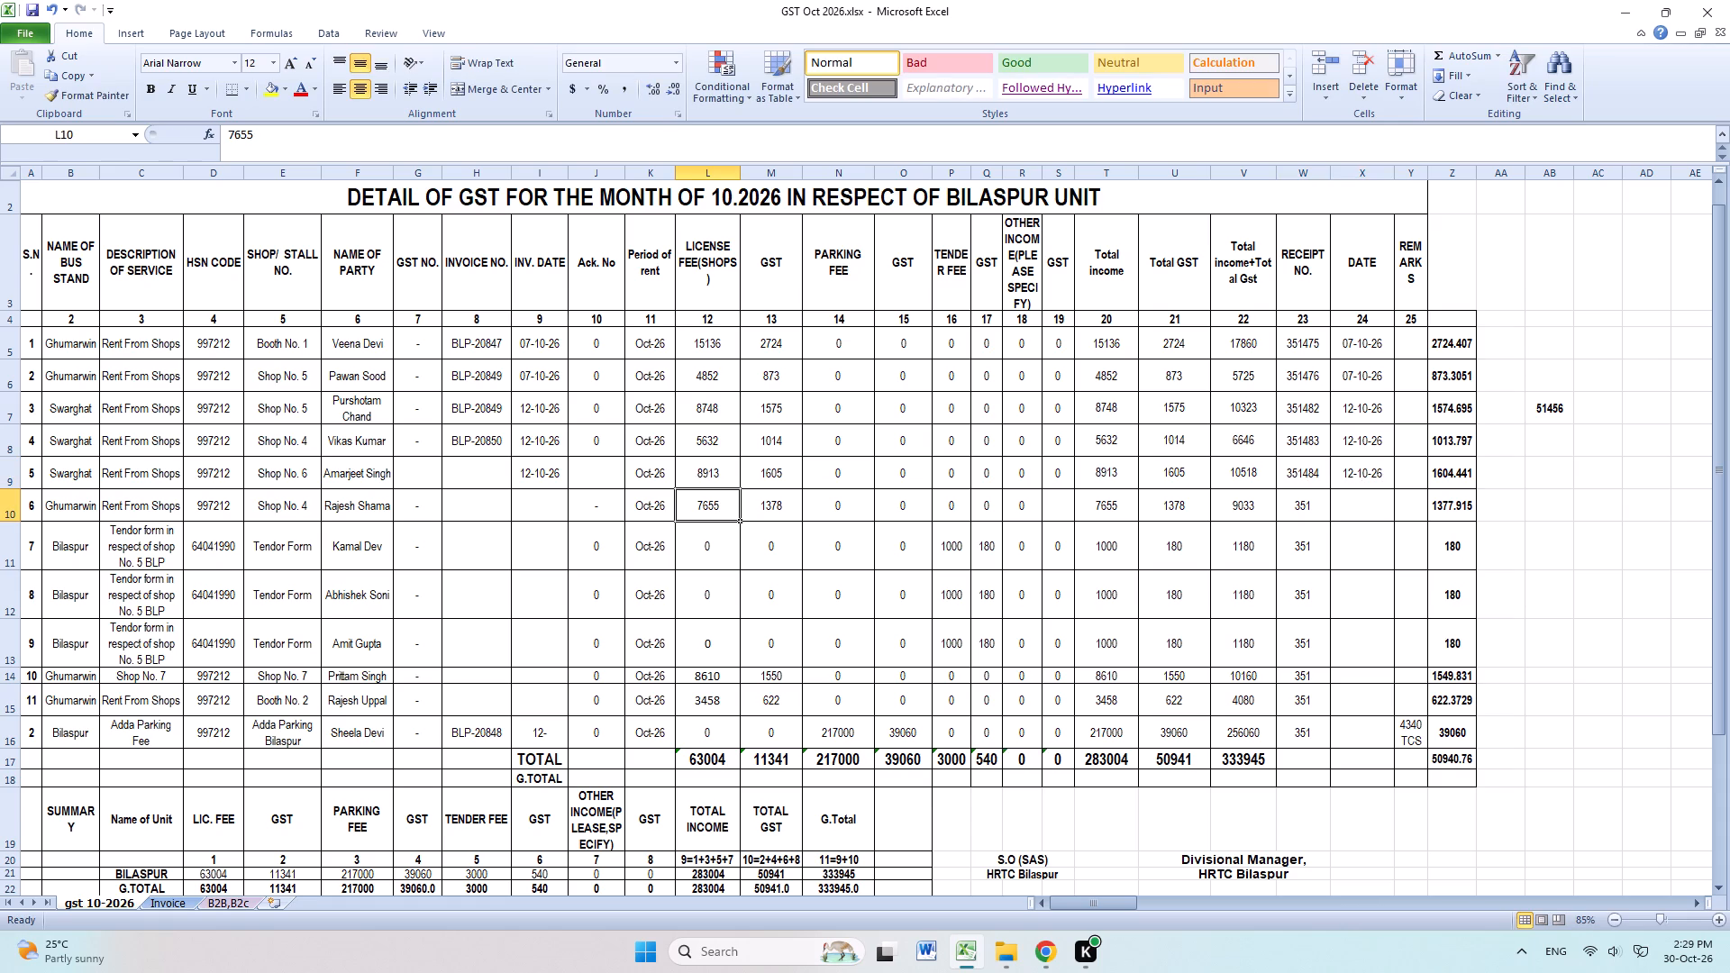
click(1179, 476)
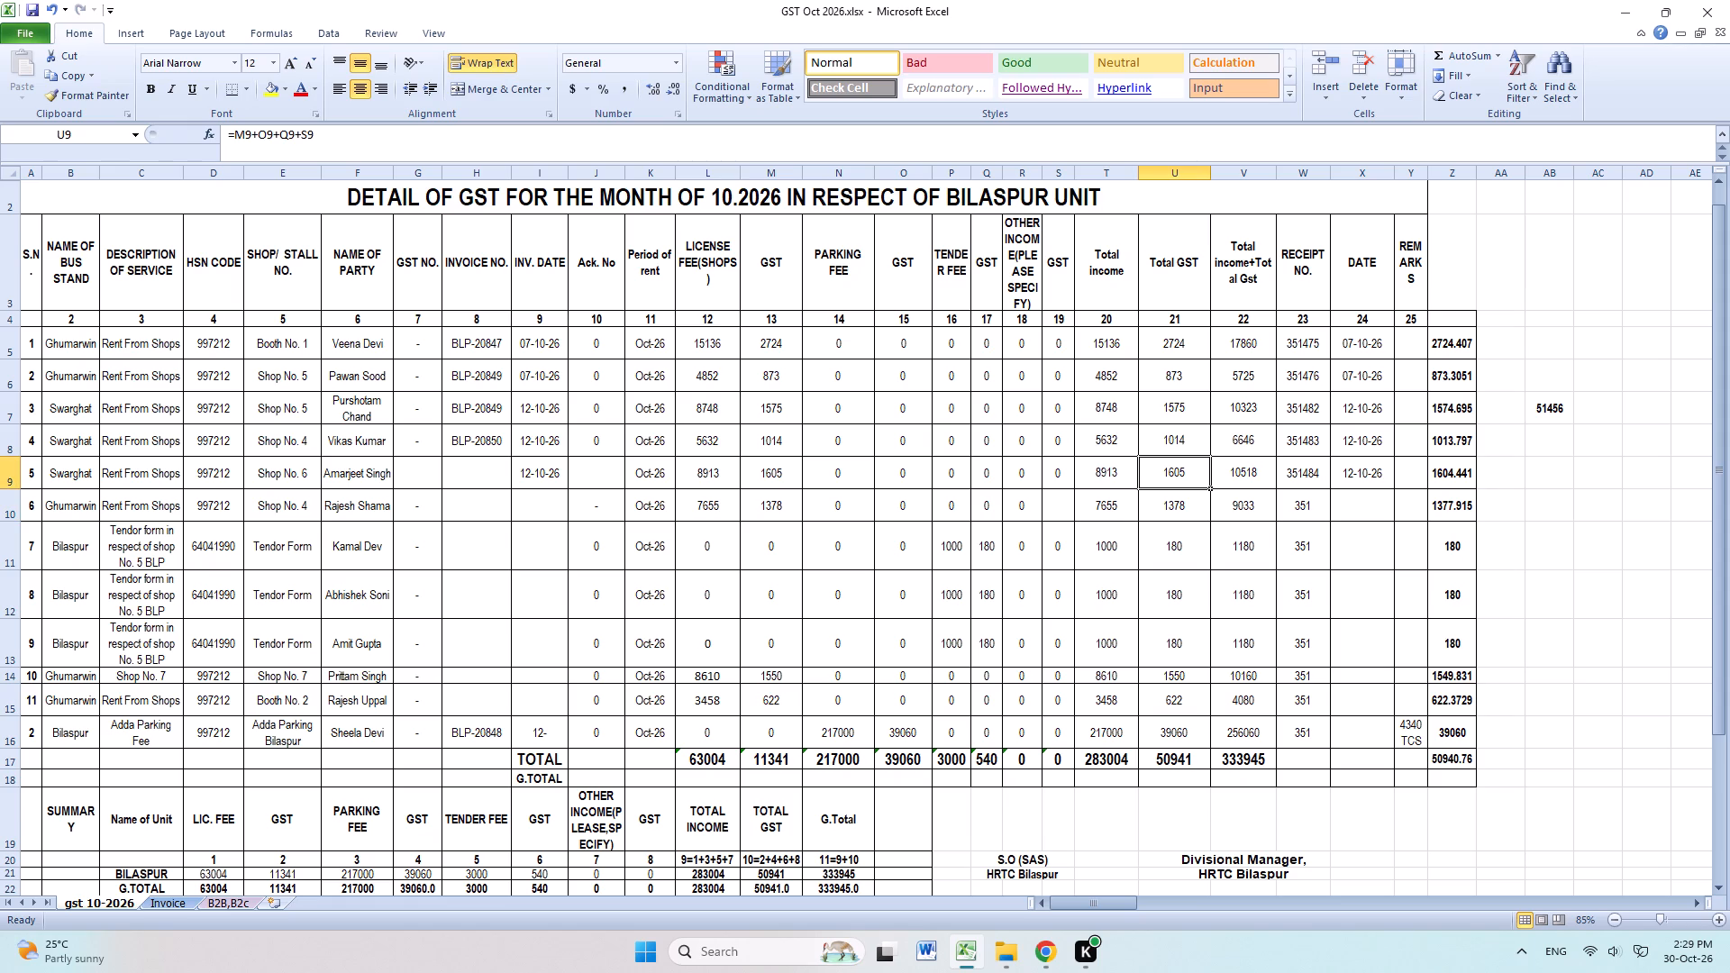
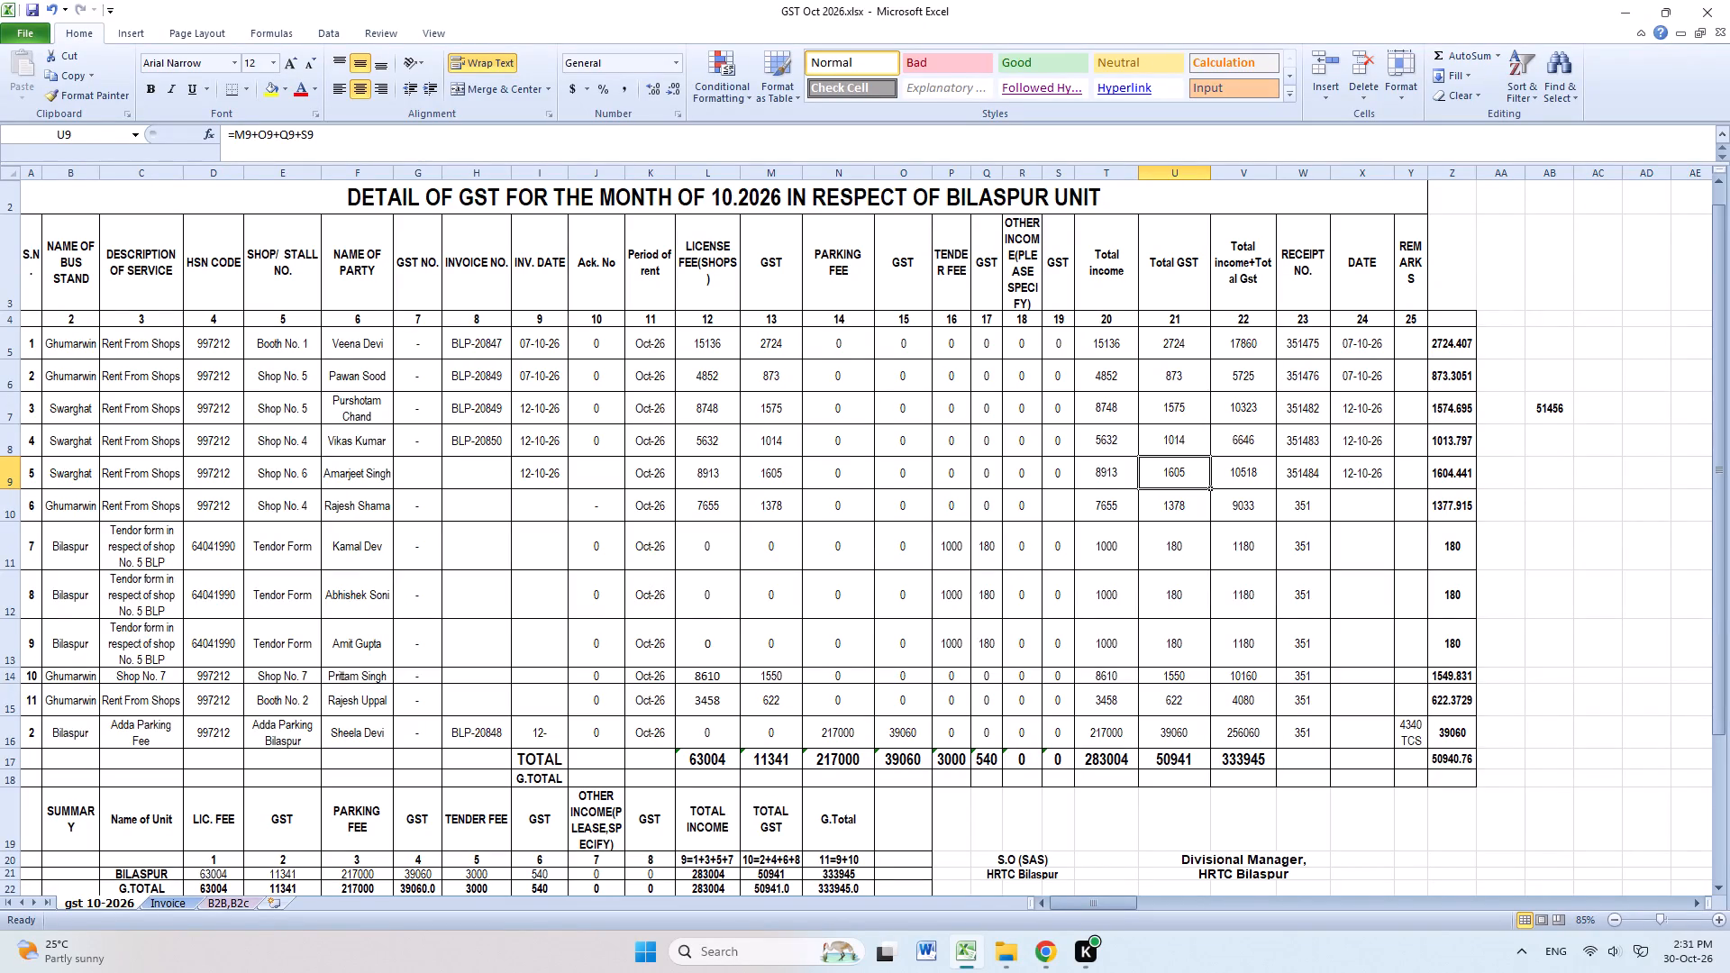
Colour the total income and total GST values red in the serial 5 Swarghat row.
click(1351, 477)
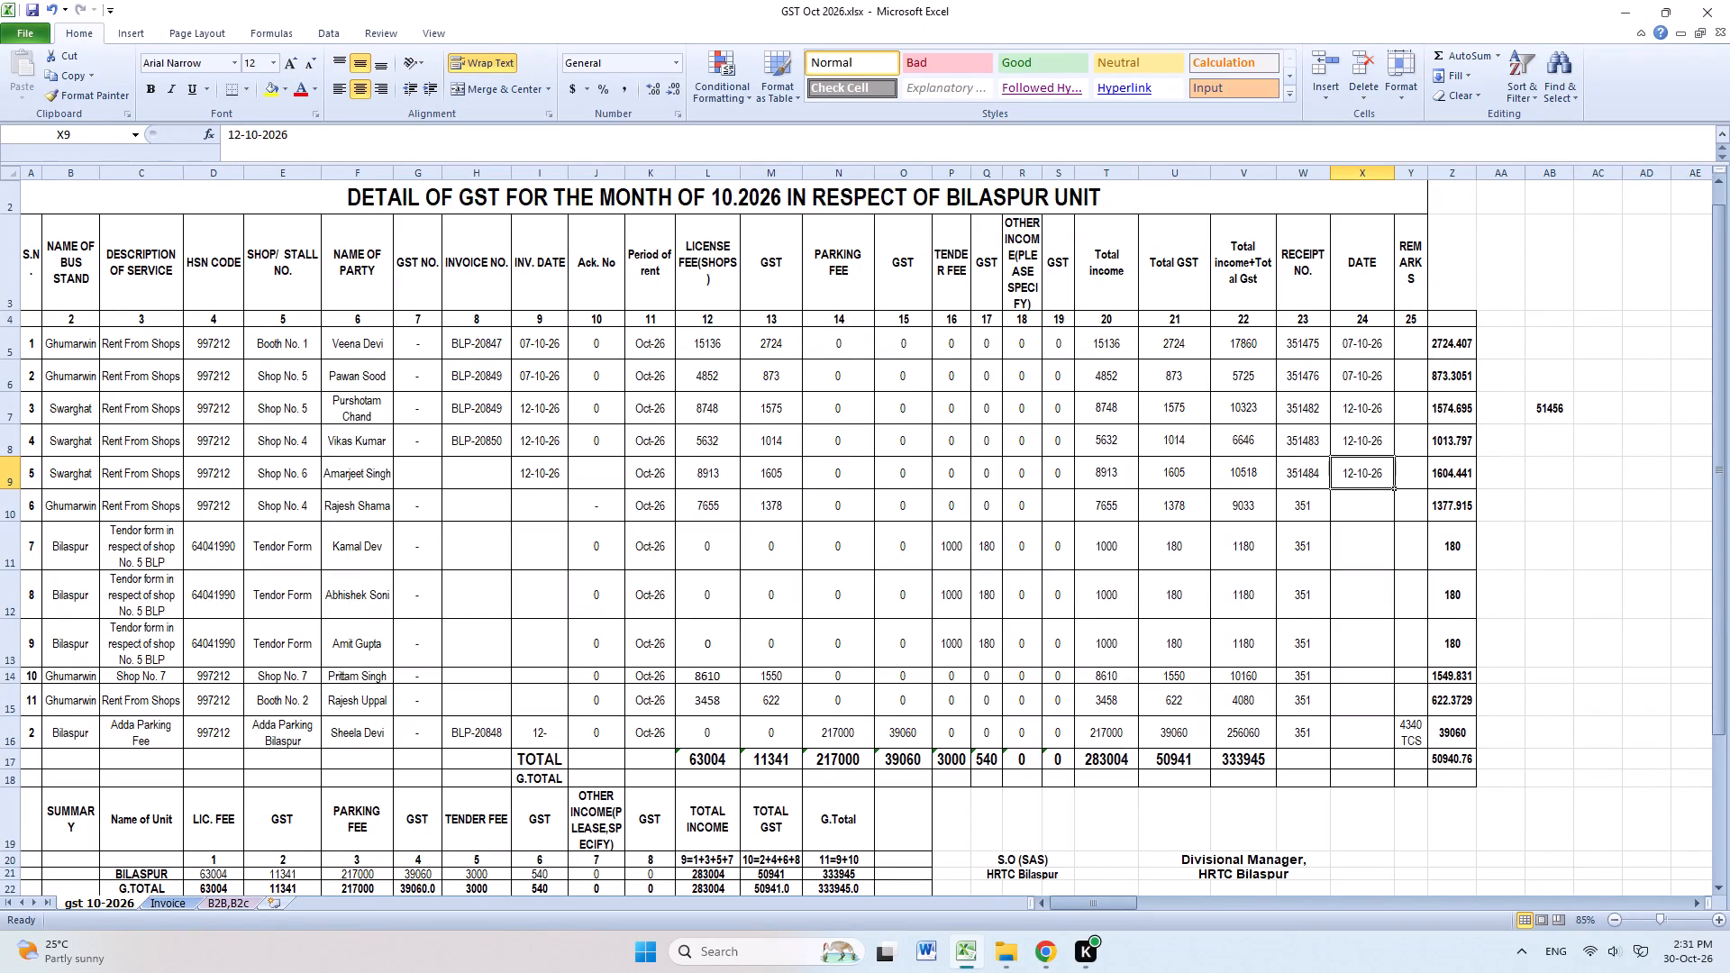
click(1255, 473)
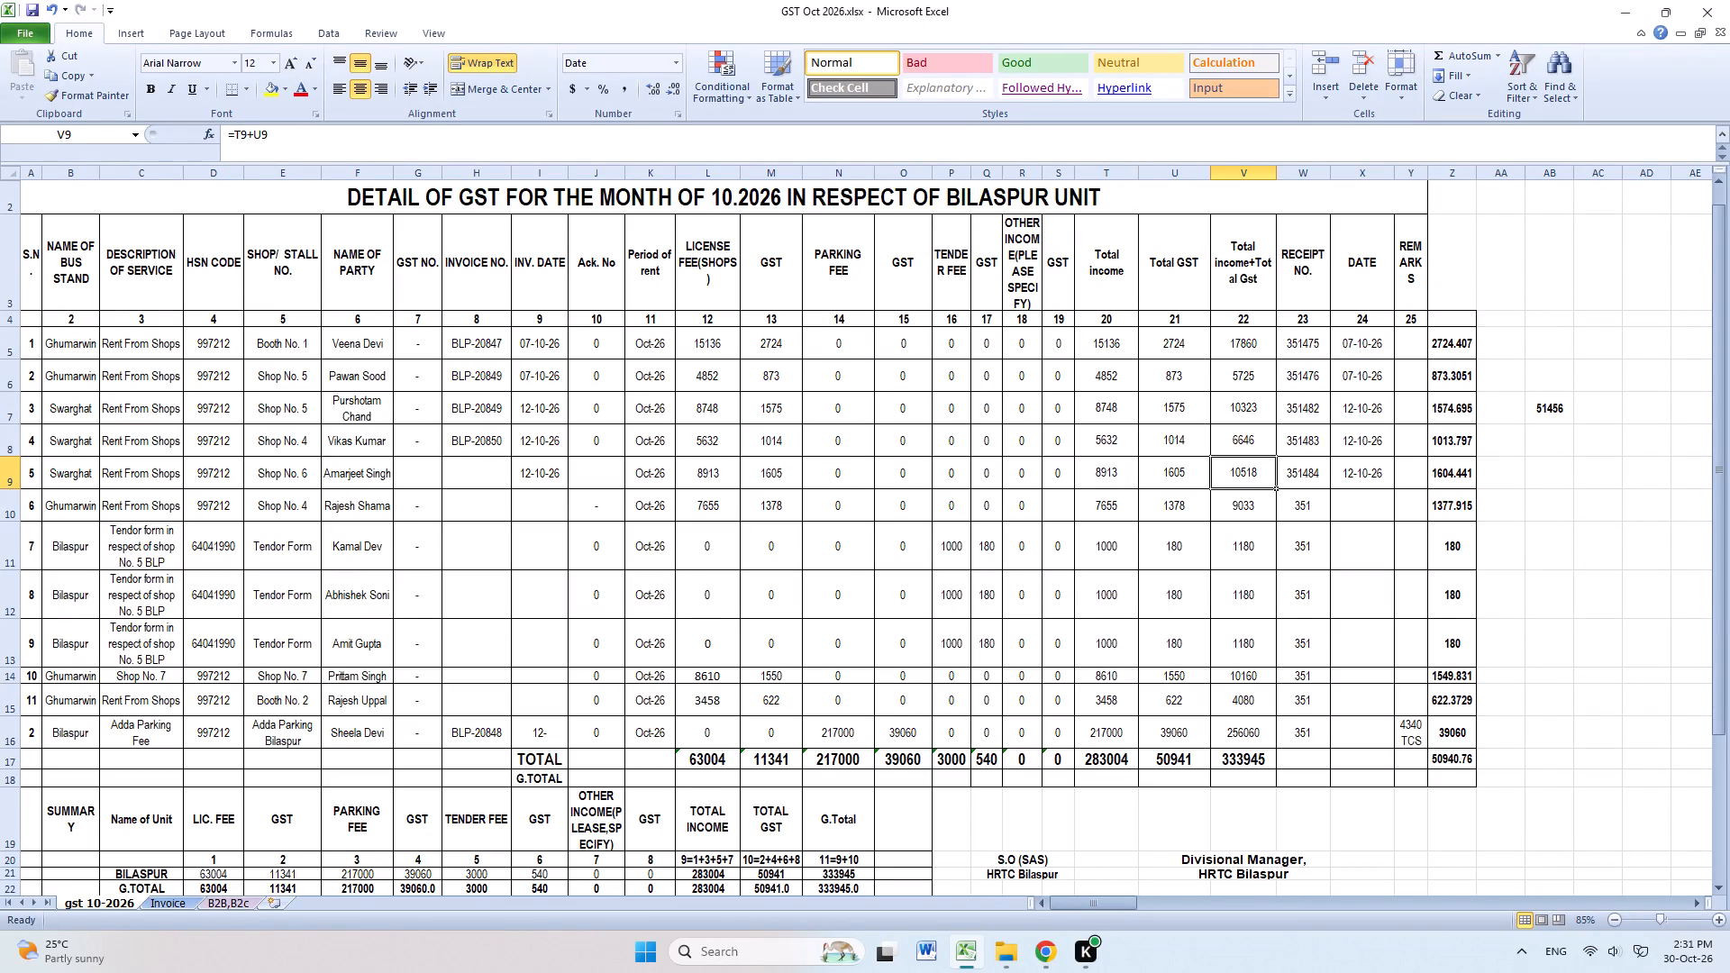
drag(1106, 472, 1171, 471)
click(299, 81)
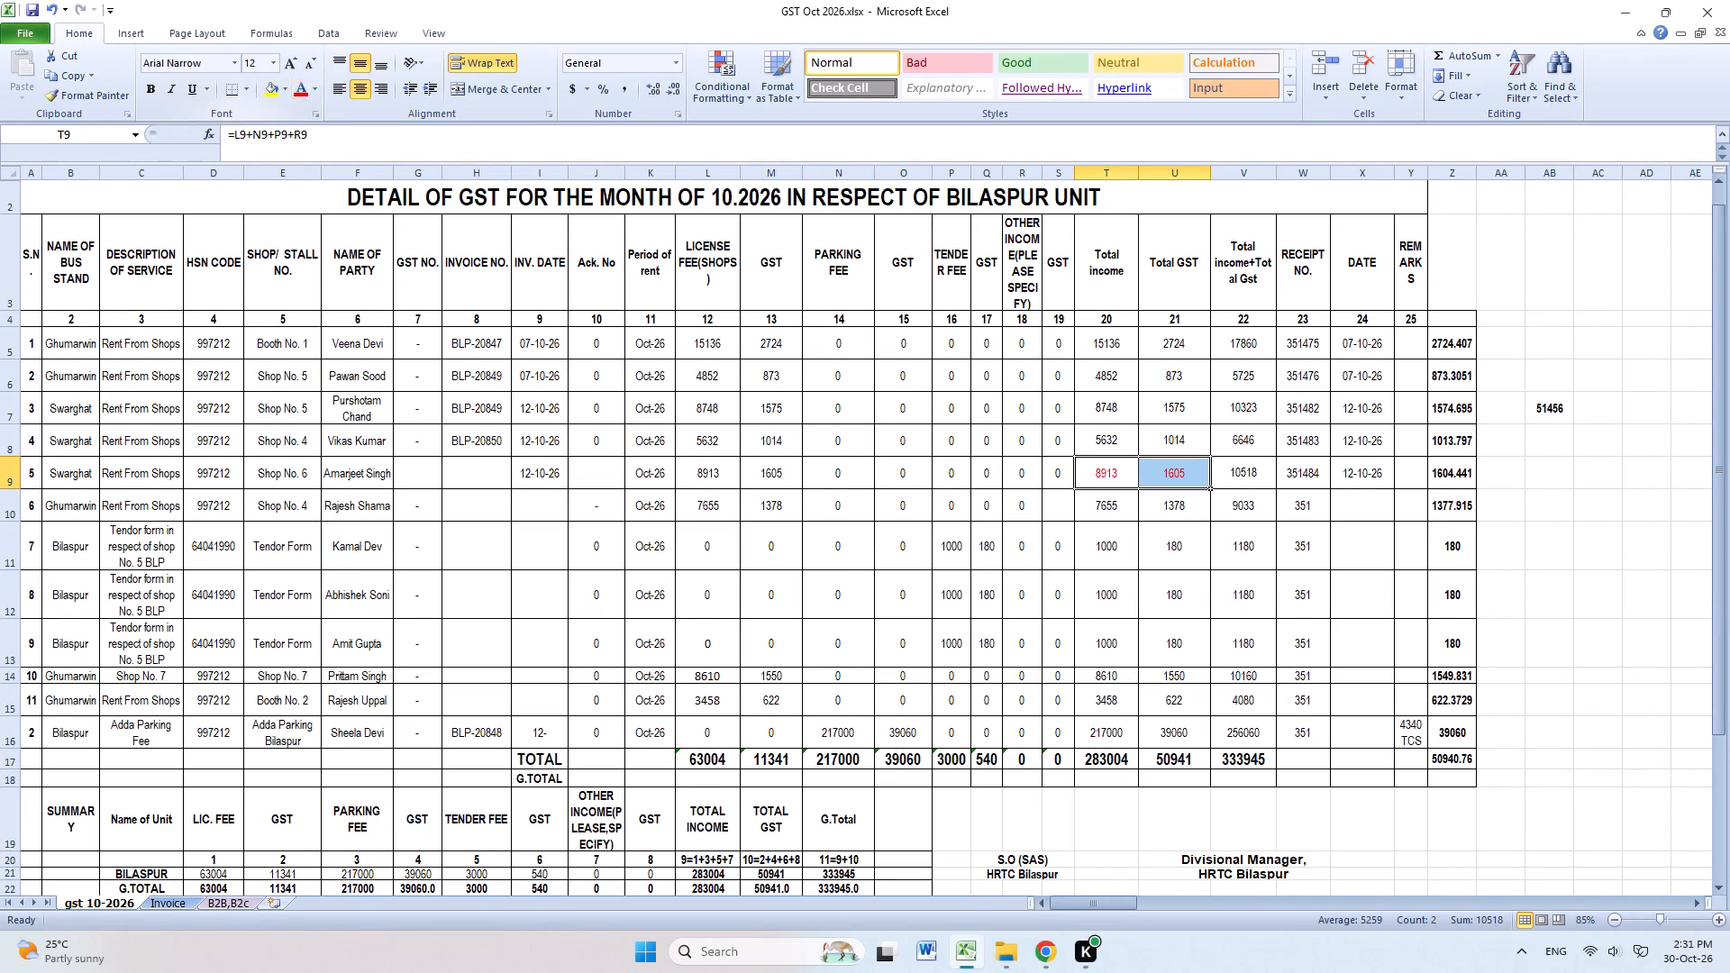
click(1188, 671)
Move the Adda Parking Fee row up over the serial 6 Ghumarwin Shop No. 4 row, replacing it.
click(14, 504)
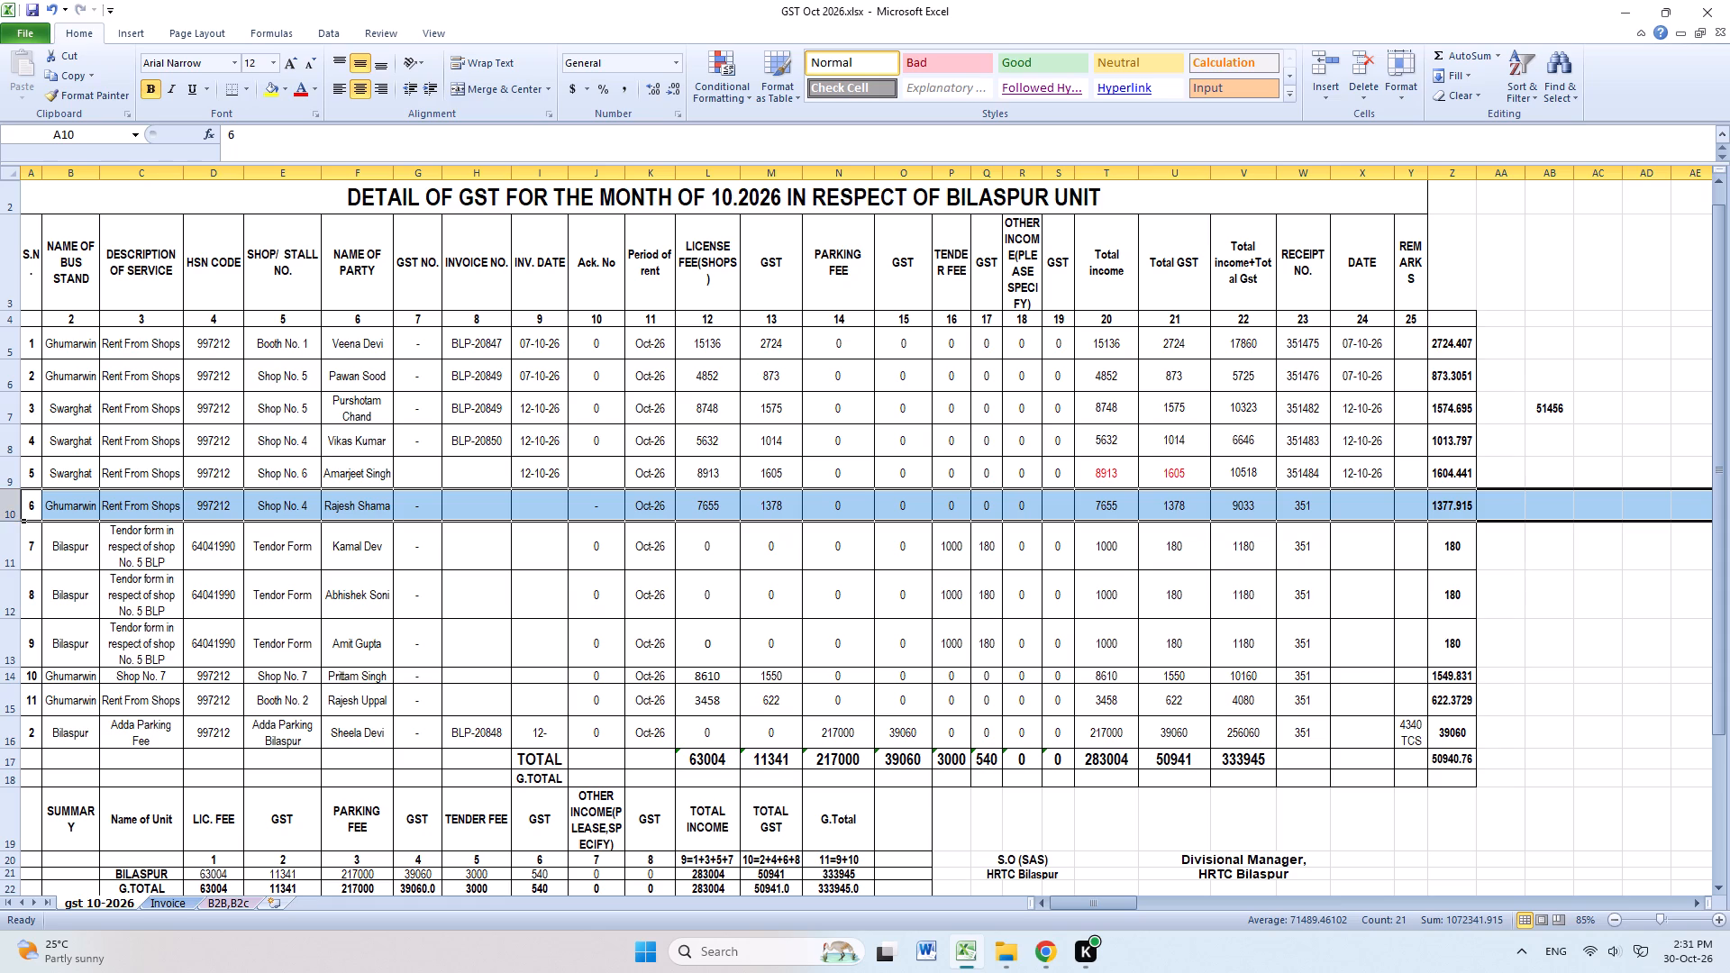
click(30, 735)
click(9, 734)
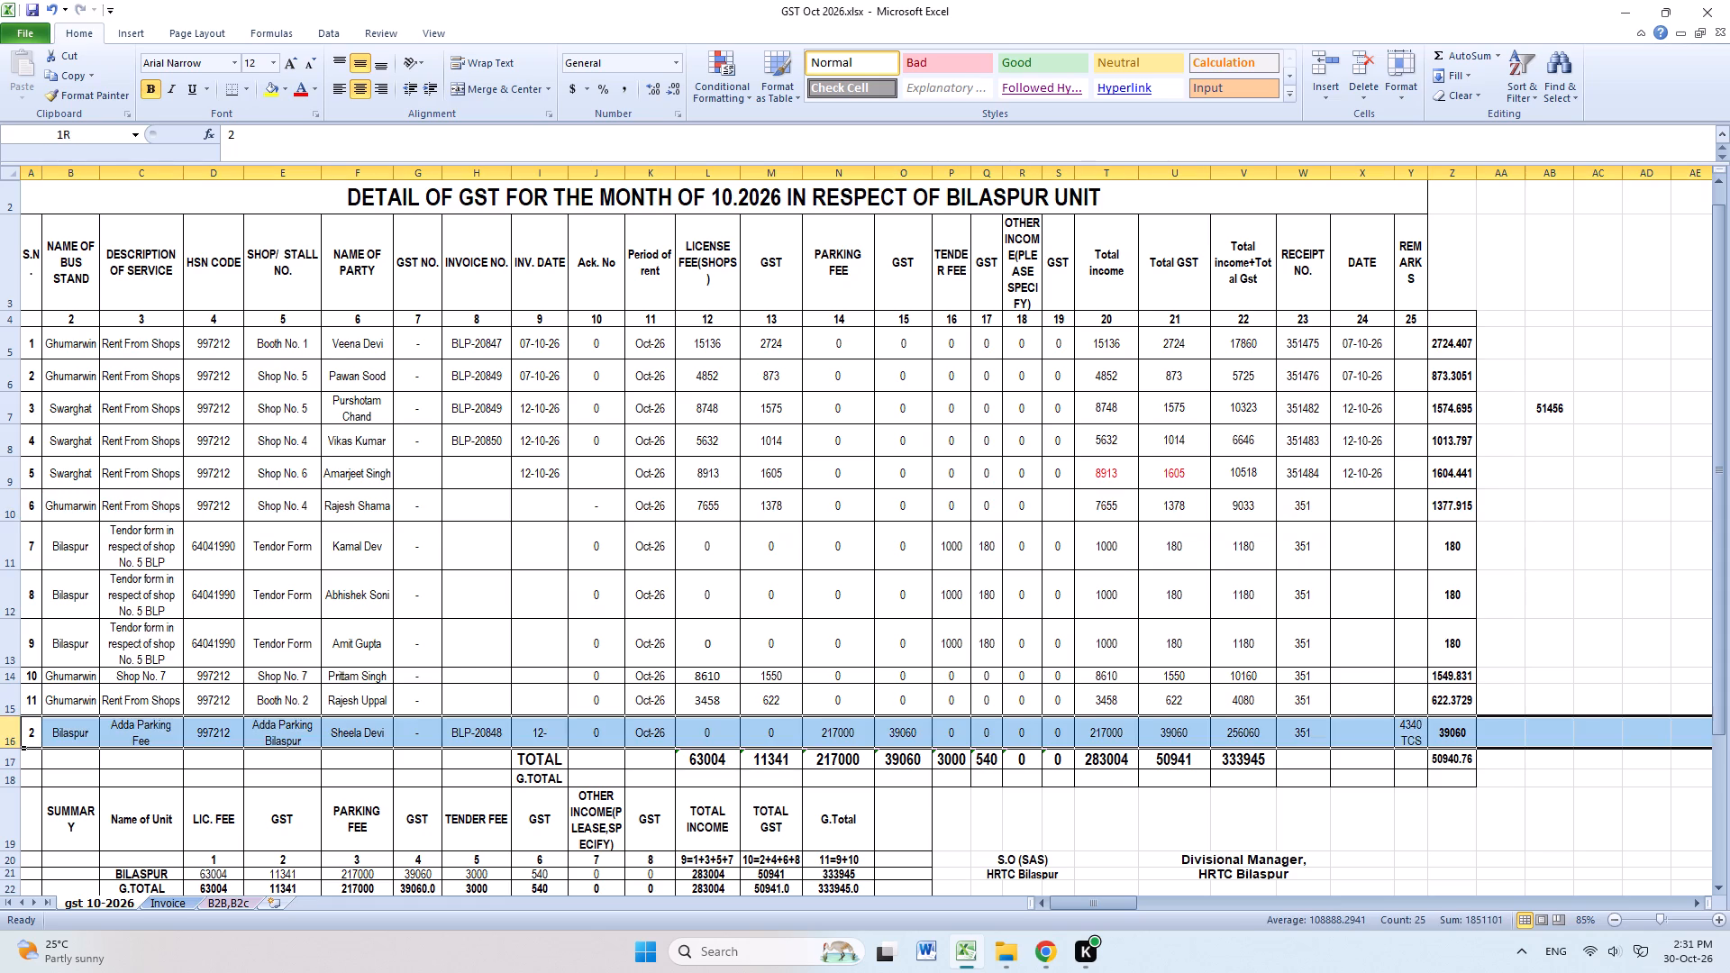
click(68, 58)
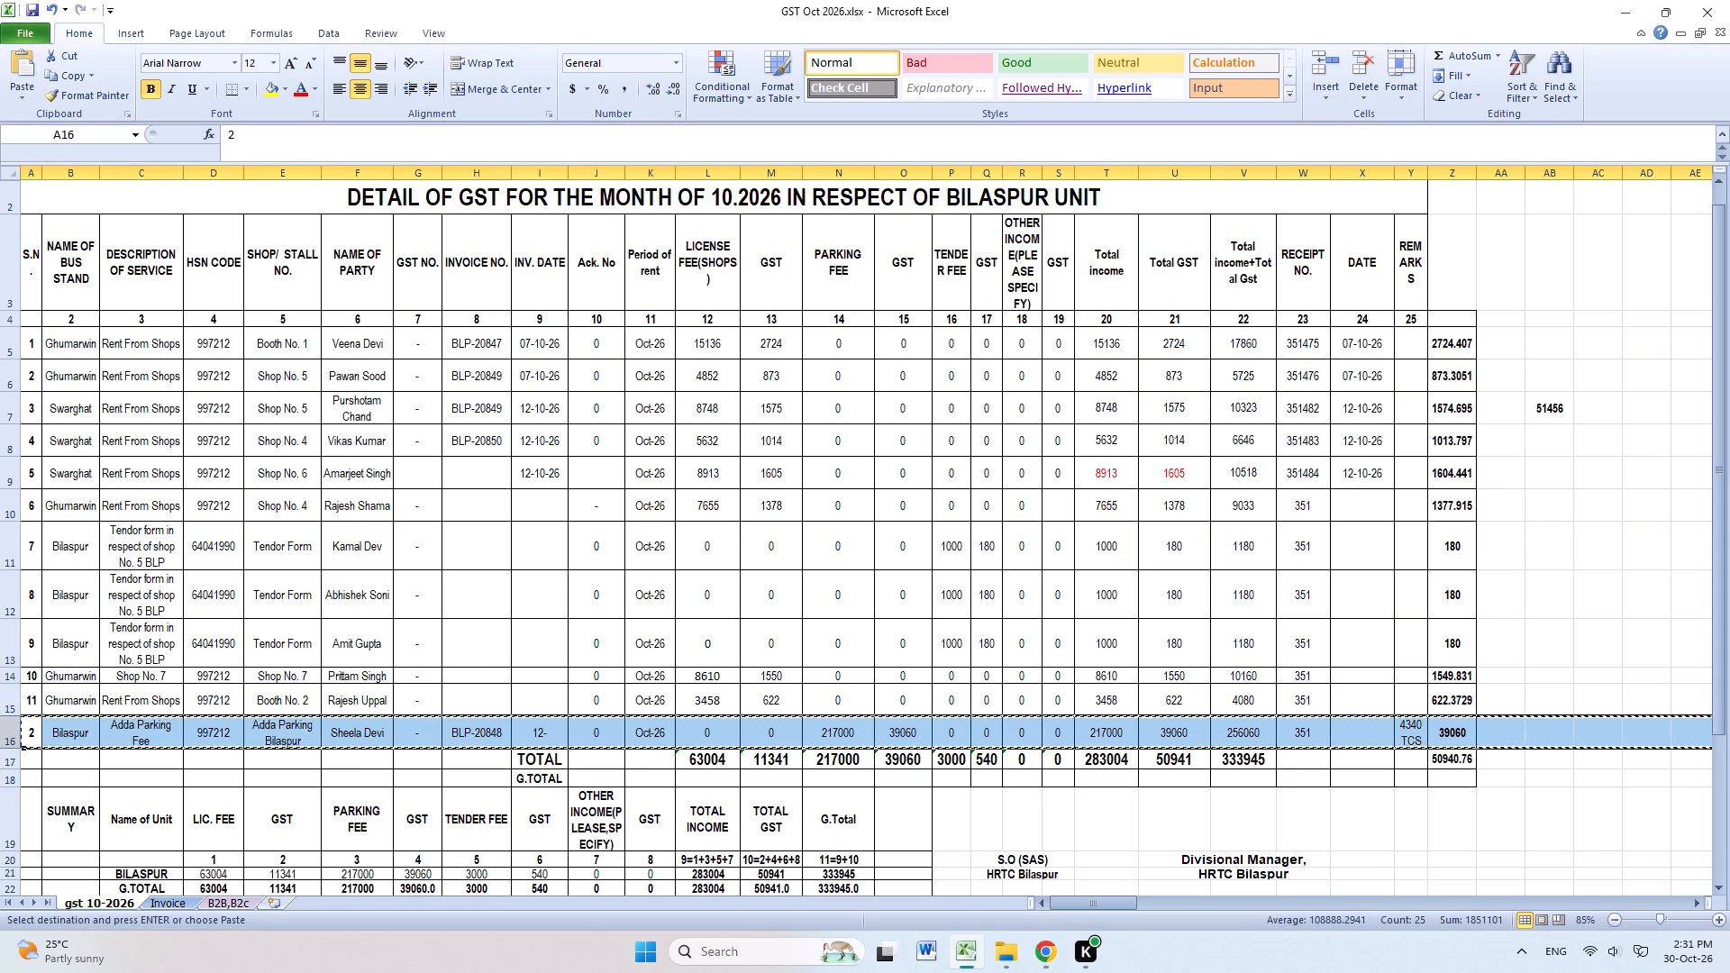
click(15, 506)
click(29, 69)
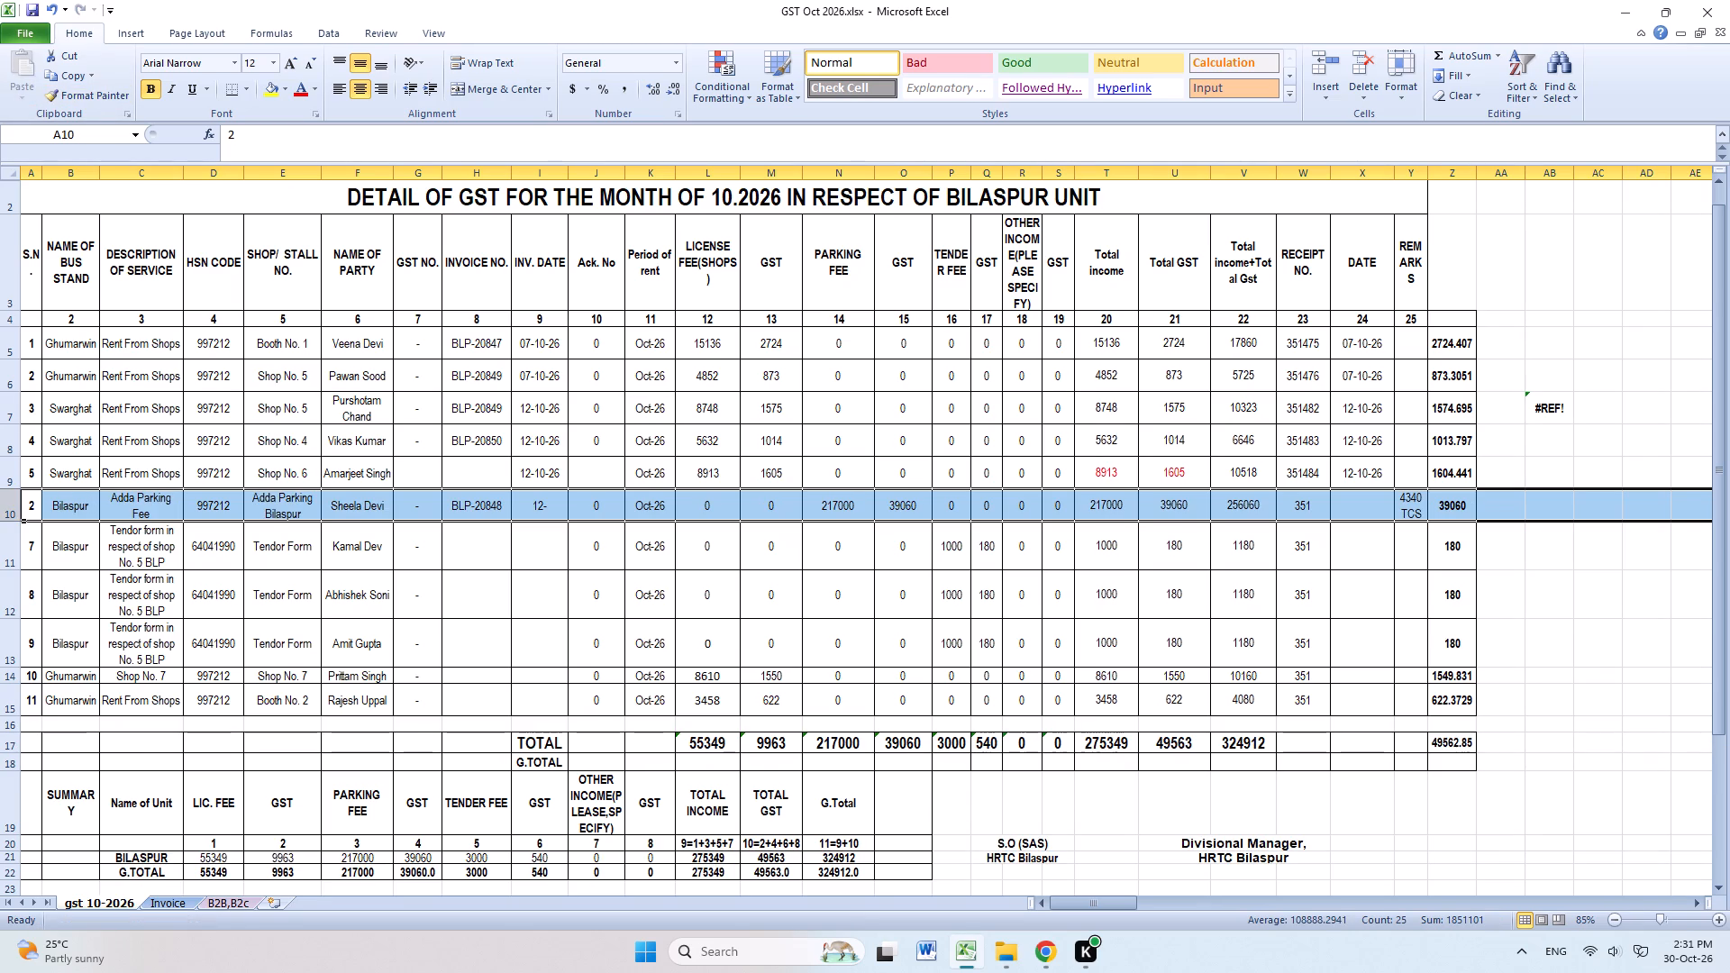
Clear the old invoice number in the Adda Parking Fee row and set its invoice date to 13-10-26.
click(290, 509)
click(361, 512)
click(514, 512)
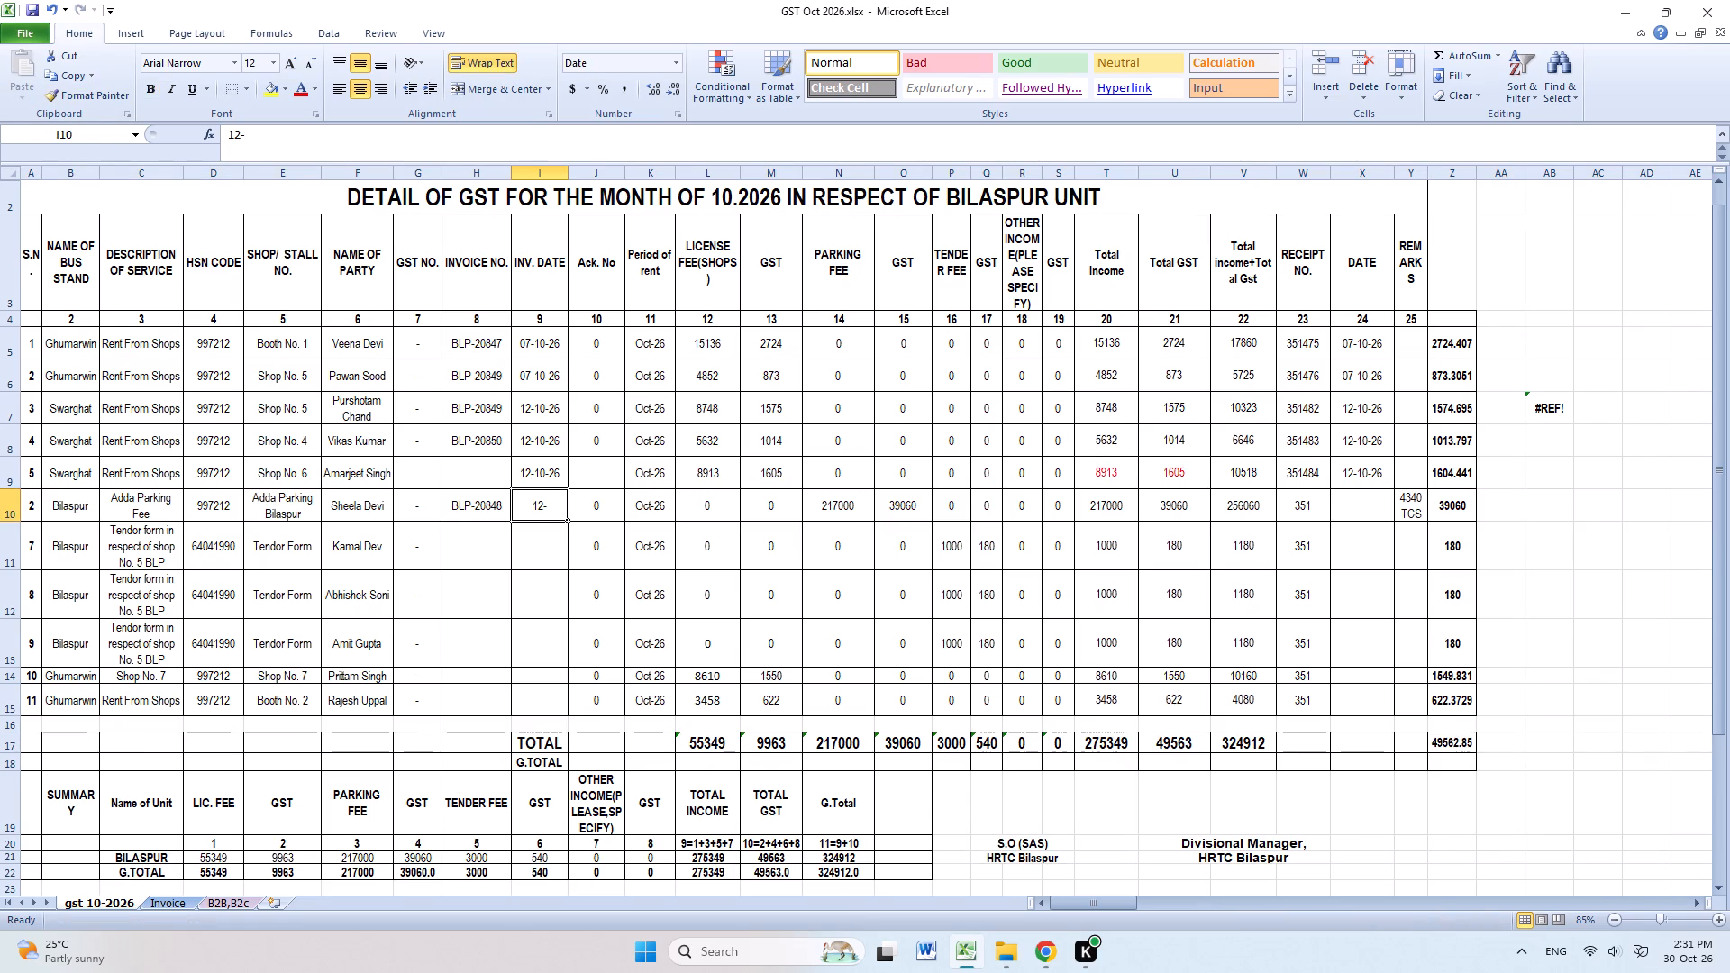
click(505, 509)
key(Delete)
key(Tab)
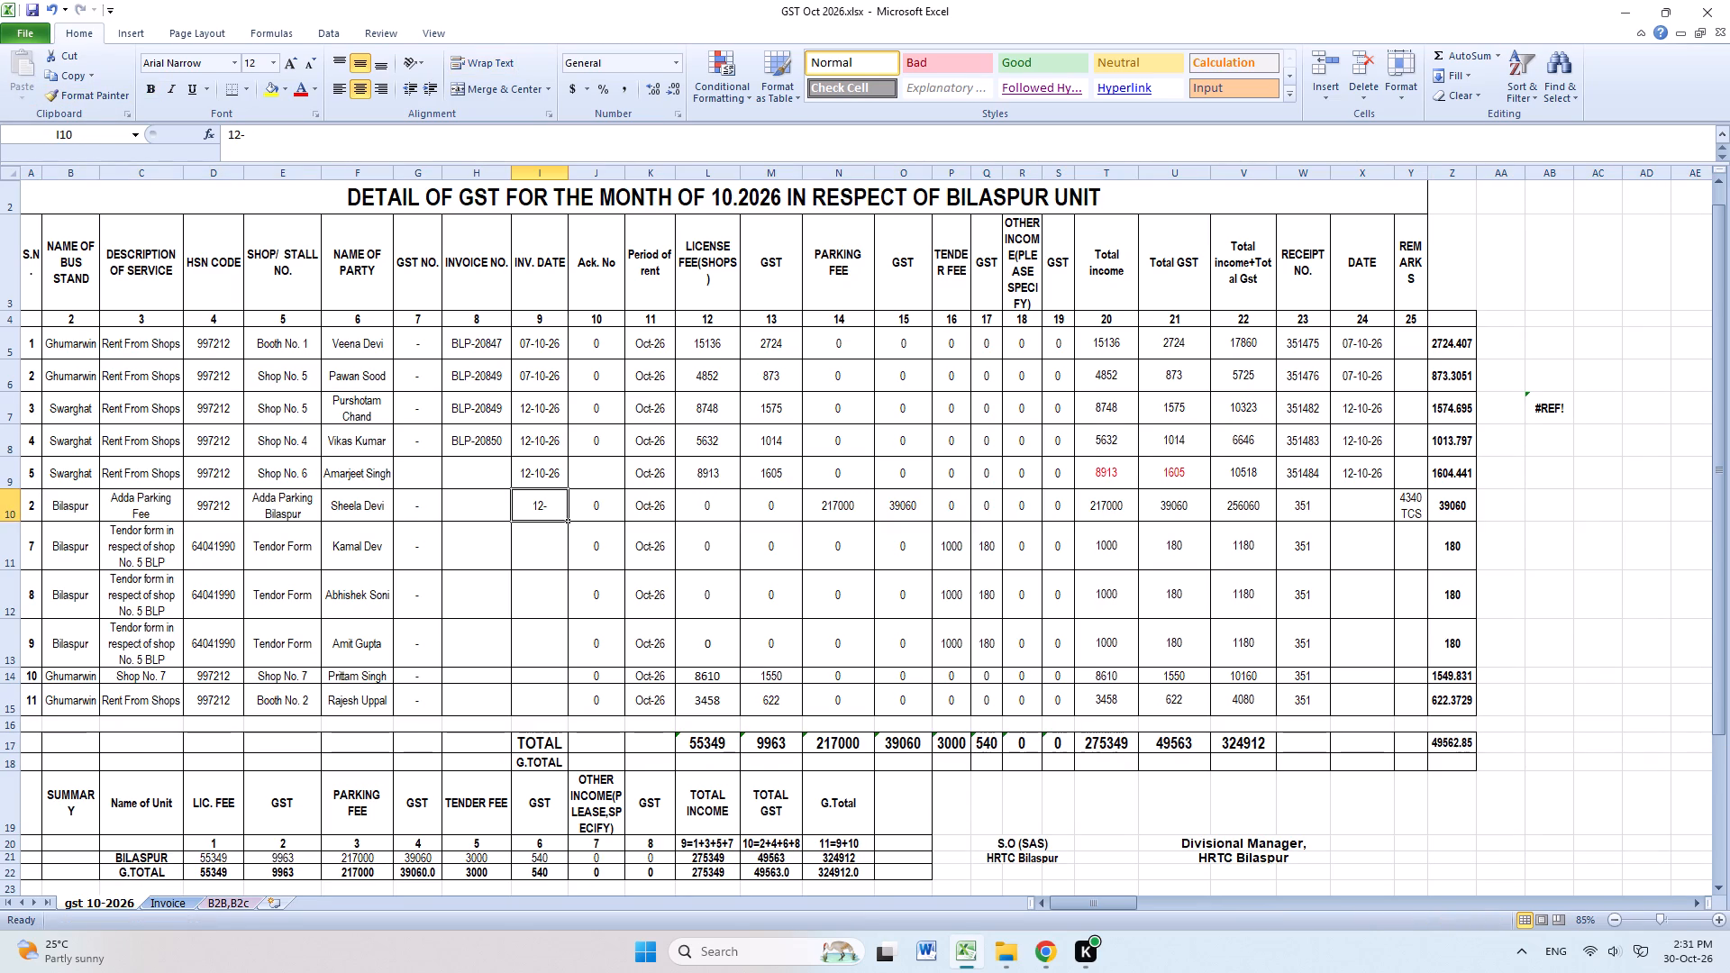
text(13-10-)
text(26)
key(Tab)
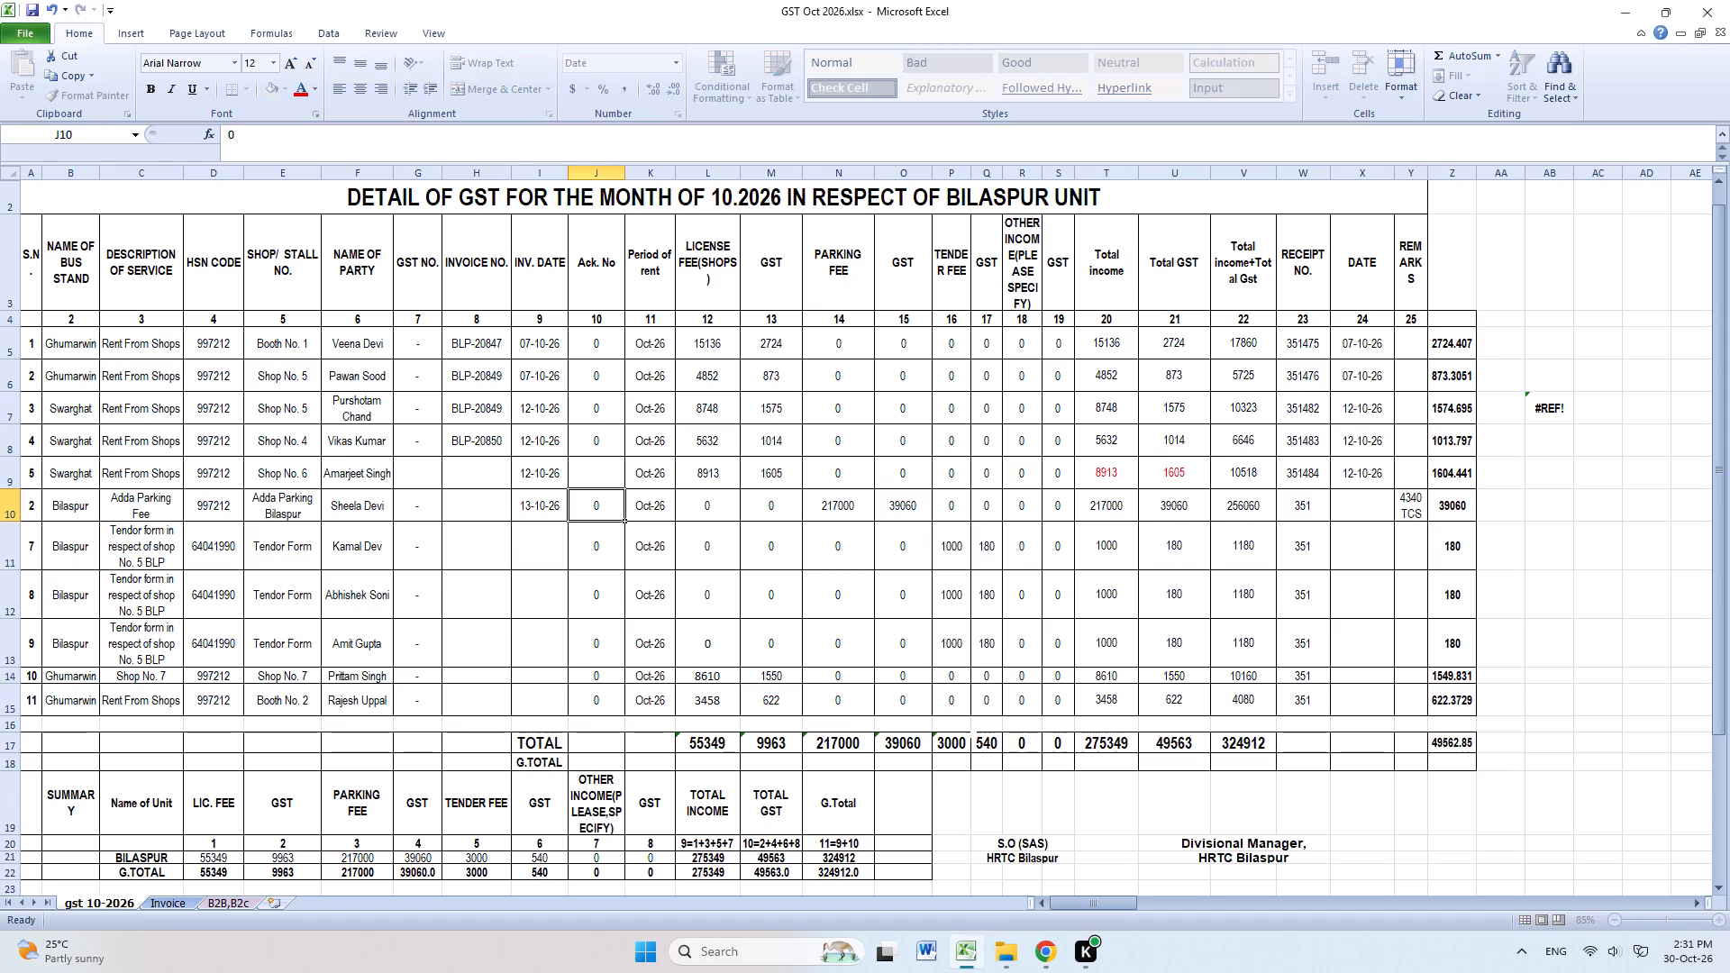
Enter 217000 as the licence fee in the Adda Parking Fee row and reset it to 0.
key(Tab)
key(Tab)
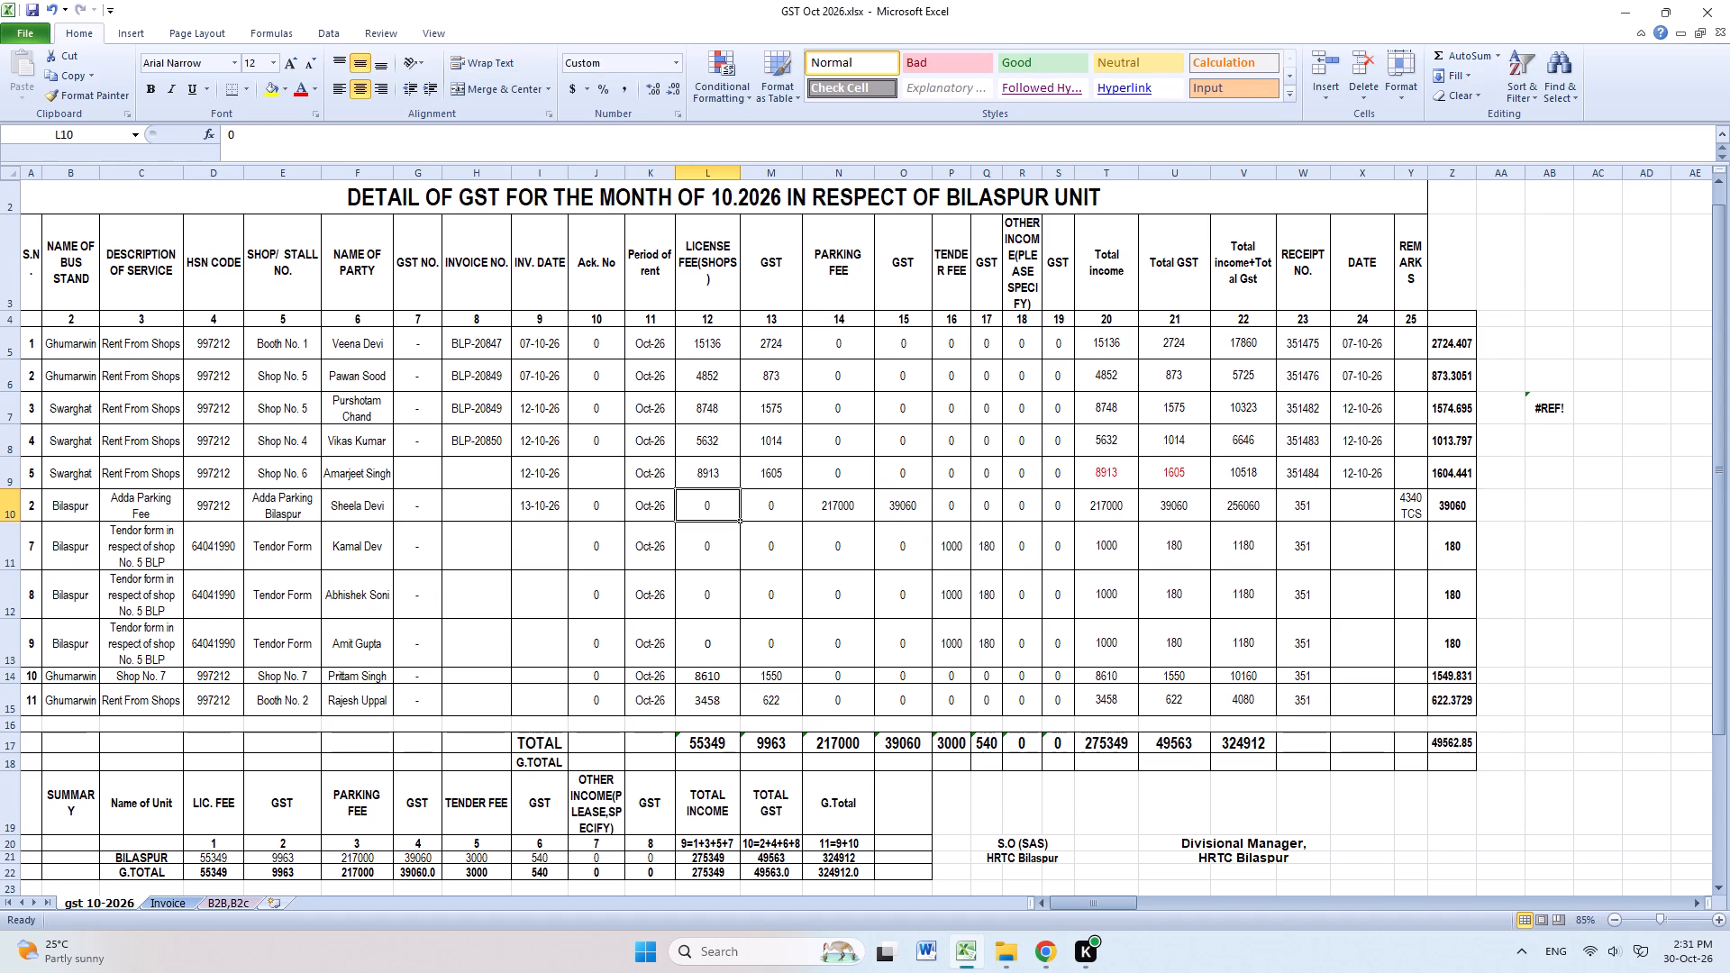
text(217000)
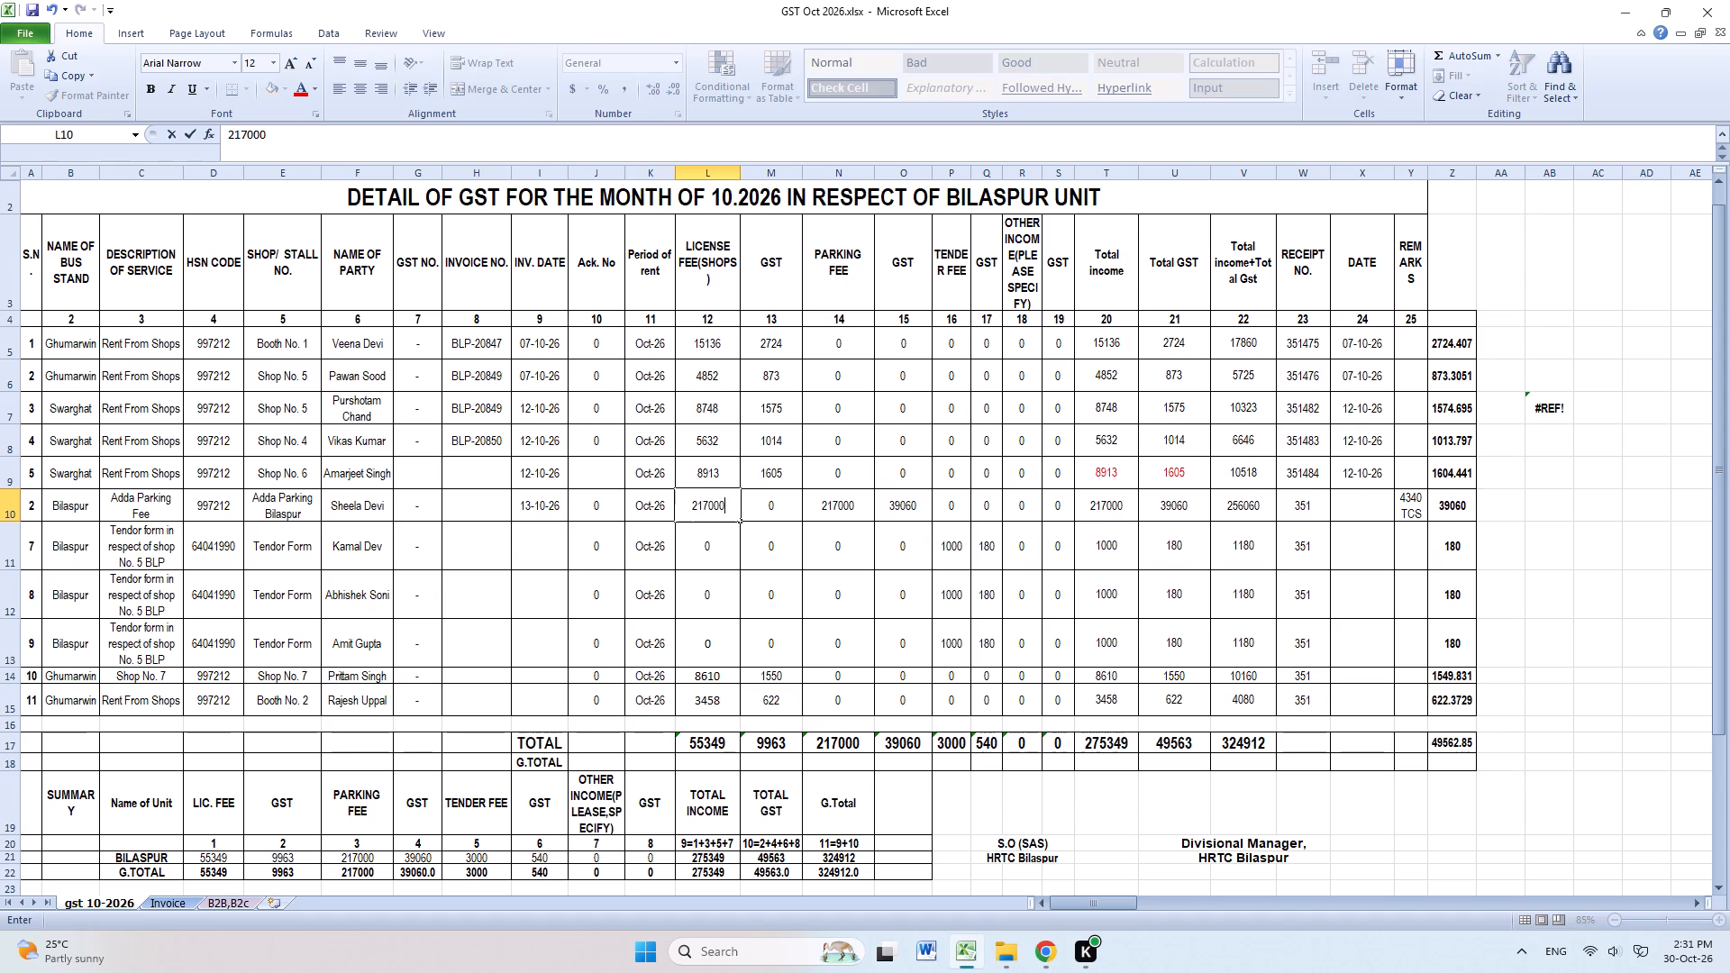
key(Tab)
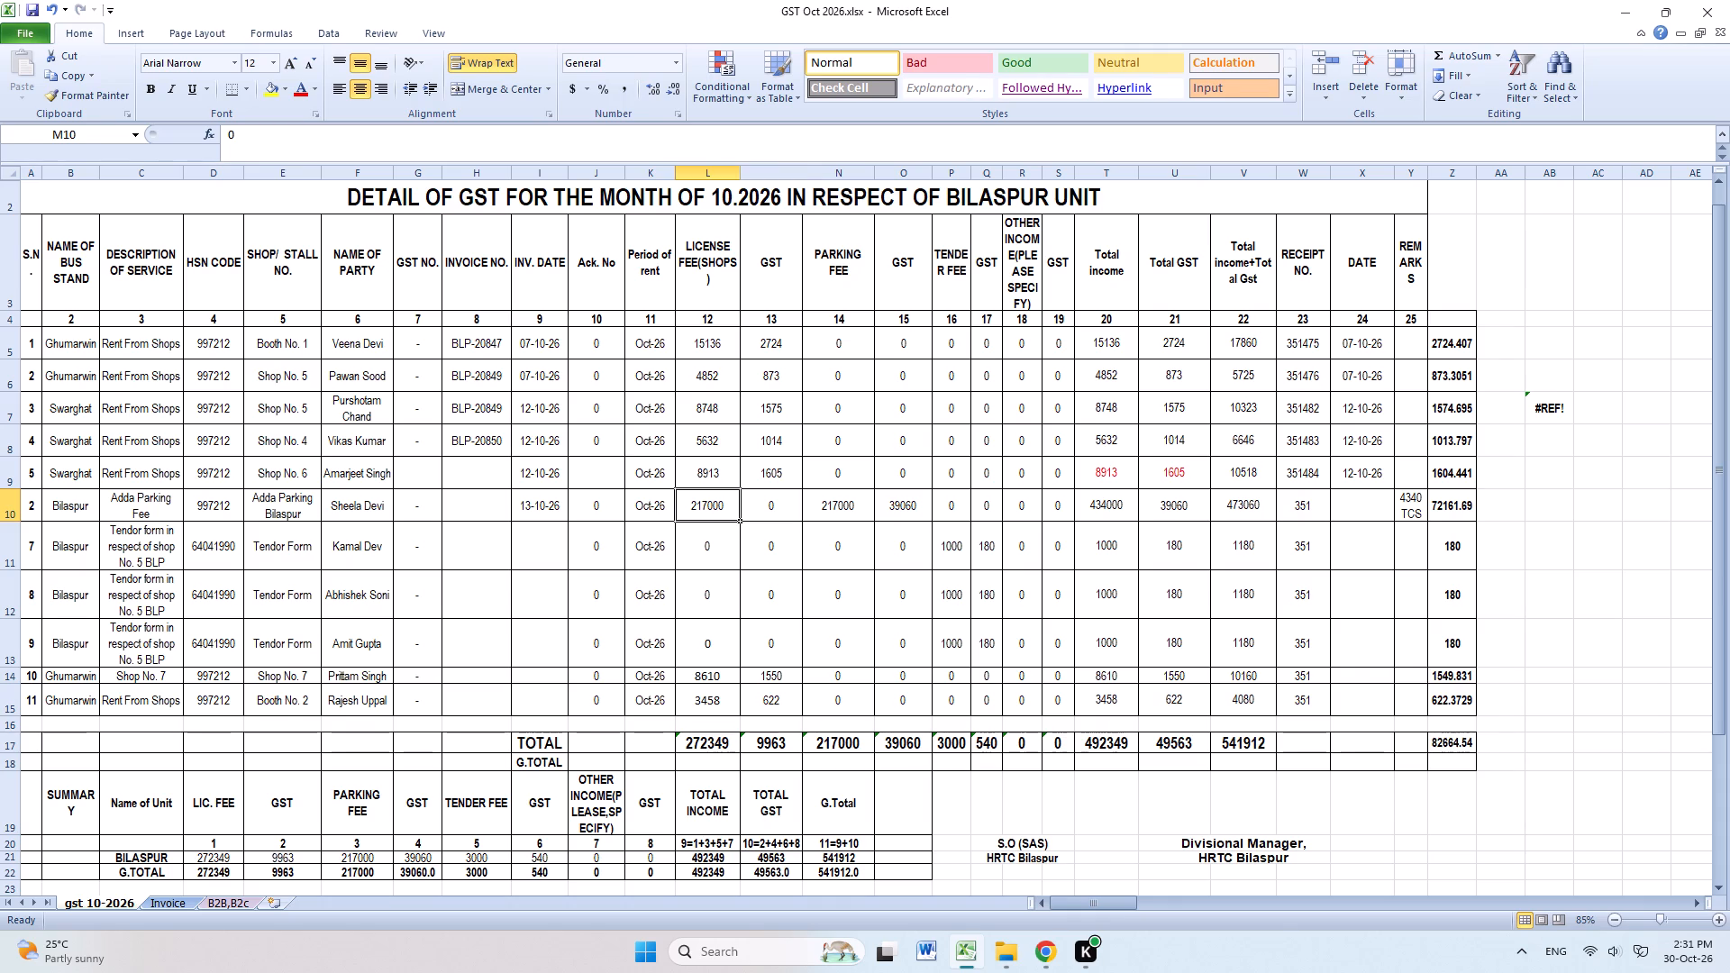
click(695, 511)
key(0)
Record receipt number 351485 dated 13-10-26 in the Adda Parking Fee row.
key(Tab)
key(Tab)
key(Tab)
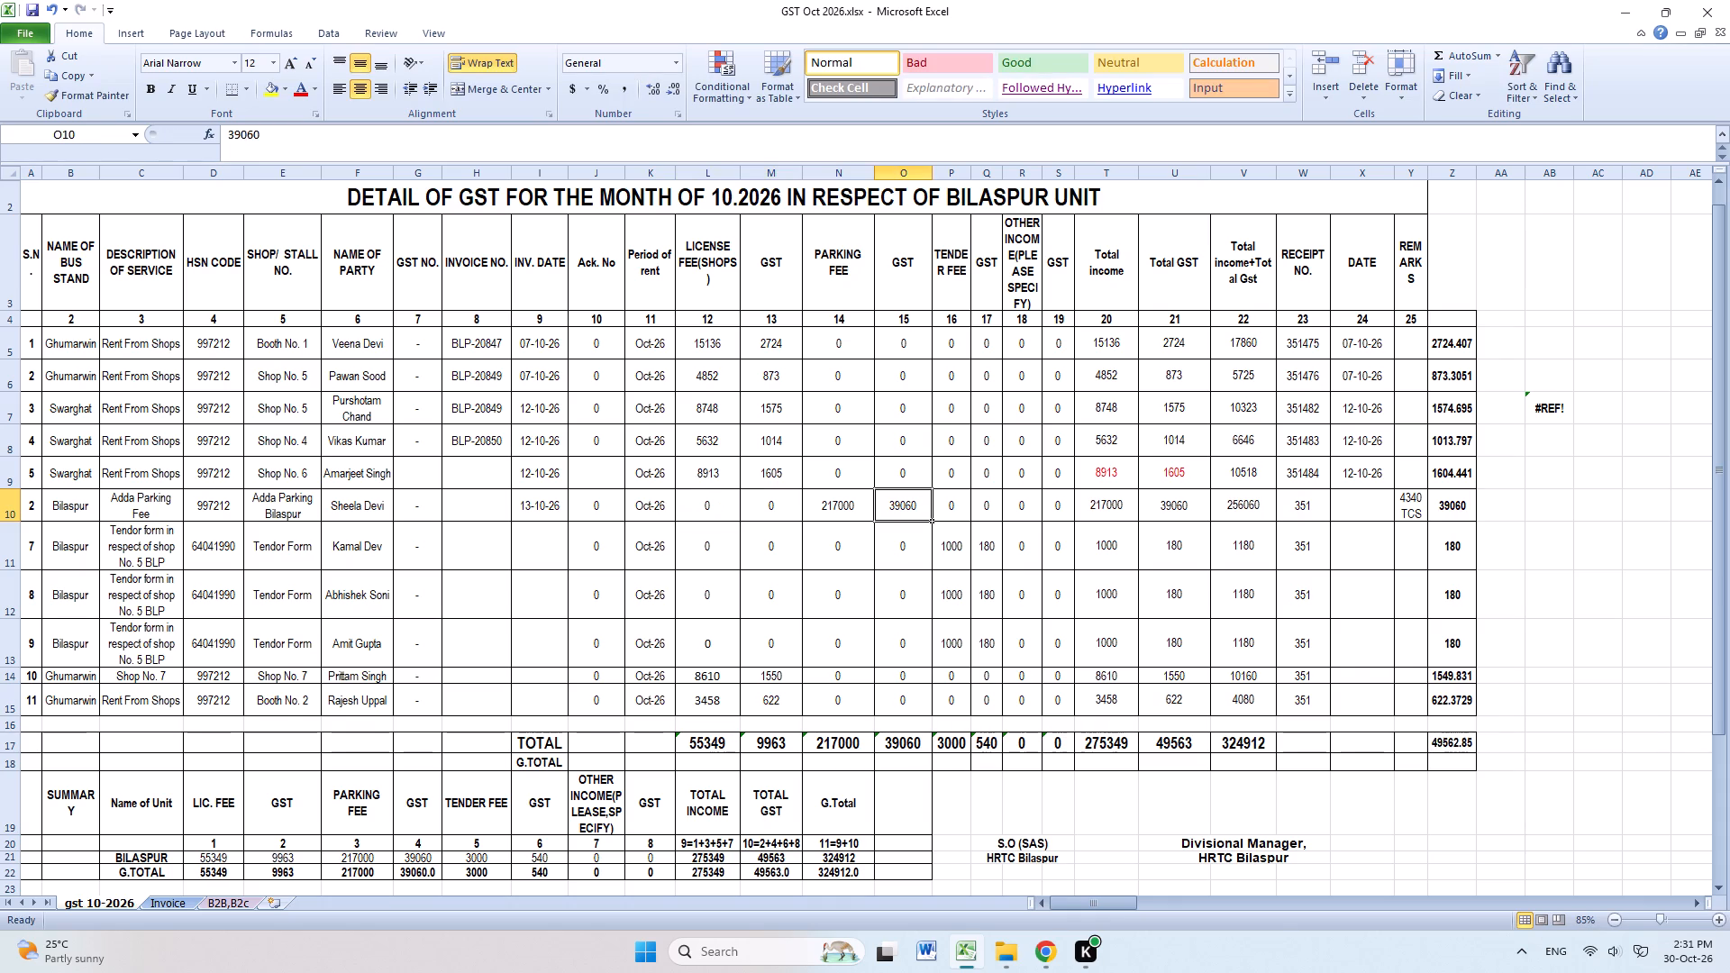
key(Tab)
key(Tab)
key(Tab)
key(Tab)
key(Tab)
key(Tab)
key(Tab)
key(Tab)
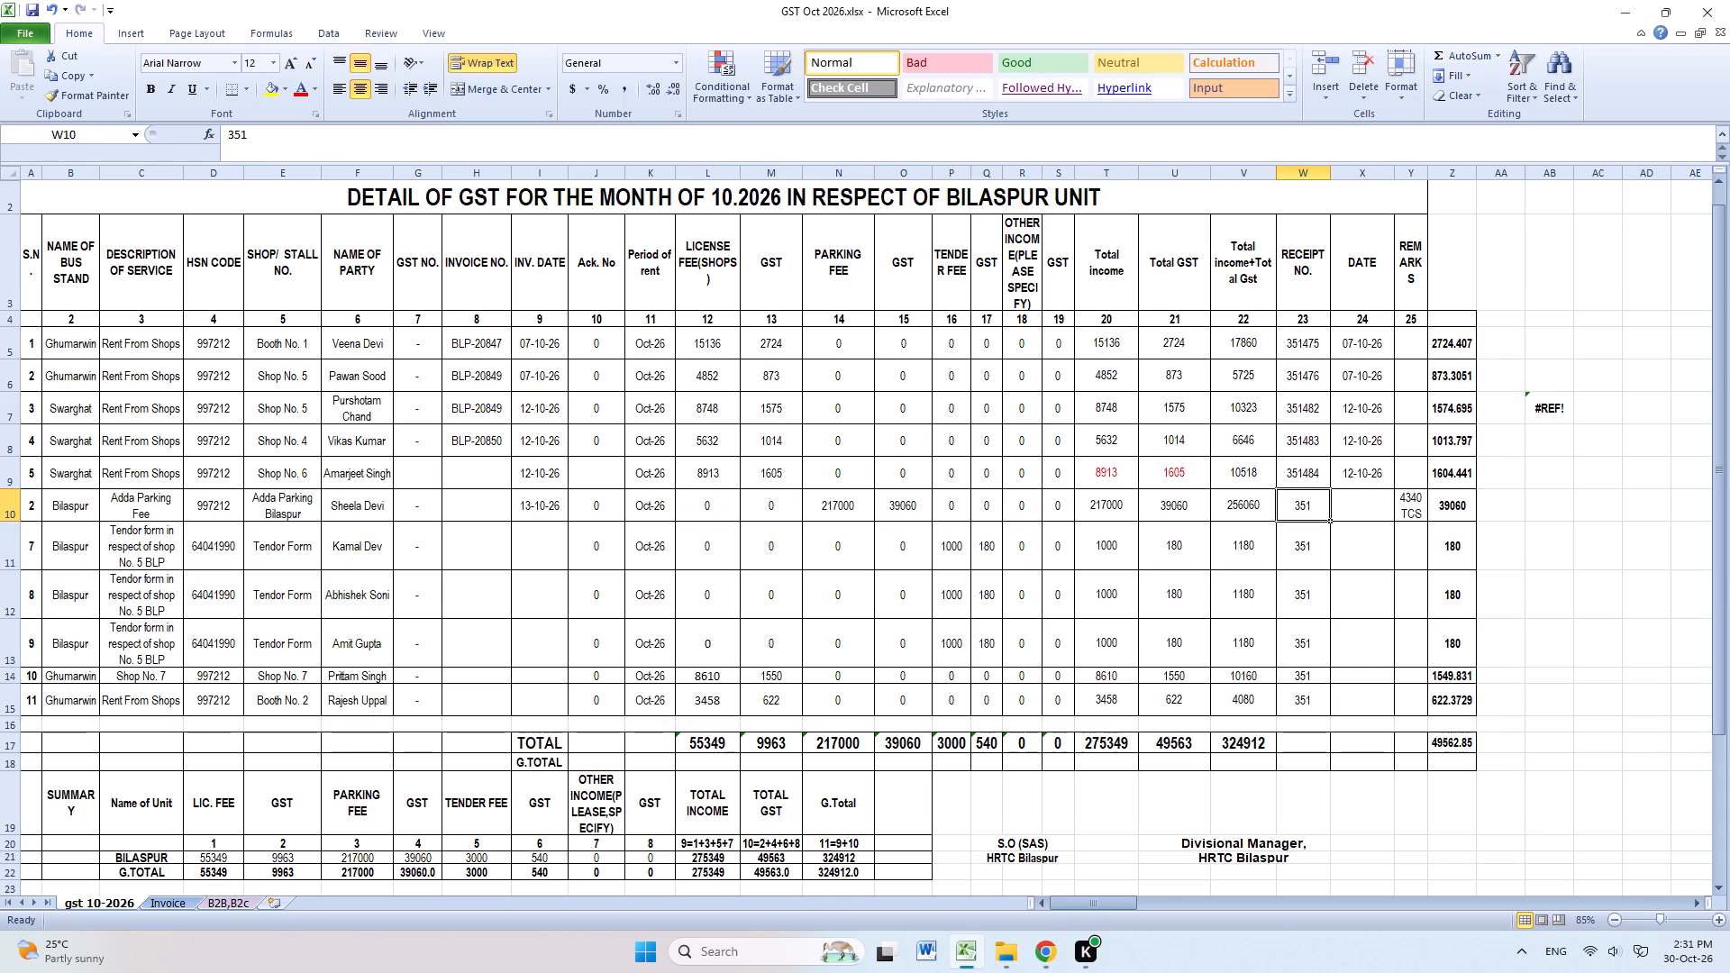
double_click(1323, 507)
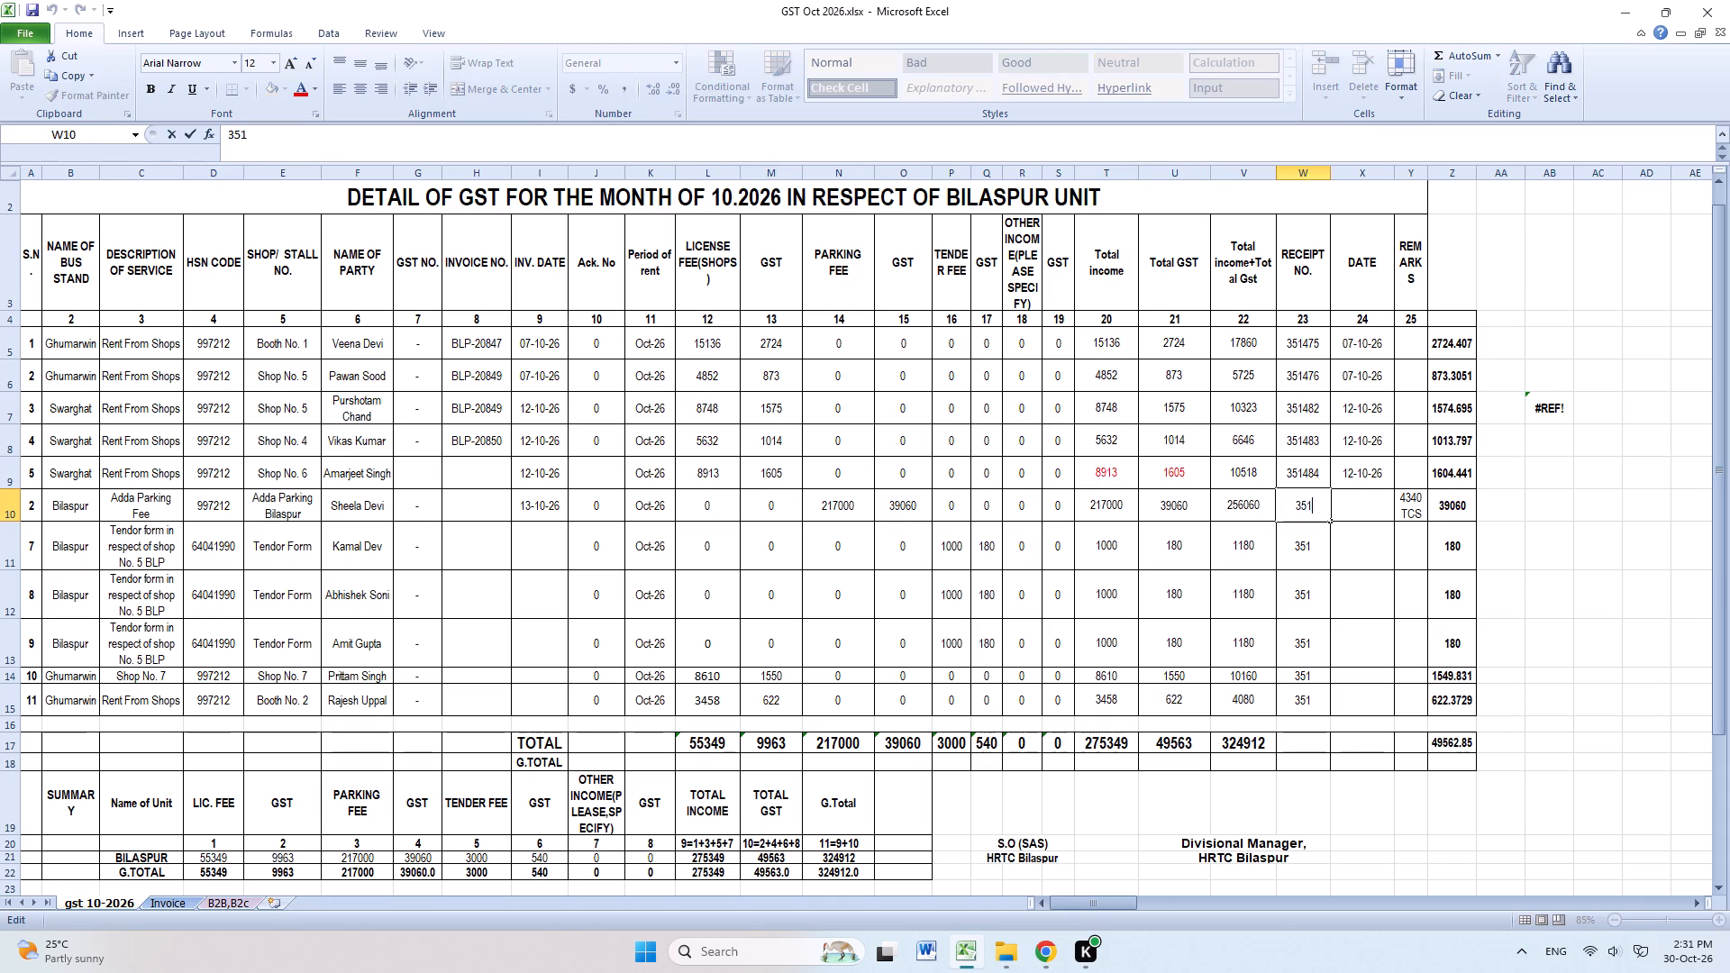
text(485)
click(1320, 541)
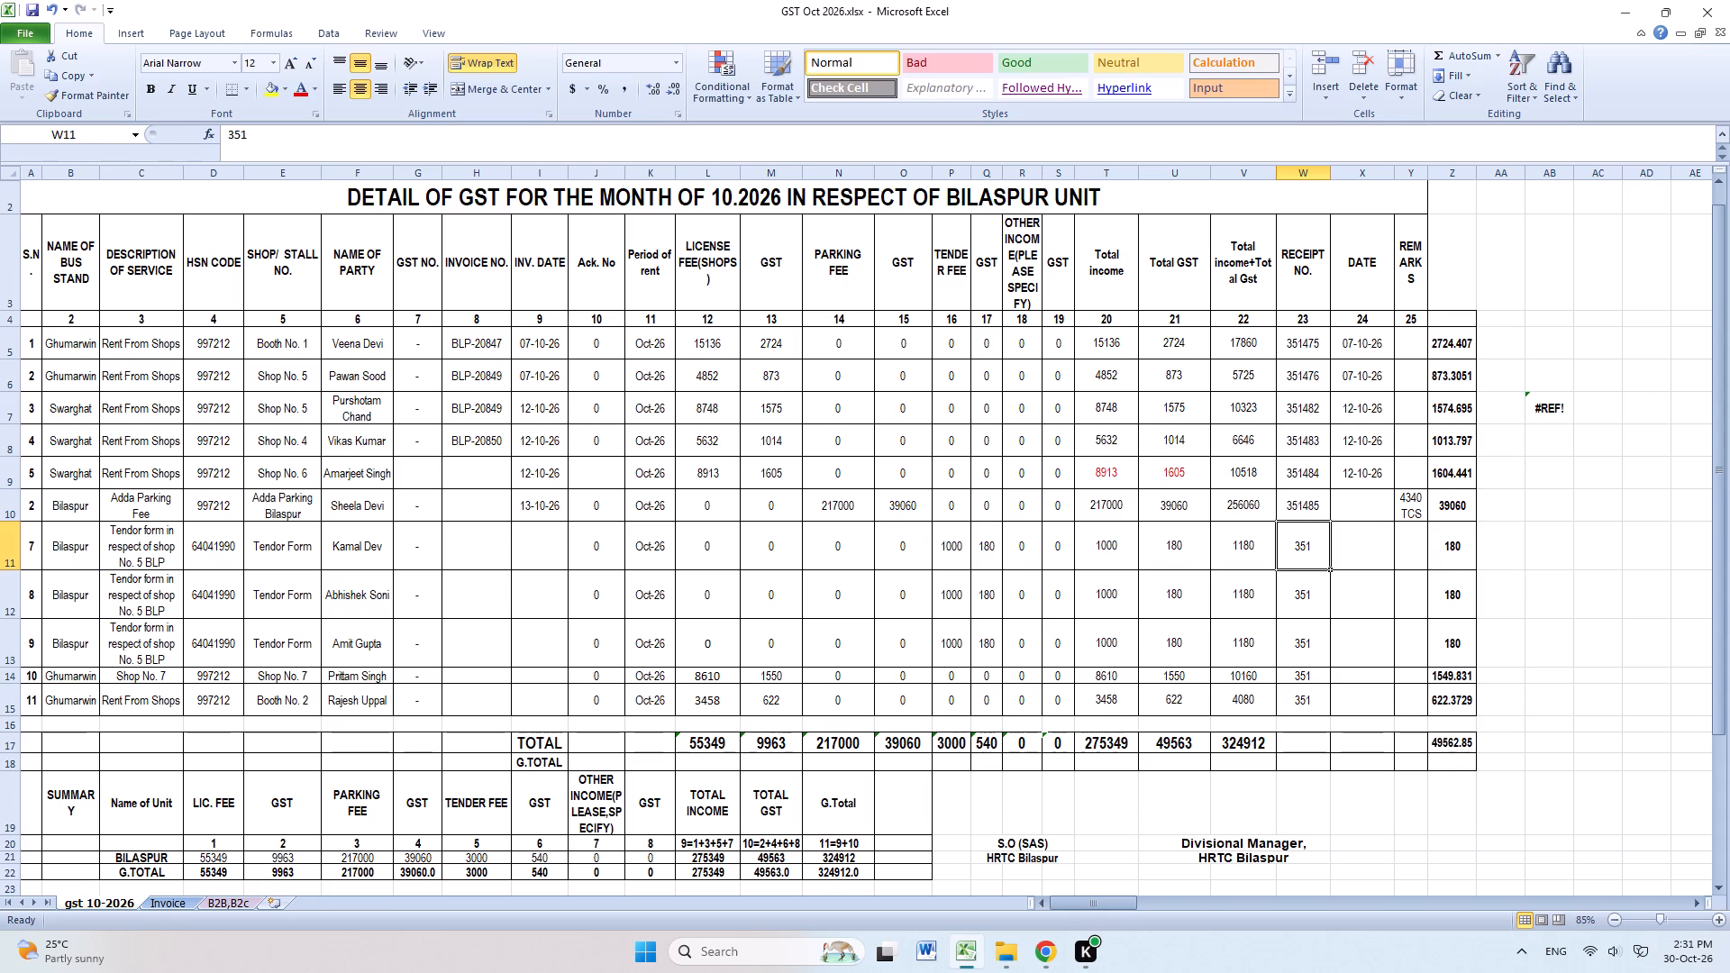
click(1374, 507)
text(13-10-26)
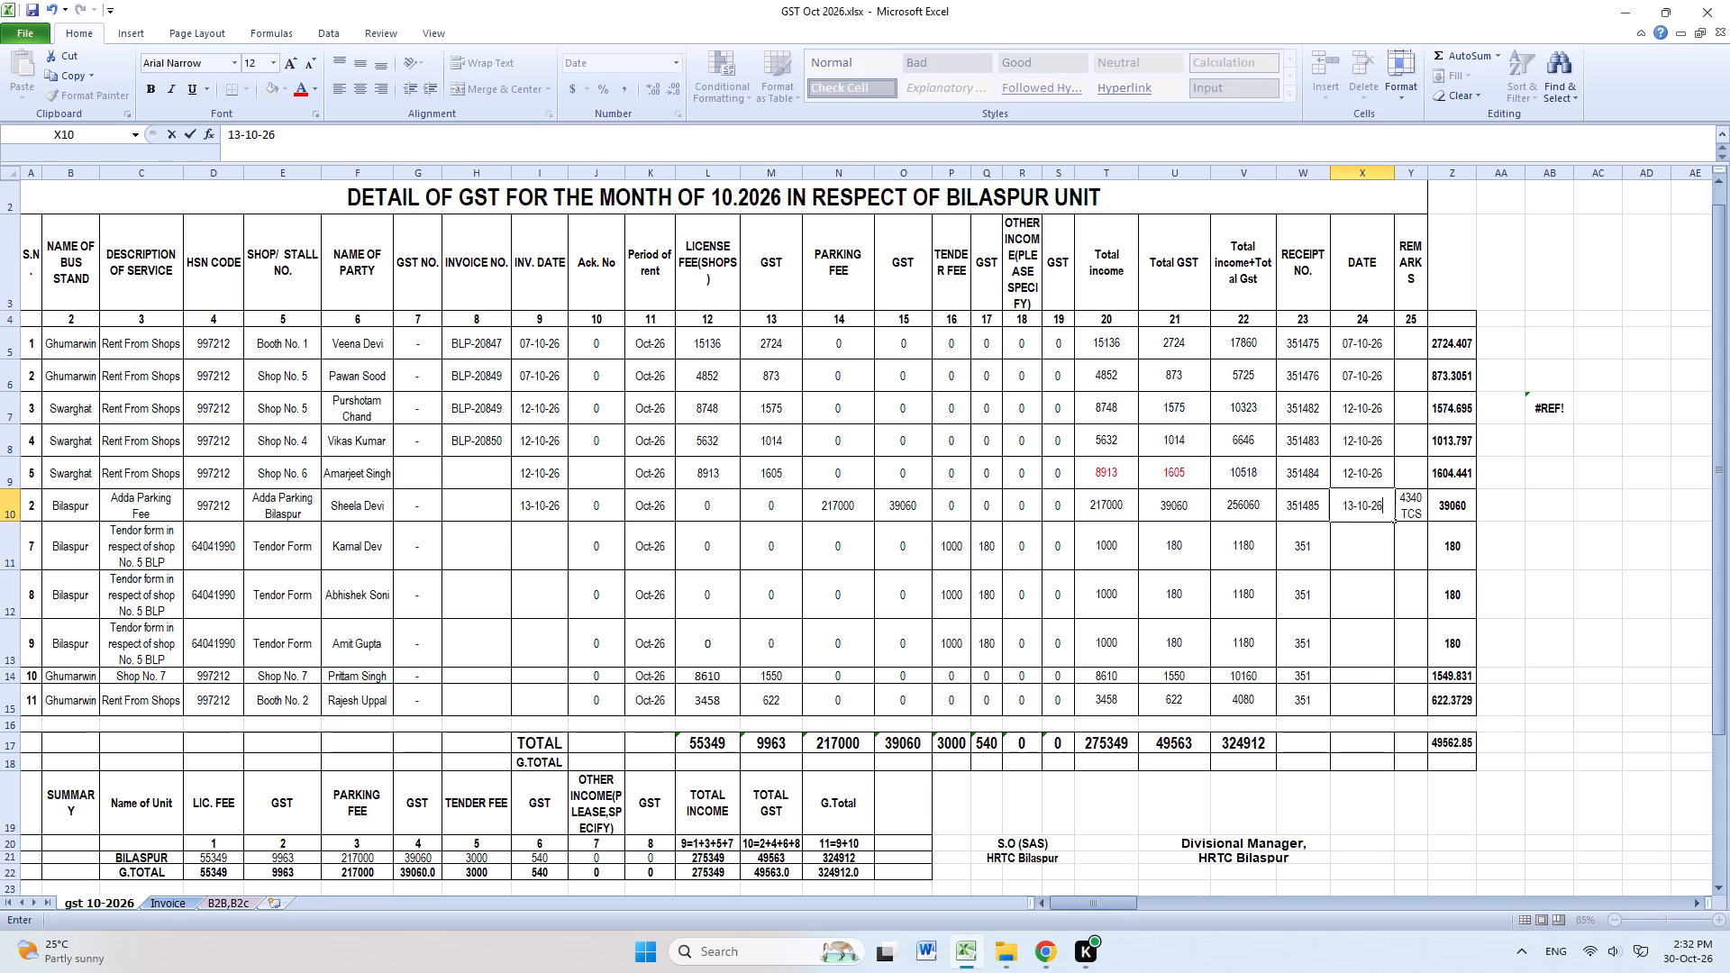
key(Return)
Delete the three Bilaspur tender form rows, serials 7 to 9.
click(11, 561)
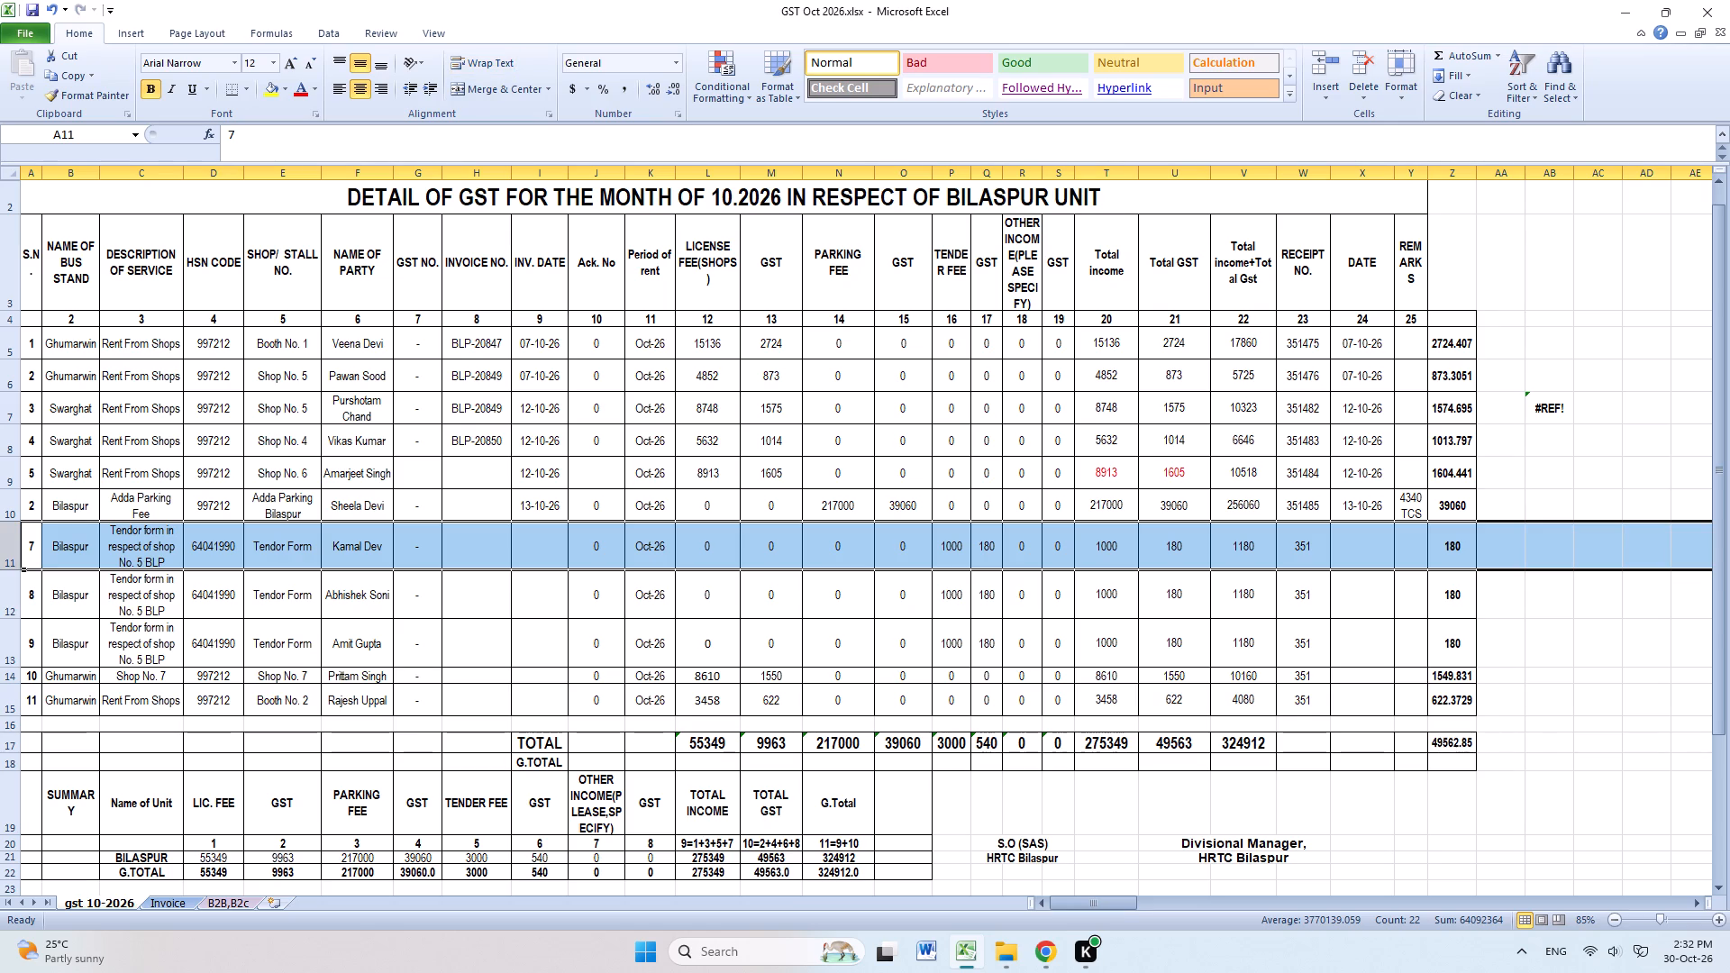
click(5, 679)
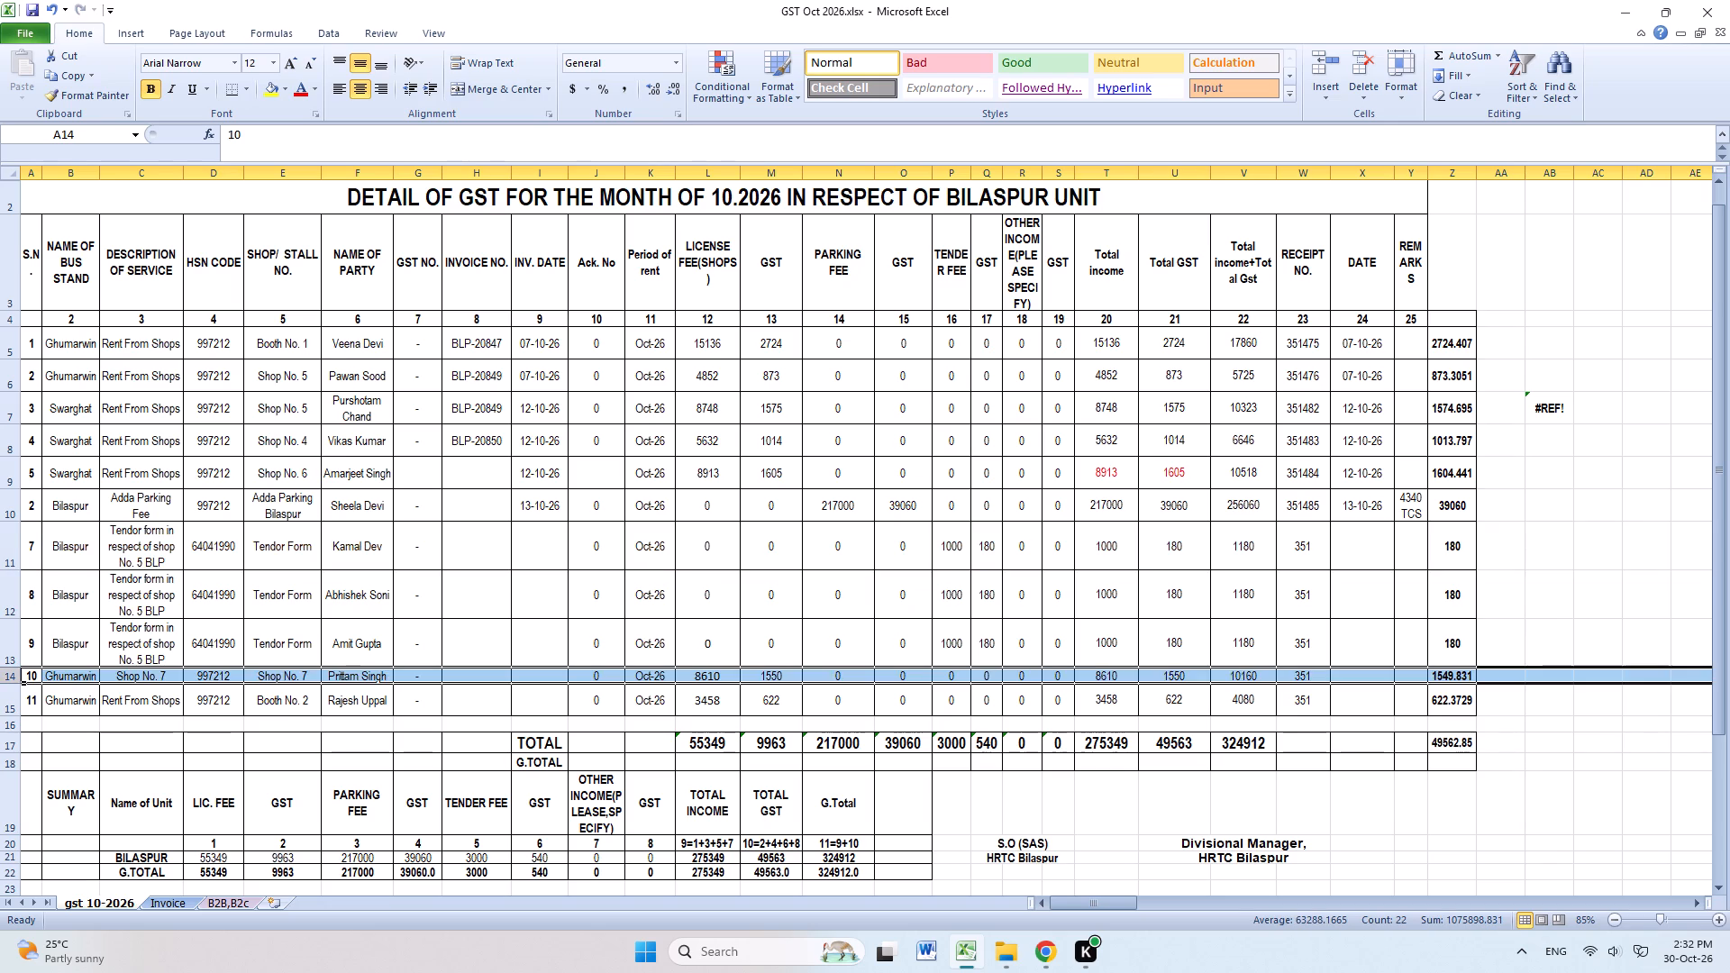
drag(14, 651, 20, 549)
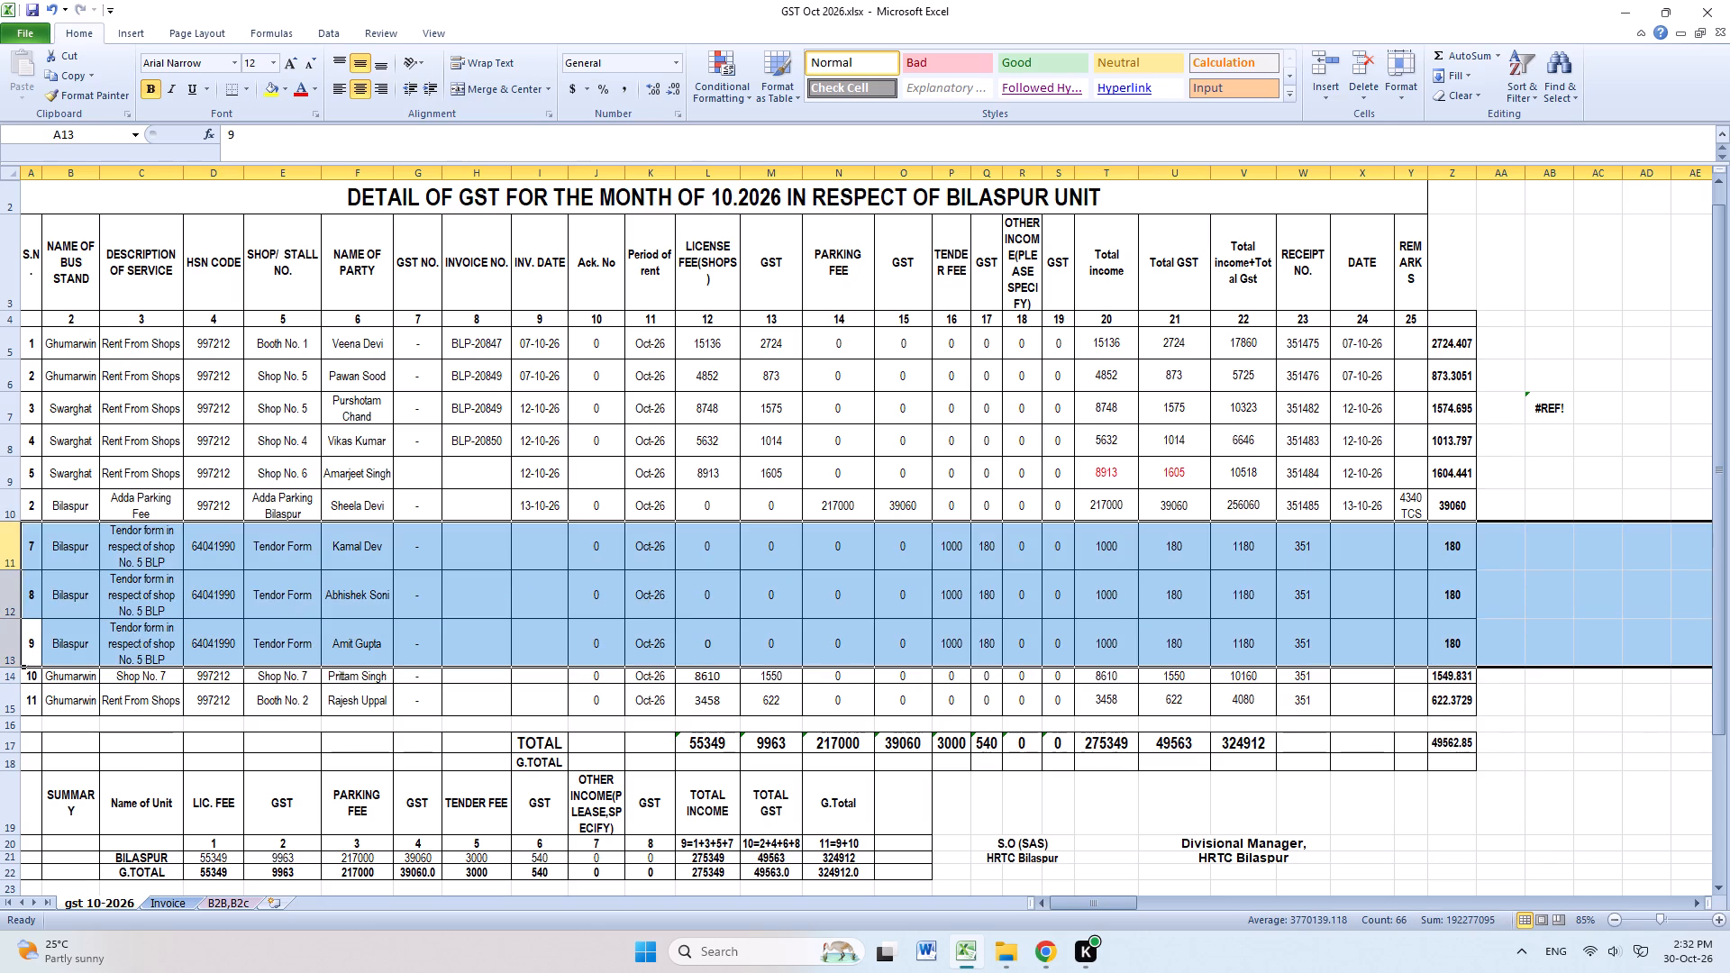
right_click(20, 549)
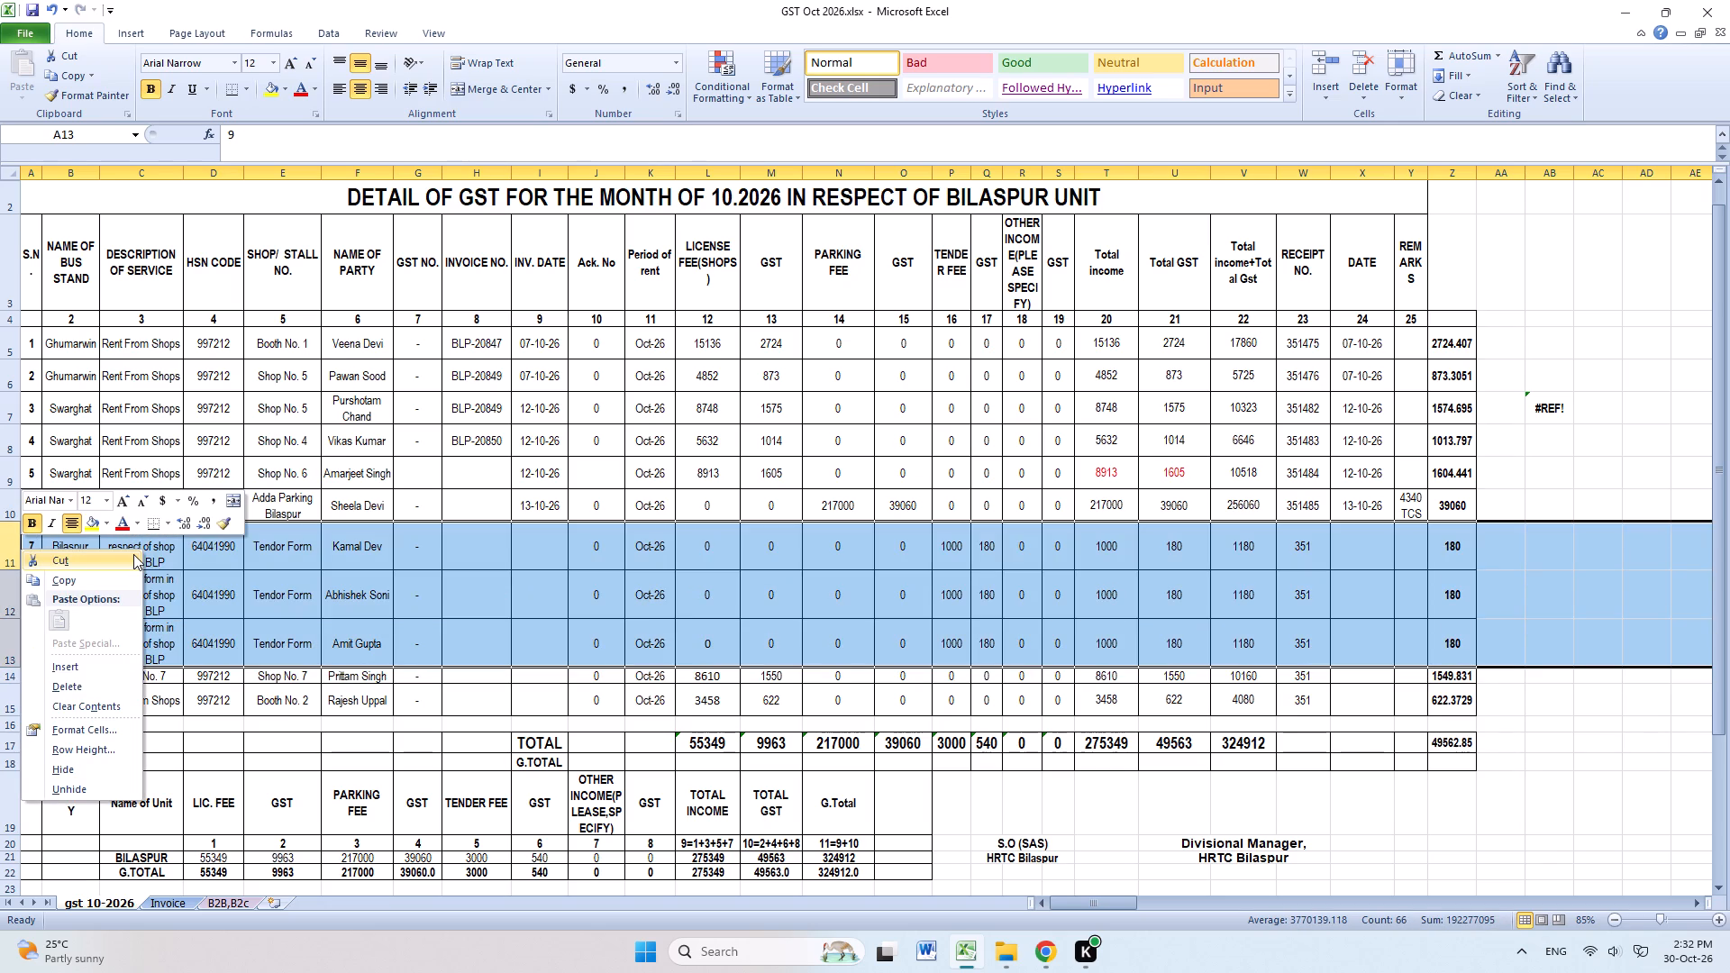
click(72, 686)
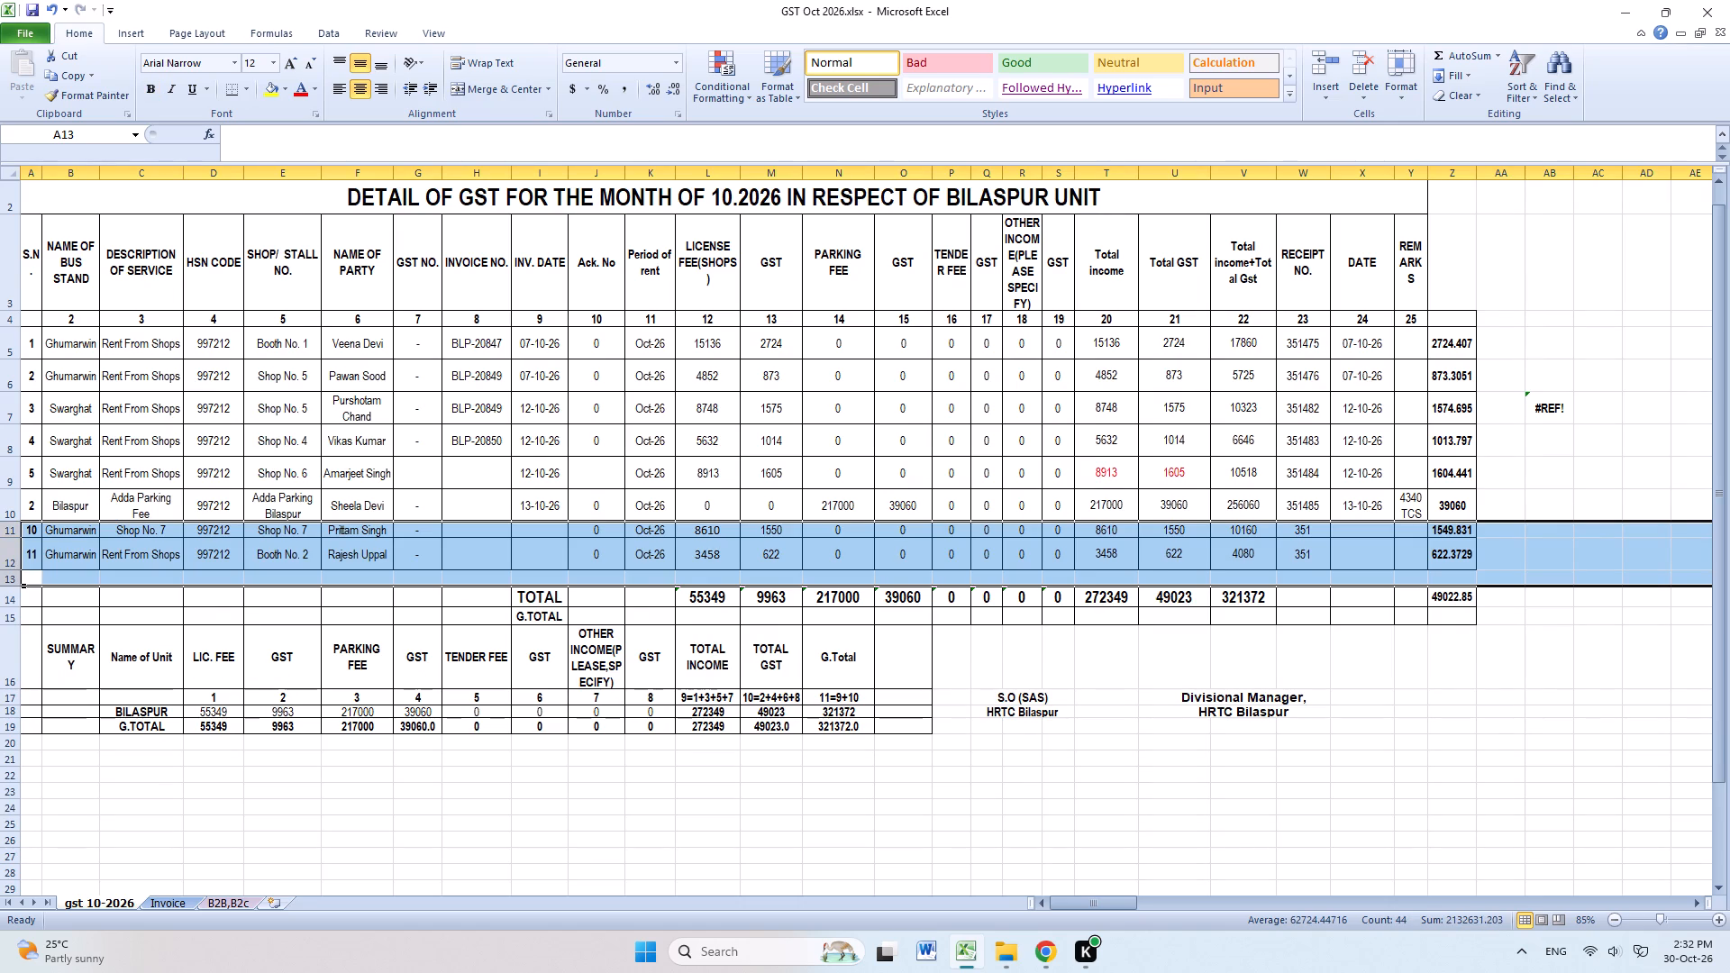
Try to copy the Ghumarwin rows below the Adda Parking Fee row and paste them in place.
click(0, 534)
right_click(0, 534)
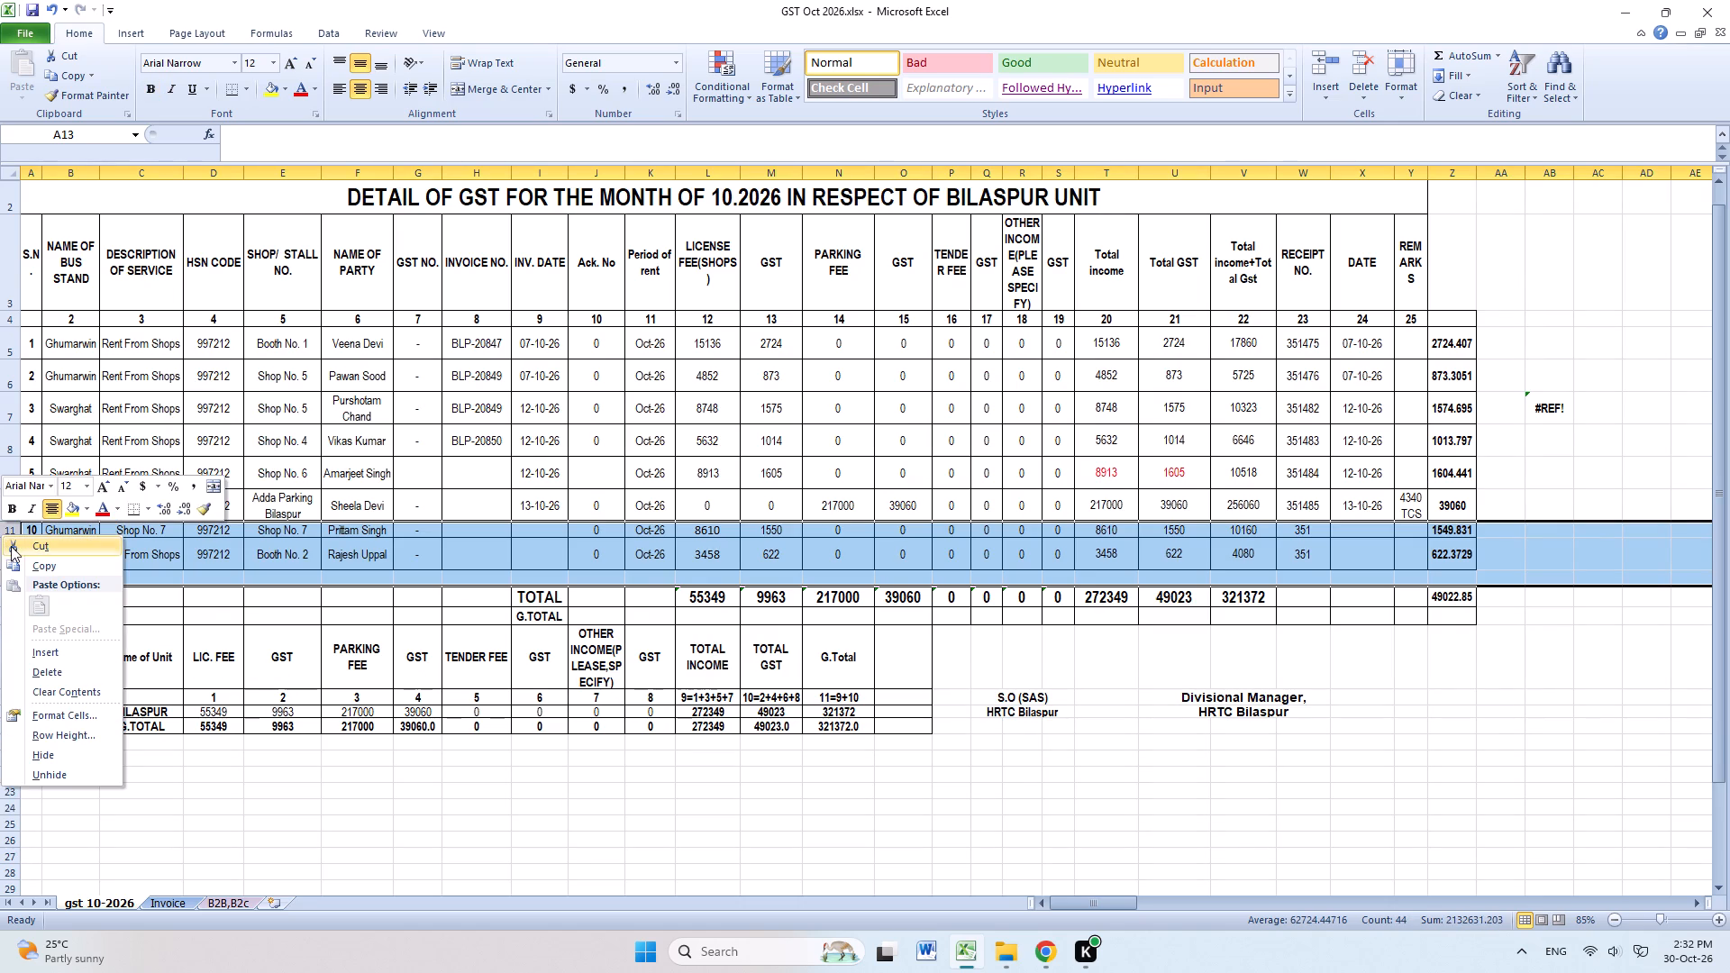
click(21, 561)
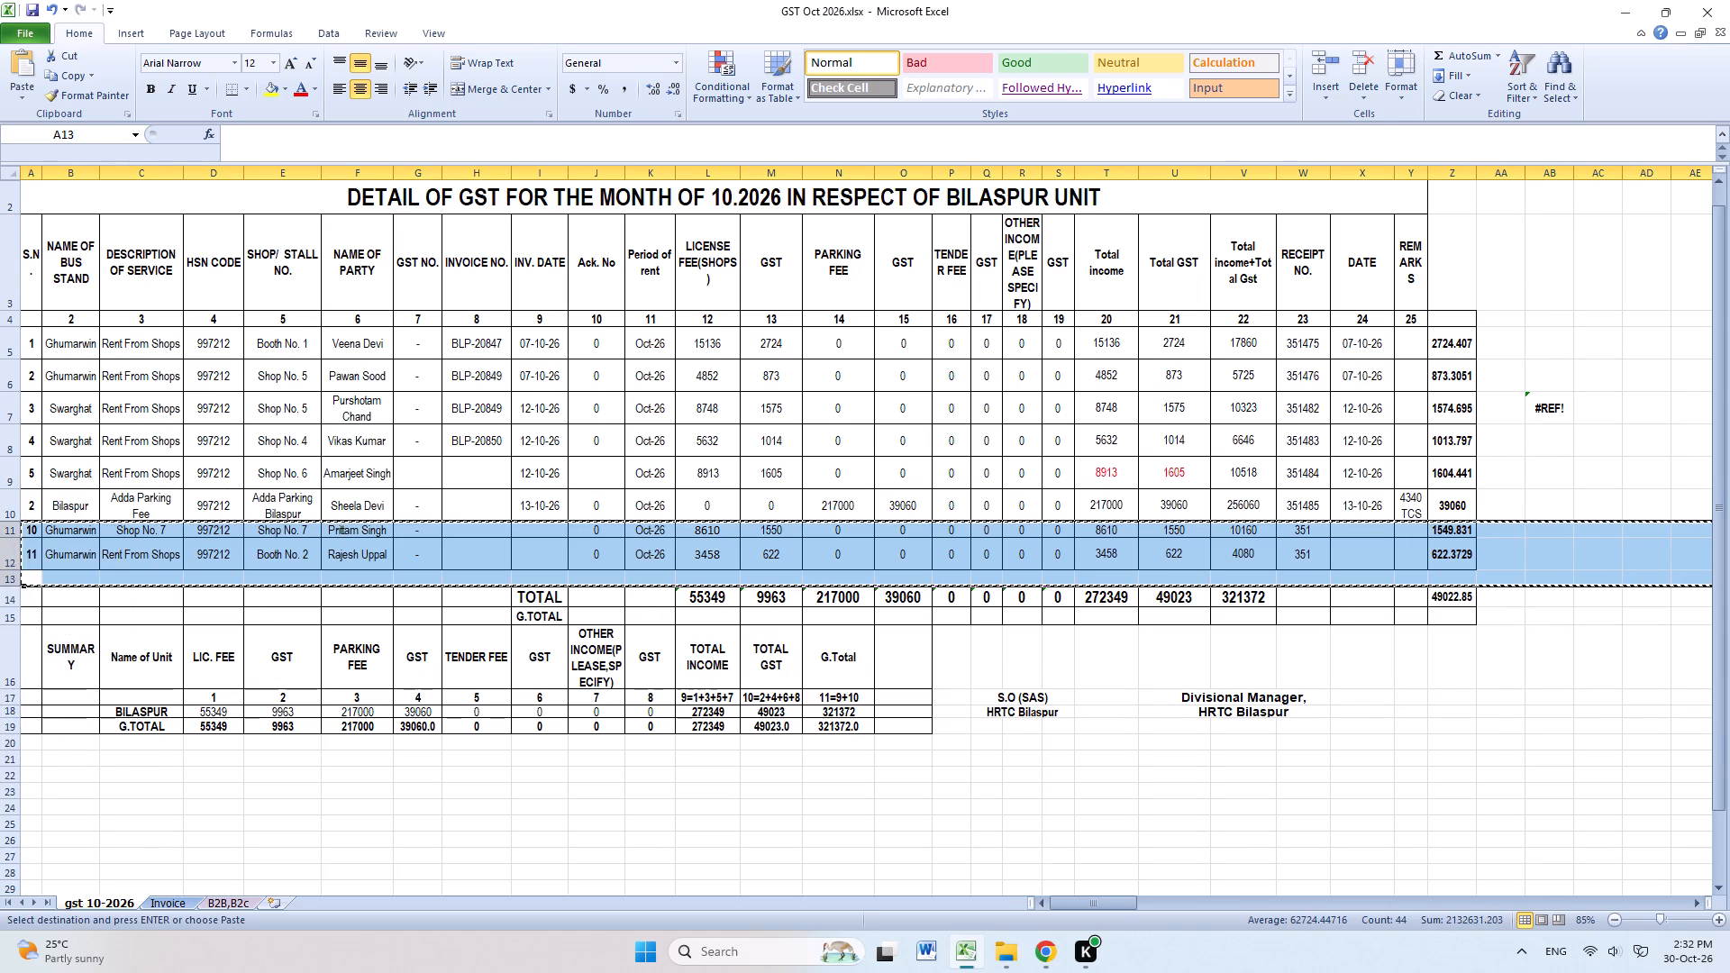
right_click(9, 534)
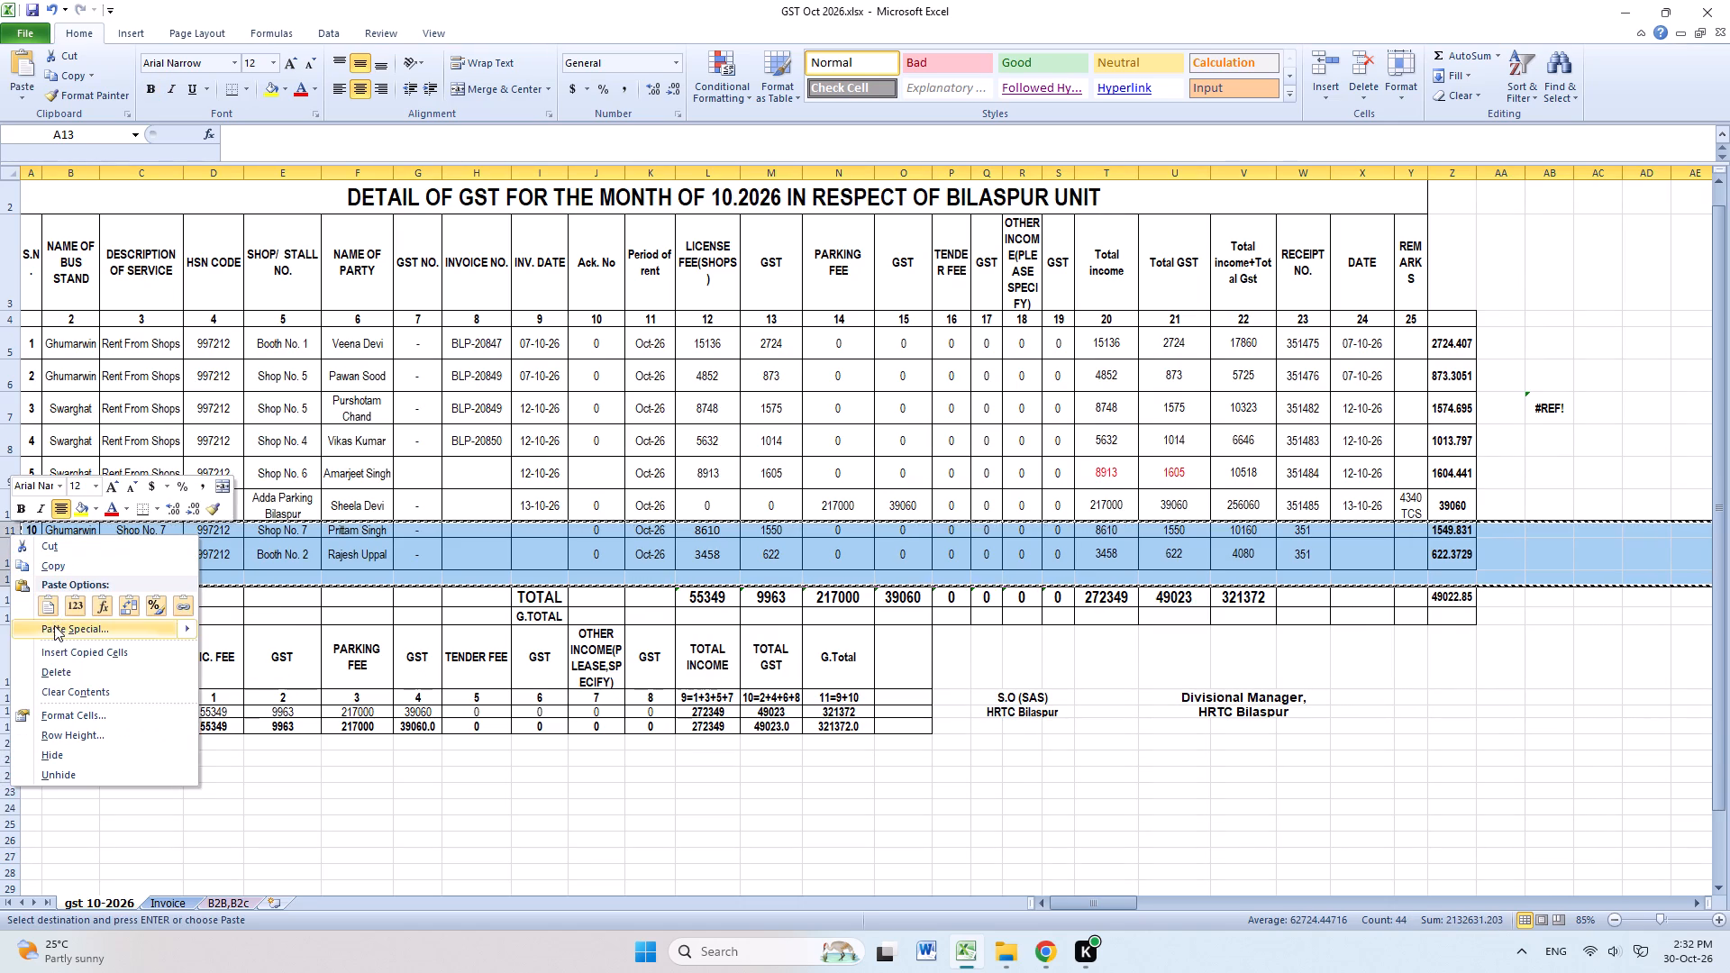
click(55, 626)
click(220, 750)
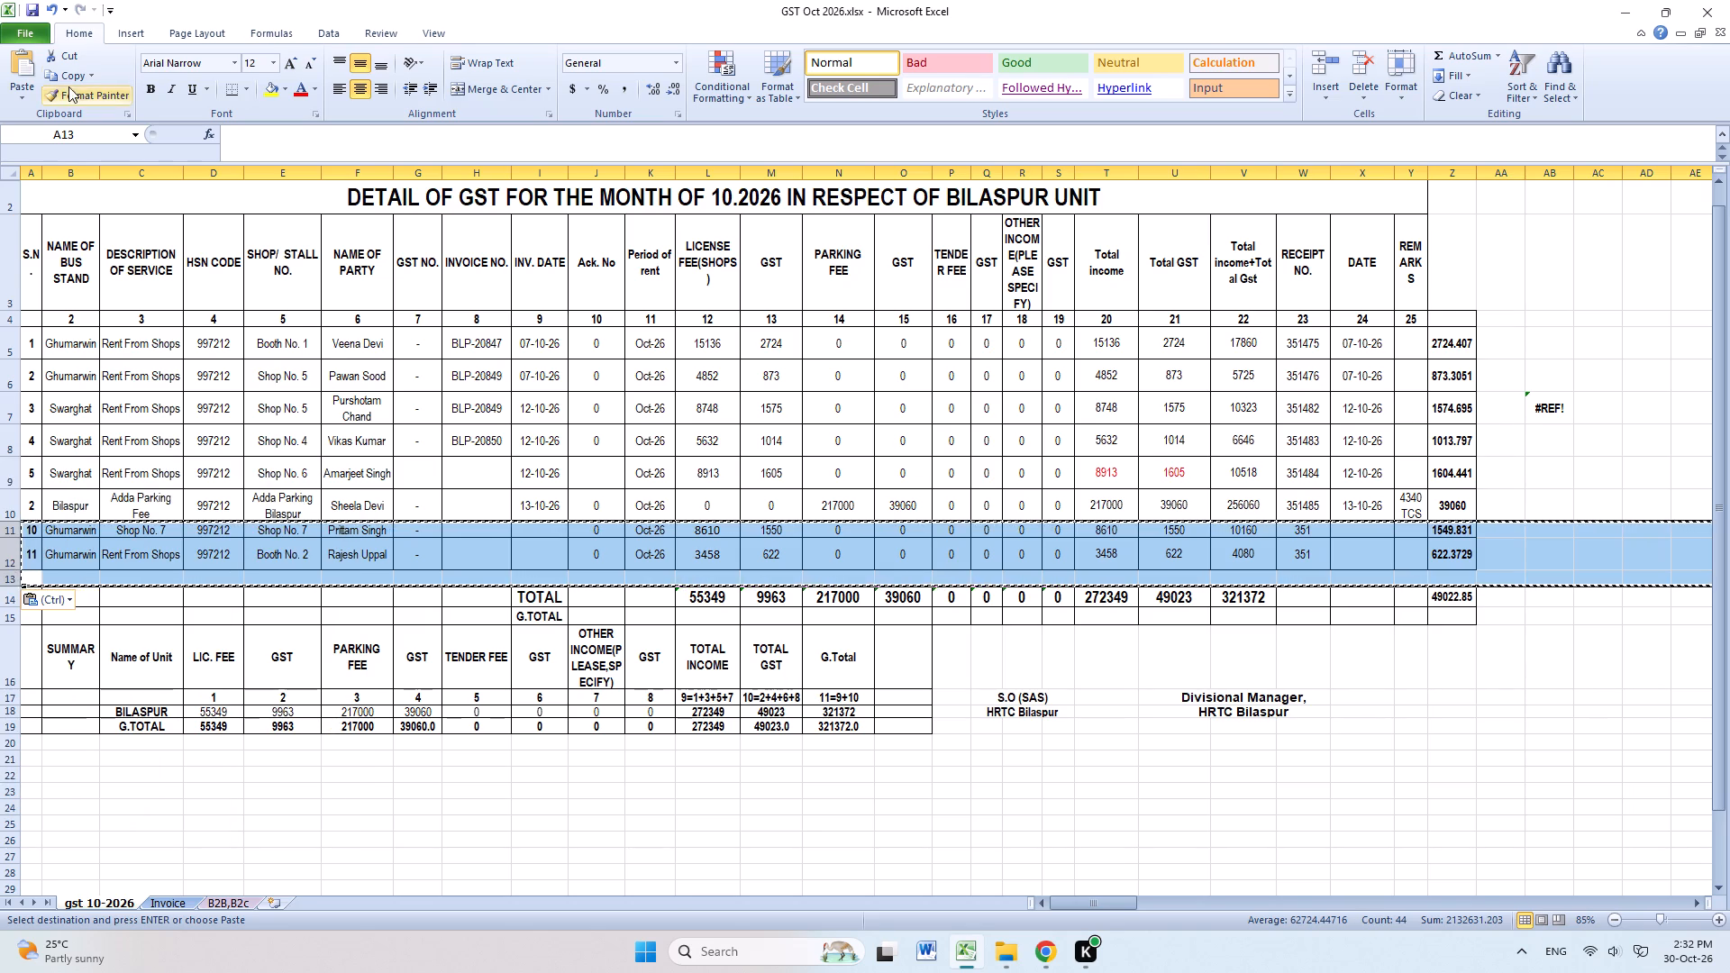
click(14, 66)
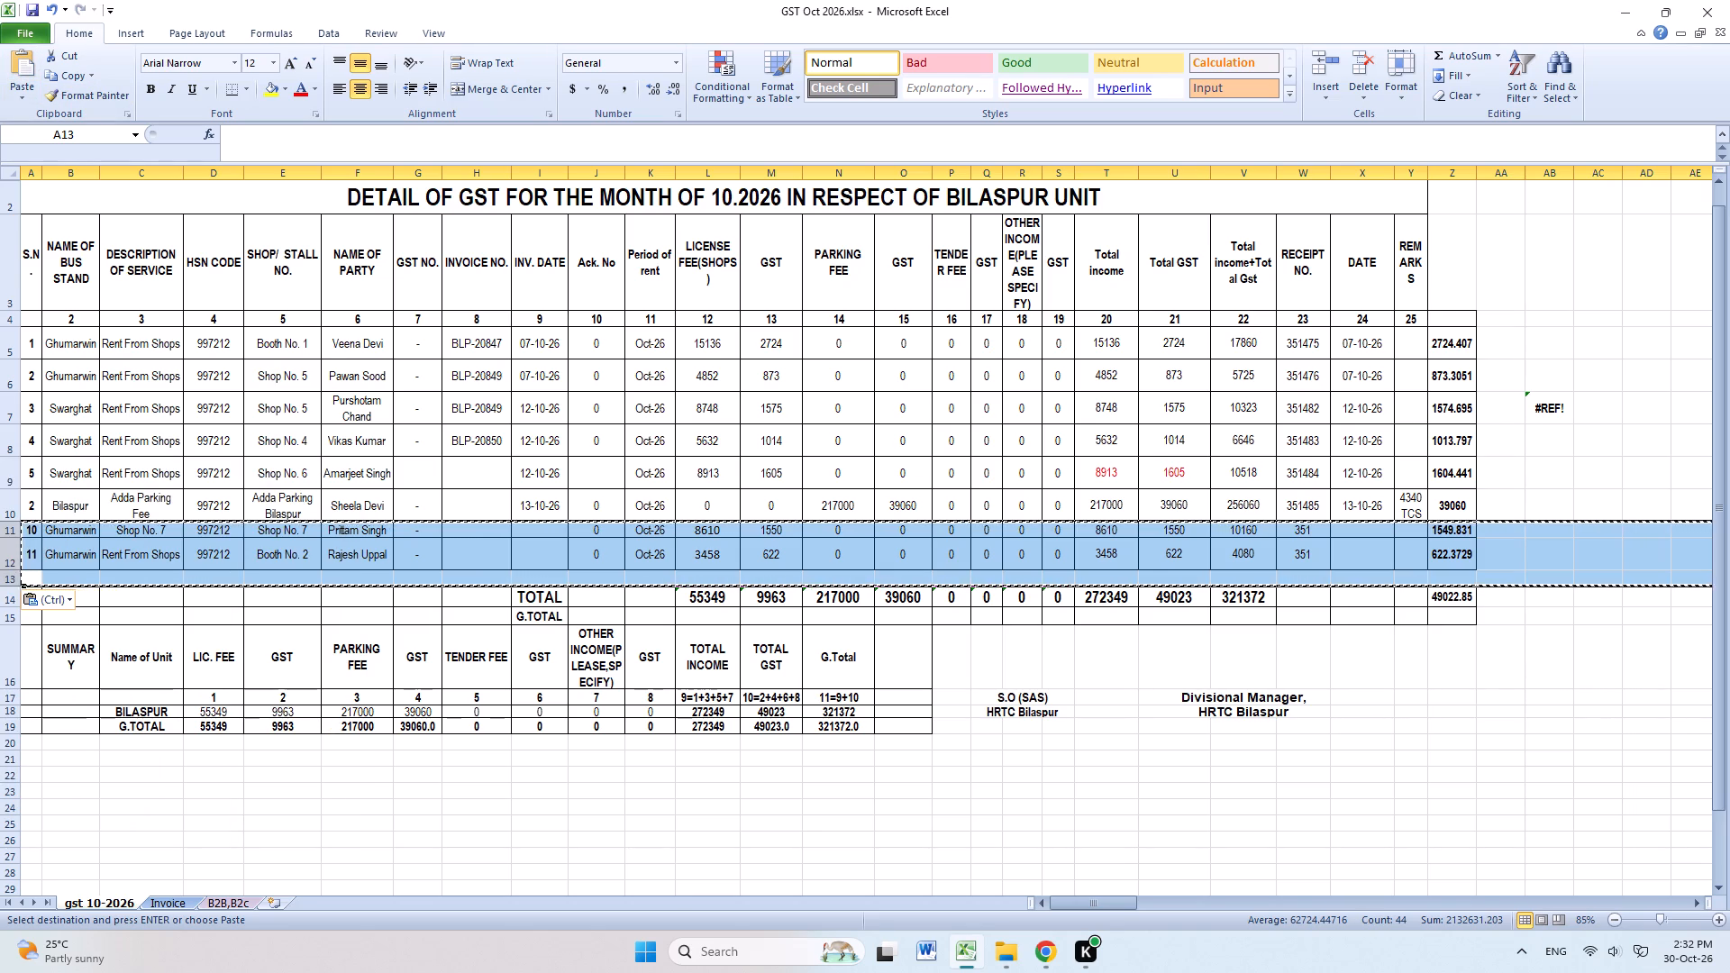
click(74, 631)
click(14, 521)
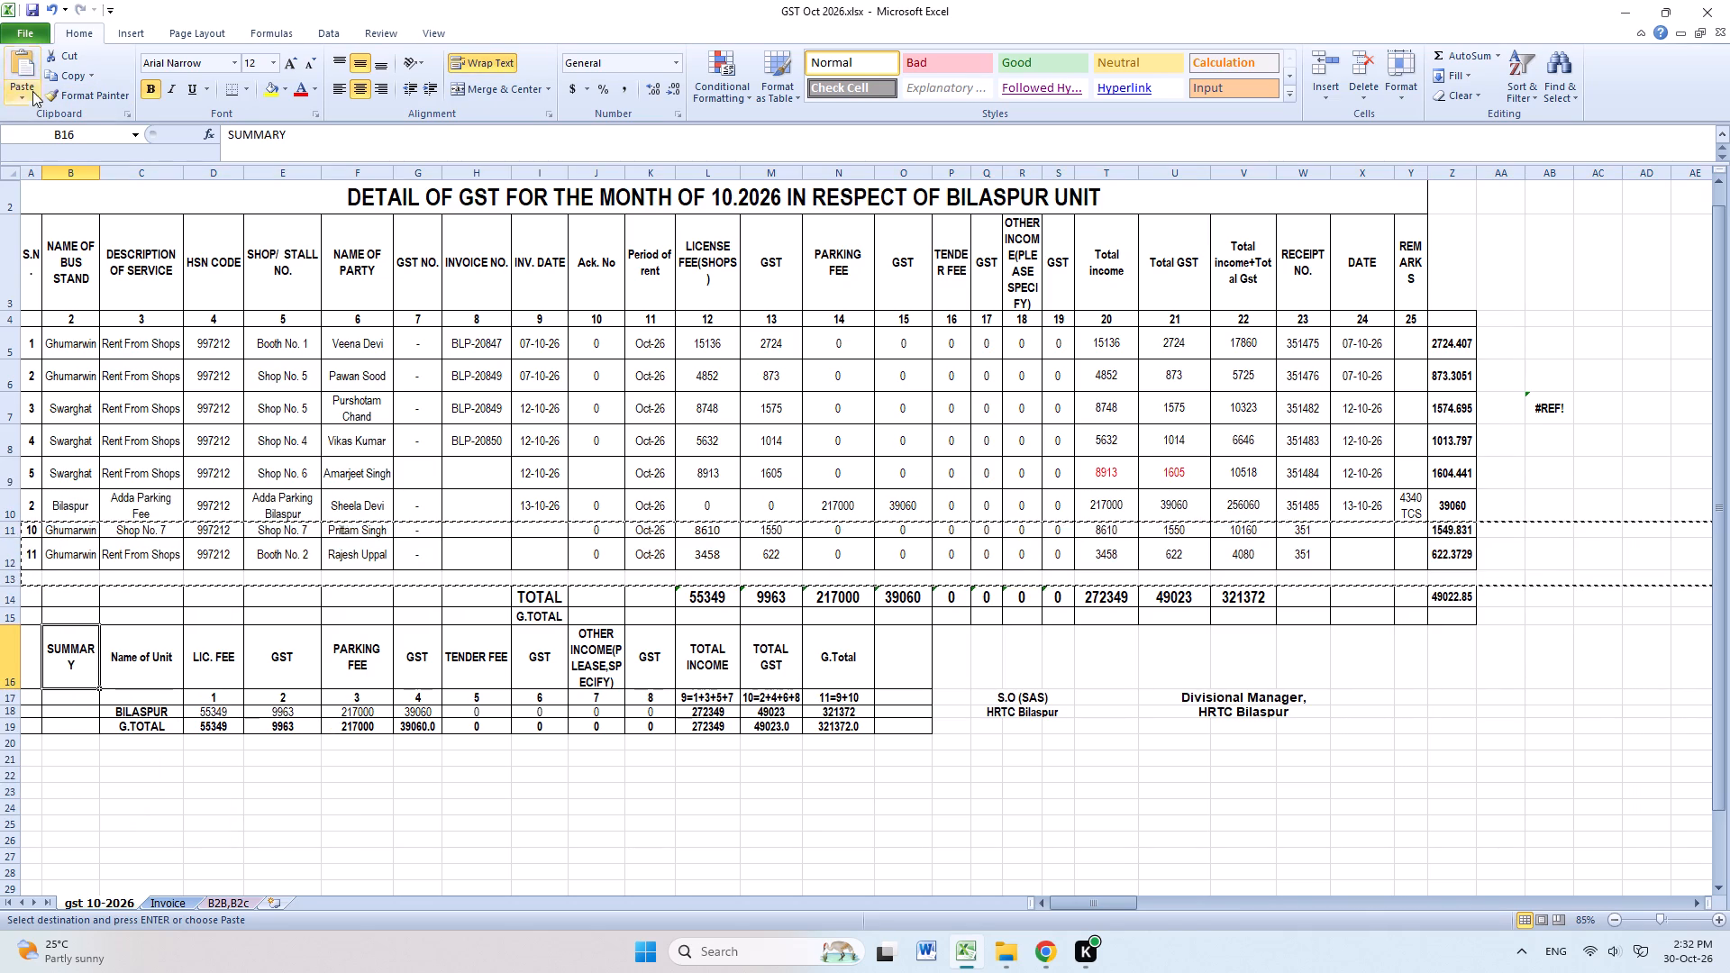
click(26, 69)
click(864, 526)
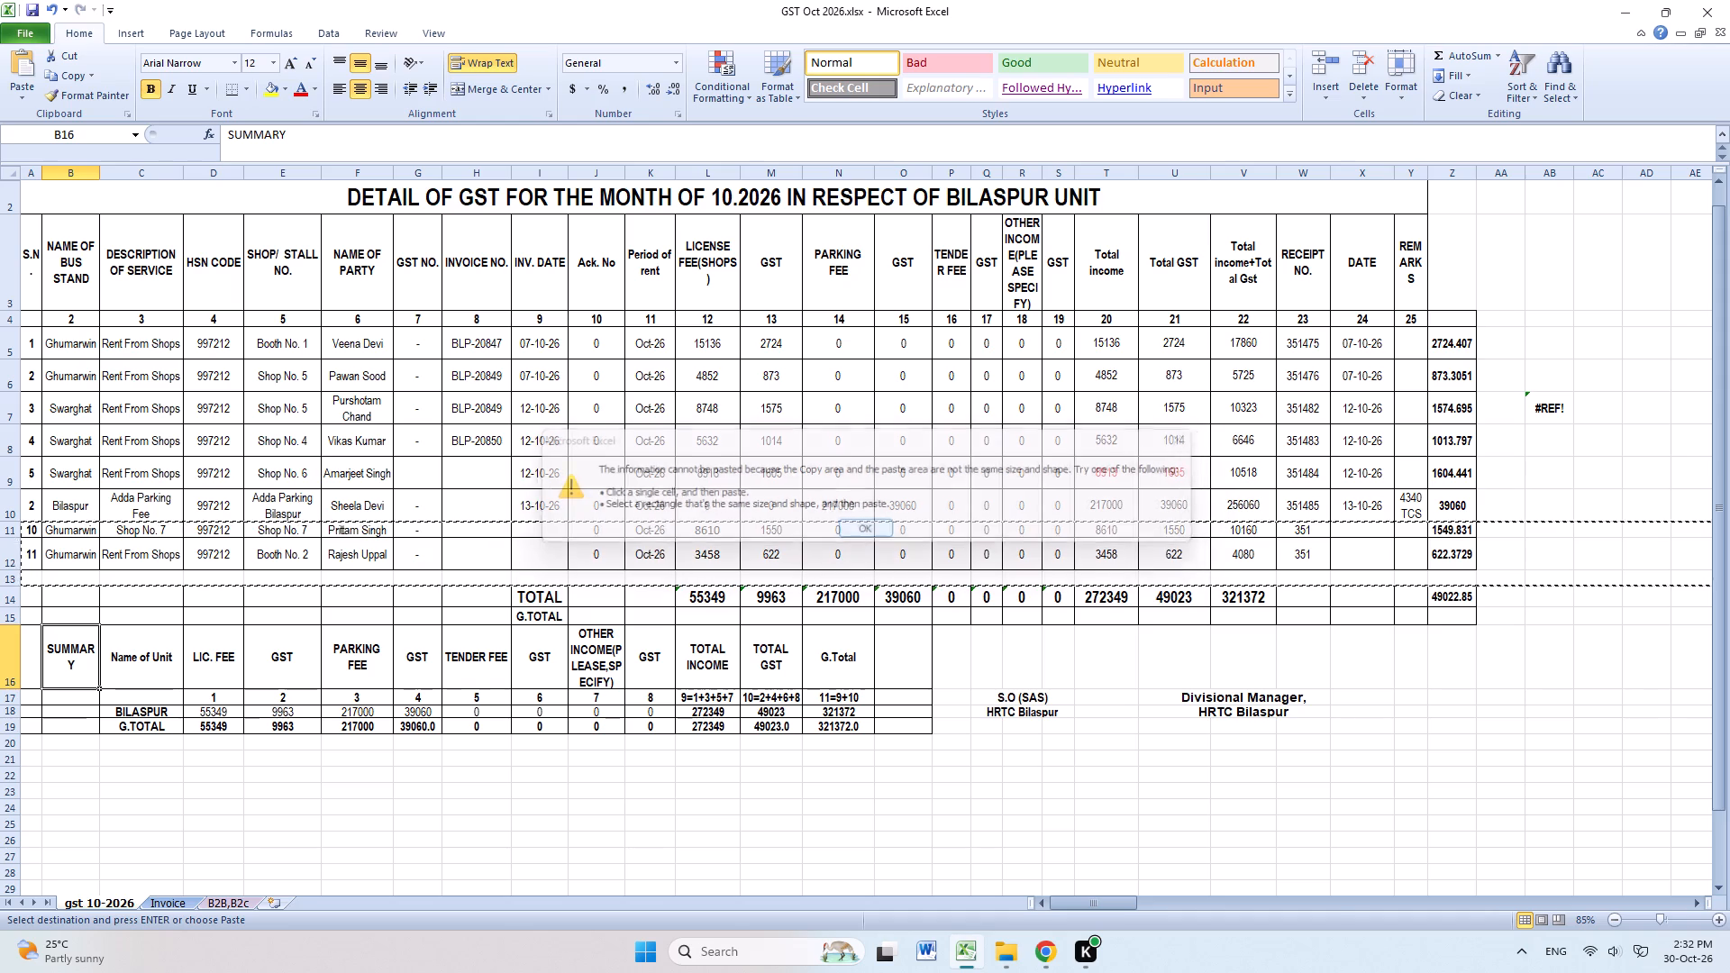
Copy the serial 11 Ghumarwin Booth No. 2 row over the serial 10 Shop No. 7 row.
click(4, 560)
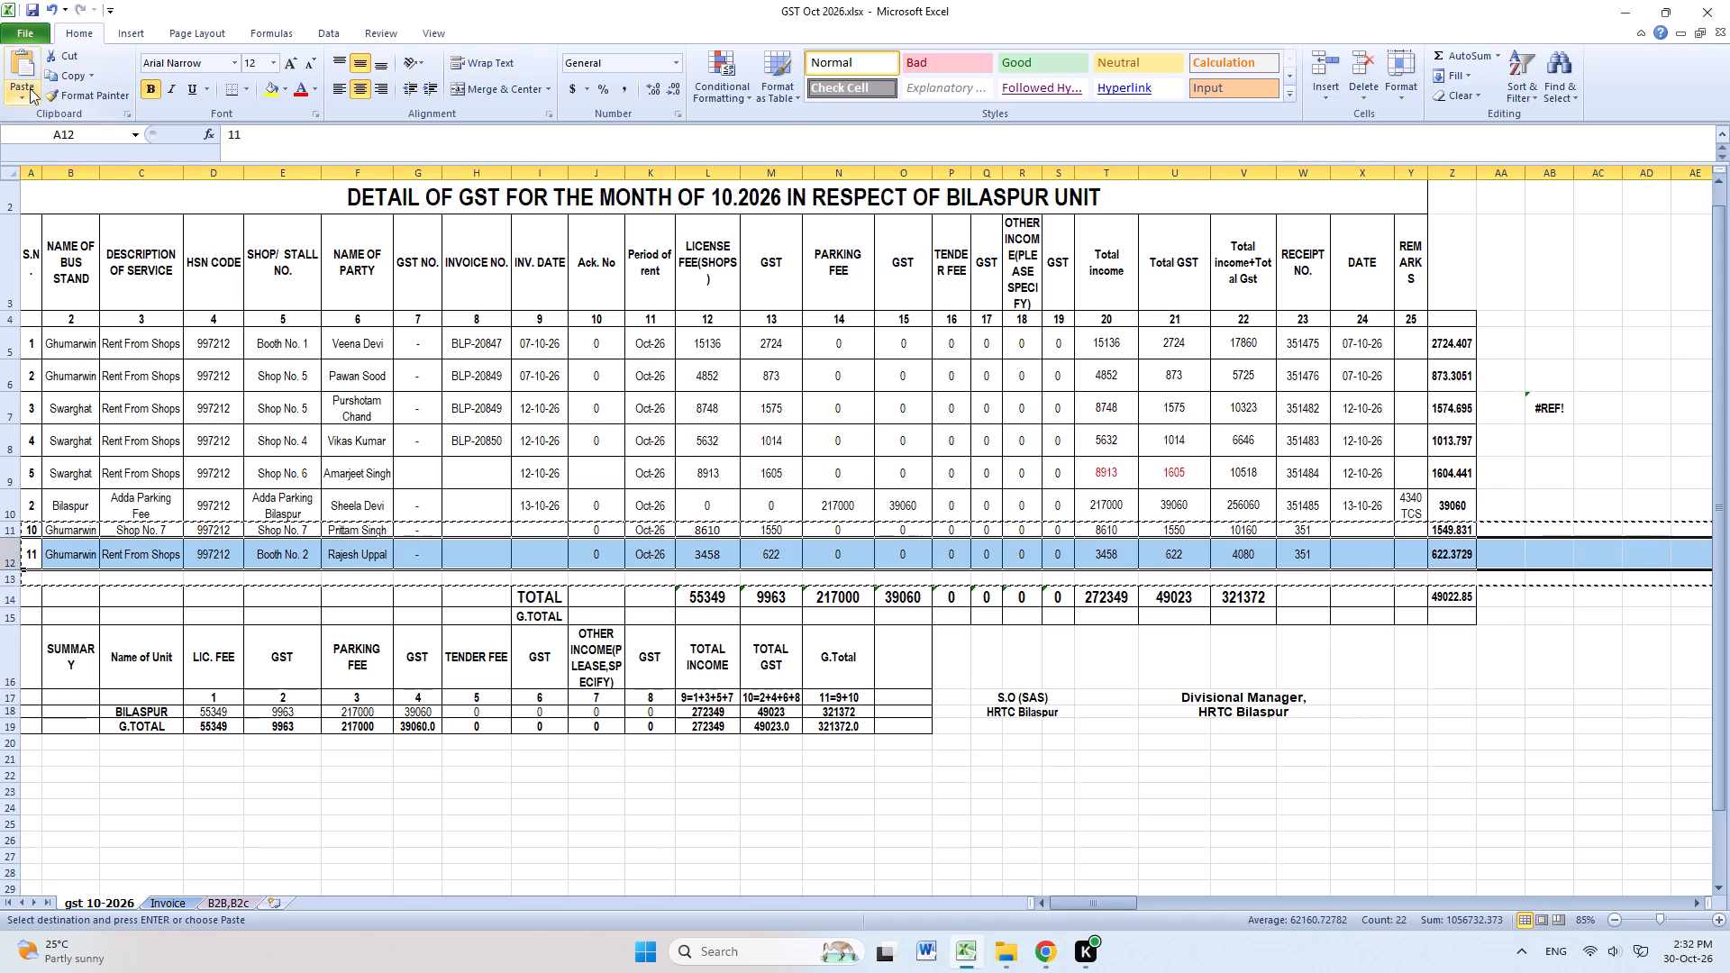
click(58, 74)
click(113, 632)
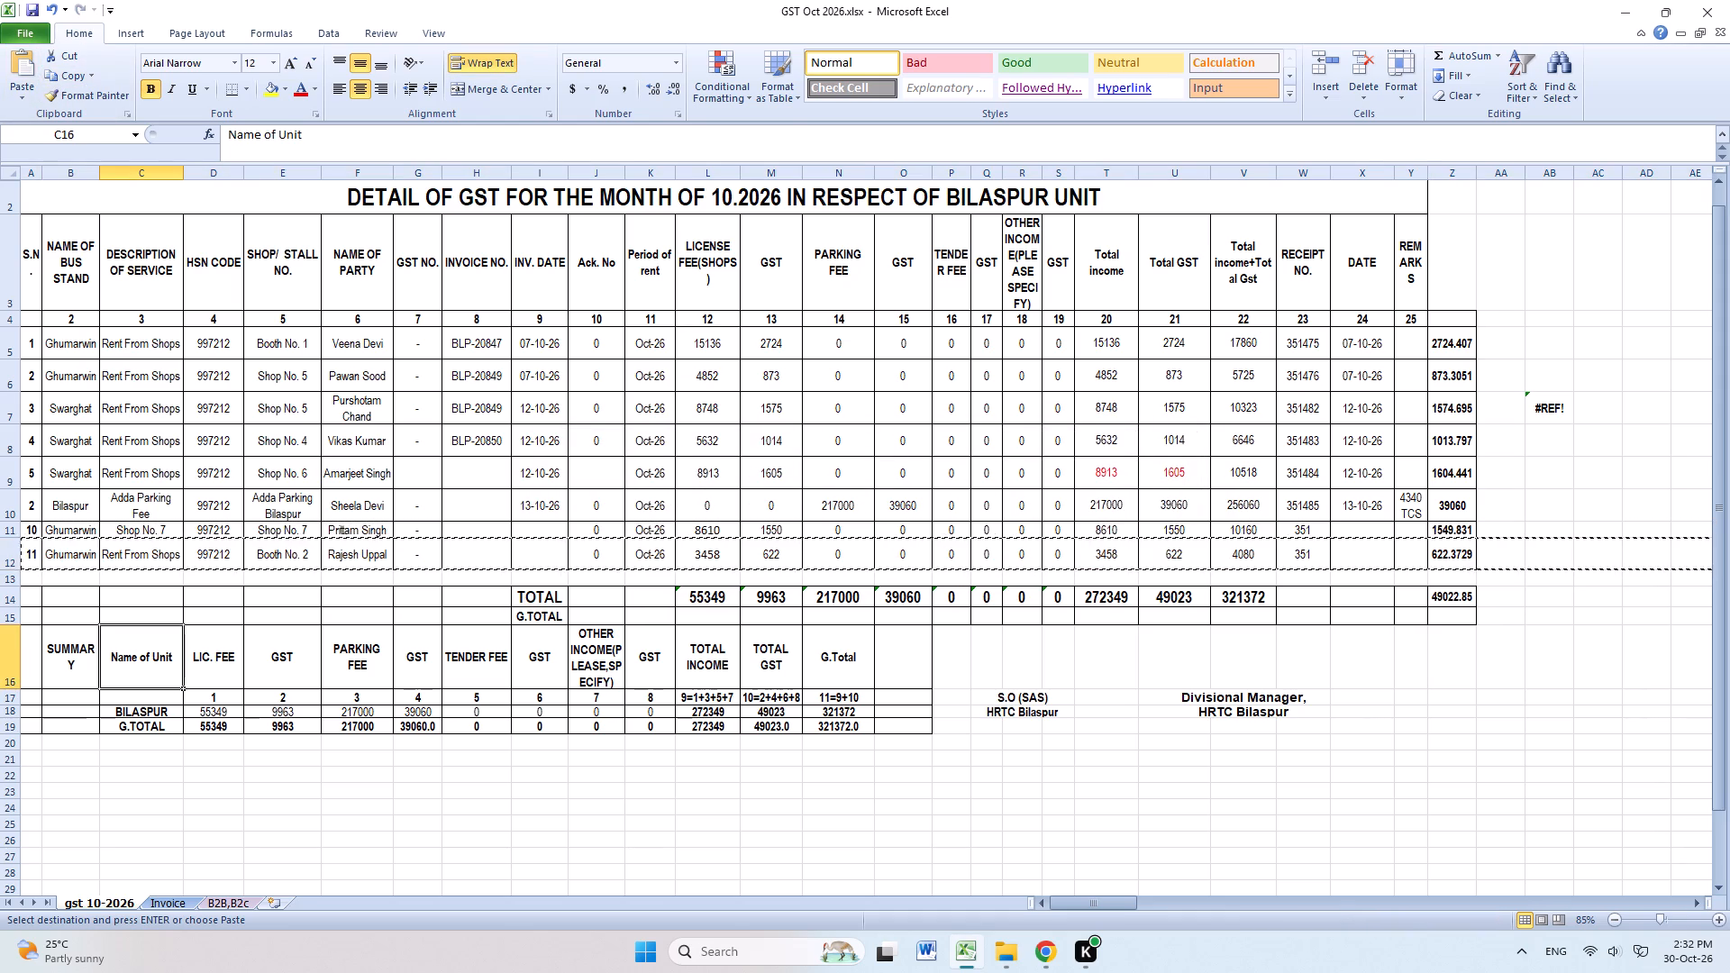
click(12, 534)
click(11, 528)
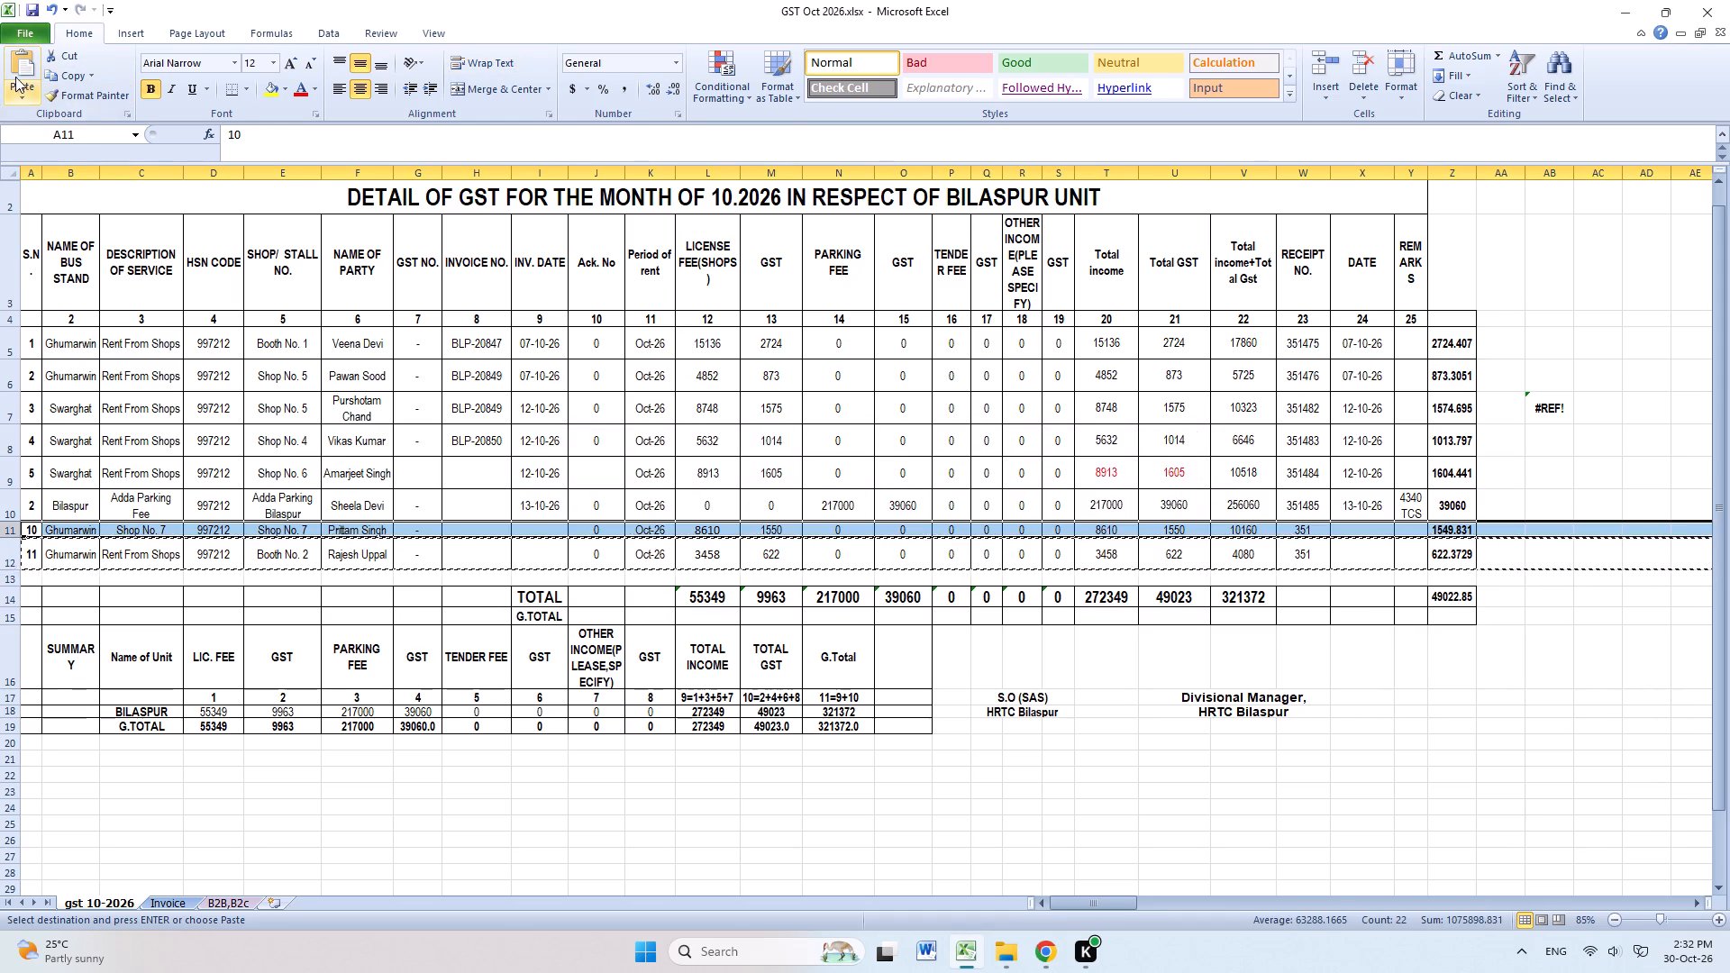
click(16, 55)
click(16, 55)
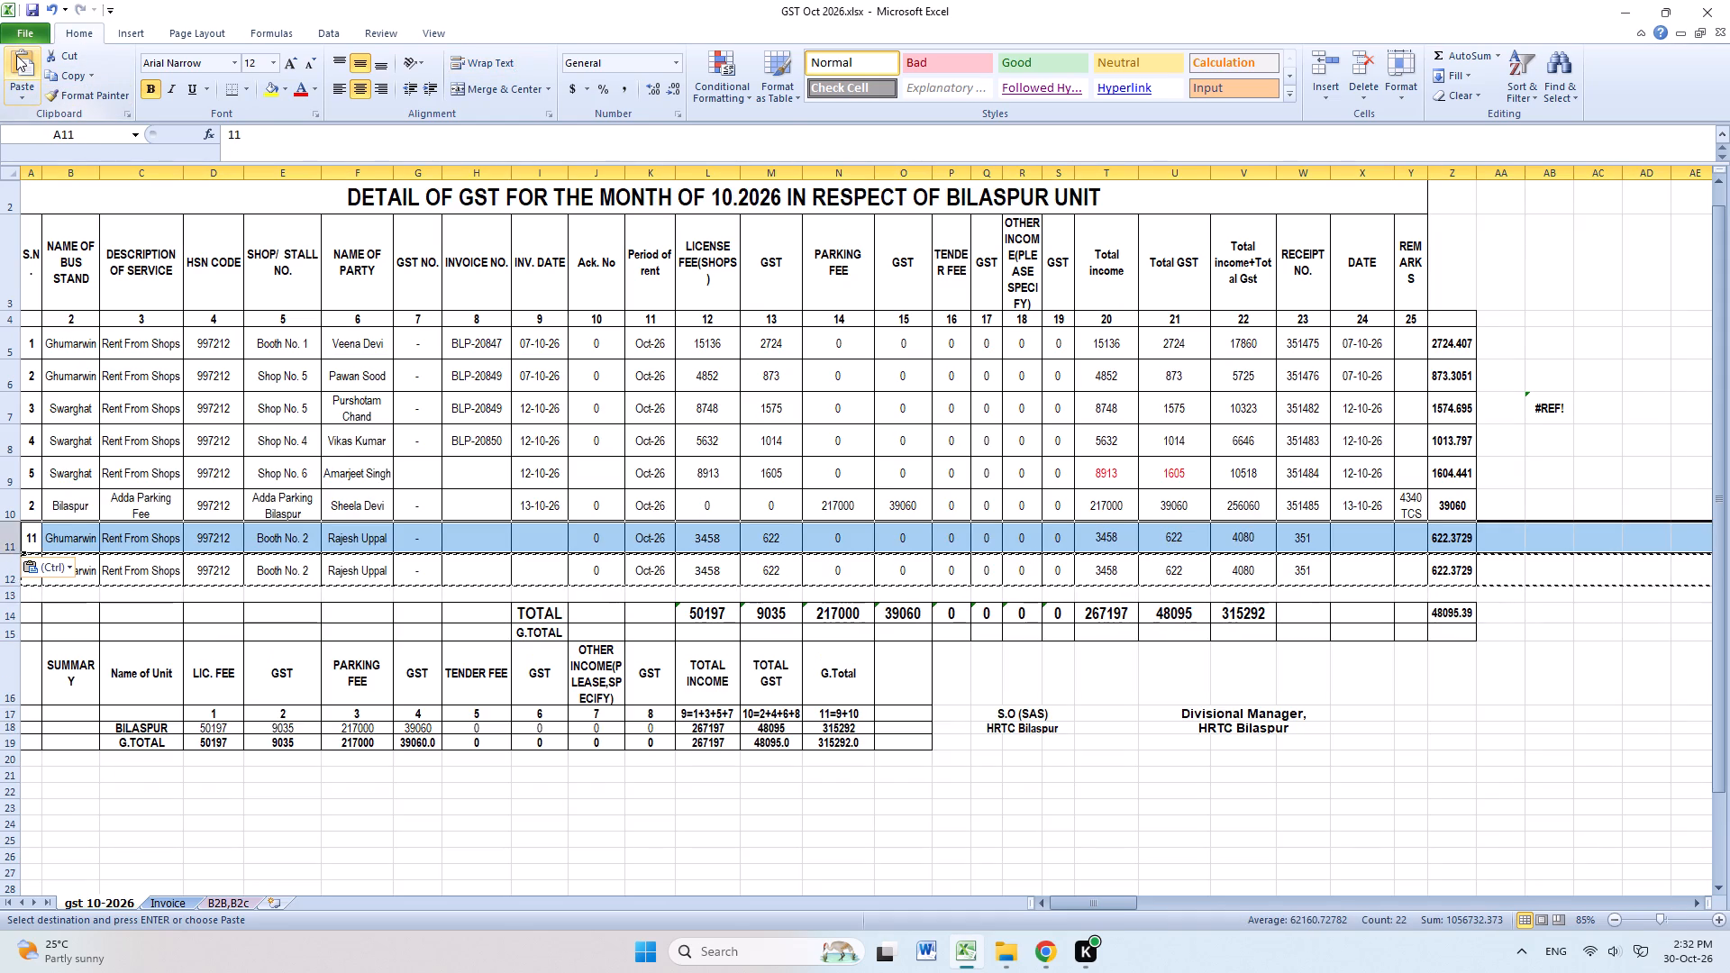
click(4, 561)
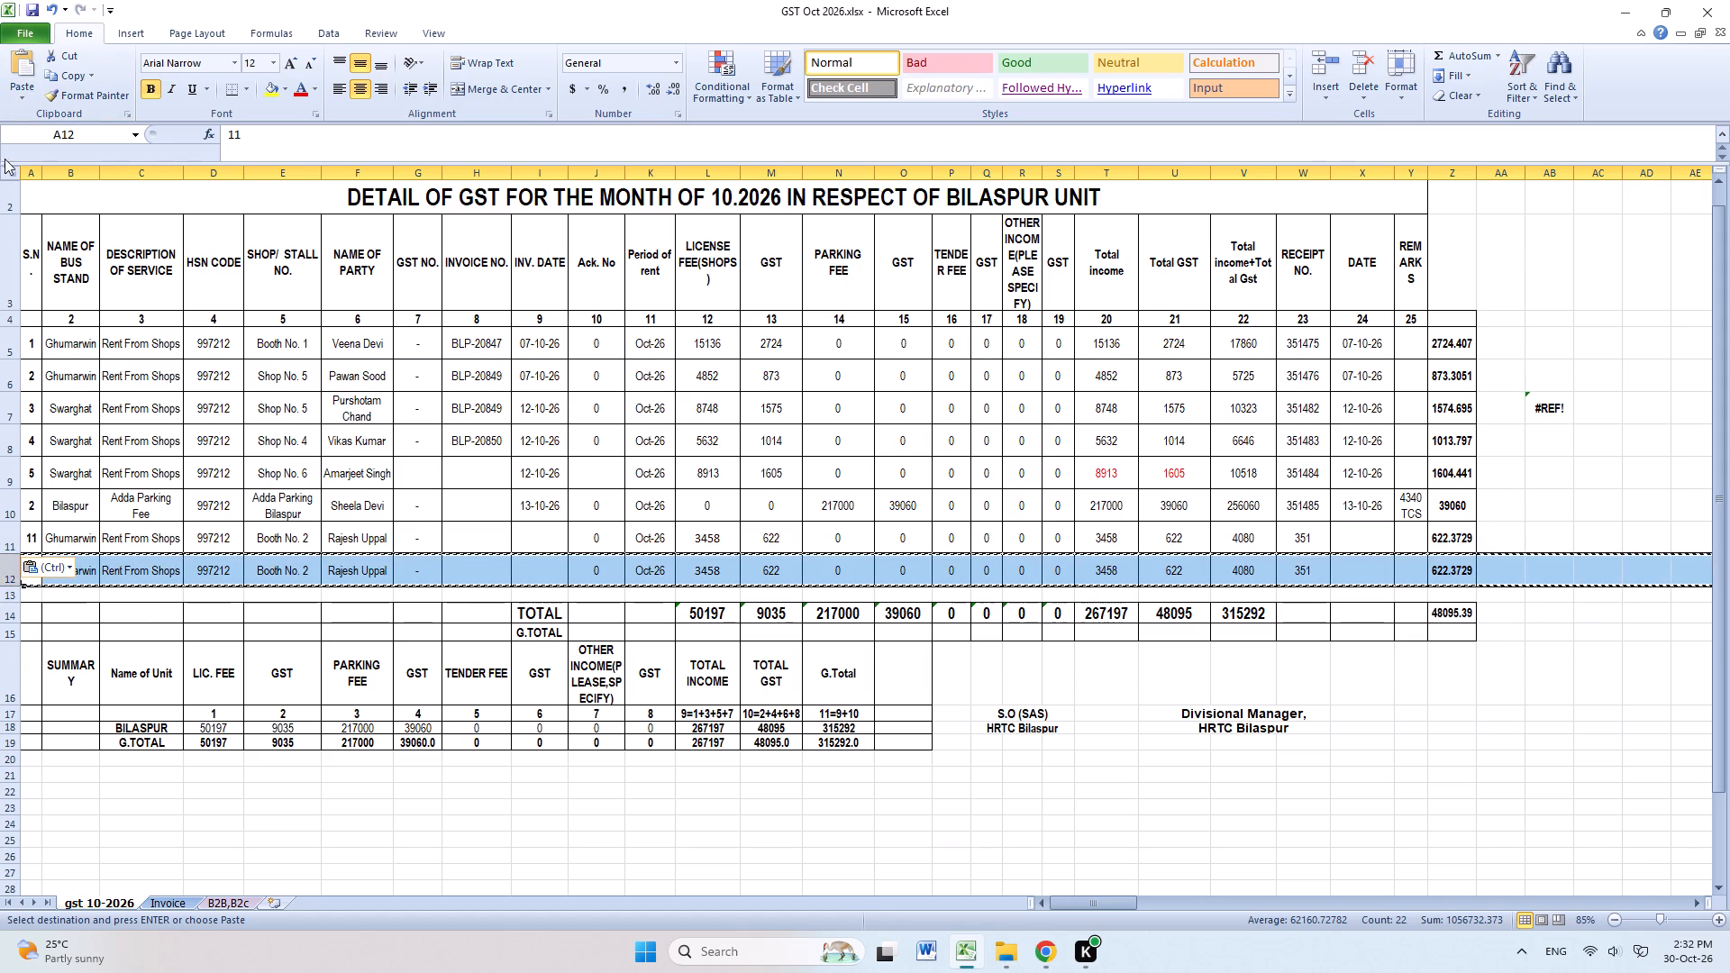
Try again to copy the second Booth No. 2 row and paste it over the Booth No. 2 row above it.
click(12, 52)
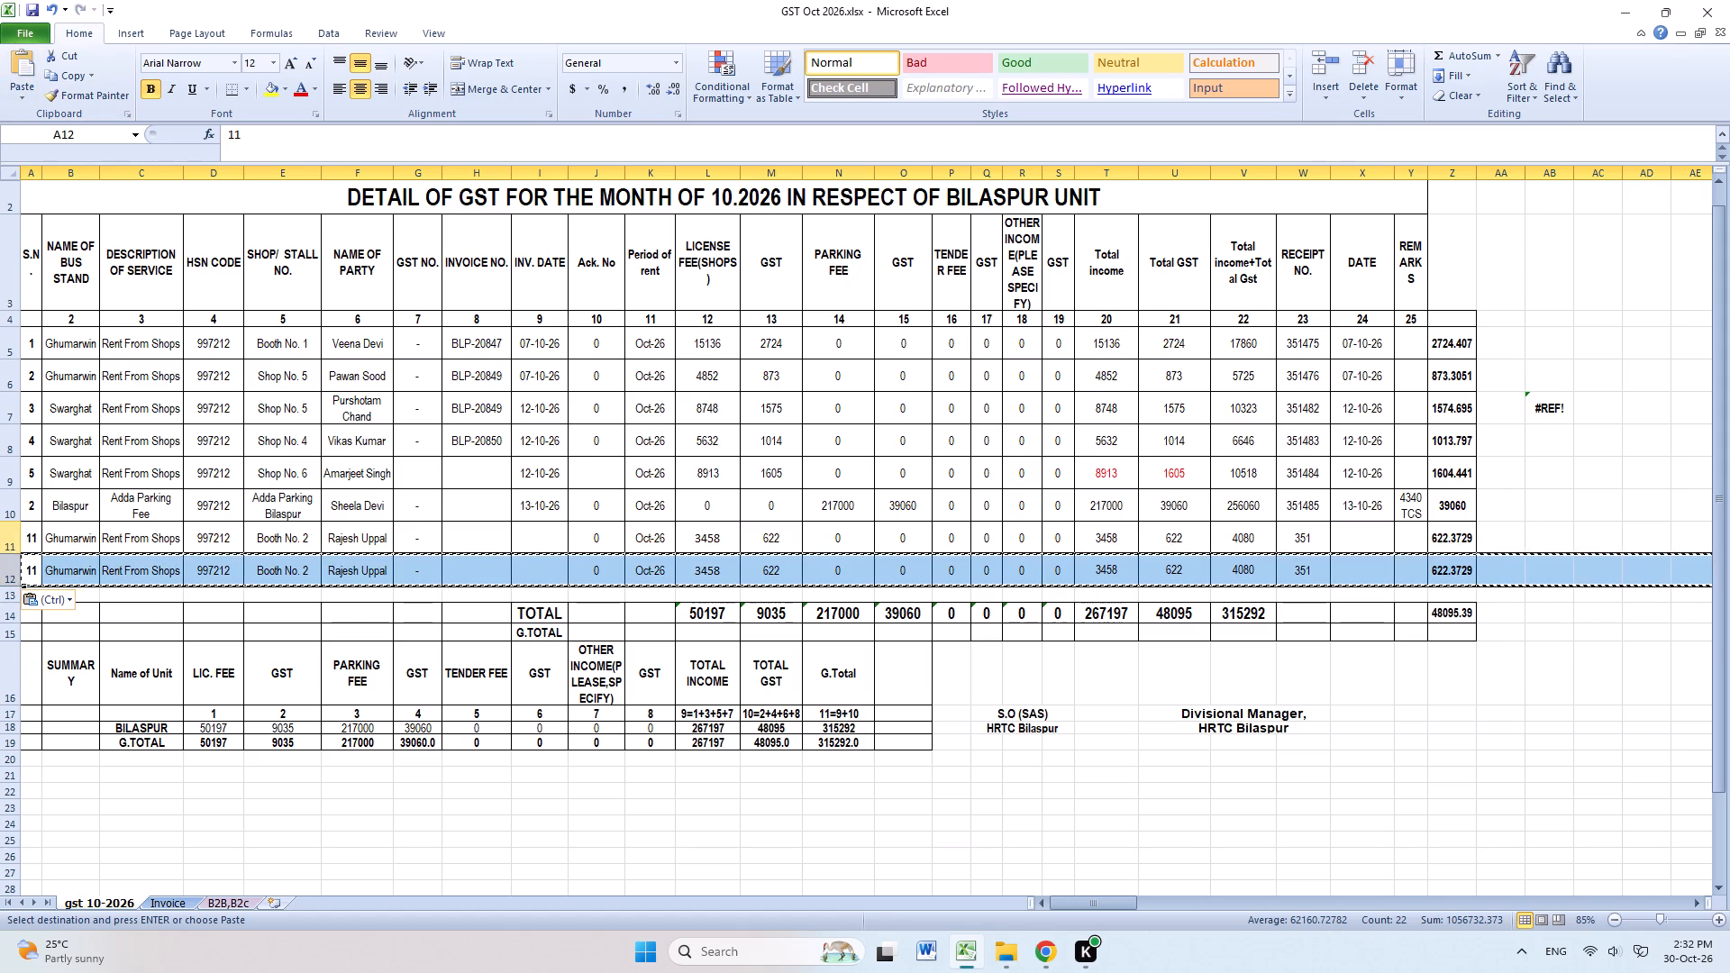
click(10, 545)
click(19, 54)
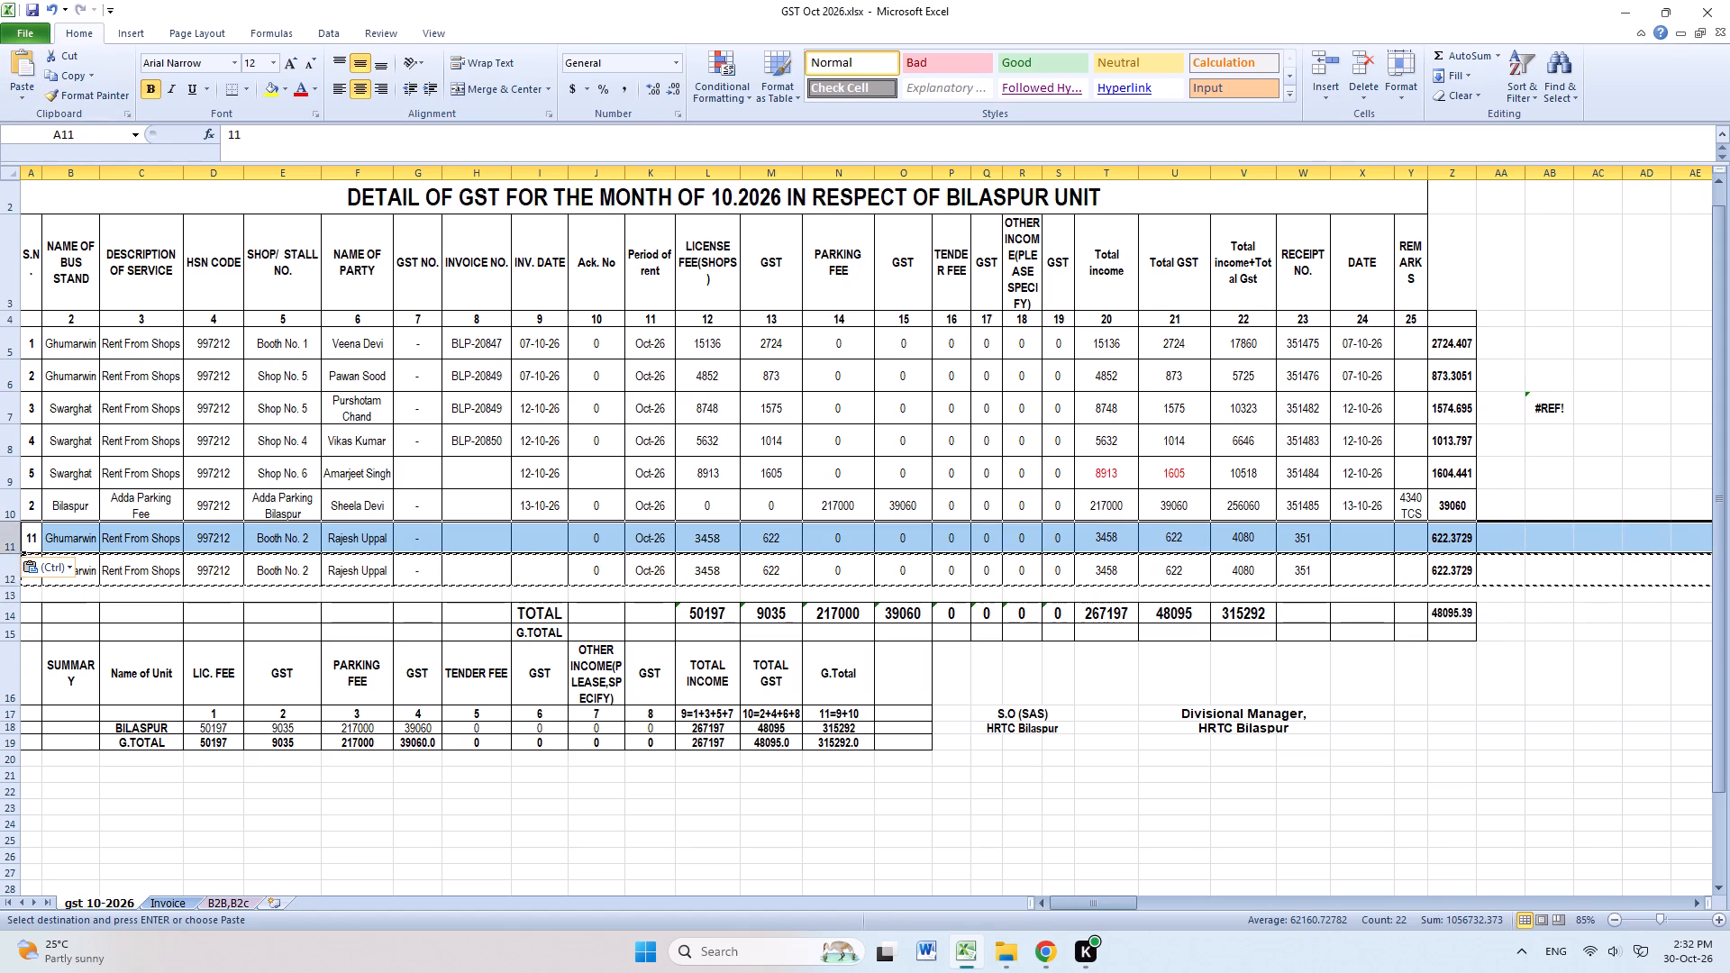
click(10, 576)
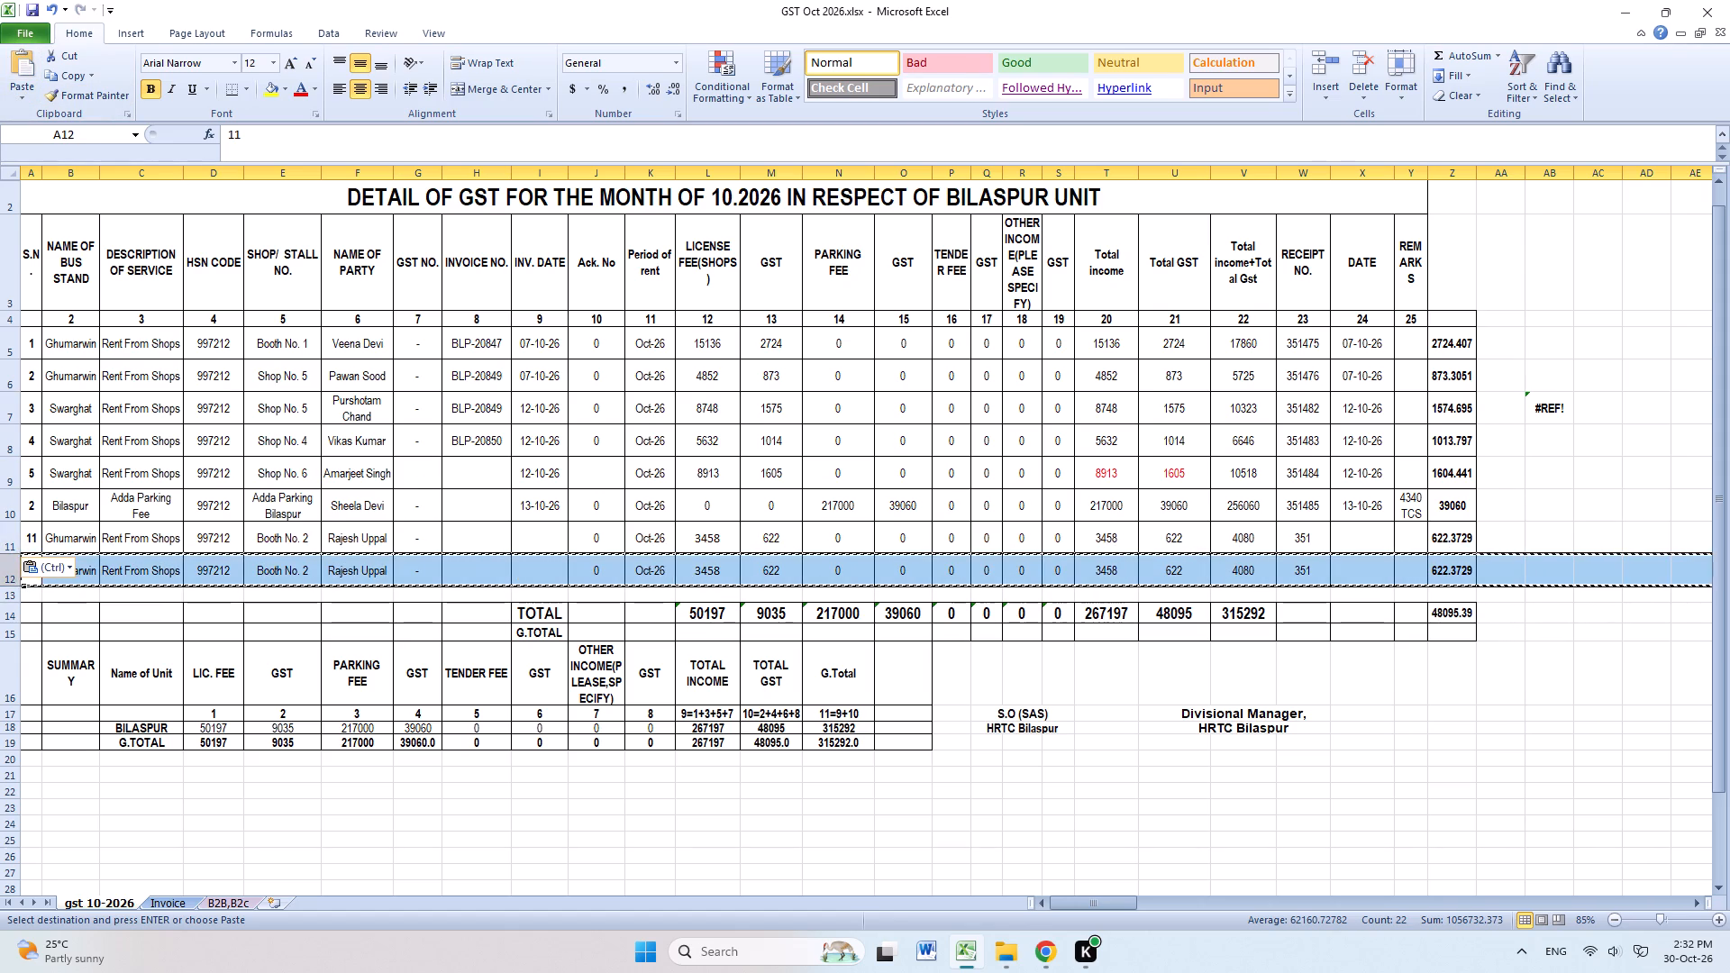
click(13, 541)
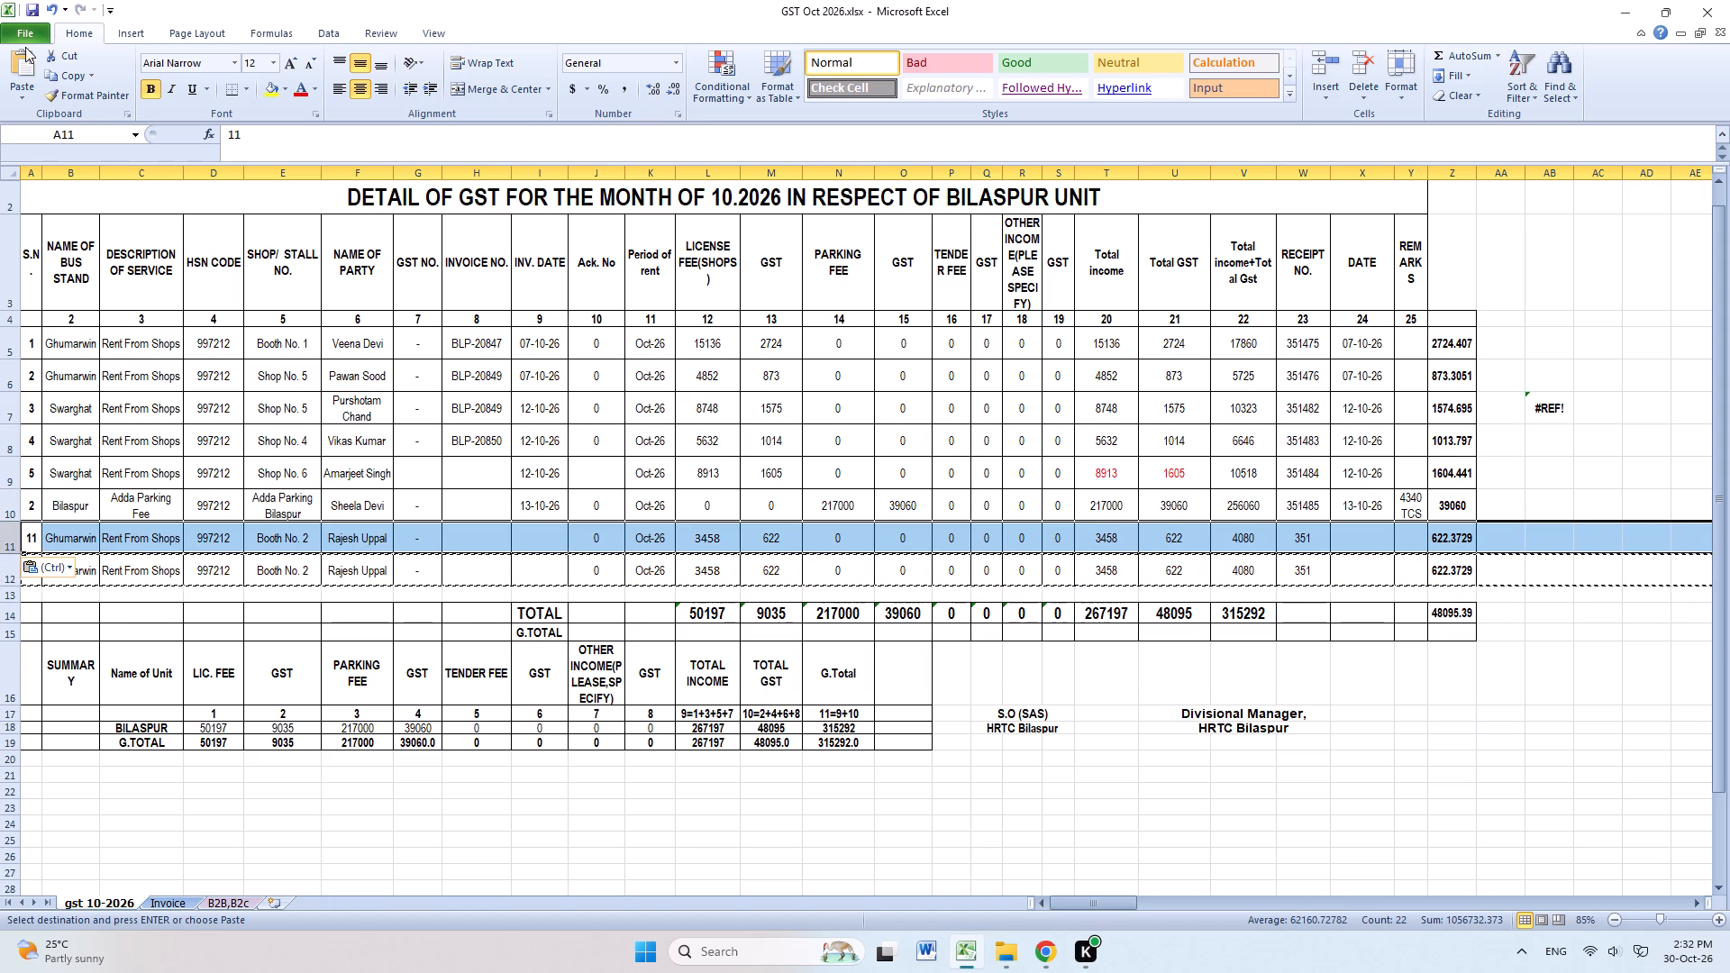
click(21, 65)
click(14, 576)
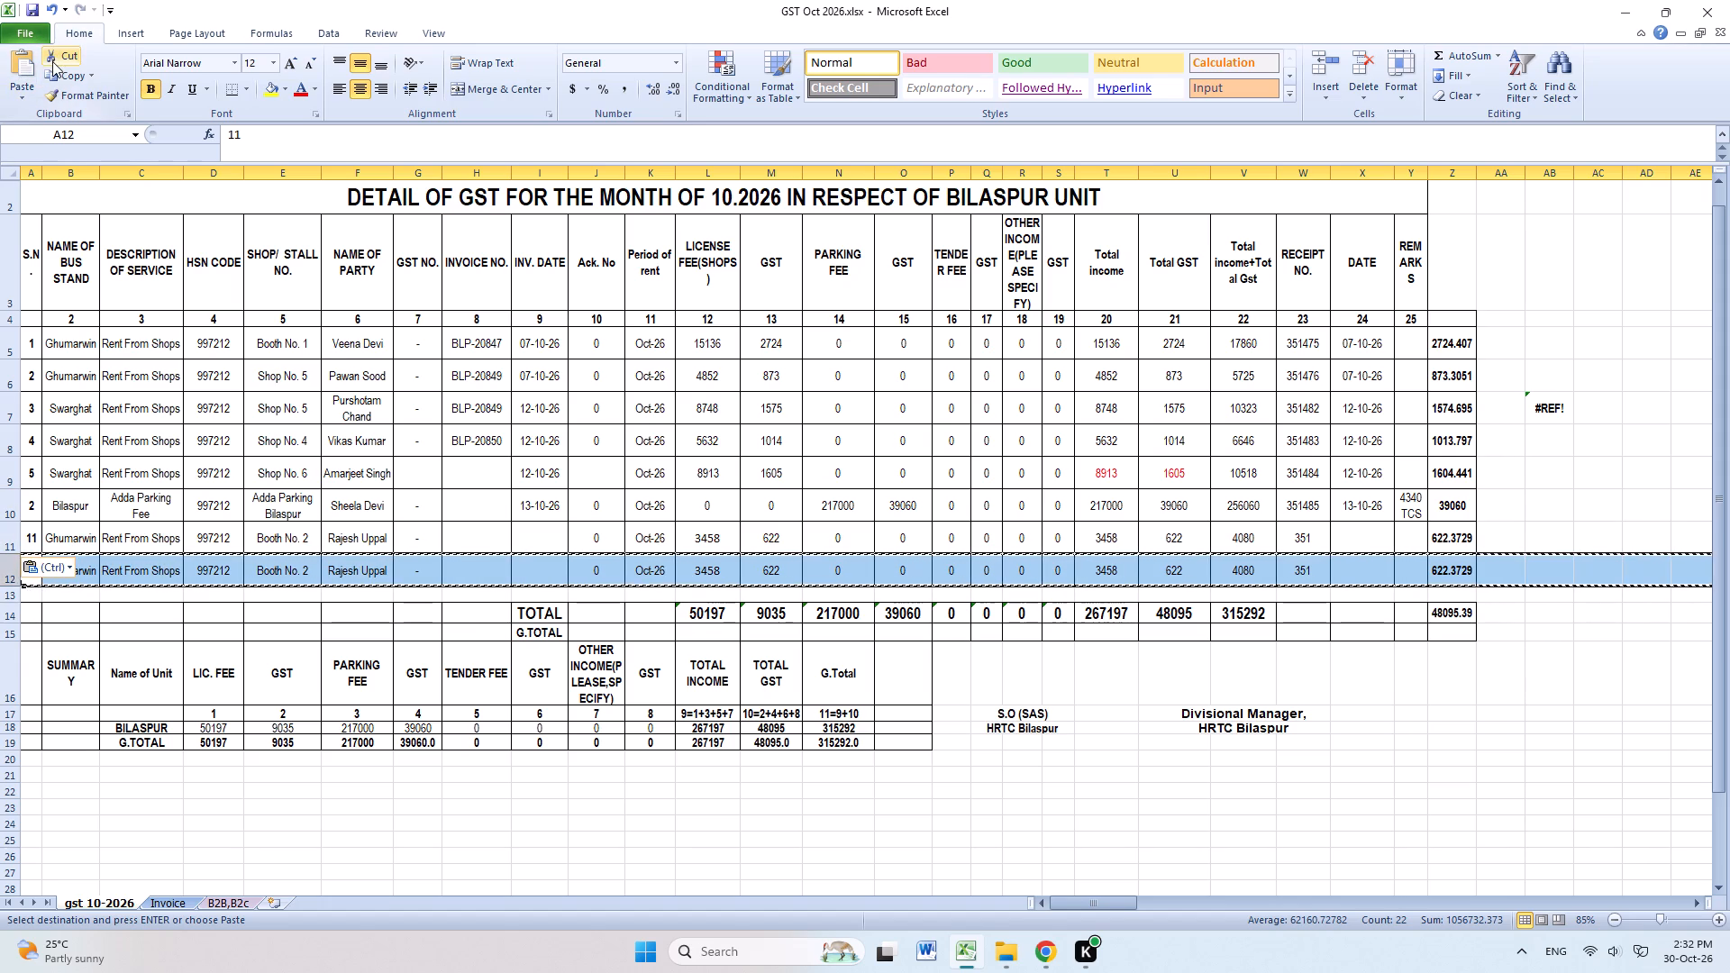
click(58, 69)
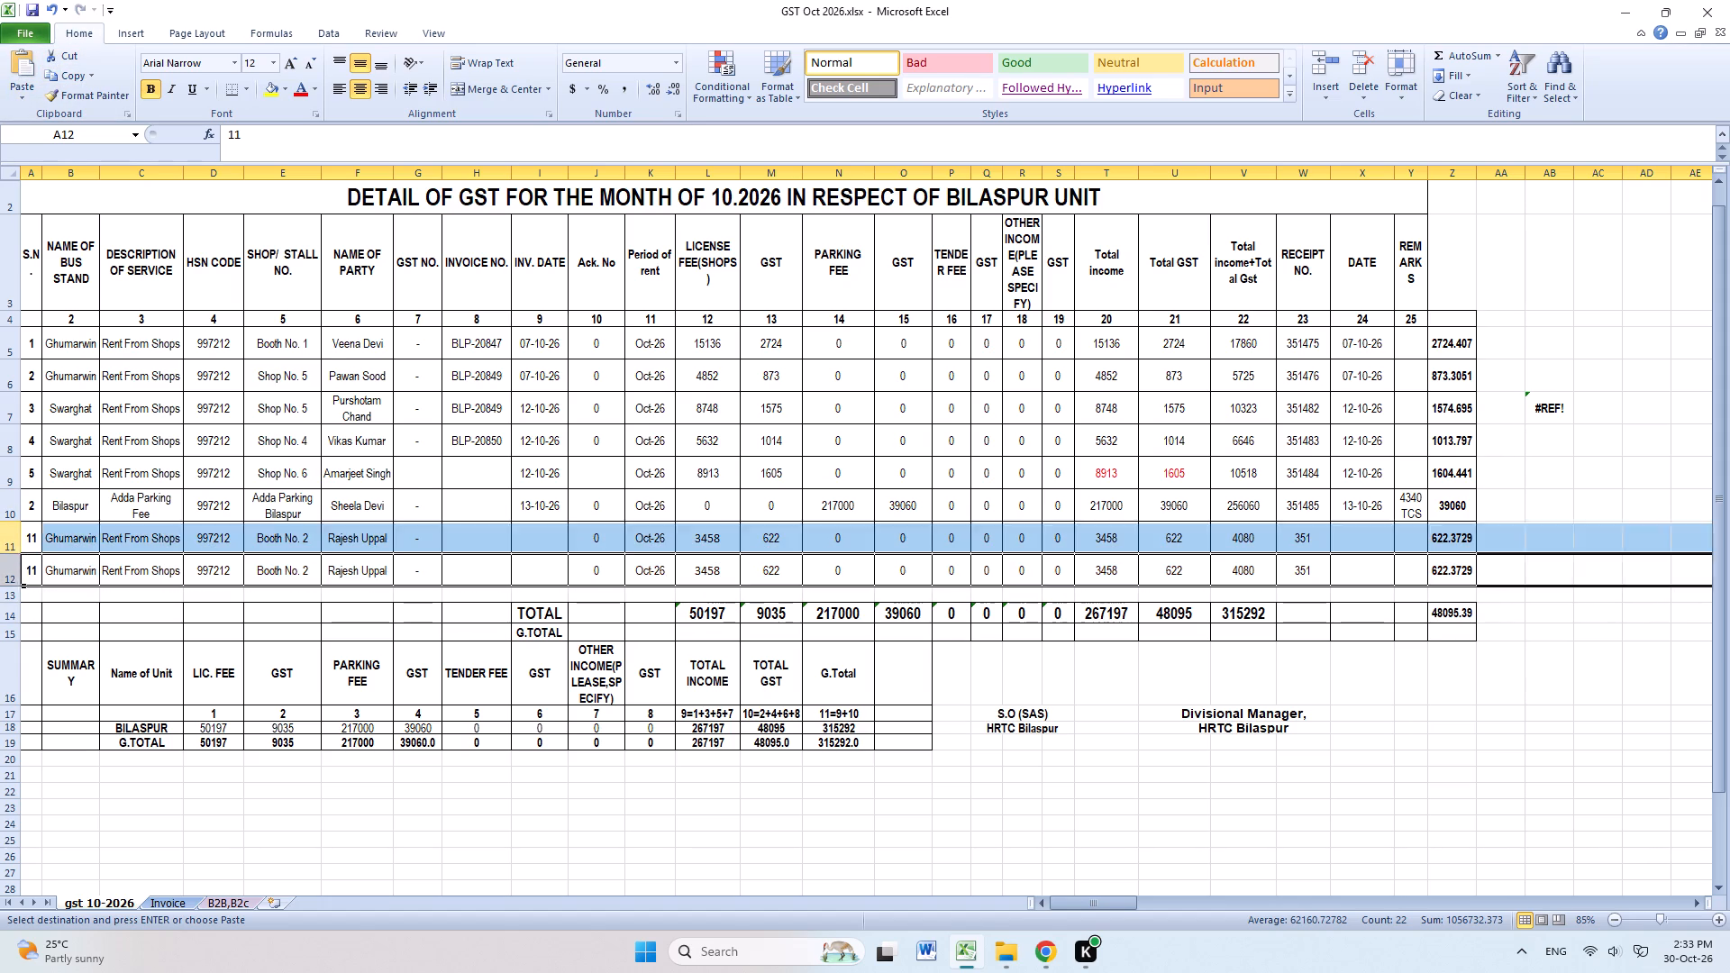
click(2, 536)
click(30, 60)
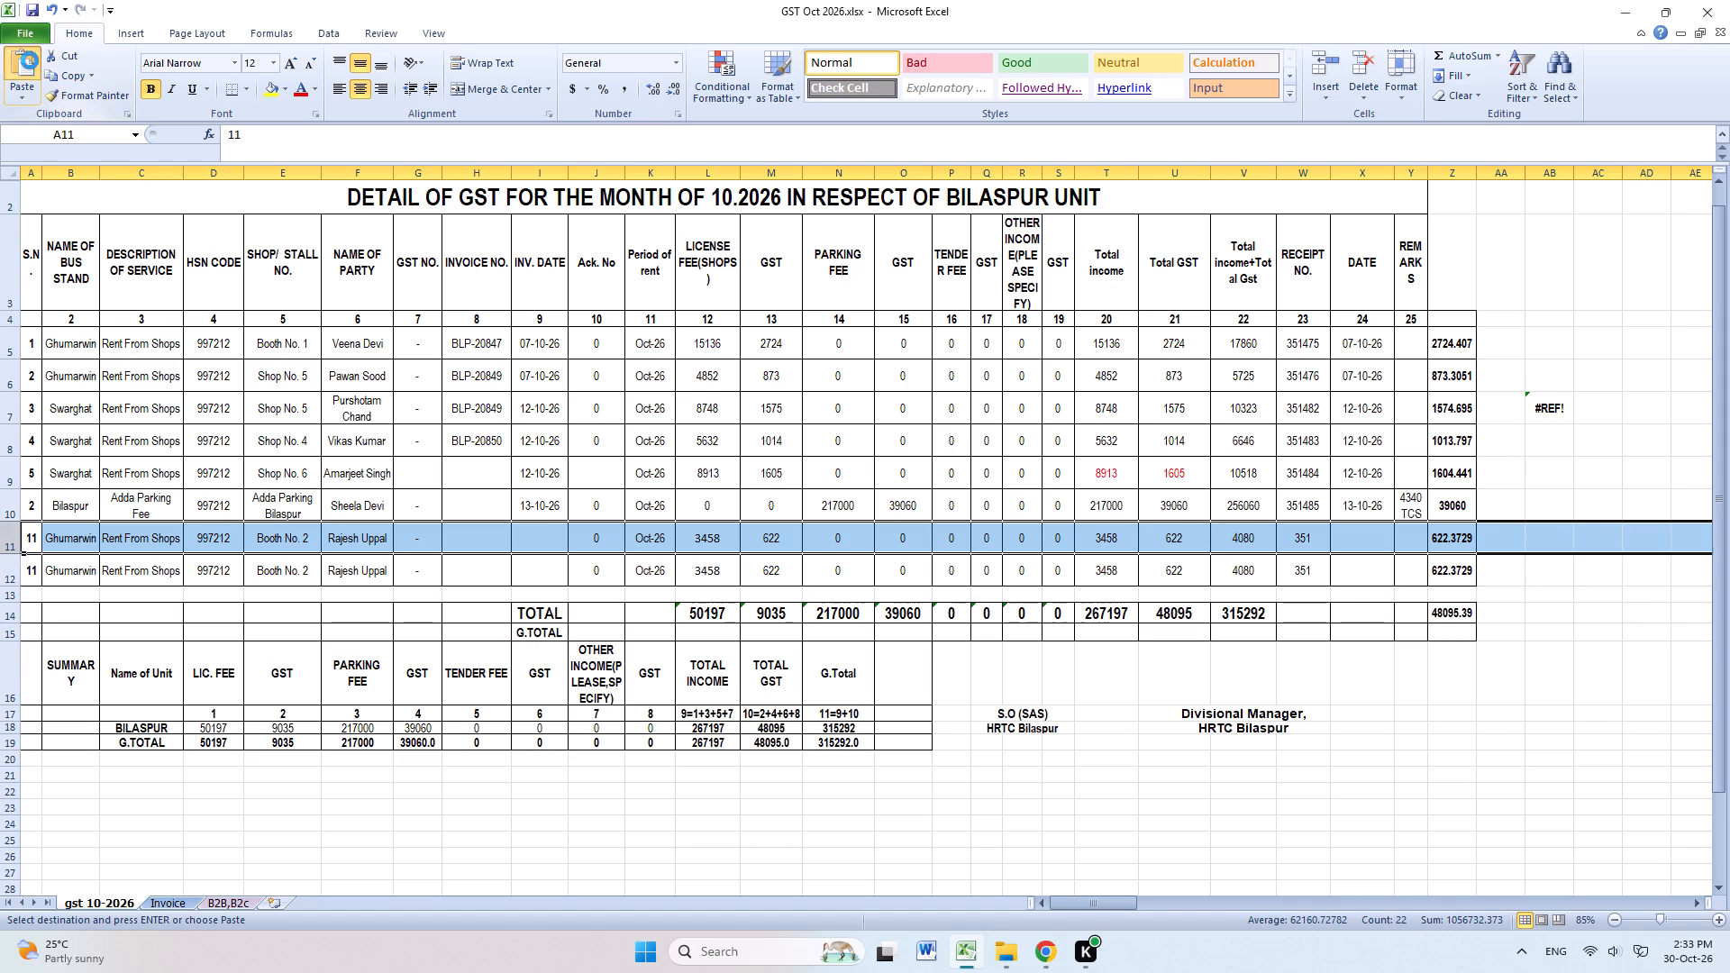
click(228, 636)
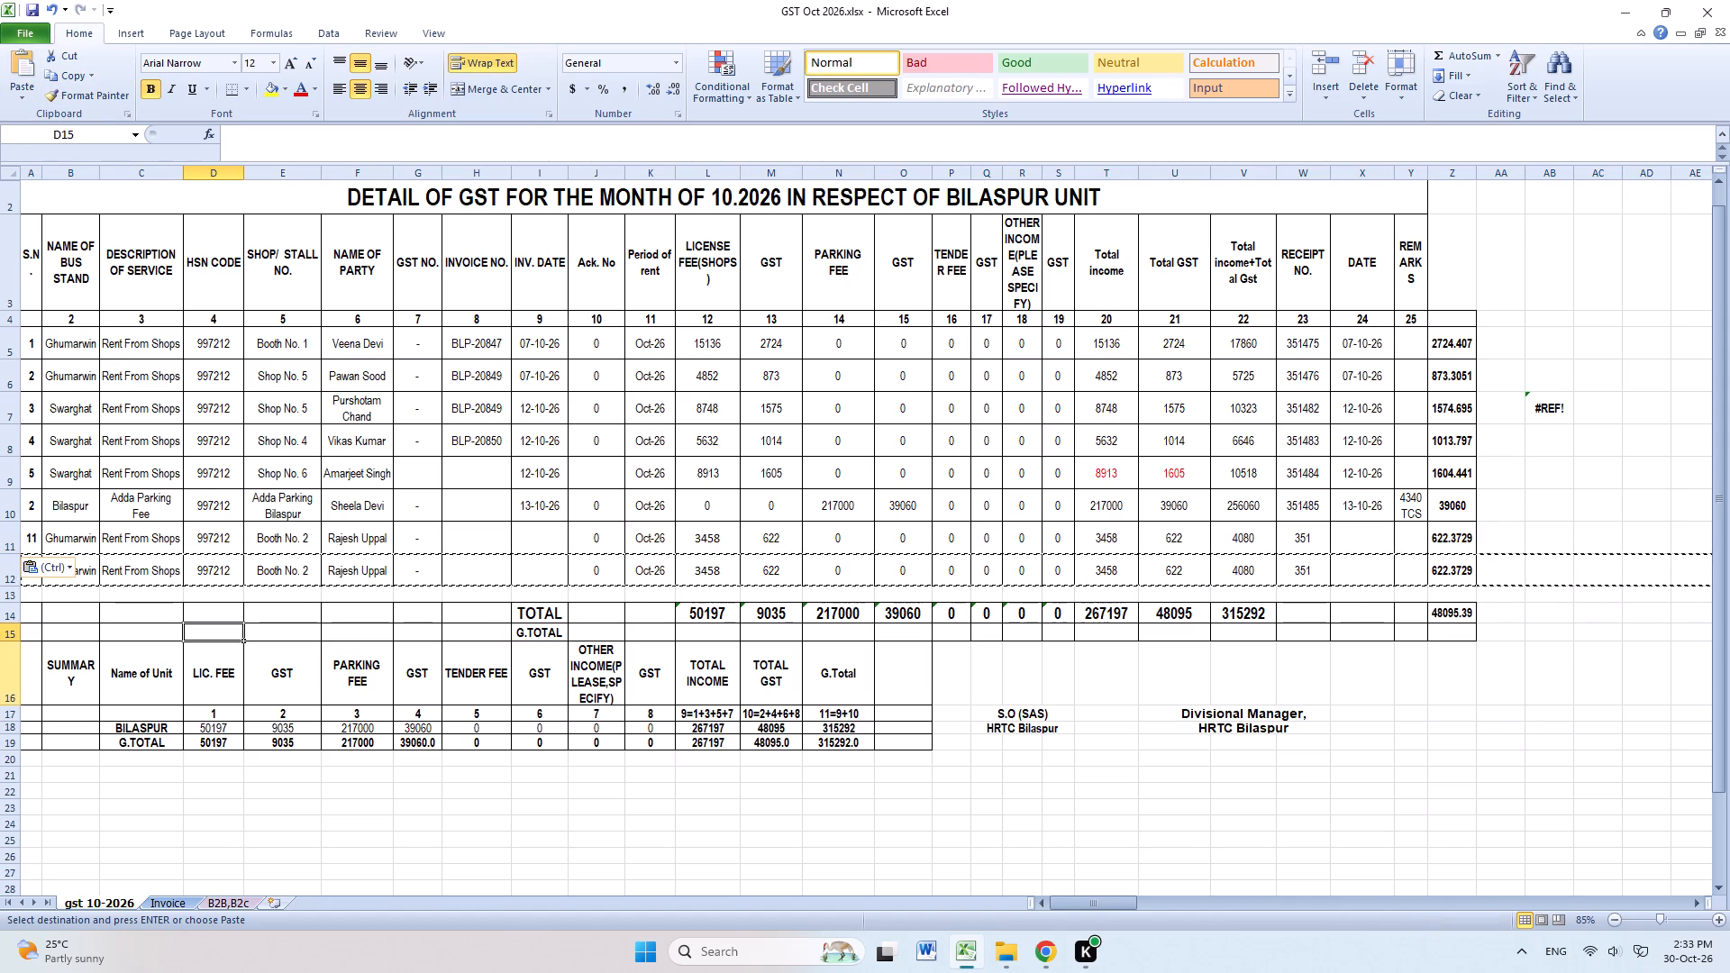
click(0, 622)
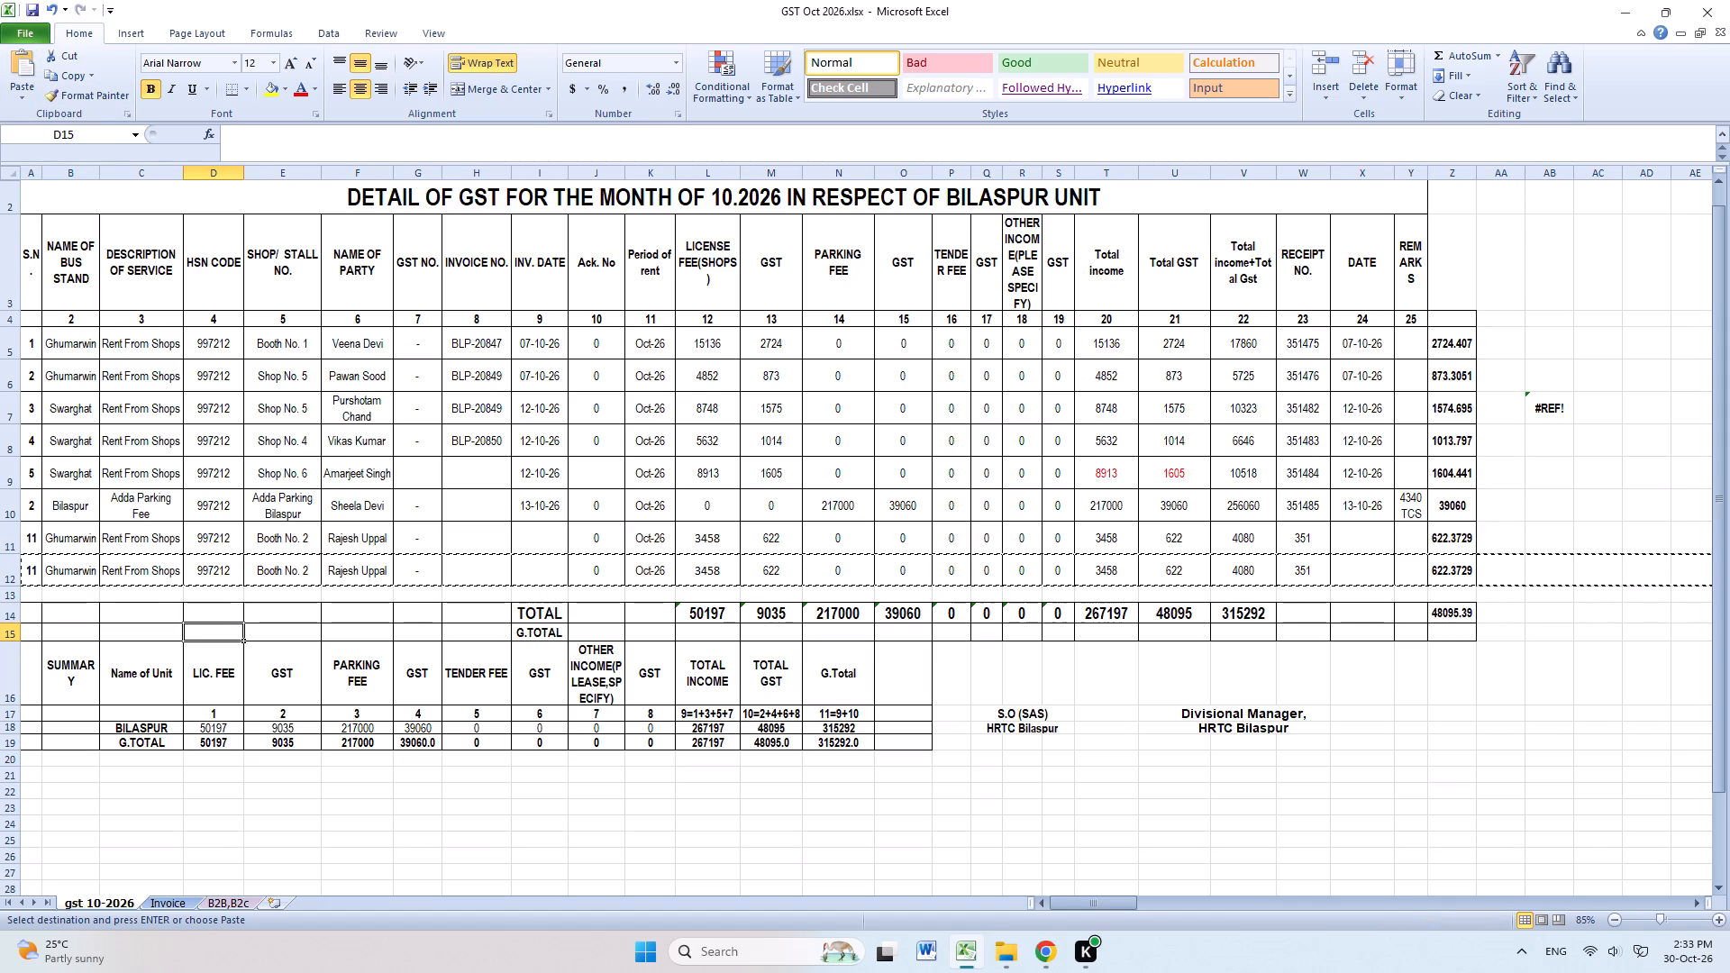
Insert five blank rows between the Adda Parking Fee row and the Ghumarwin Booth No. 2 rows.
click(5, 553)
right_click(5, 553)
click(80, 670)
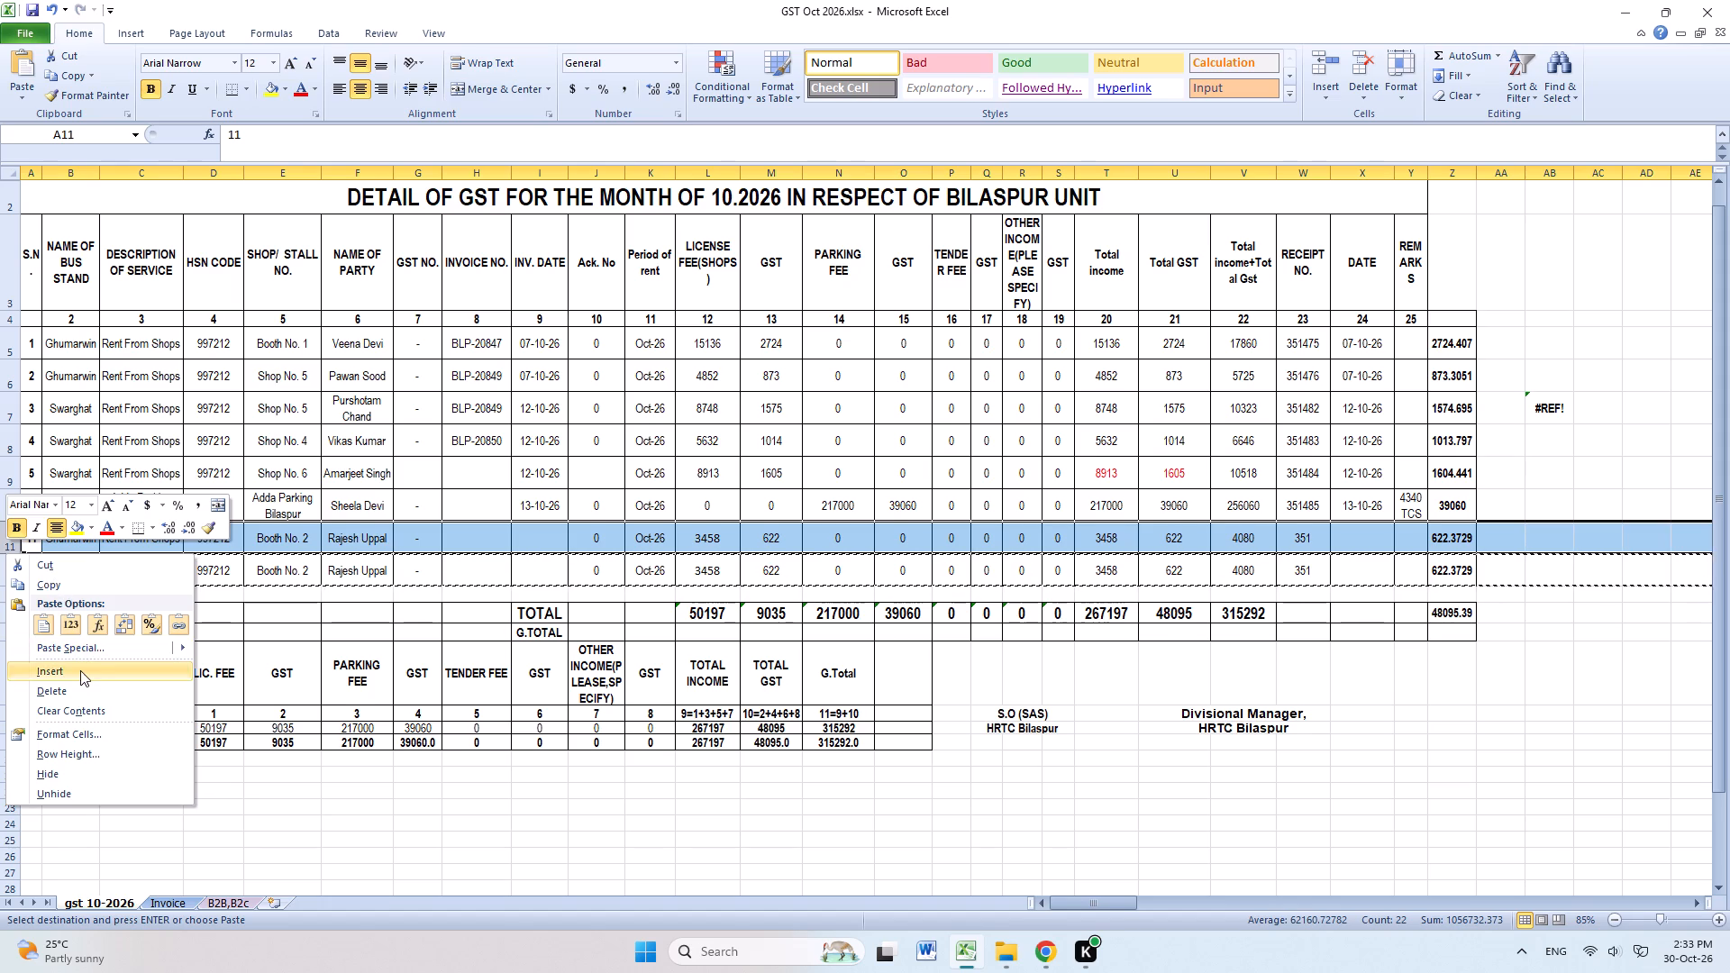
click(18, 538)
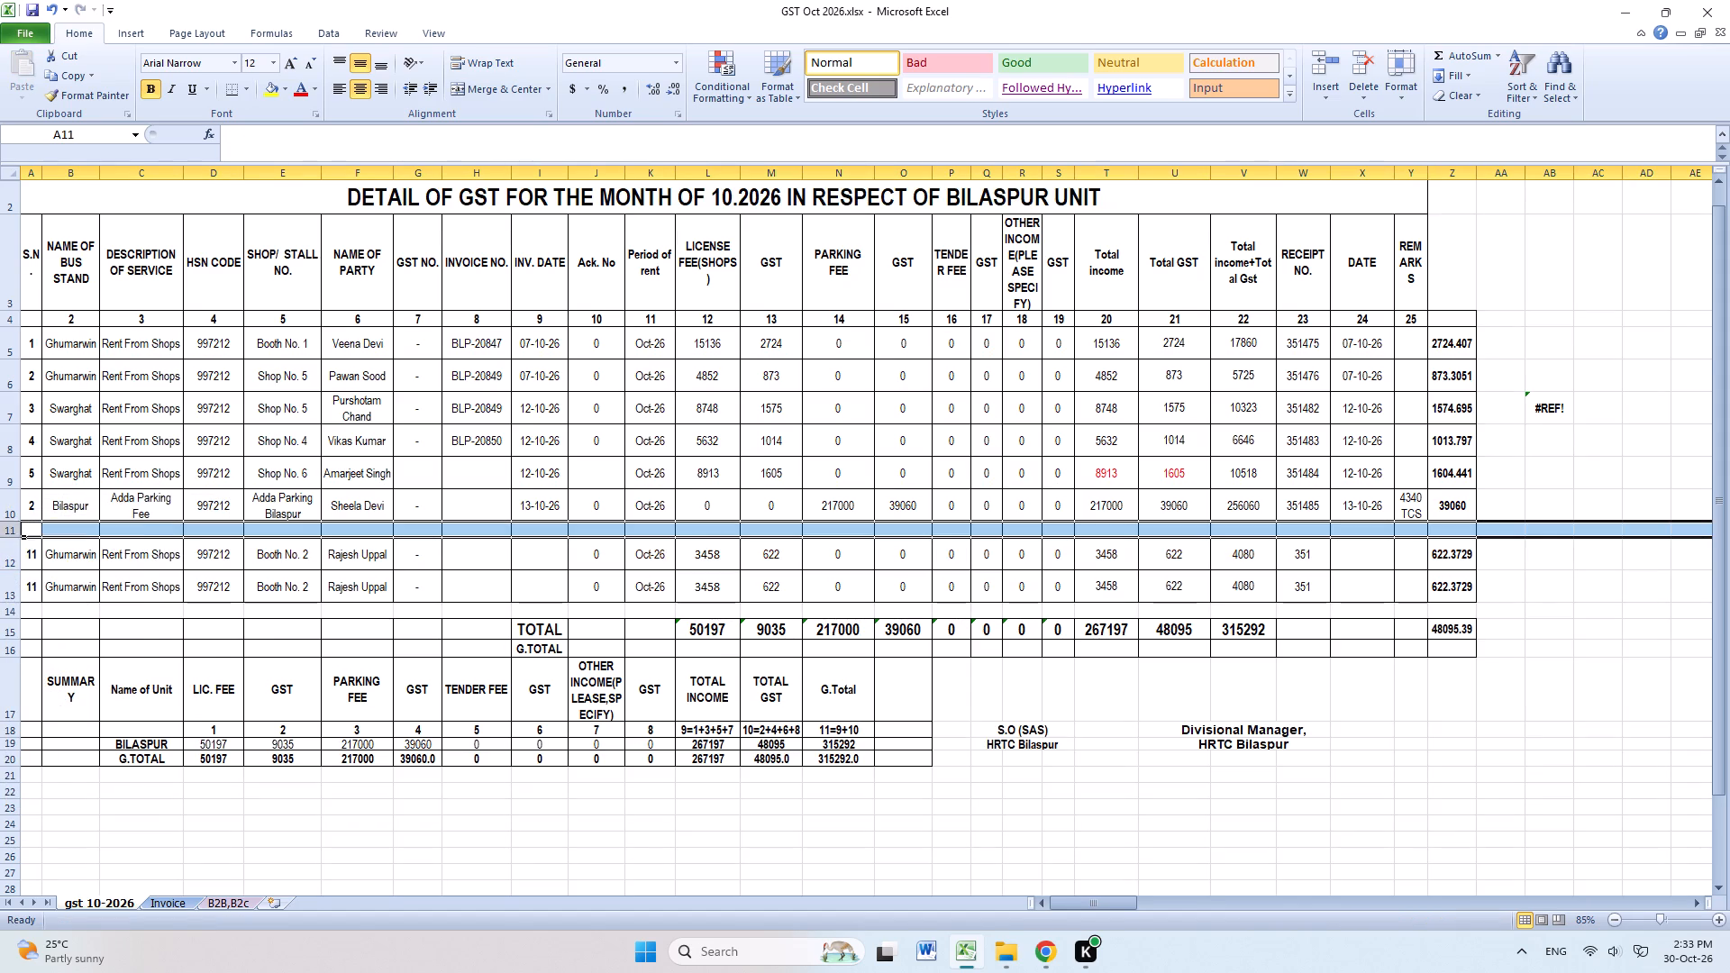
right_click(18, 538)
click(77, 660)
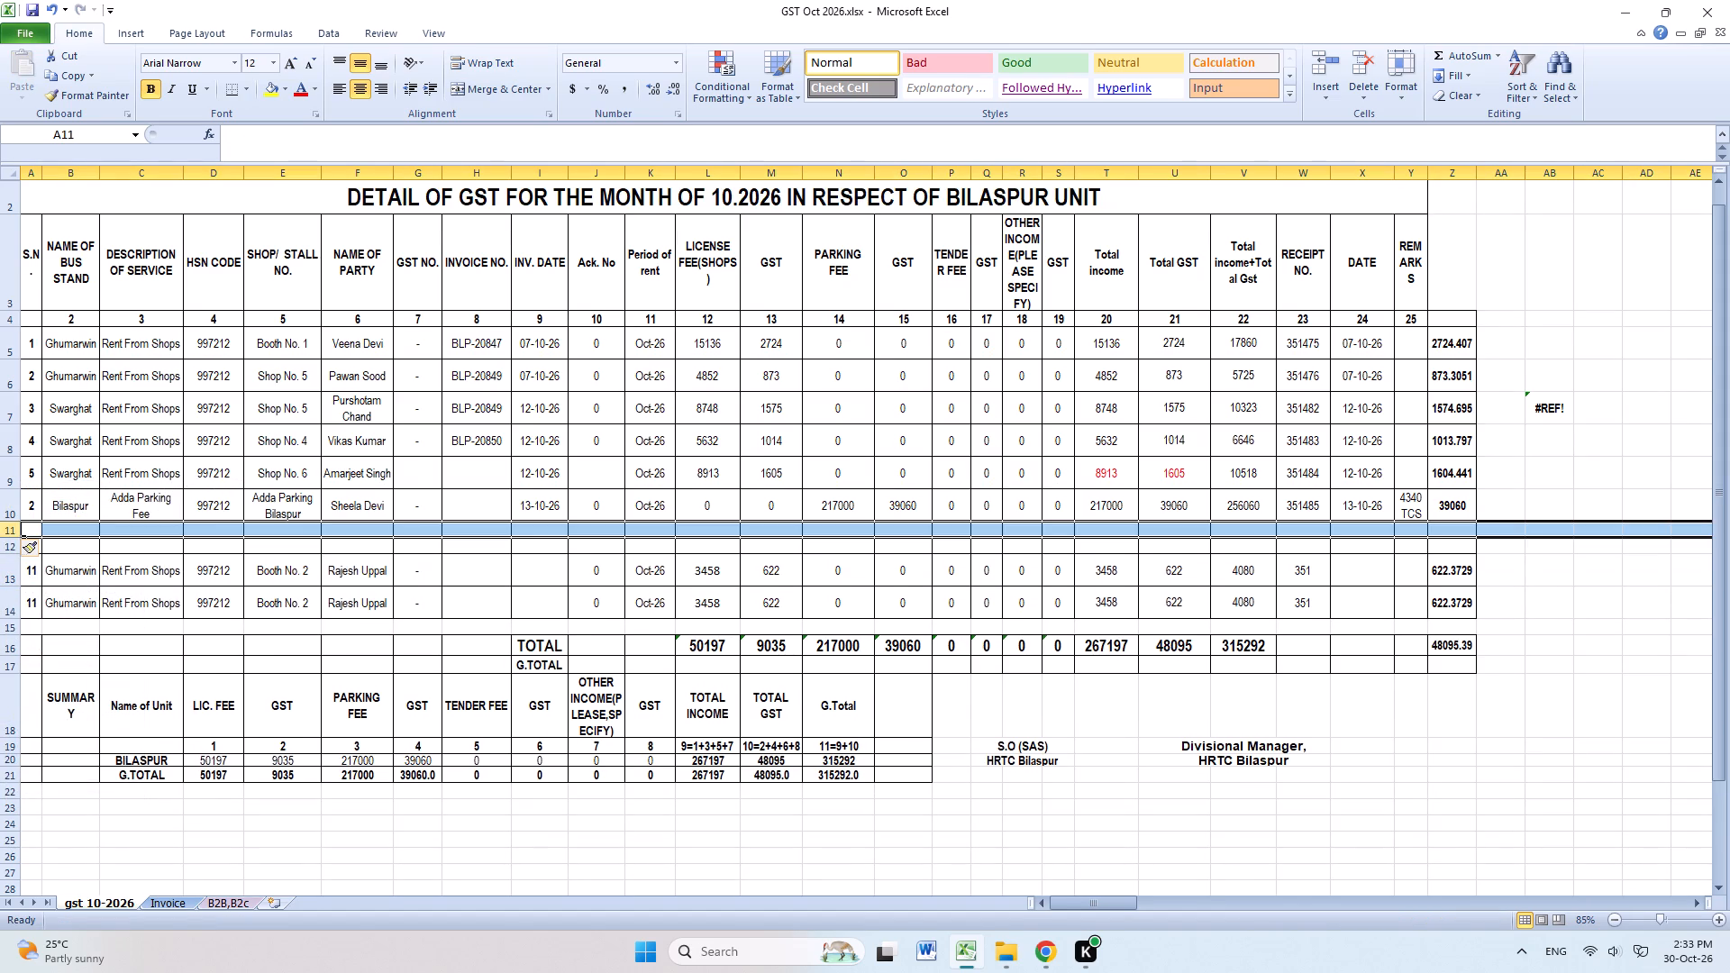
right_click(0, 541)
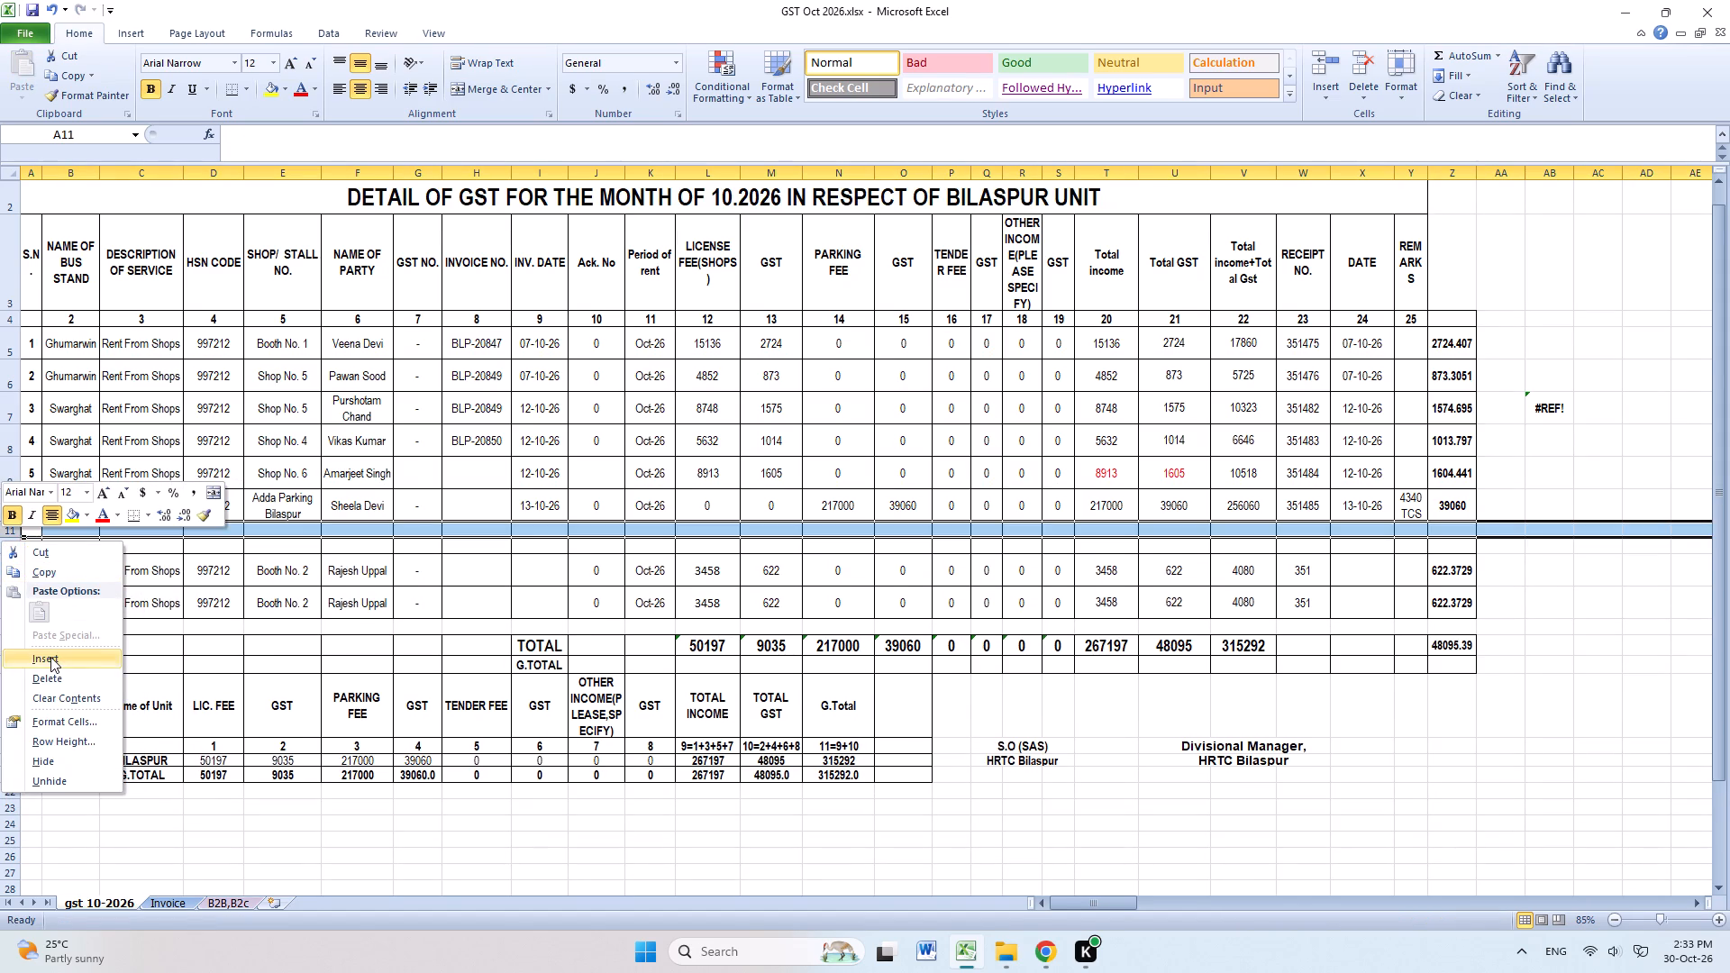
click(50, 657)
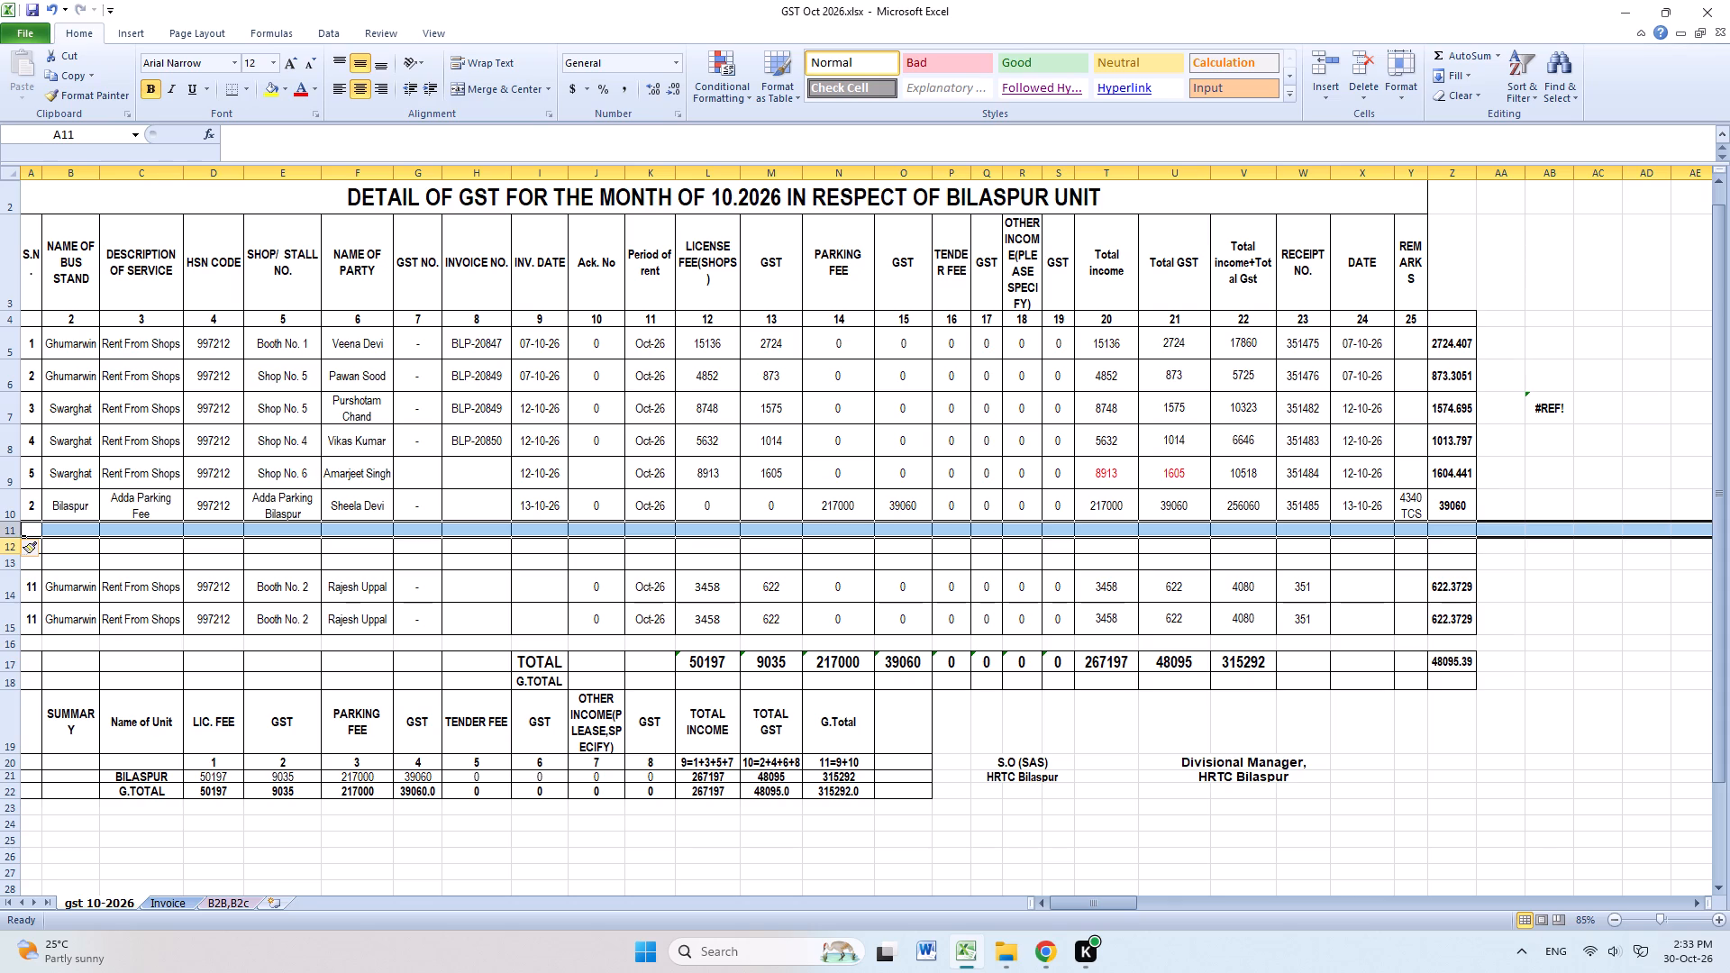
right_click(10, 544)
click(64, 656)
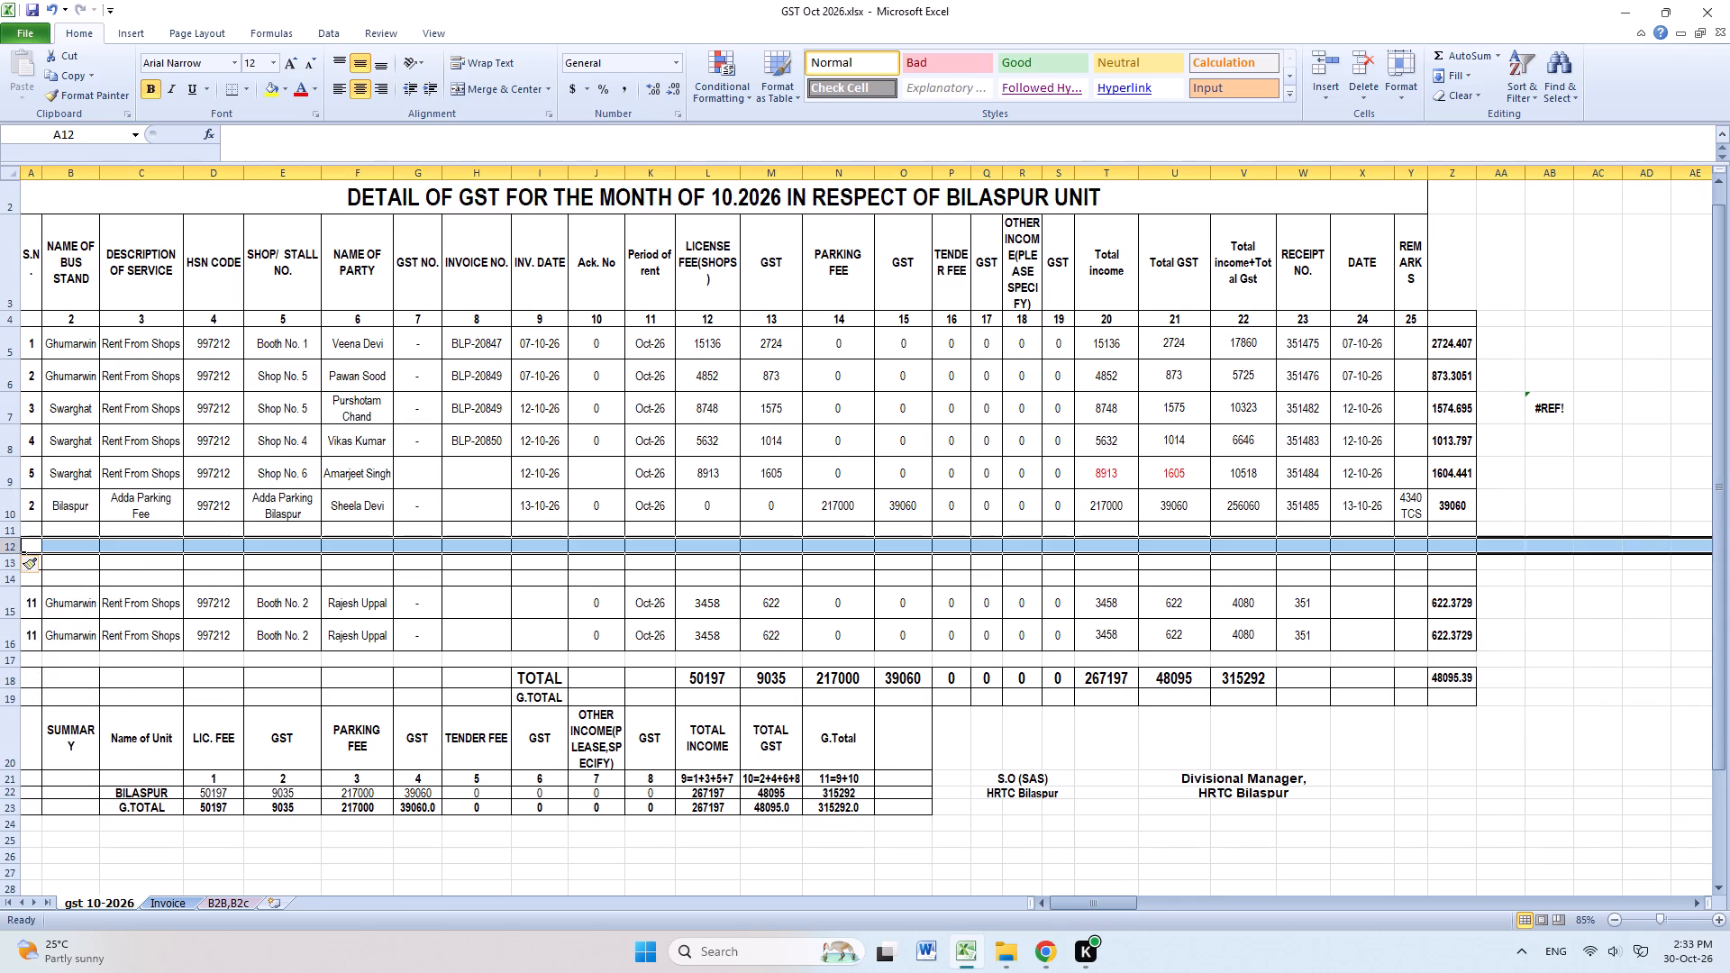
right_click(13, 559)
click(50, 677)
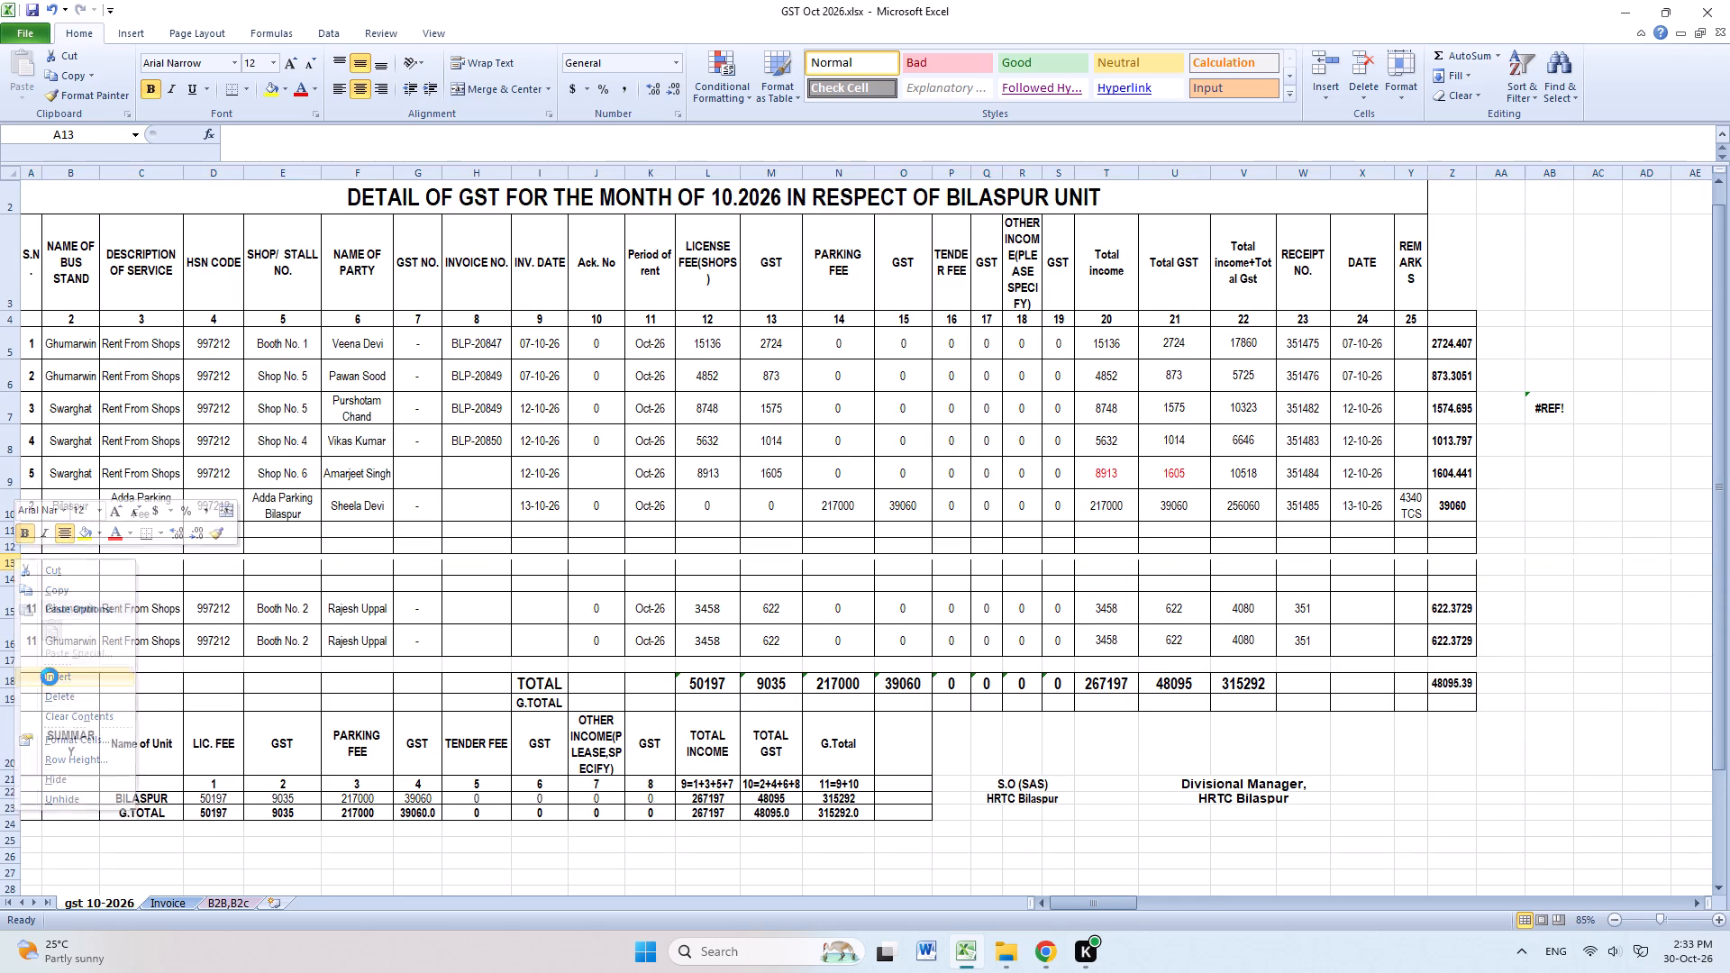
click(141, 574)
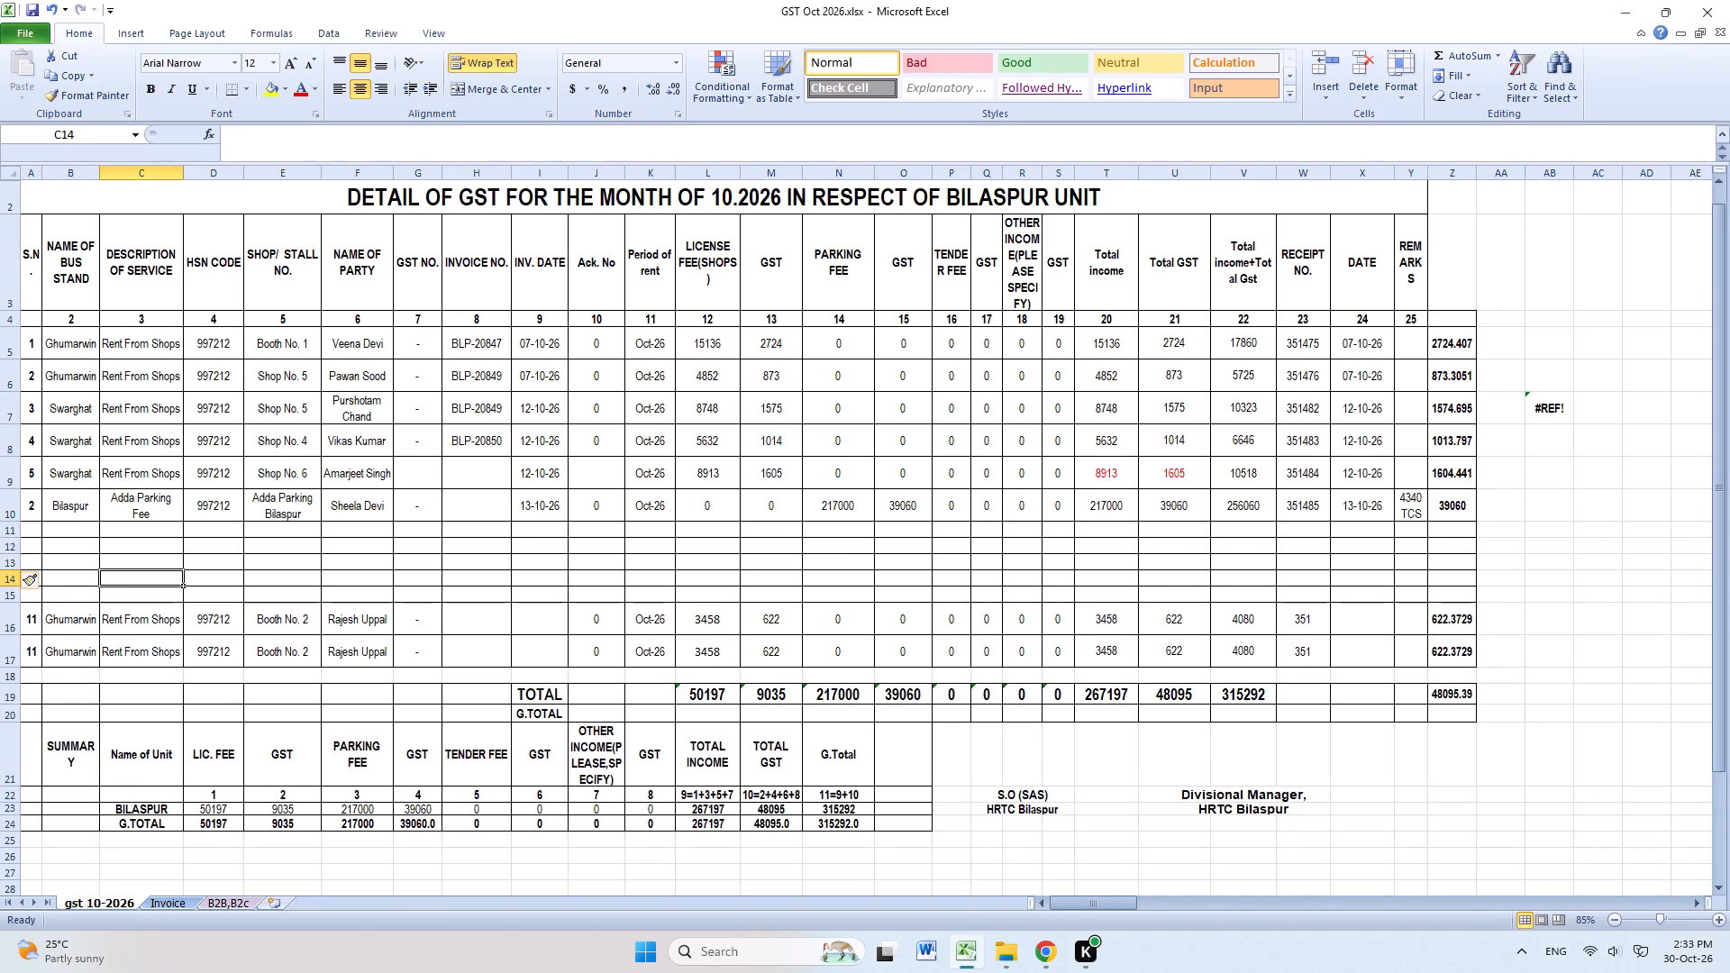
Start an entry in the first blank row with bus stand Bilaspur, description Rent From Shops and HSN code 997212.
click(32, 515)
click(79, 532)
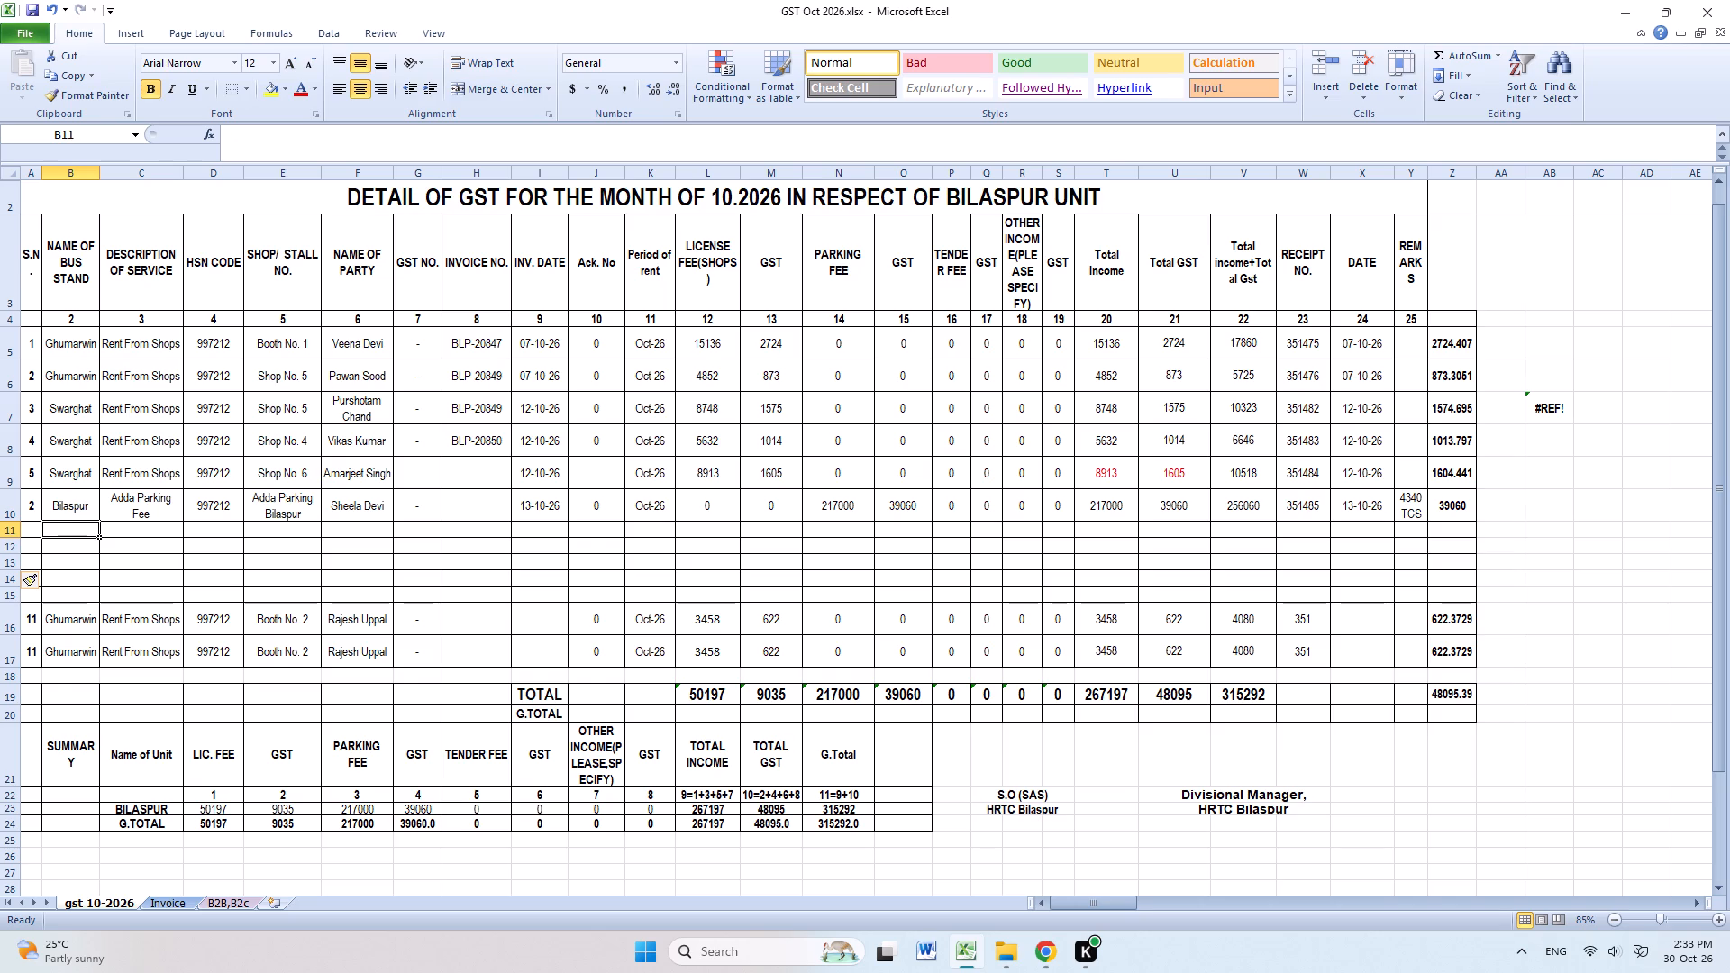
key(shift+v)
key(BackSpace)
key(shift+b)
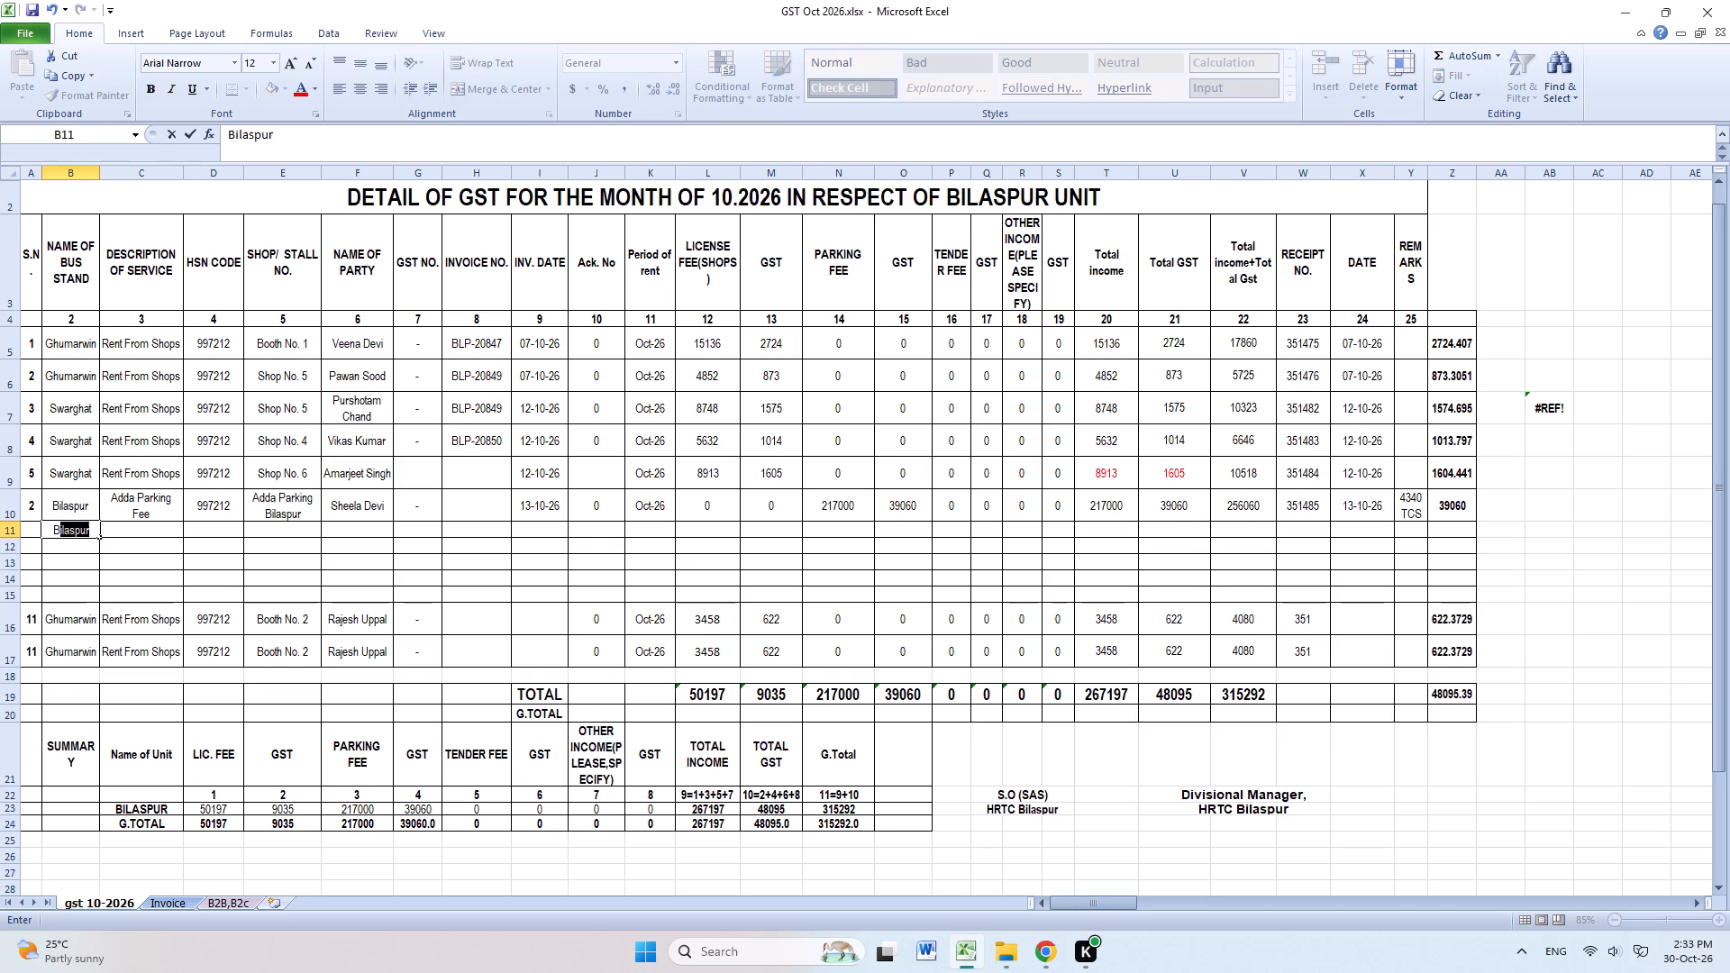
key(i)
key(Tab)
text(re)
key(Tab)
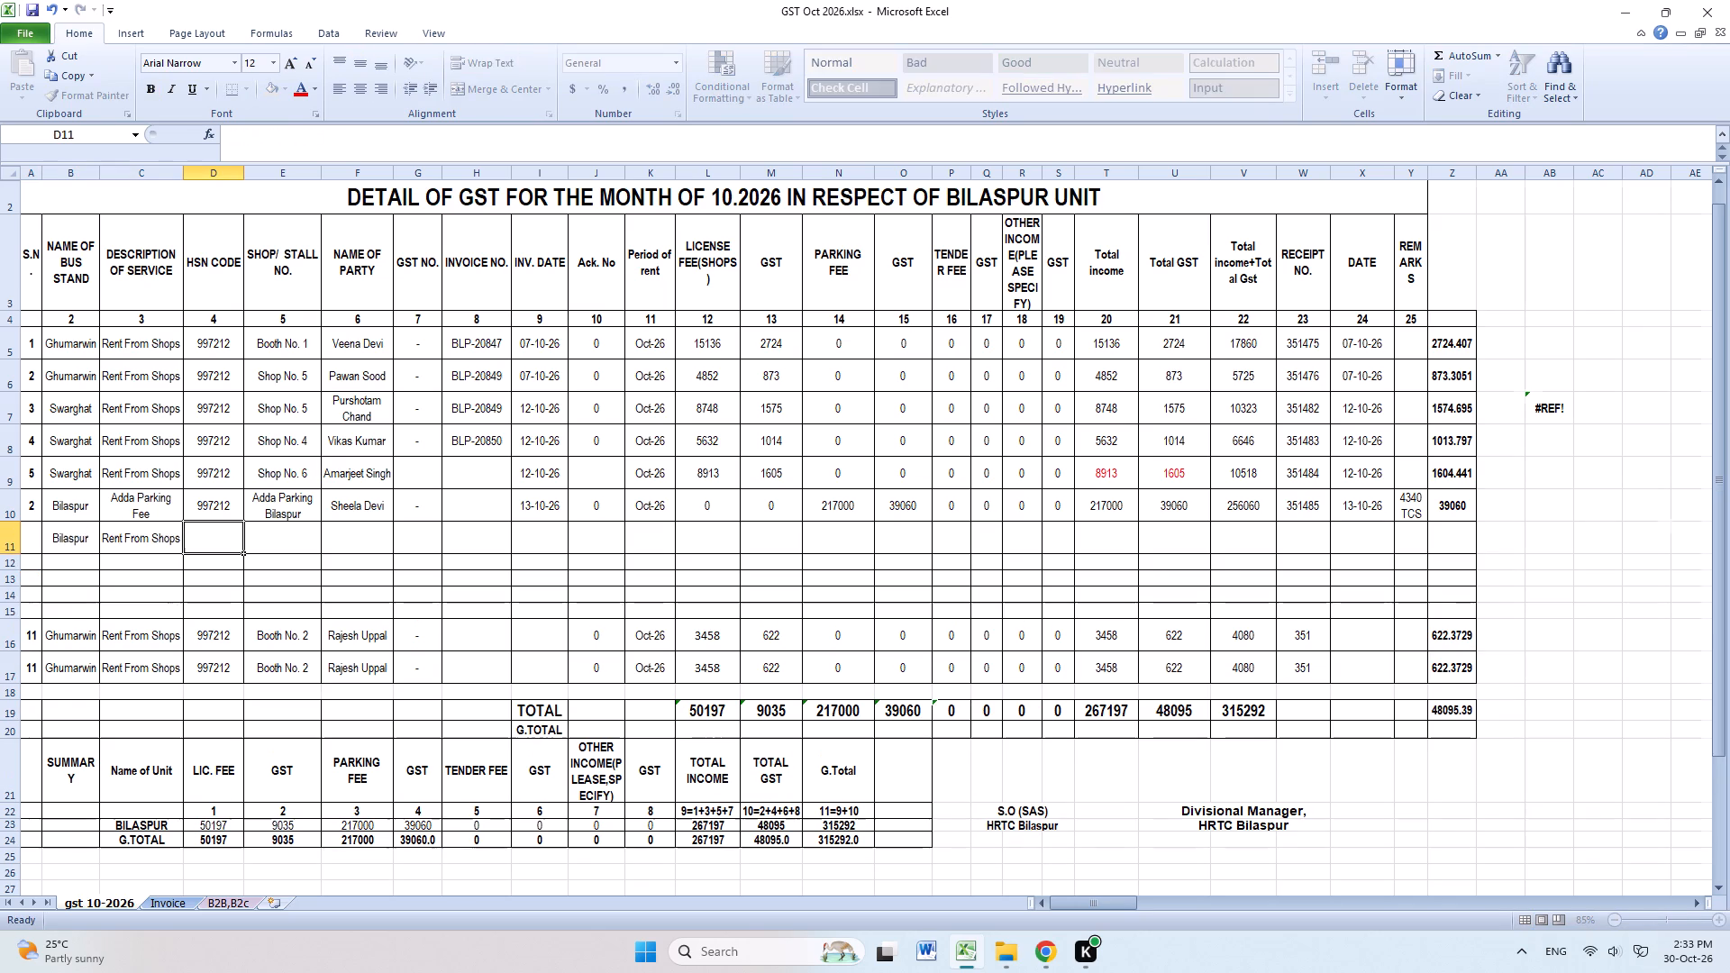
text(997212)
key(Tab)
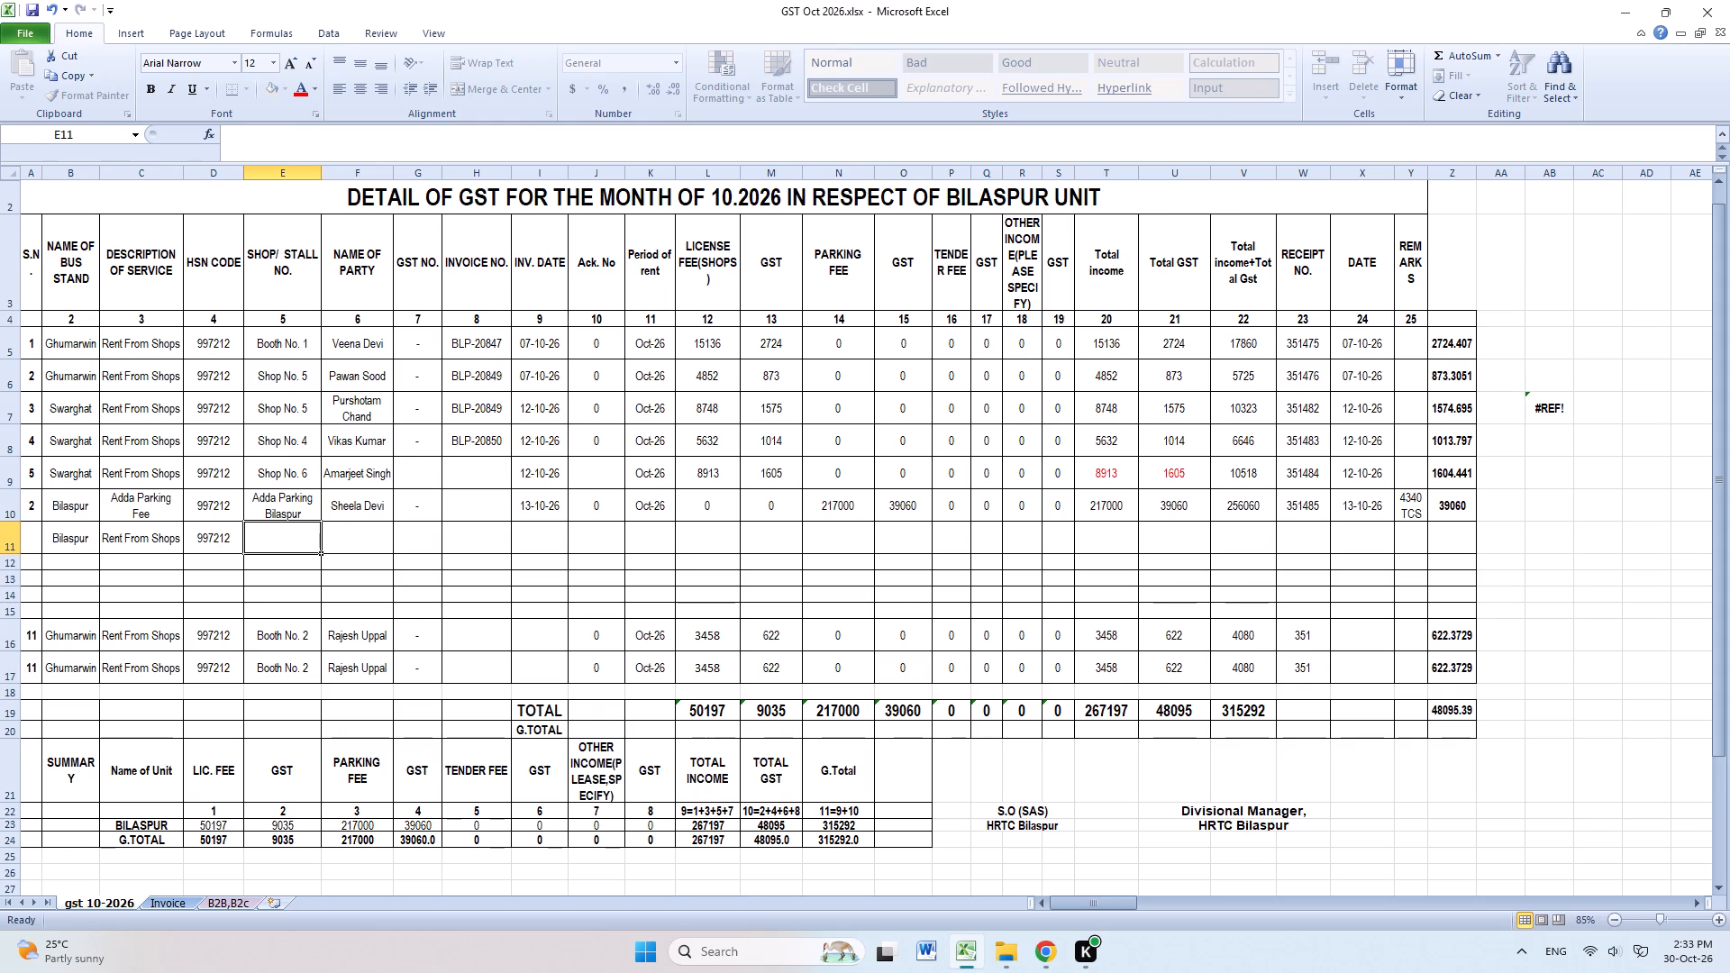
Enter Booth No. 1 as the shop, HPMC Jarol as the party and a dash as the GST number in the new Bilaspur row.
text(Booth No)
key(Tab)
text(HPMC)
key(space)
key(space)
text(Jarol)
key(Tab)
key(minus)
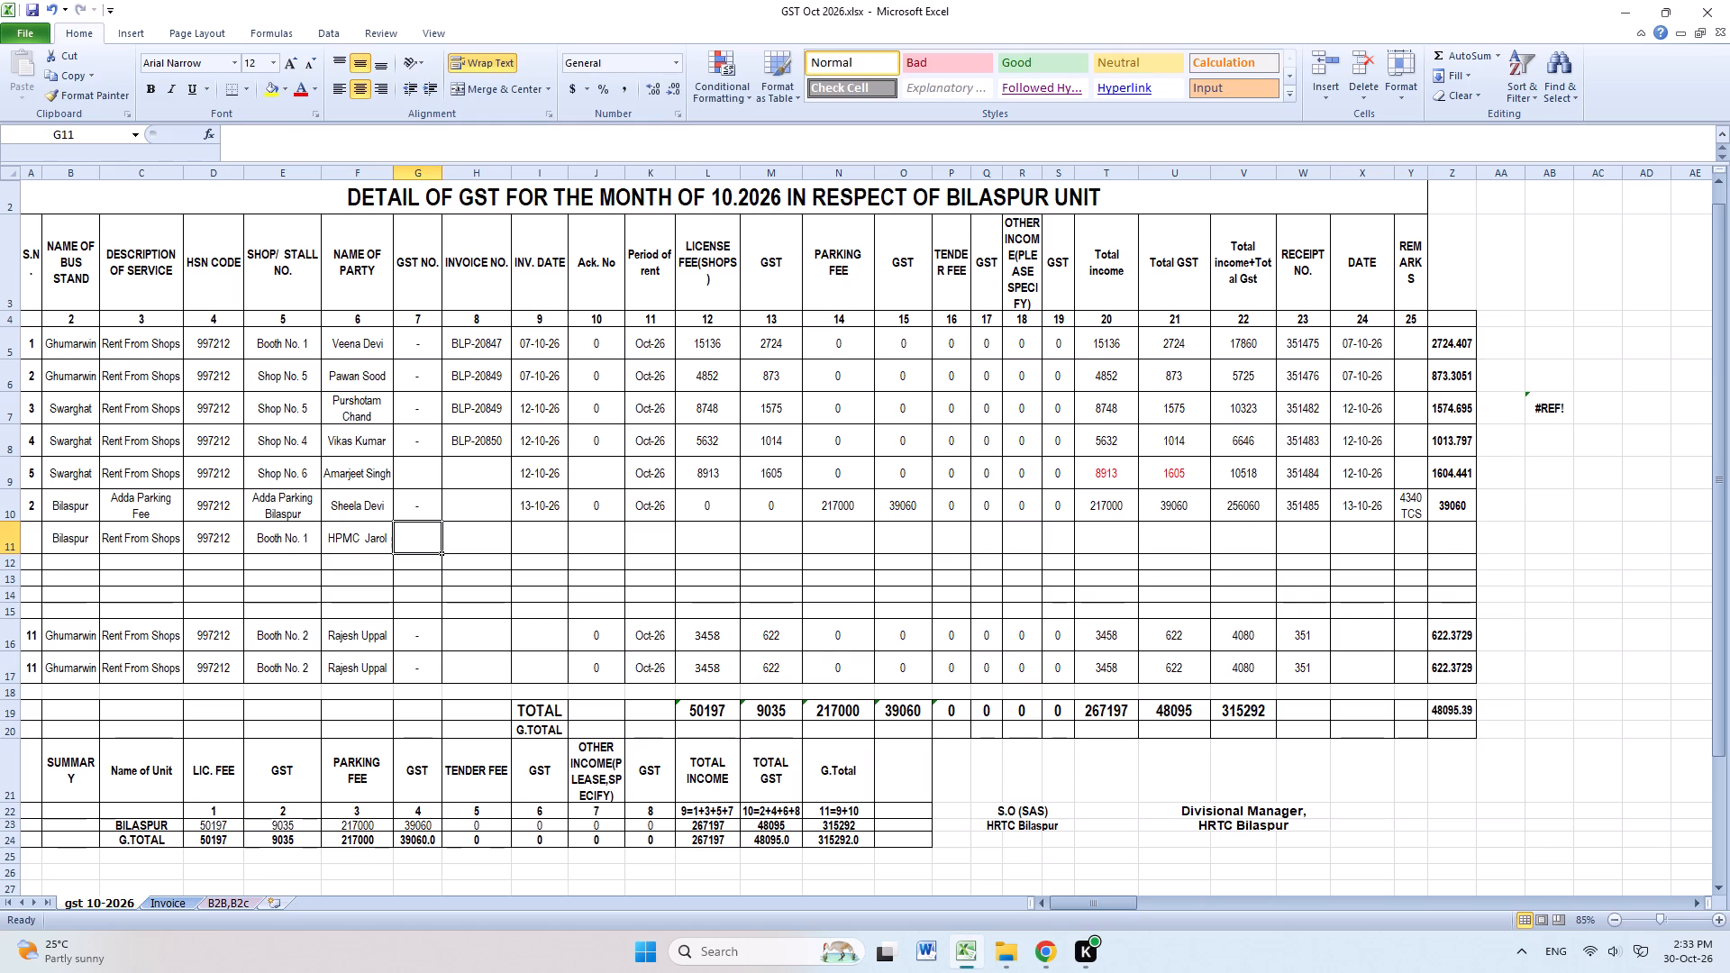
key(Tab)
Enter invoice date 13-10-26 and Ack. No 0 in the HPMC Jarol row, leaving the invoice number blank.
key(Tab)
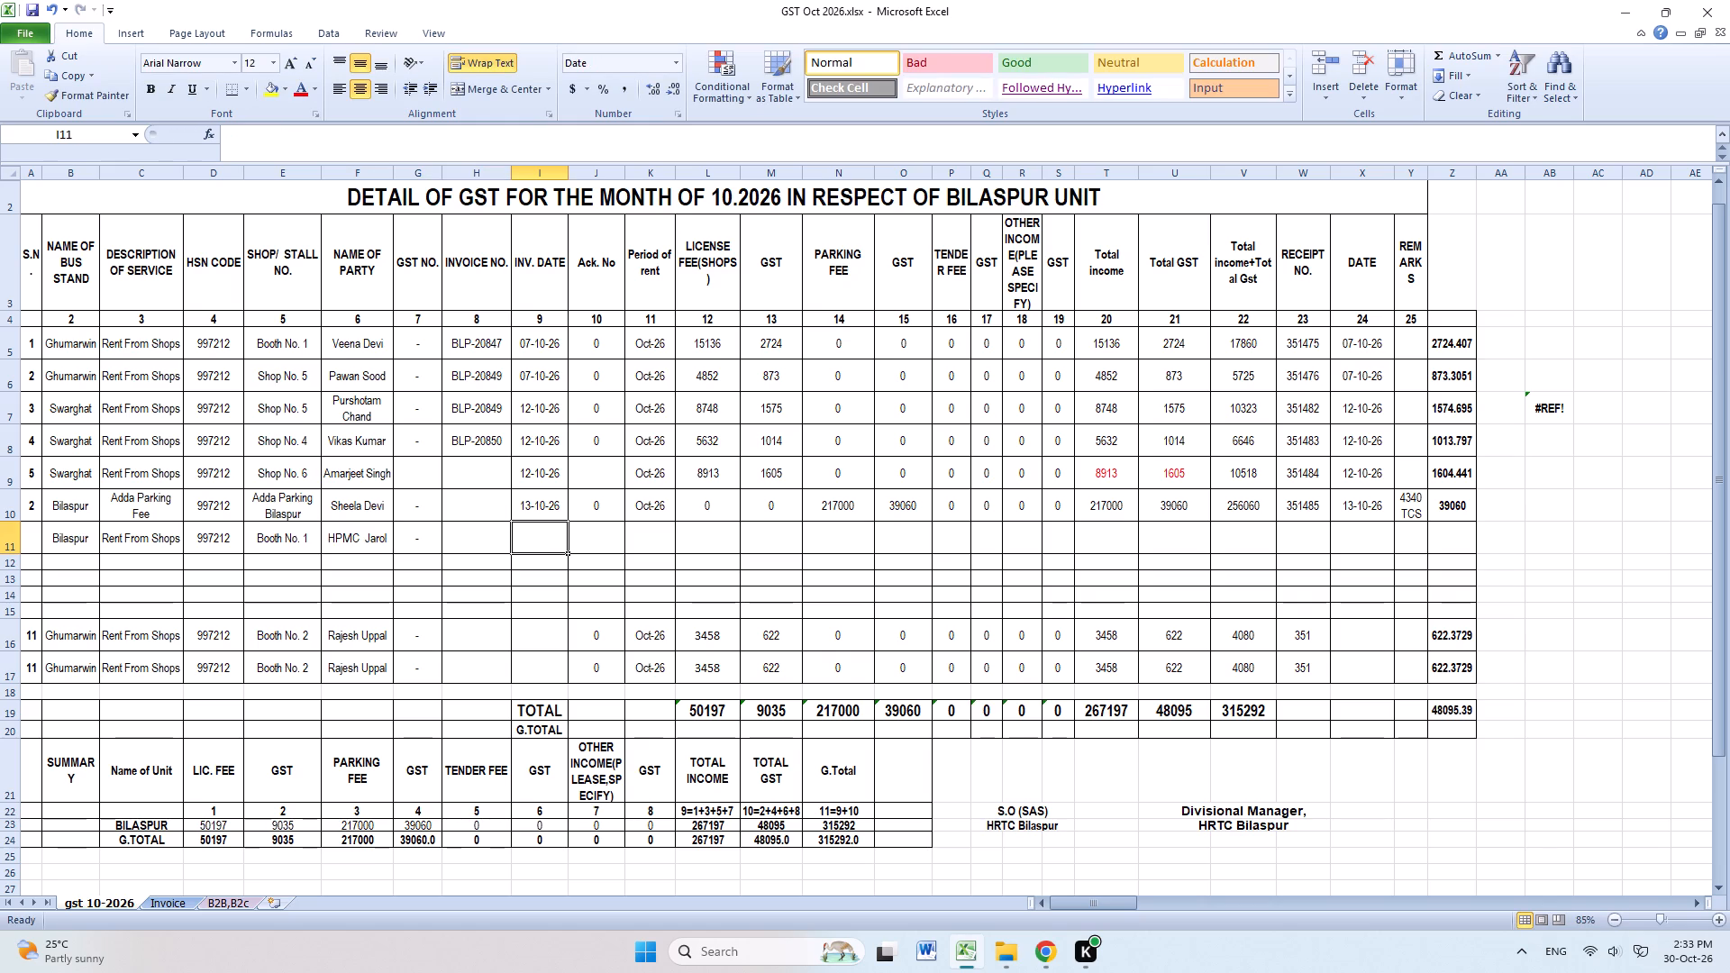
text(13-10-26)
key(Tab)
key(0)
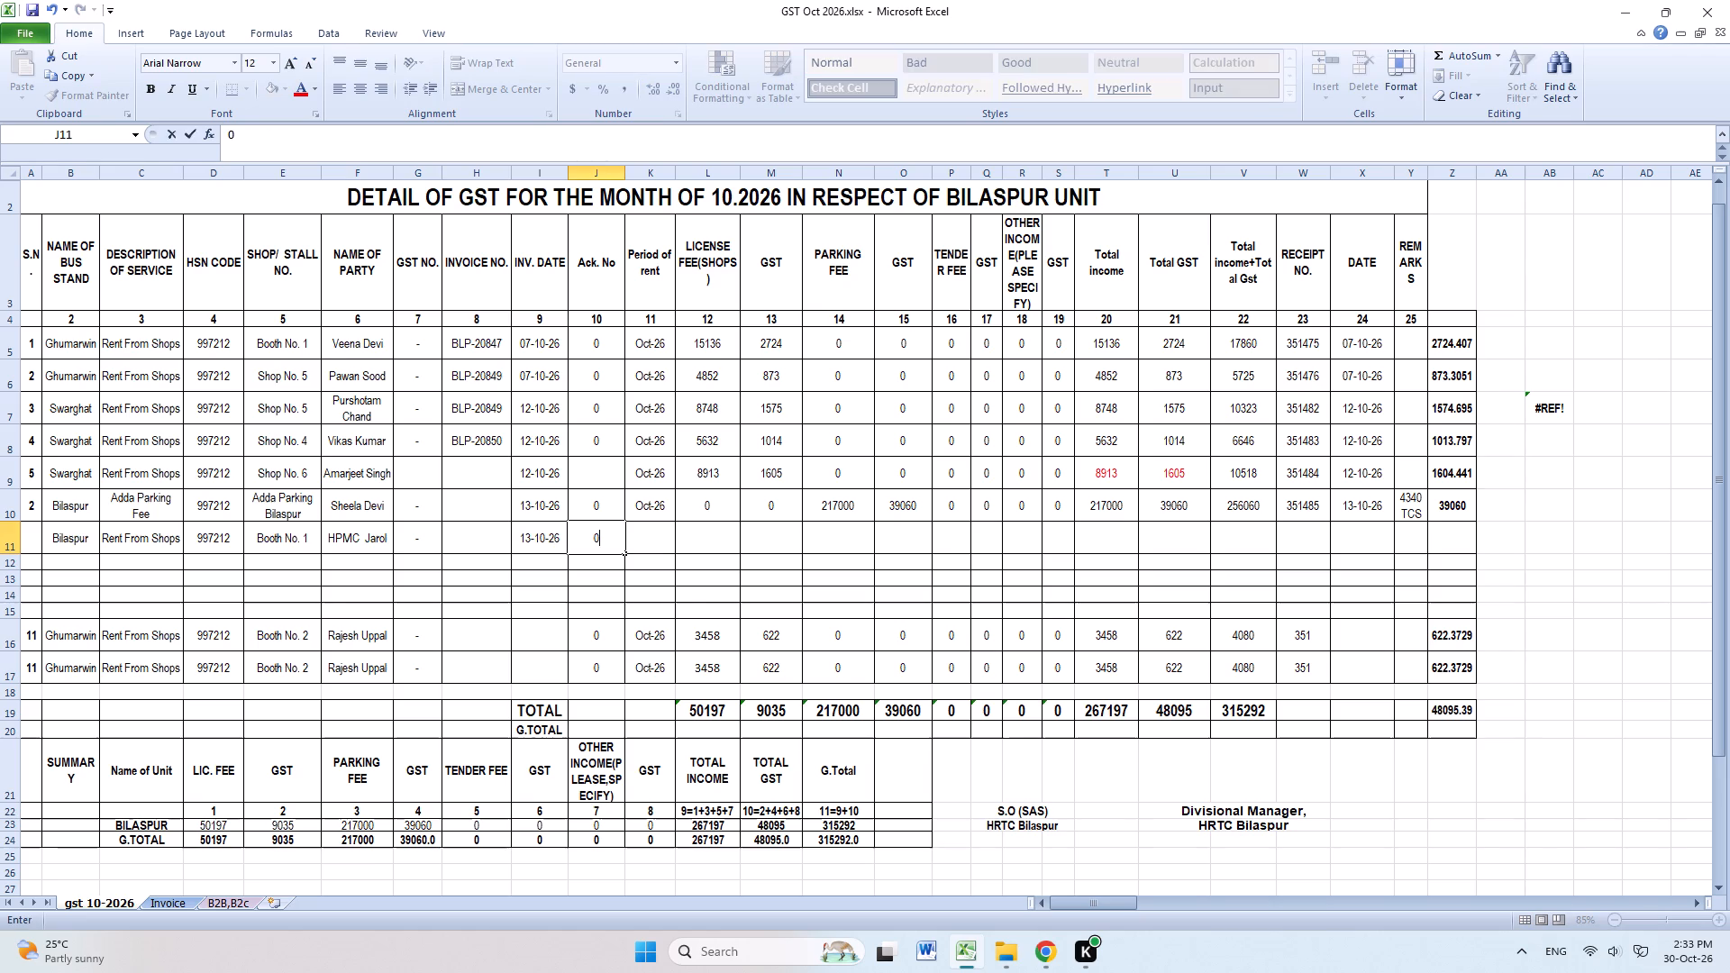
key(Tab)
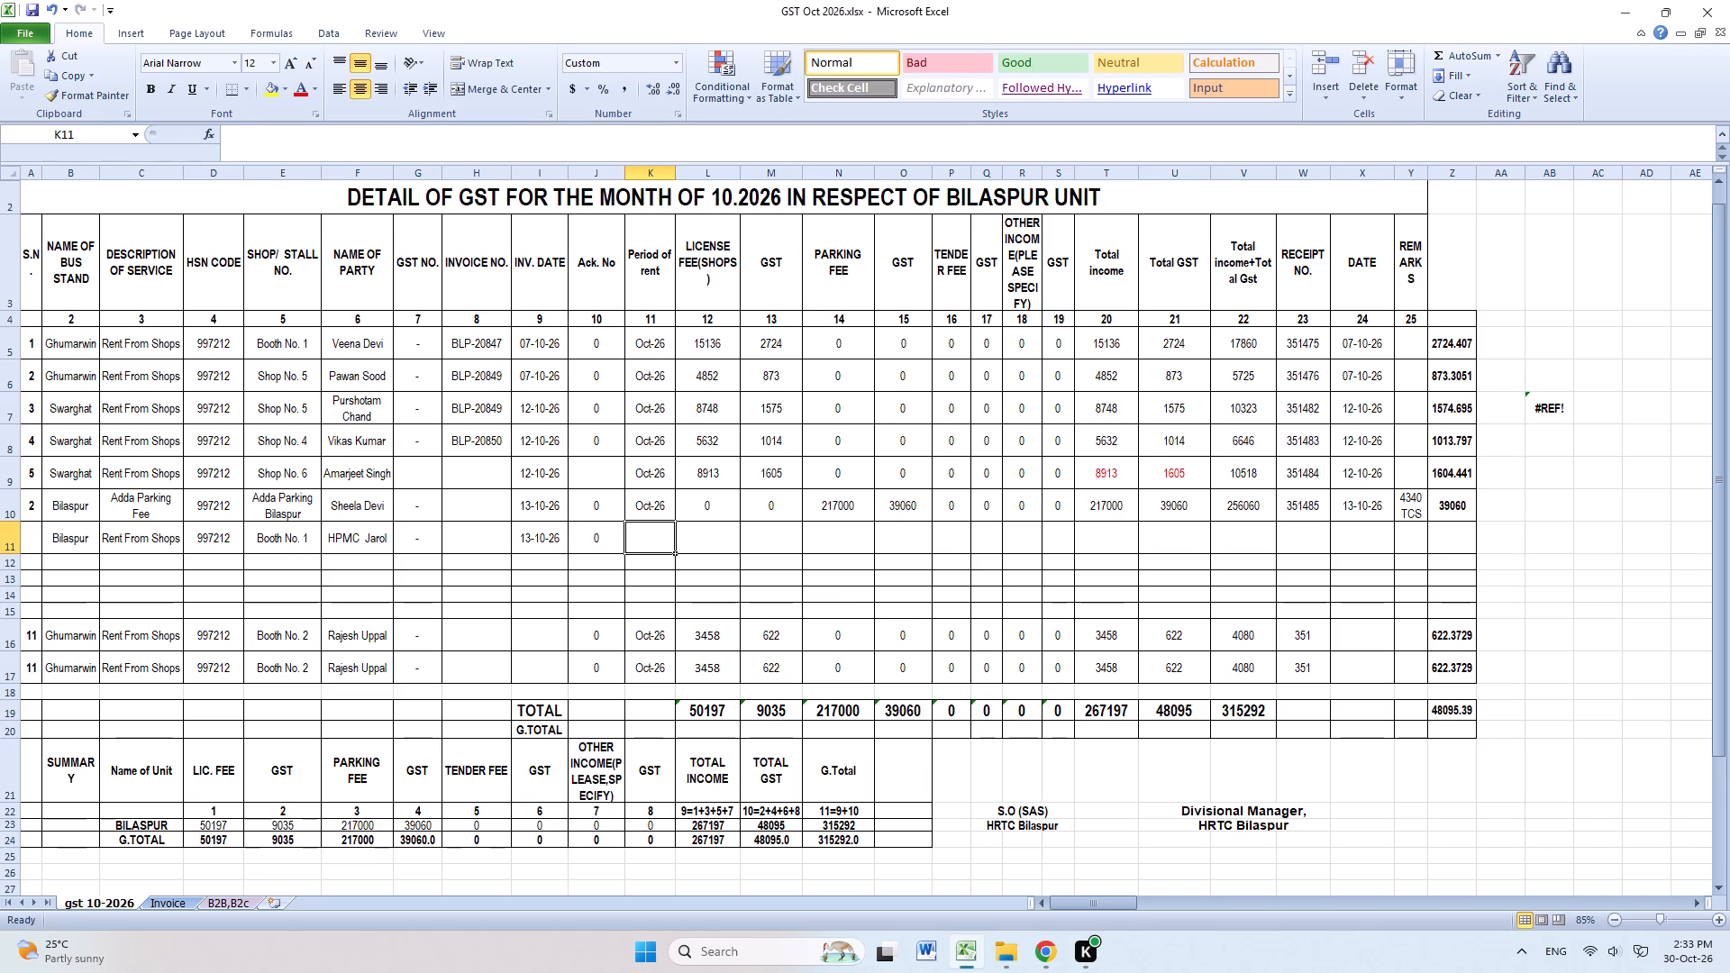
Copy the Oct-26 rent period from the Adda Parking Fee row down through the five new rows without incrementing the month.
click(654, 499)
drag(673, 520, 678, 614)
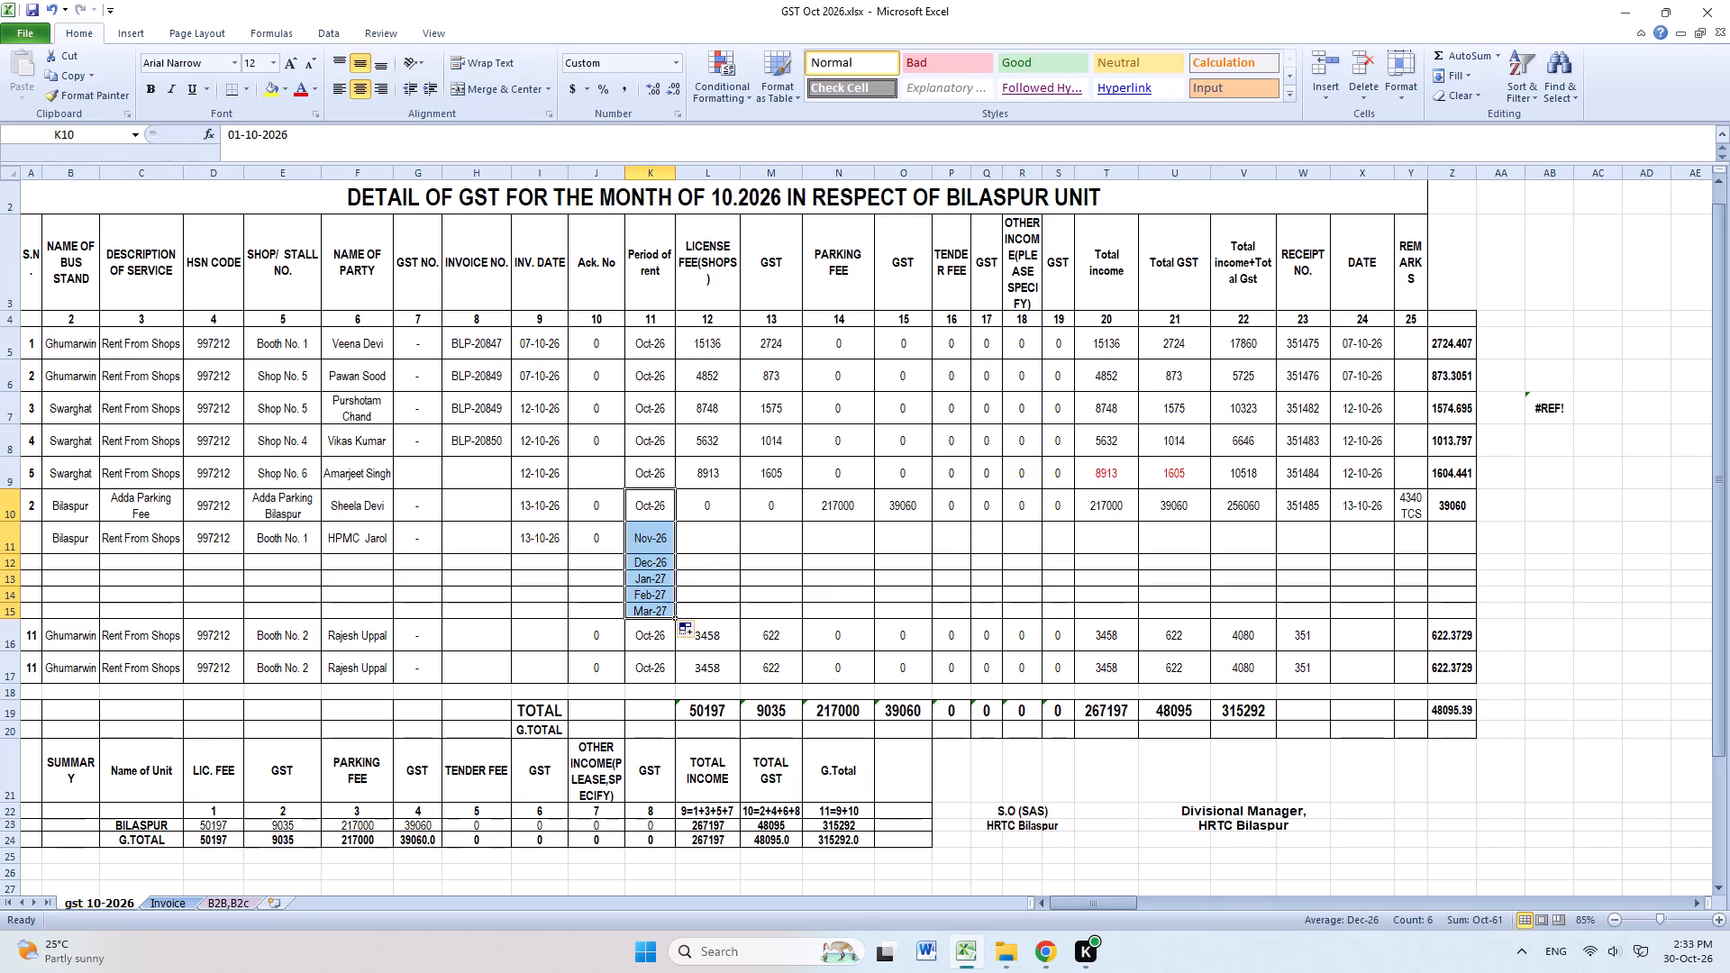
click(699, 629)
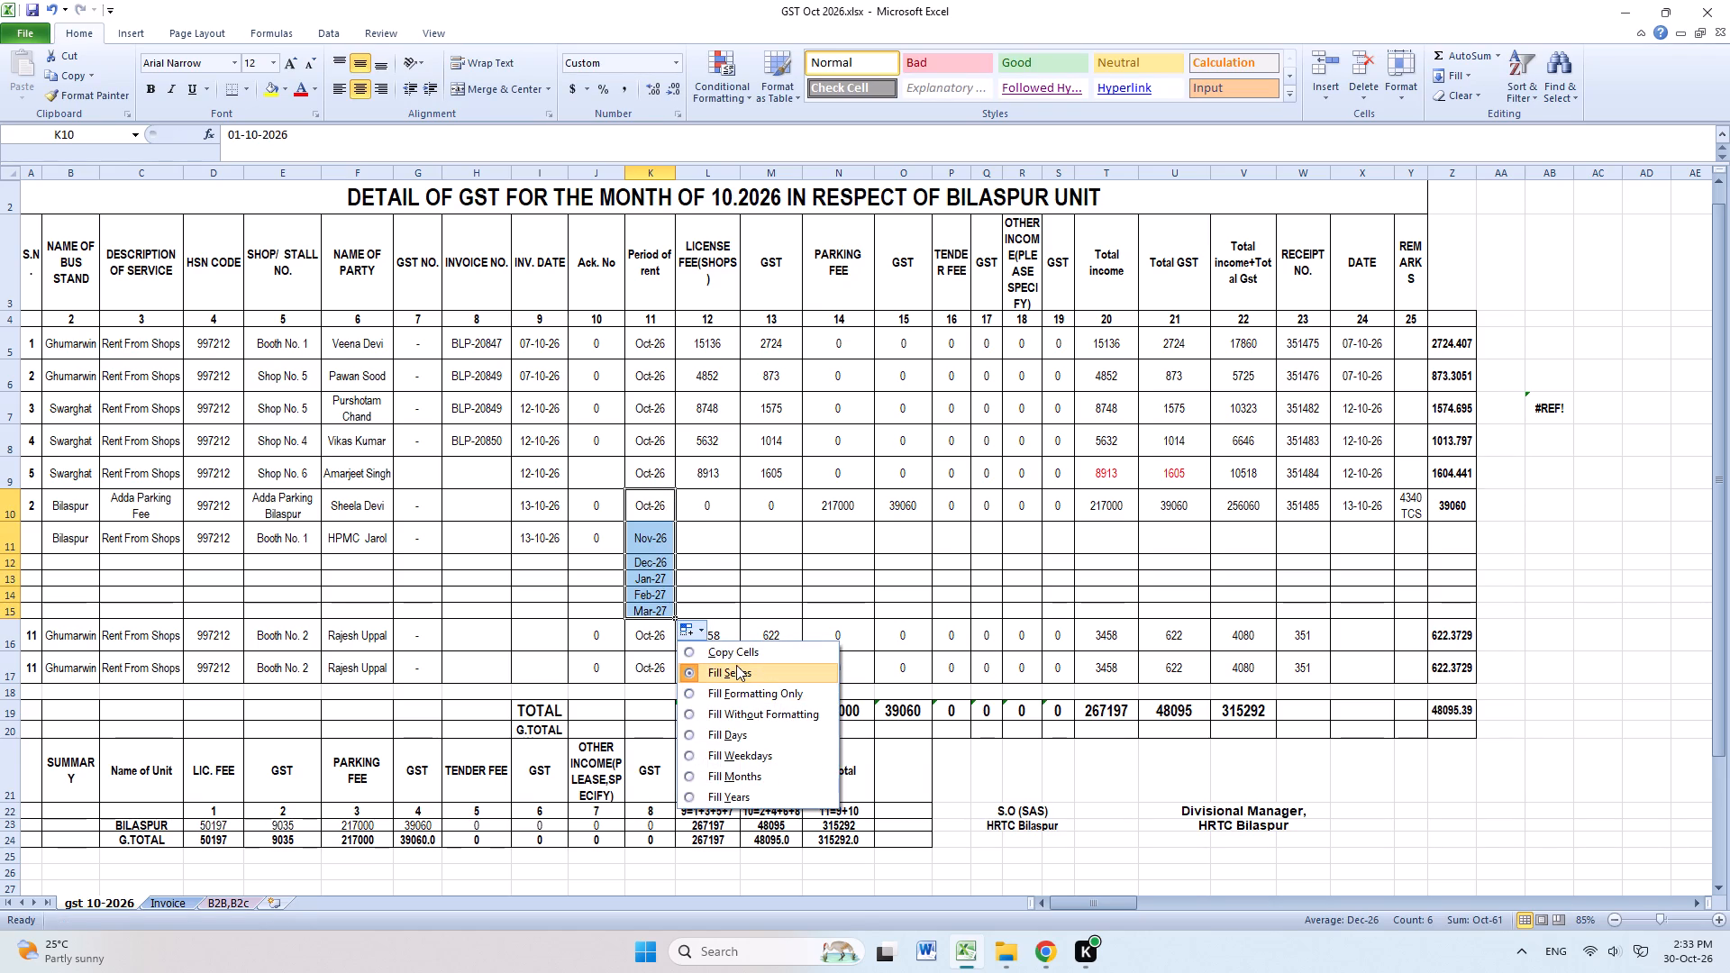
click(746, 655)
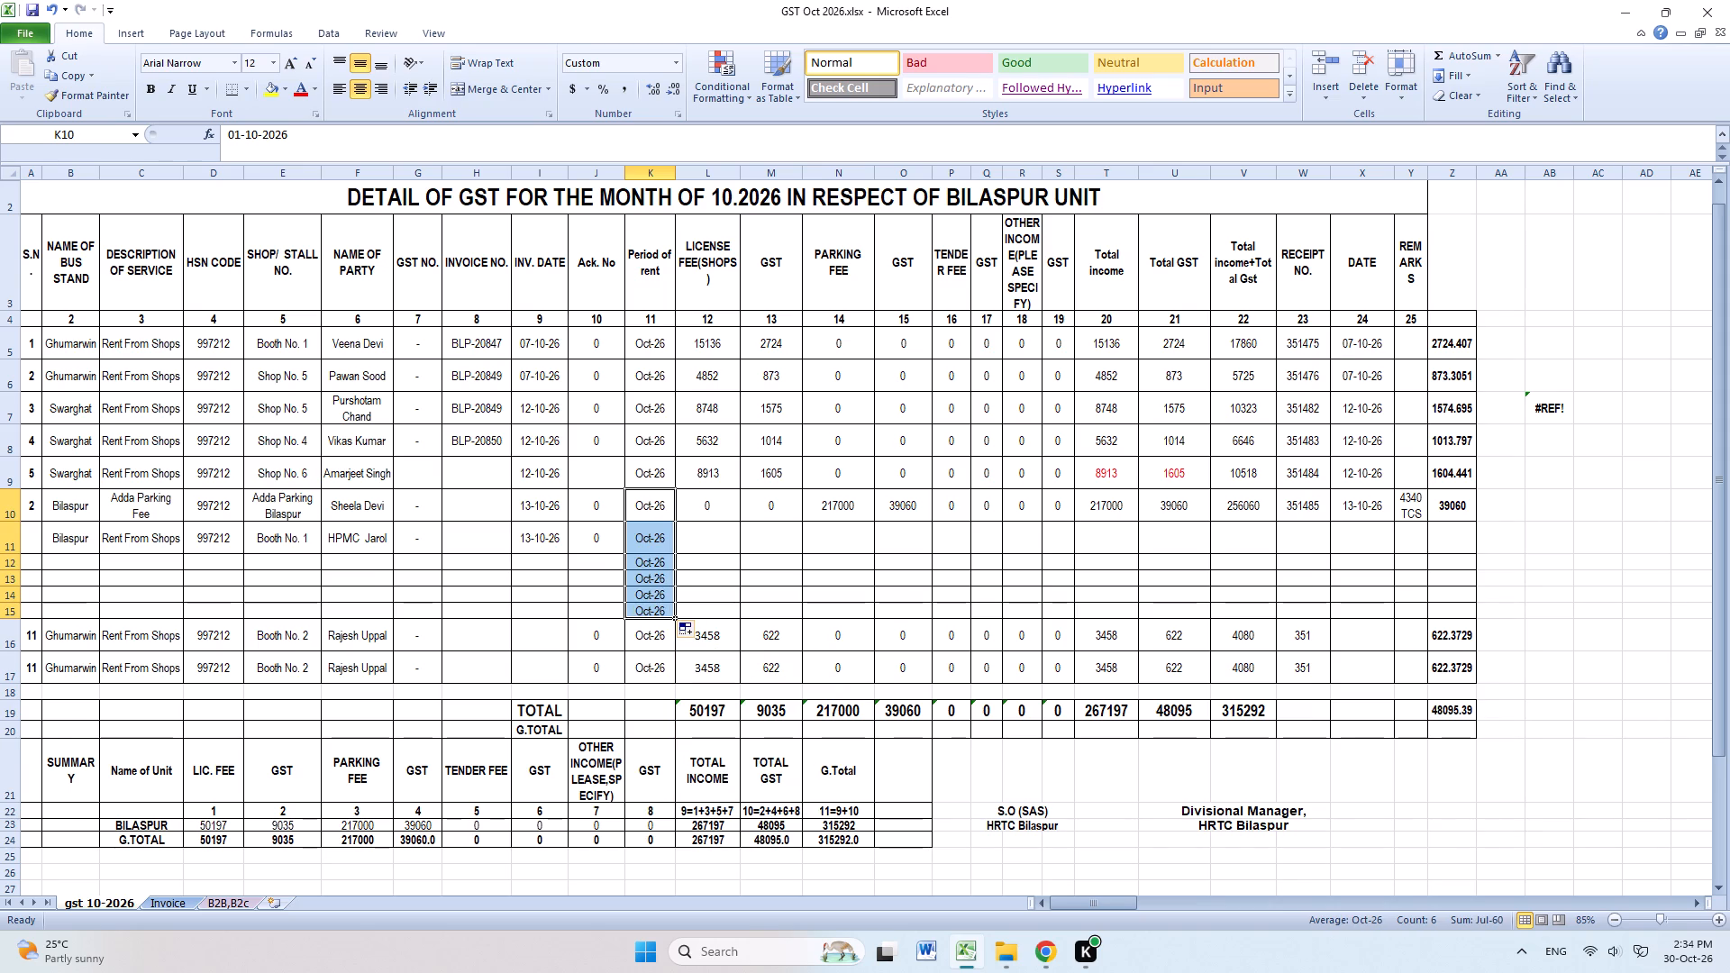
Enter a license fee of 3390 and GST of 610 in the HPMC Jarol row.
click(715, 541)
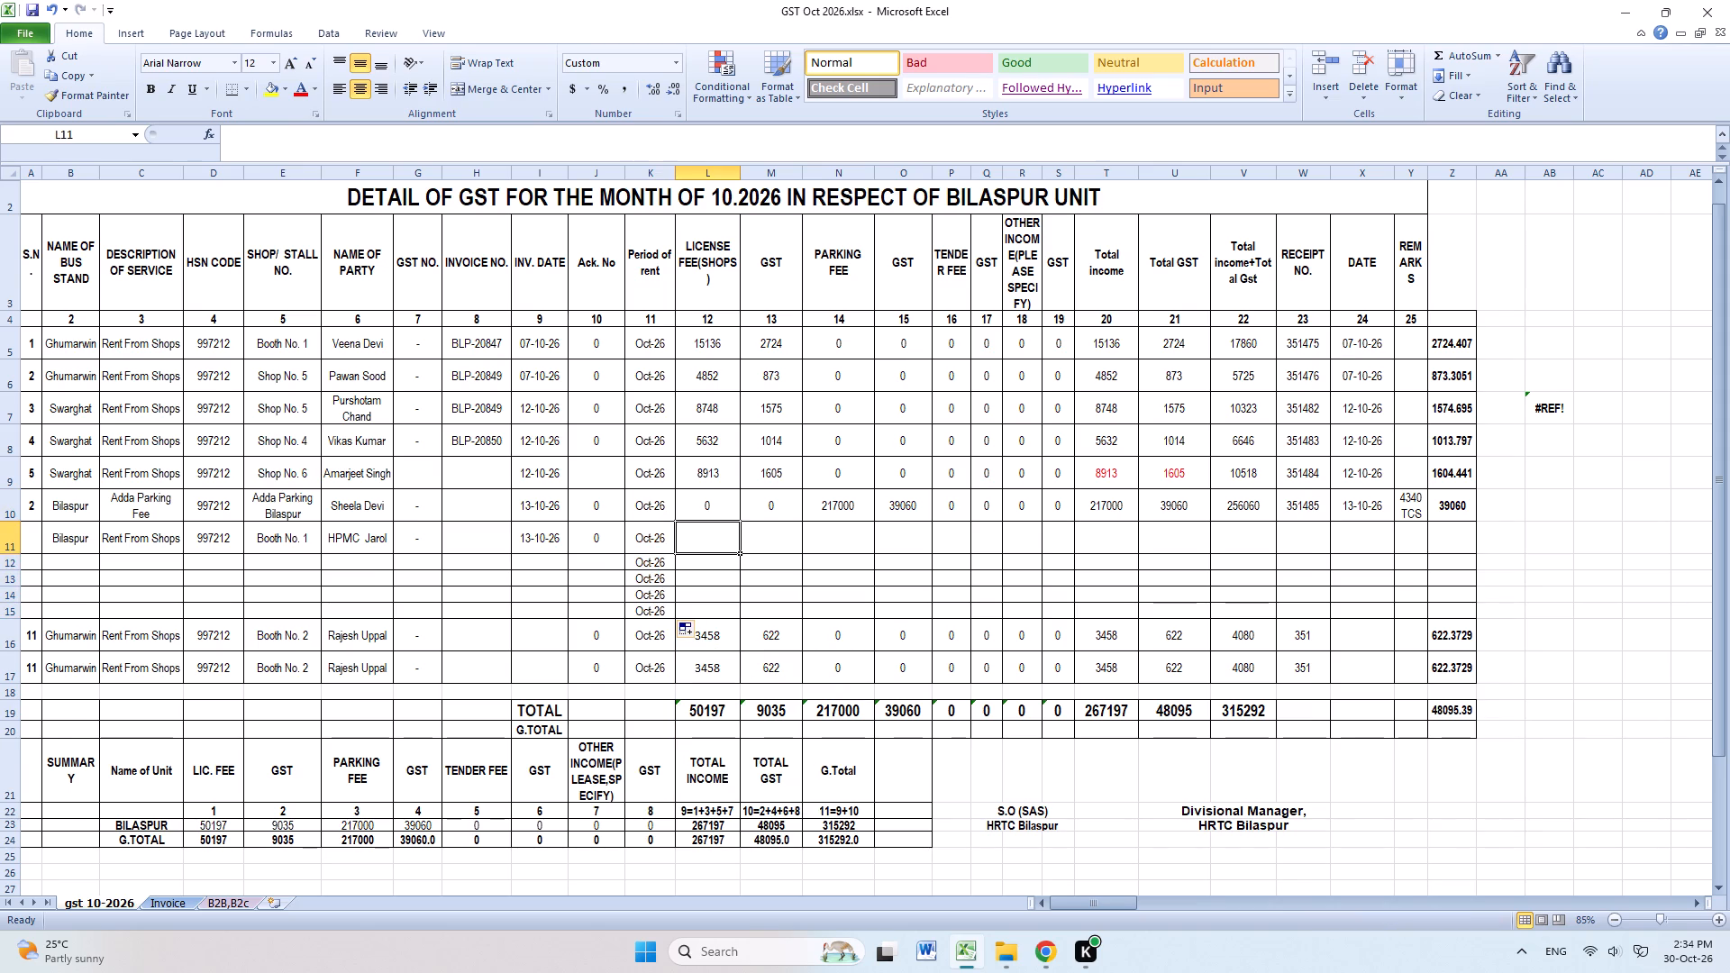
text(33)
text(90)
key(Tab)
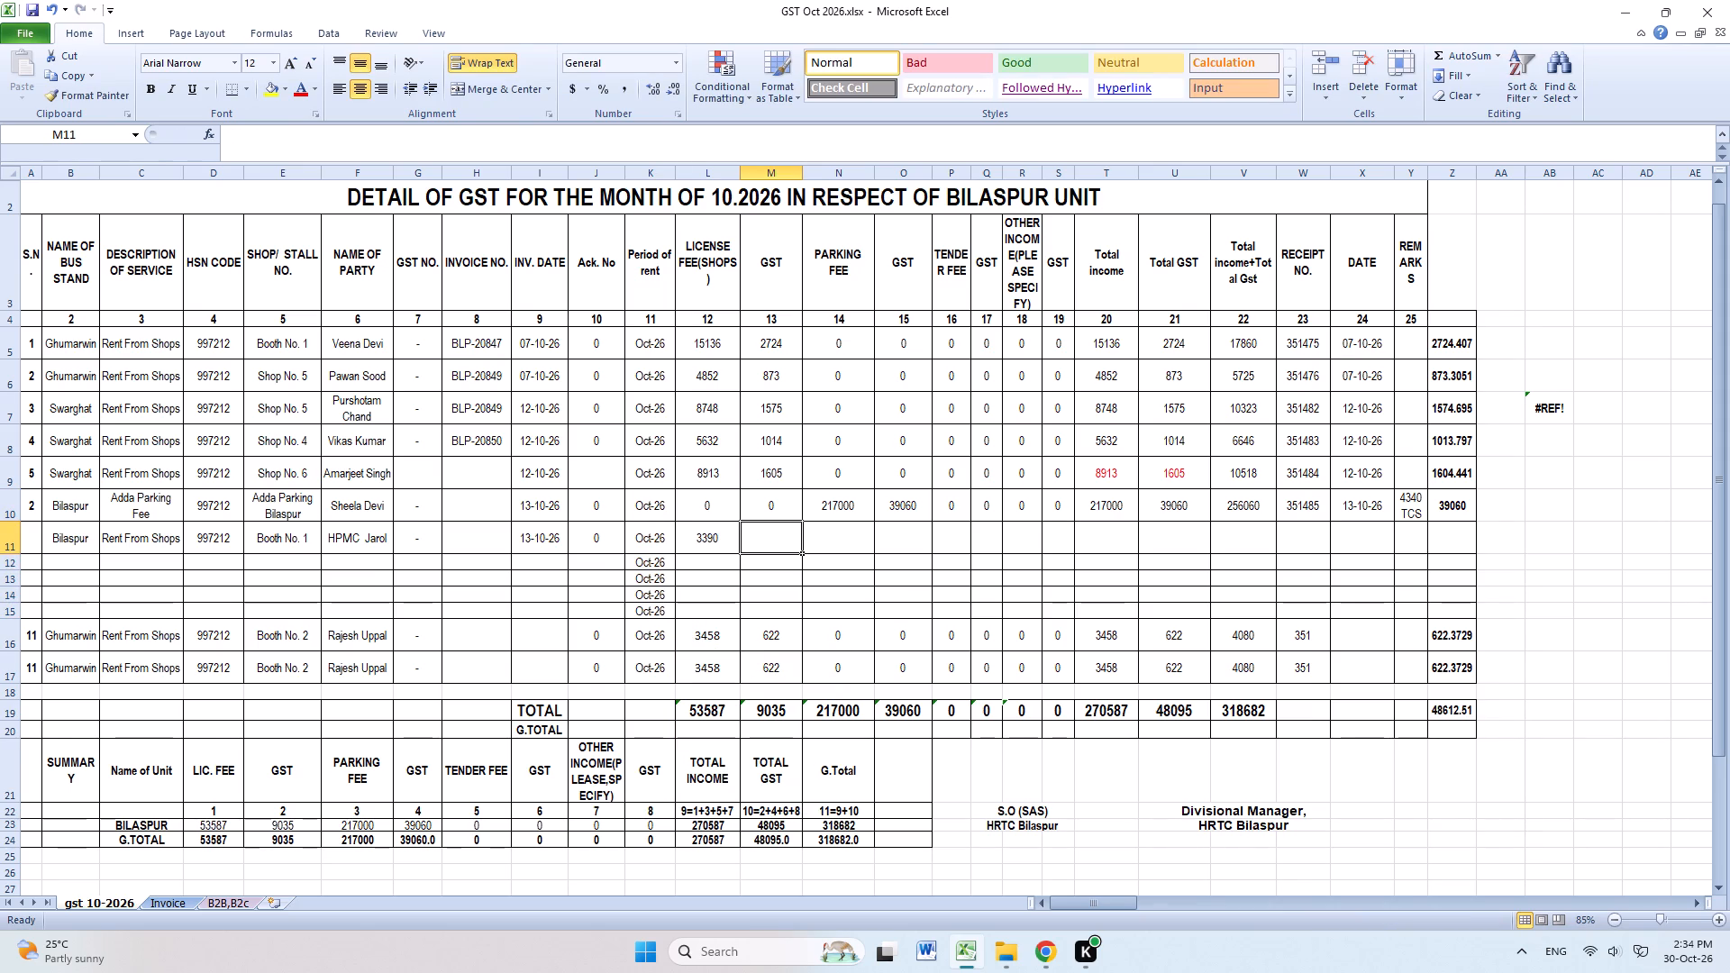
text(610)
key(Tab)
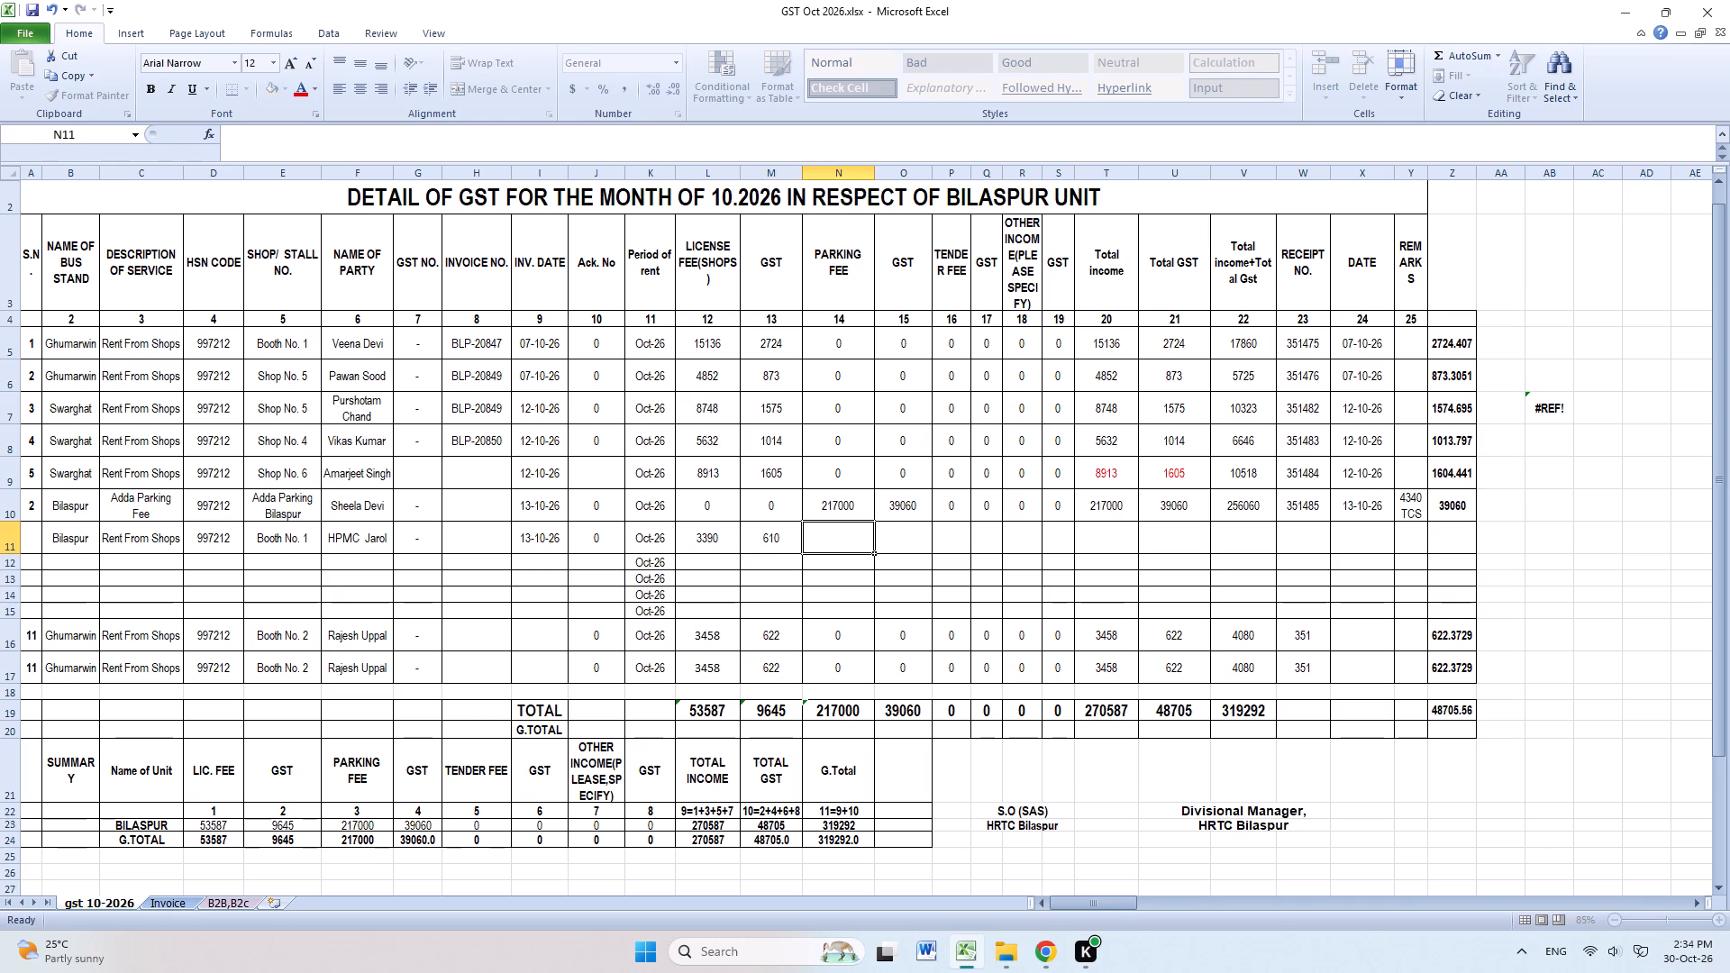
Enter 0 for parking fee, tender fee, other income and each of their GST columns in the HPMC Jarol row.
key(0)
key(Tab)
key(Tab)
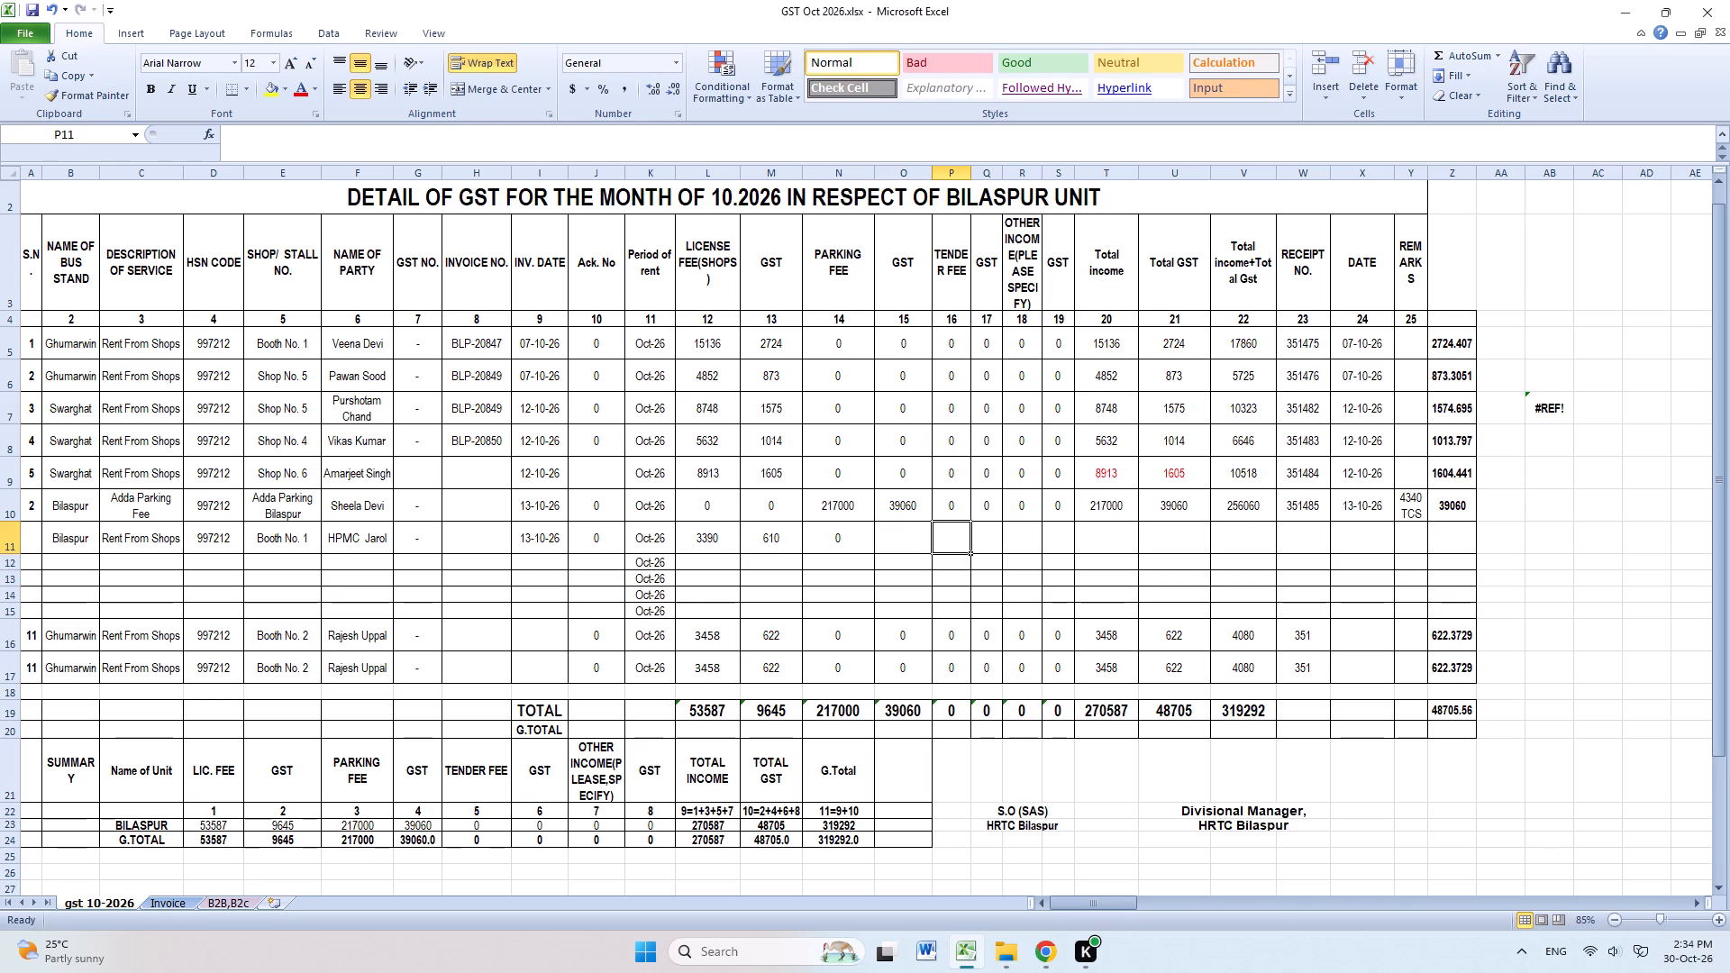
click(896, 534)
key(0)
key(Tab)
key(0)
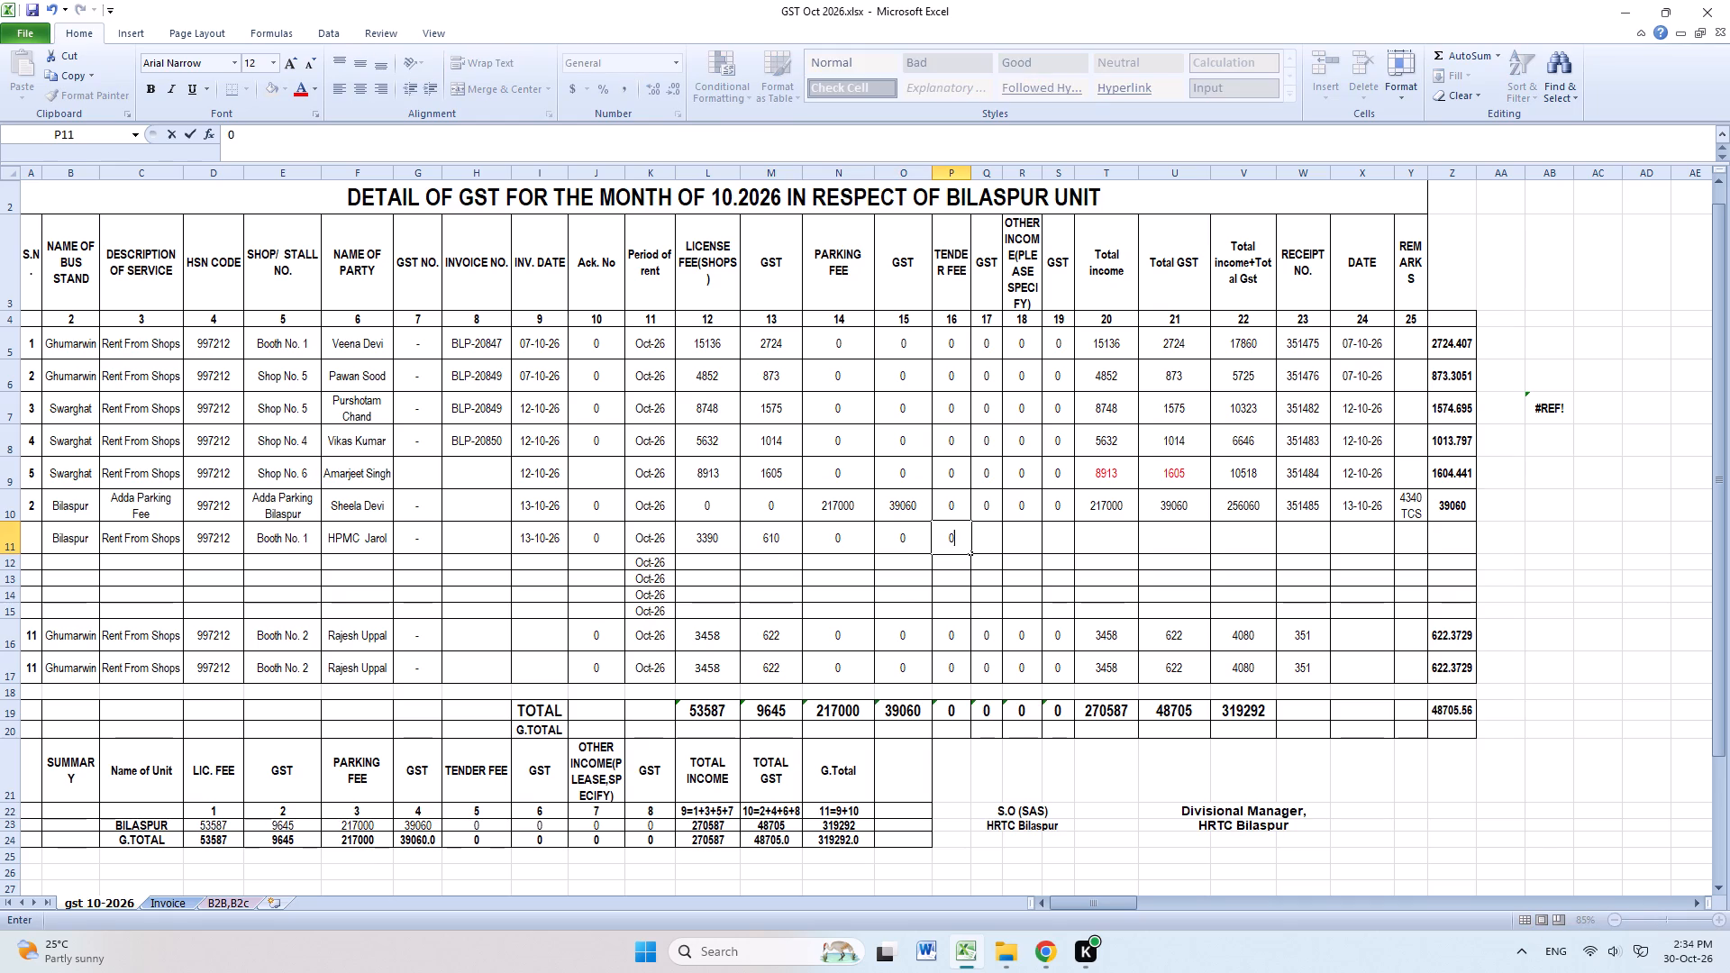
key(Tab)
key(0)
key(Tab)
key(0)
key(Tab)
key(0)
key(Tab)
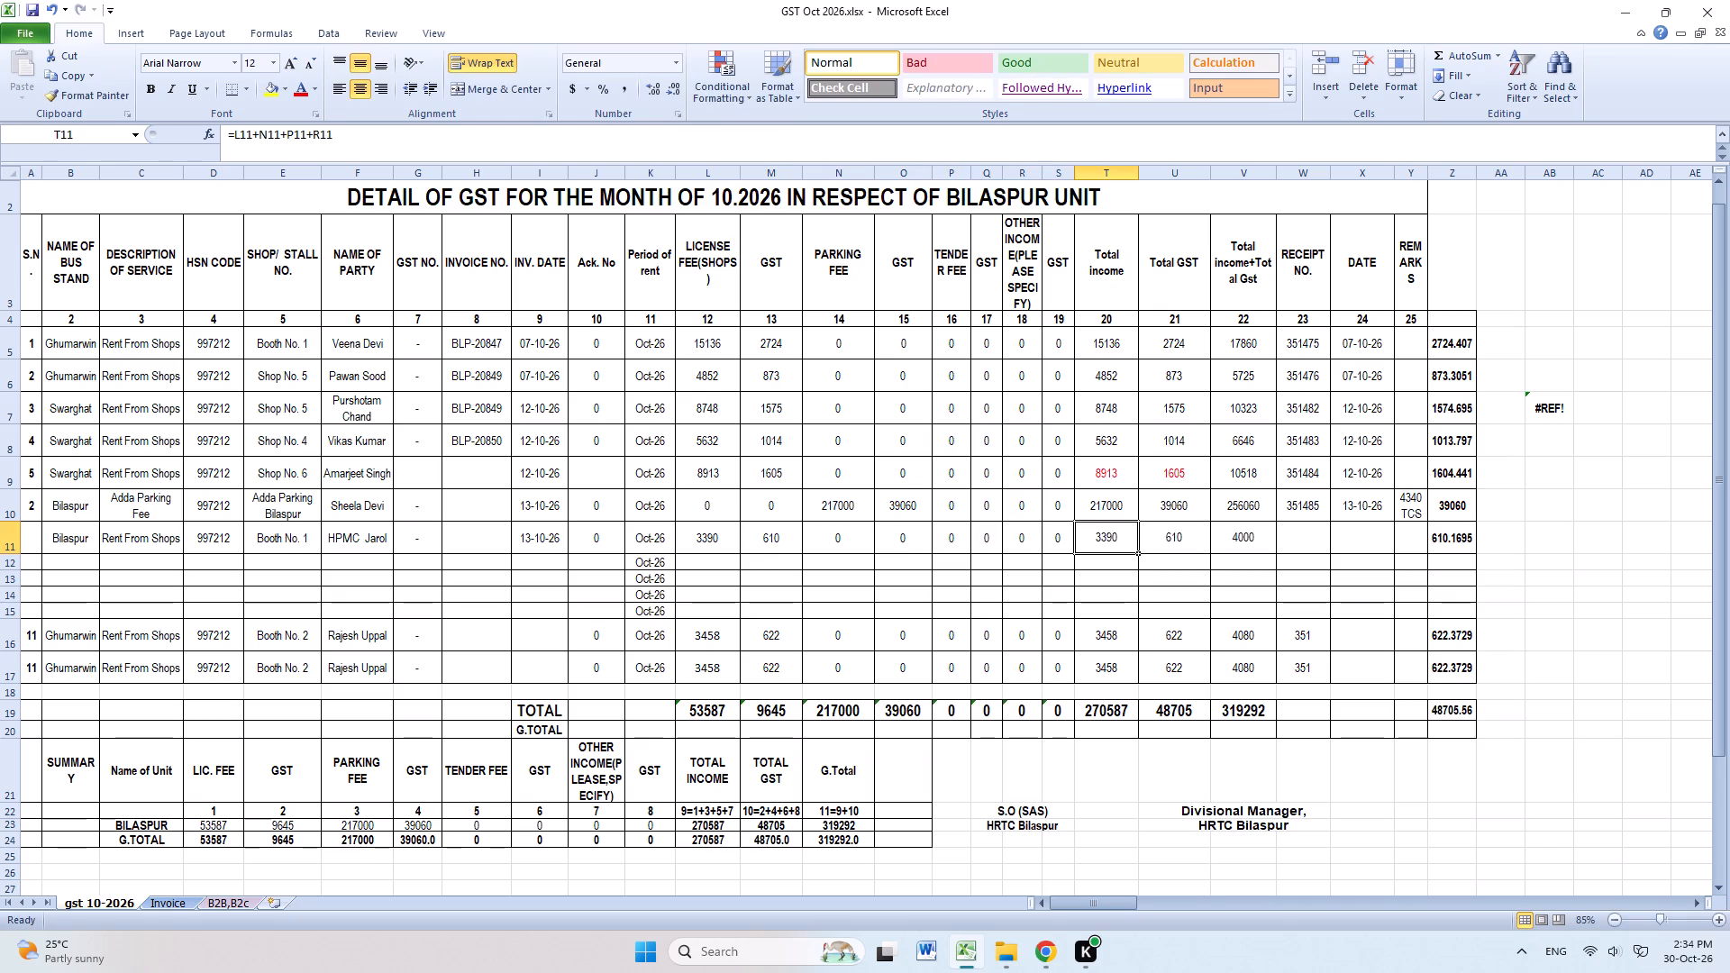
Enter receipt number 351487 and receipt date 13-10-26 in the HPMC Jarol row.
key(Tab)
key(Tab)
key(Tab)
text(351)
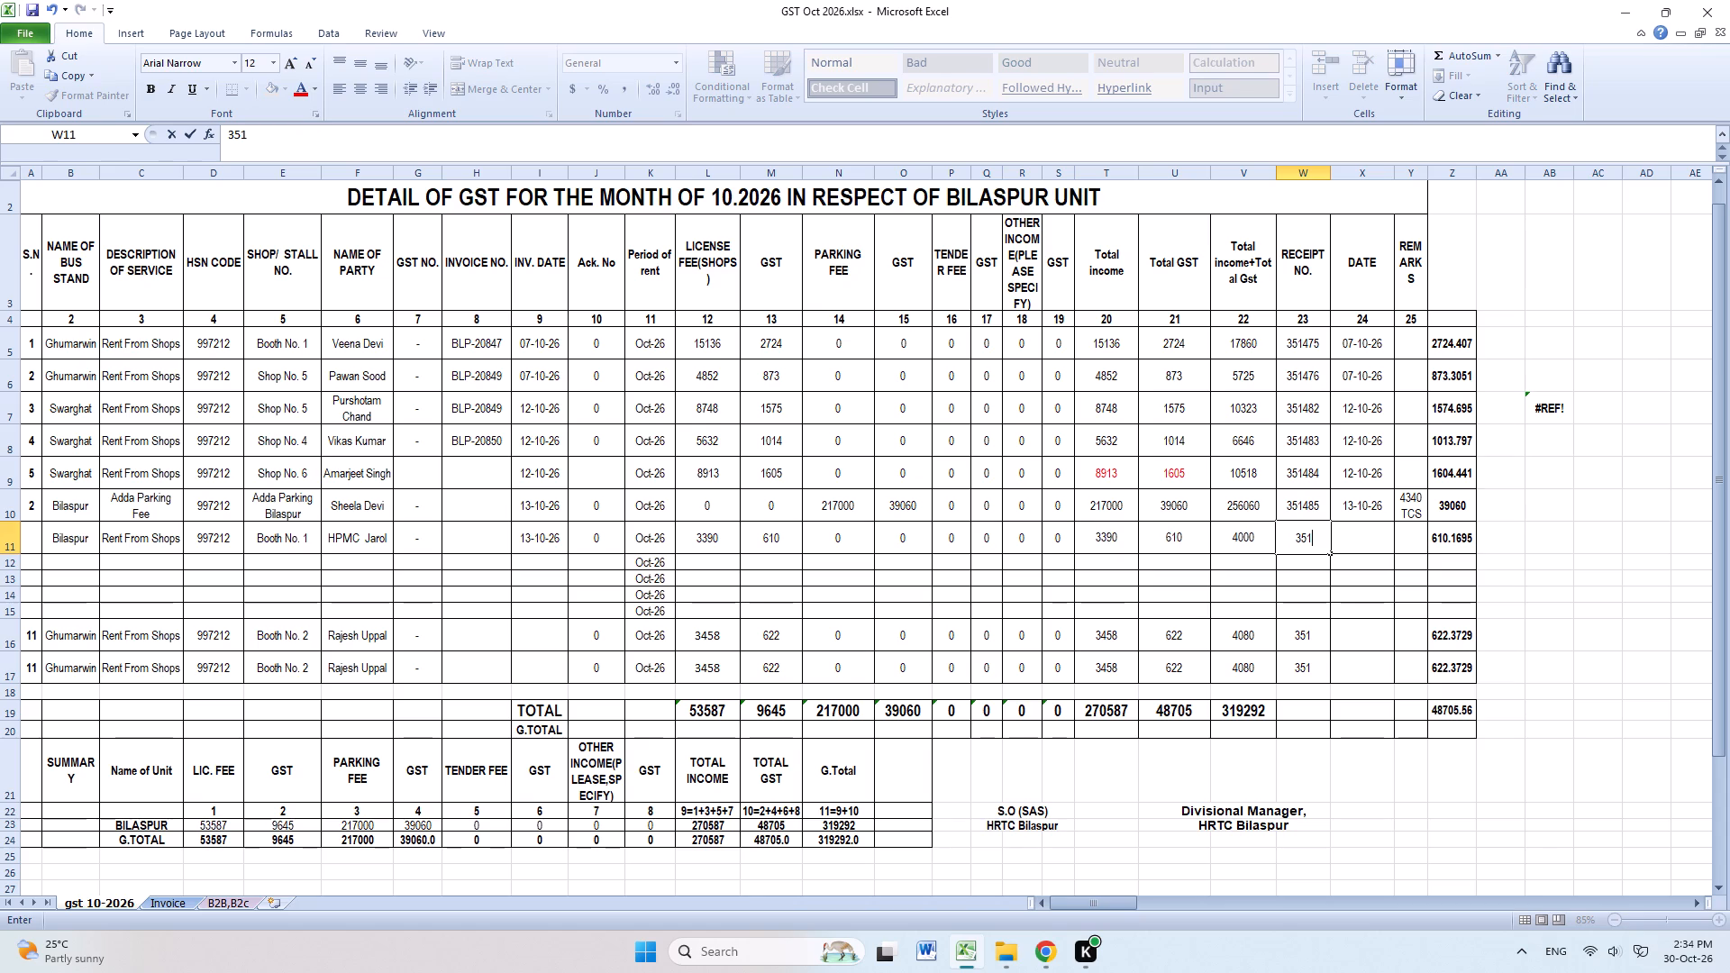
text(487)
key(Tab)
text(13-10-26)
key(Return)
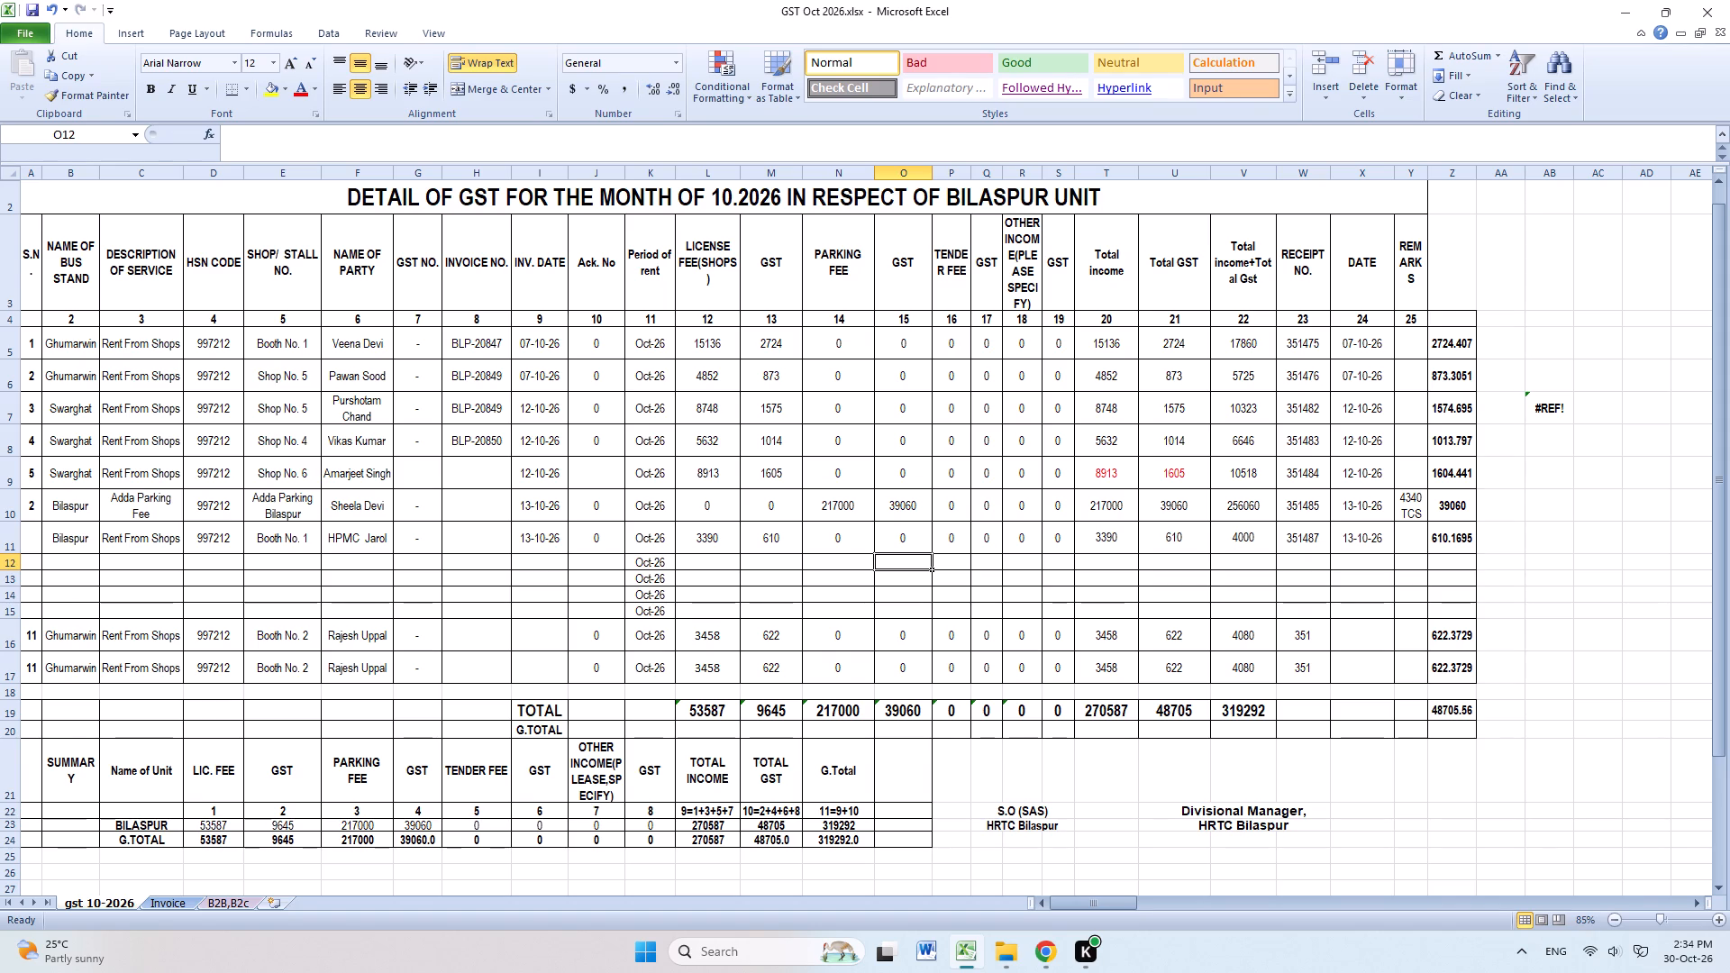
In row 12, enter Bilaspur as the bus stand, Rent From Shops as the service and HSN code 997212.
click(68, 559)
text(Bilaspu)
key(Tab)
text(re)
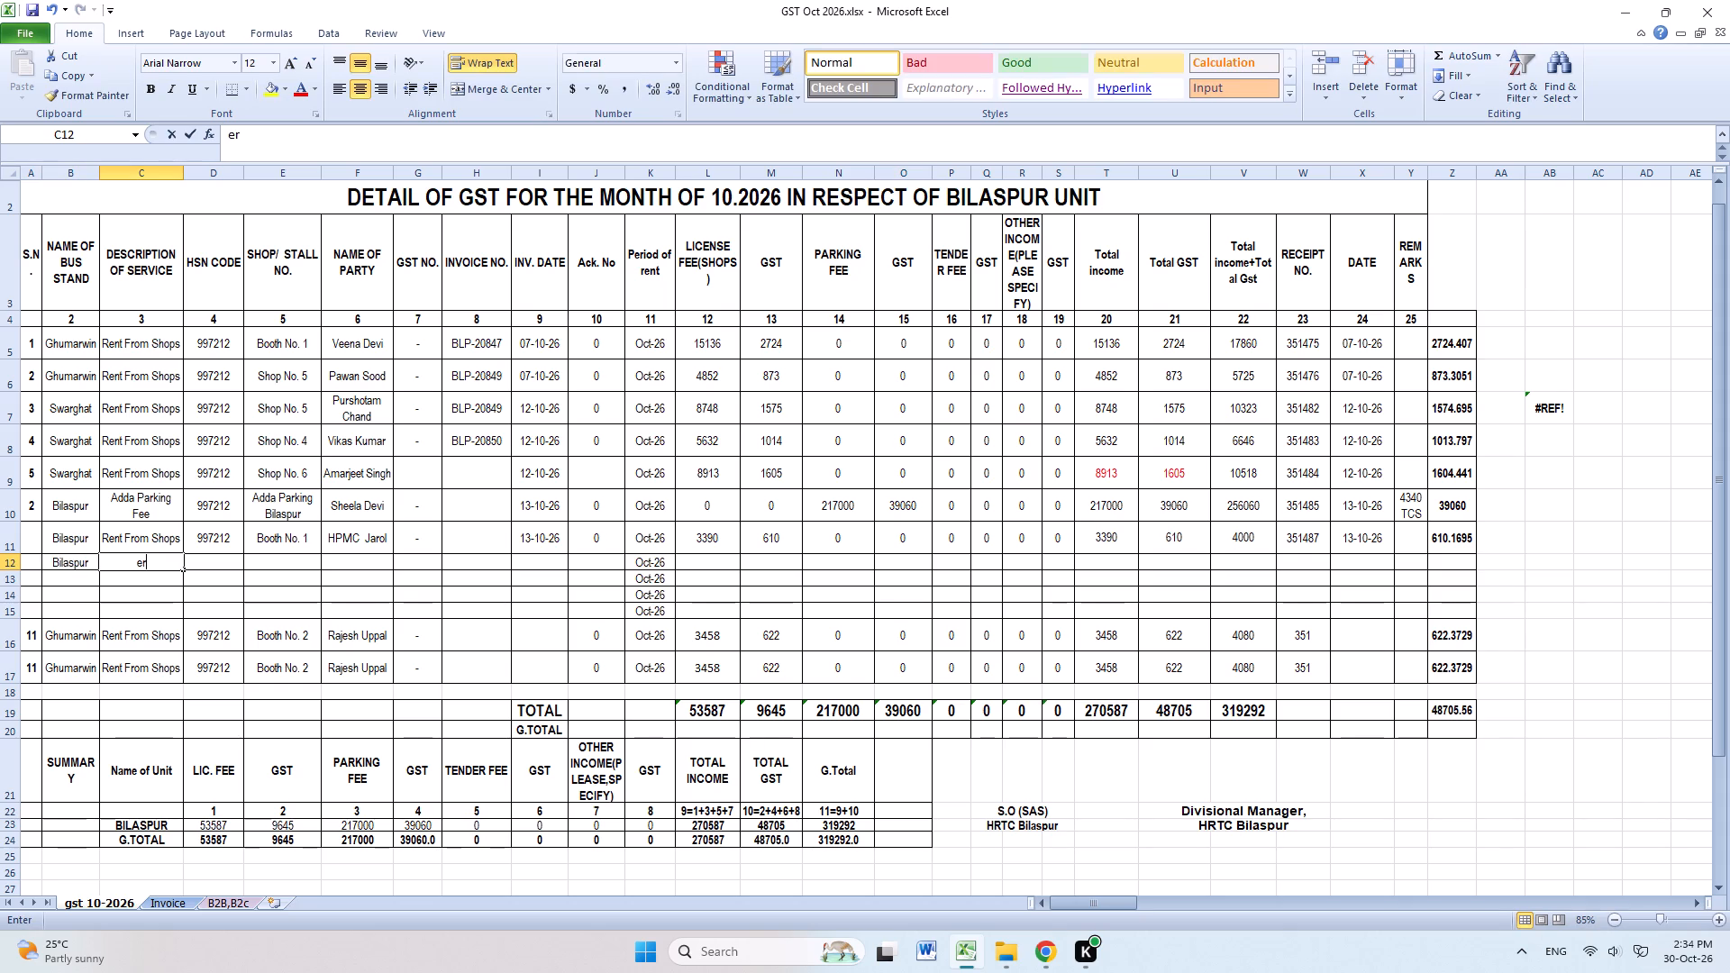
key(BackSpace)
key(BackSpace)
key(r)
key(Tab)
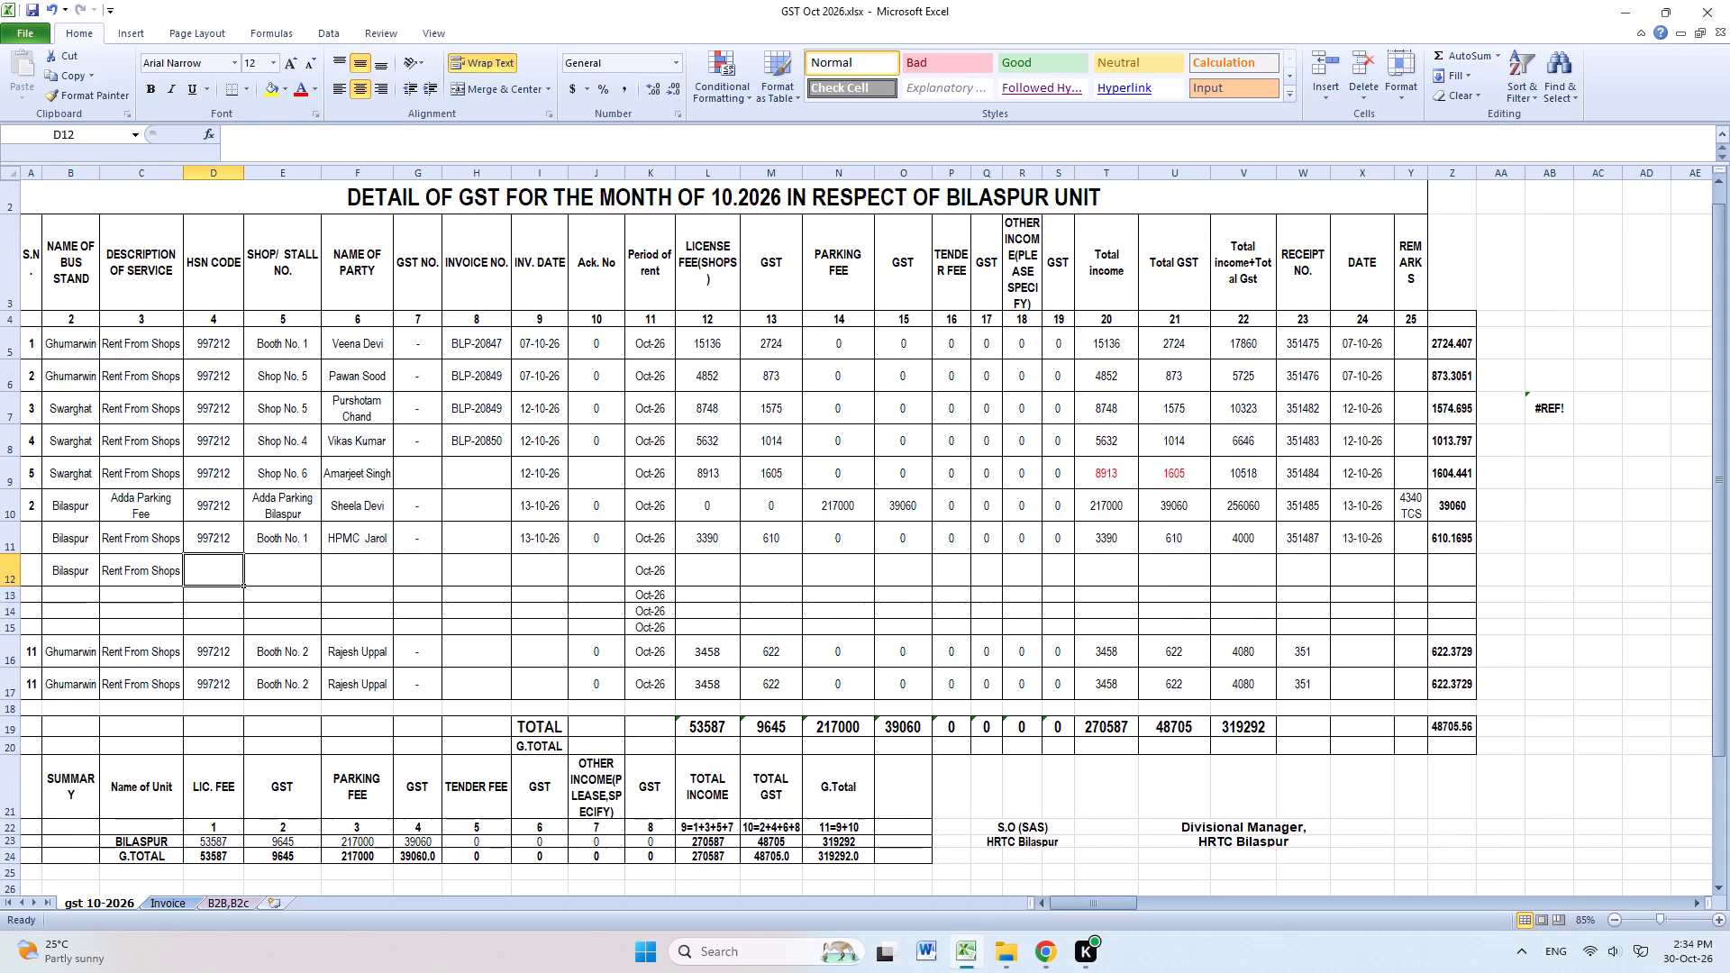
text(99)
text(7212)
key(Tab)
Enter Shop No. 4, the party's name and a dash for the GST number in row 12.
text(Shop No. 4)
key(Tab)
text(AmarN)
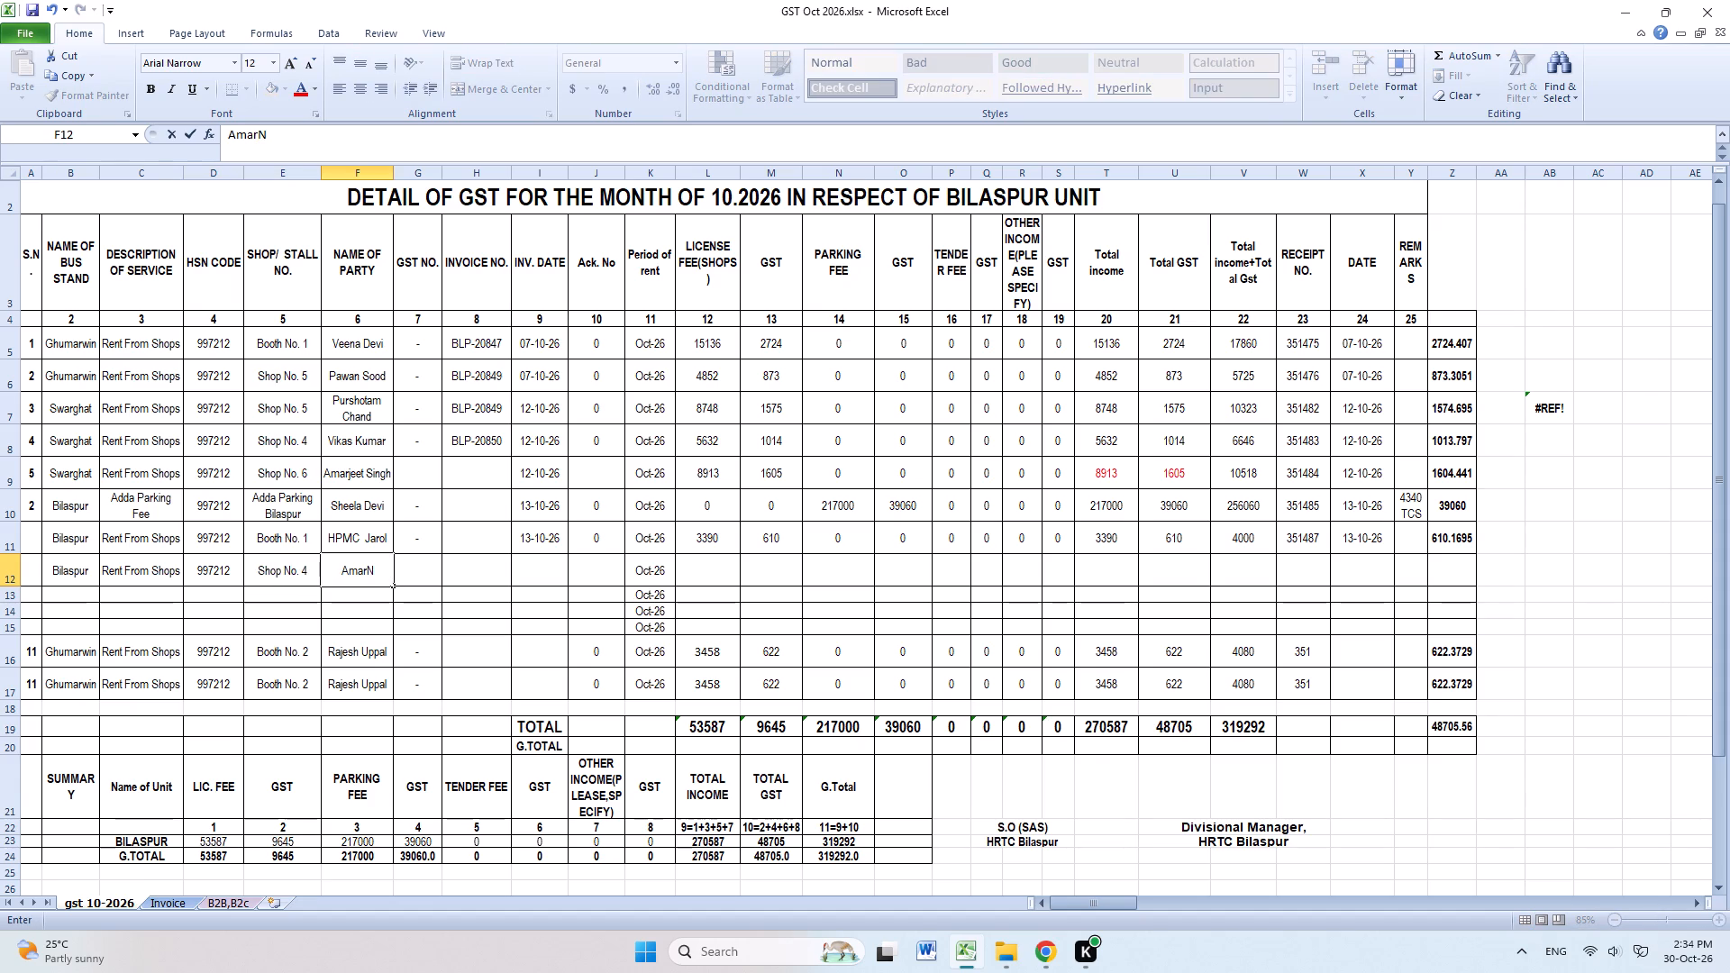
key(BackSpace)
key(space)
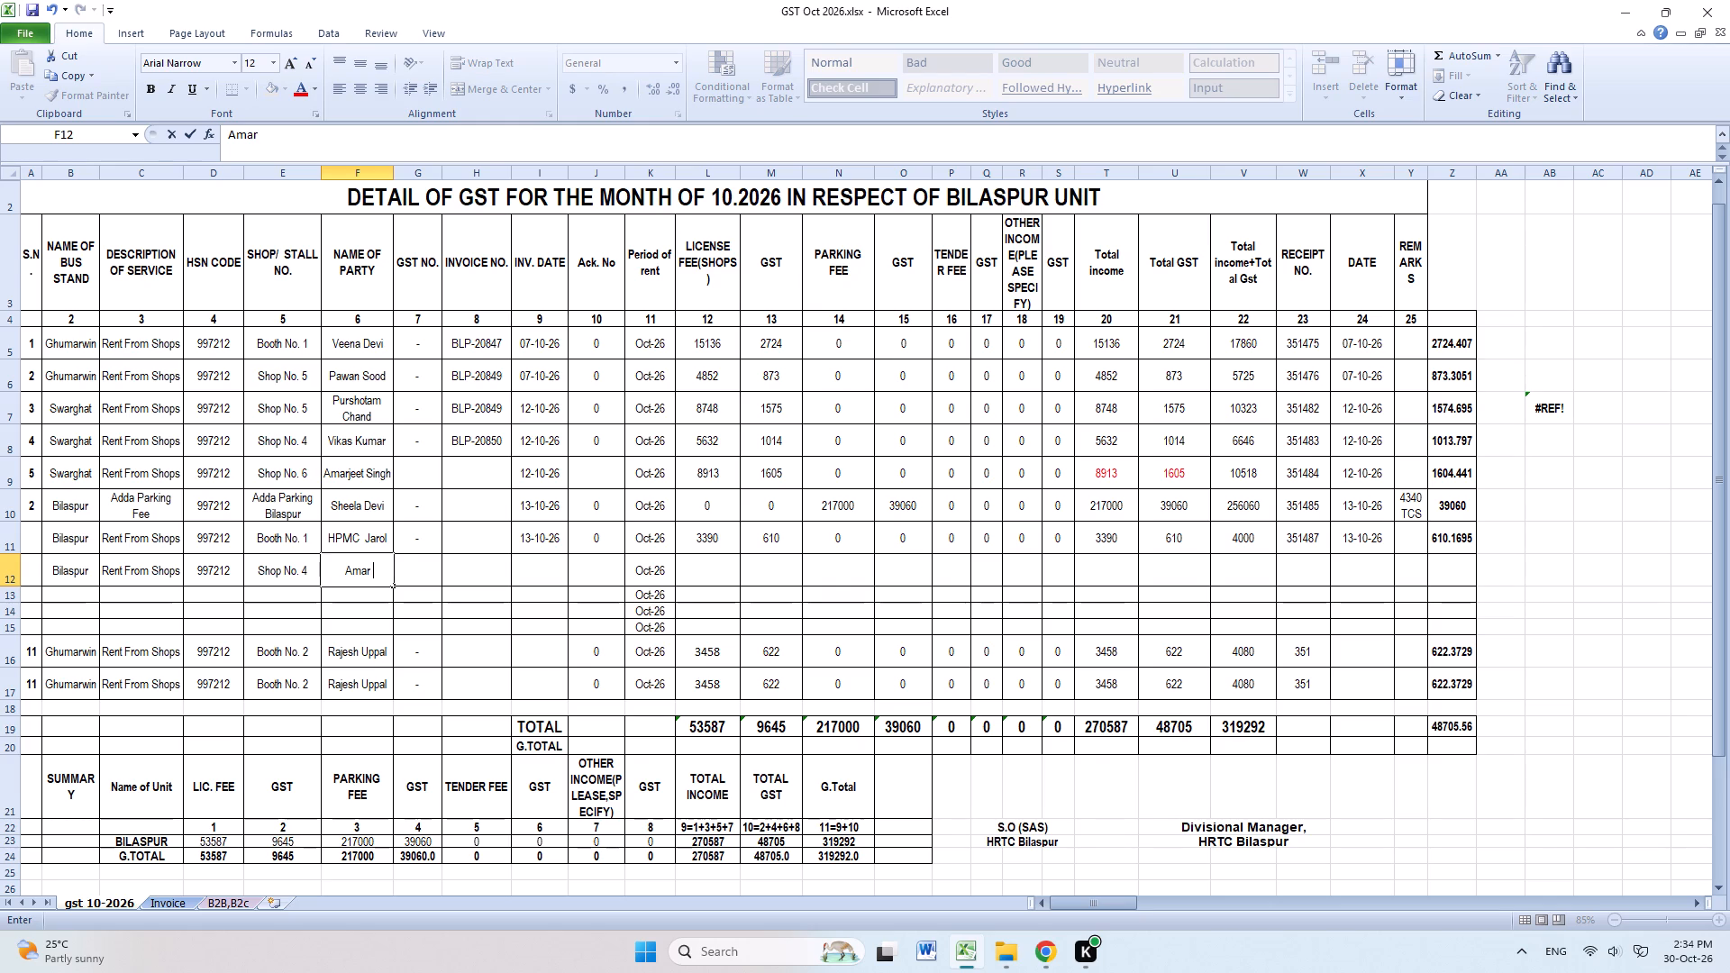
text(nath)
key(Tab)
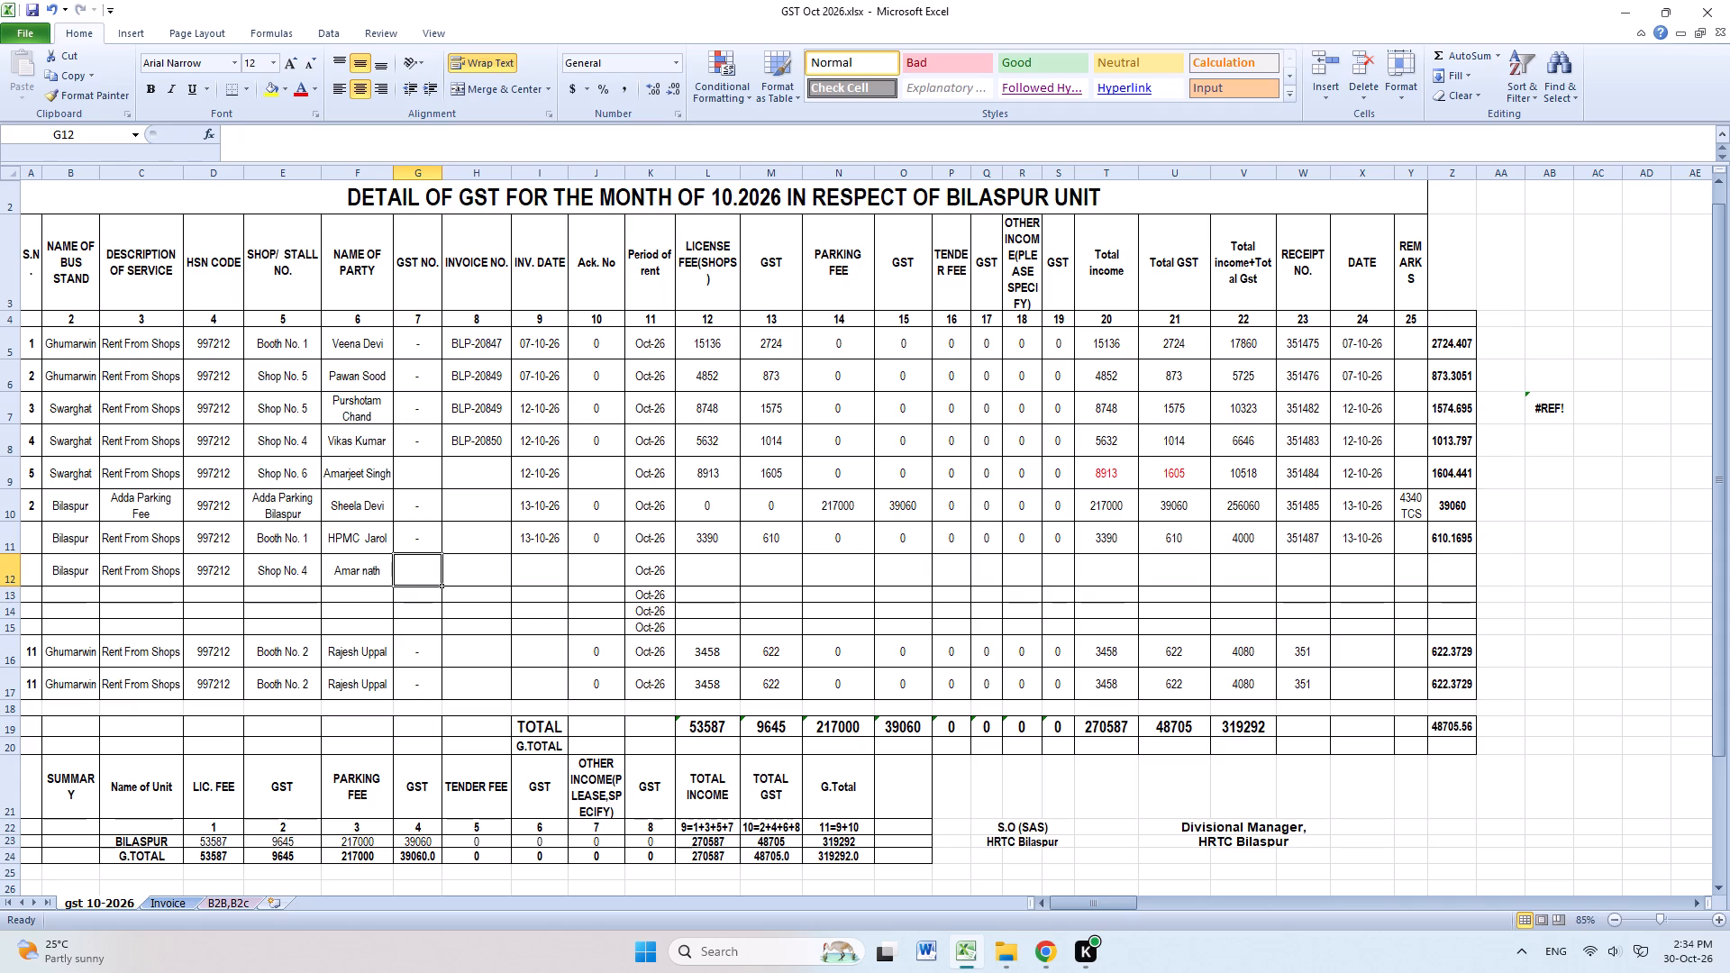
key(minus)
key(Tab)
Enter invoice date 14-10-26 and Ack. No 0 in row 12, leaving the invoice number blank.
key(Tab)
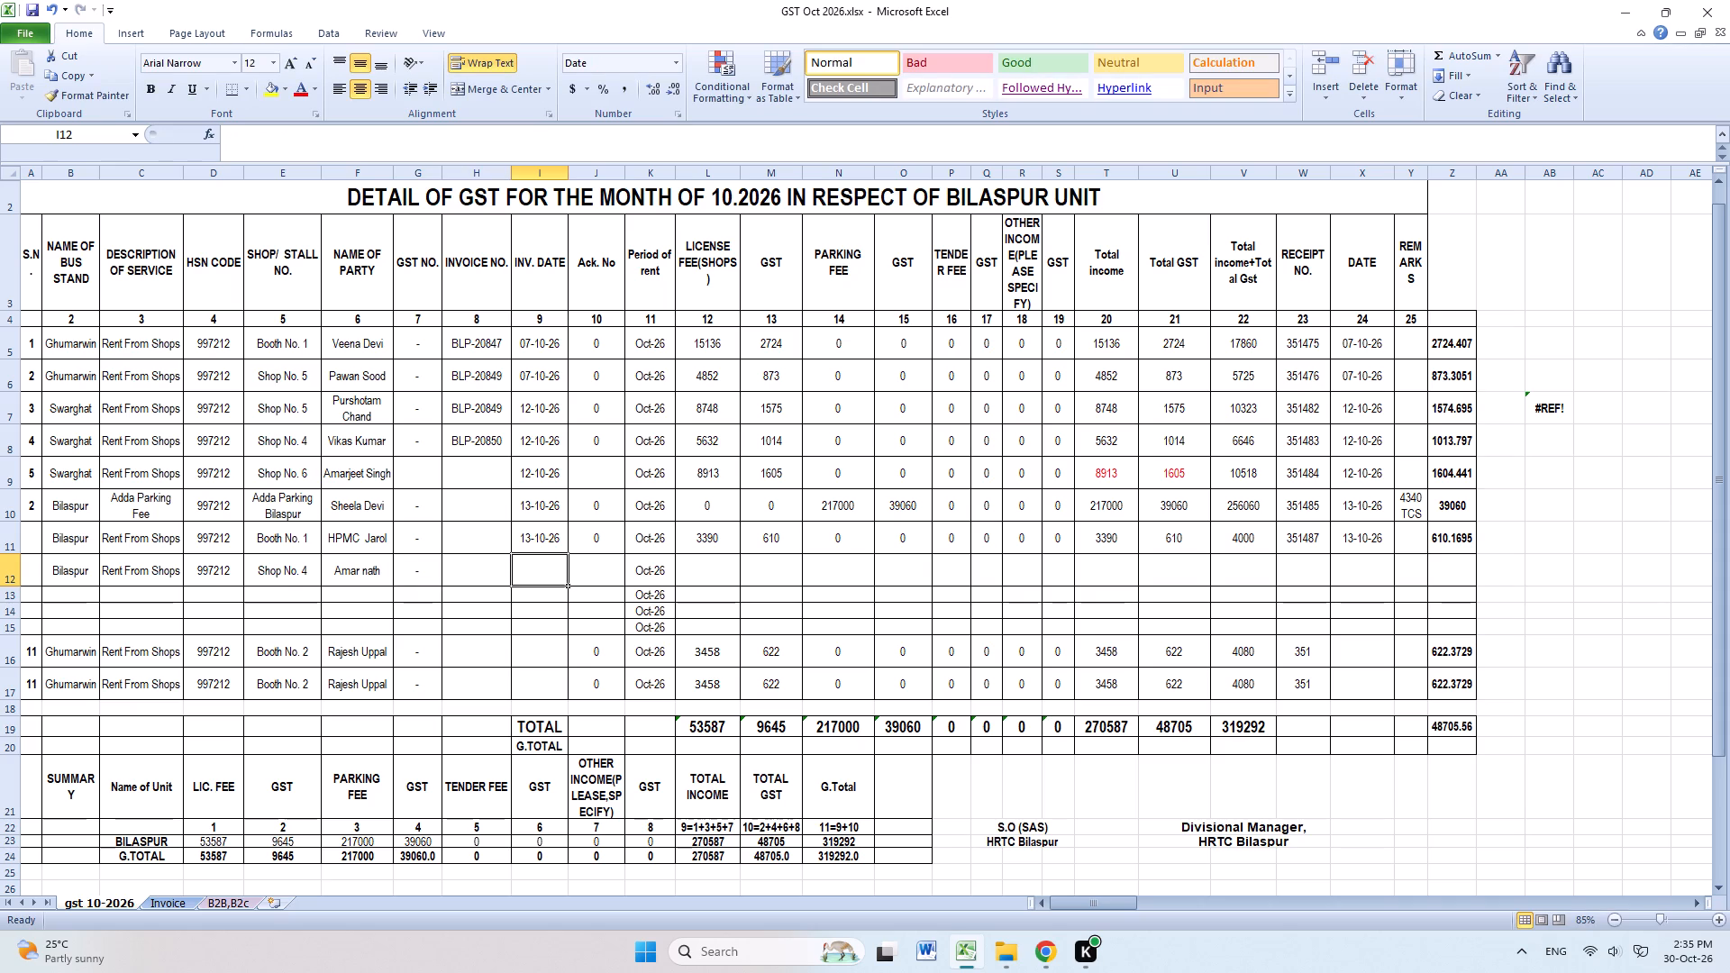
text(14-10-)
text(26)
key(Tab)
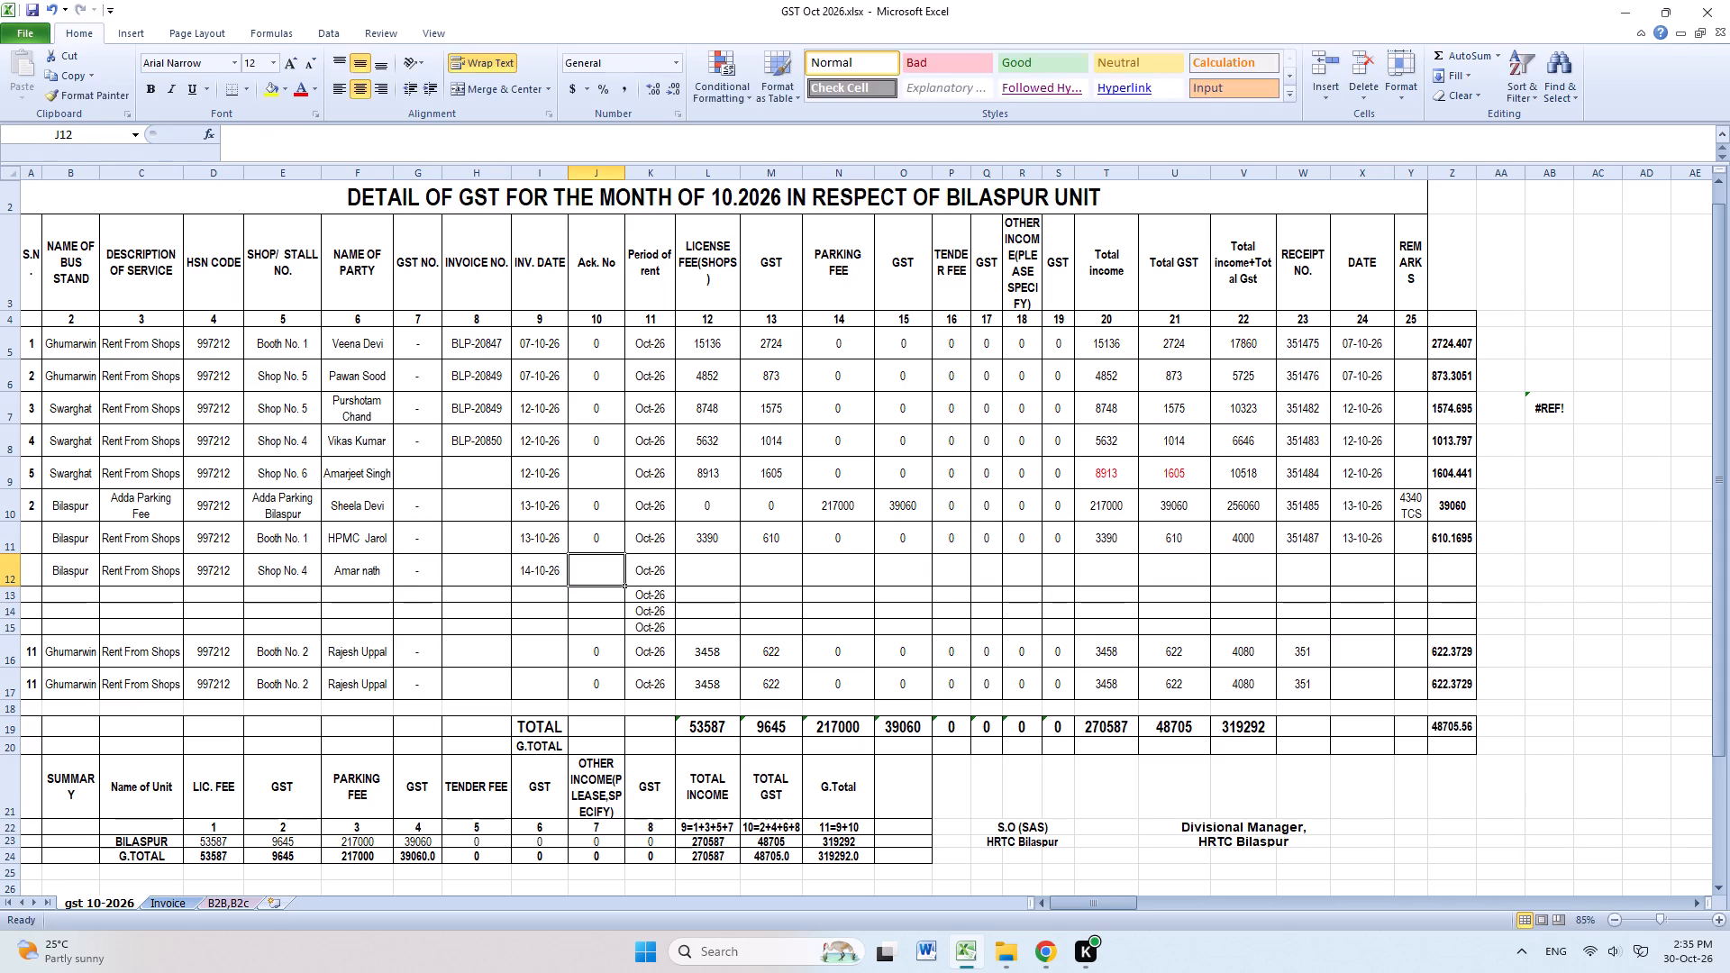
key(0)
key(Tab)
Enter a license fee of 27010 and GST of 4862 in row 12 for Shop No. 4.
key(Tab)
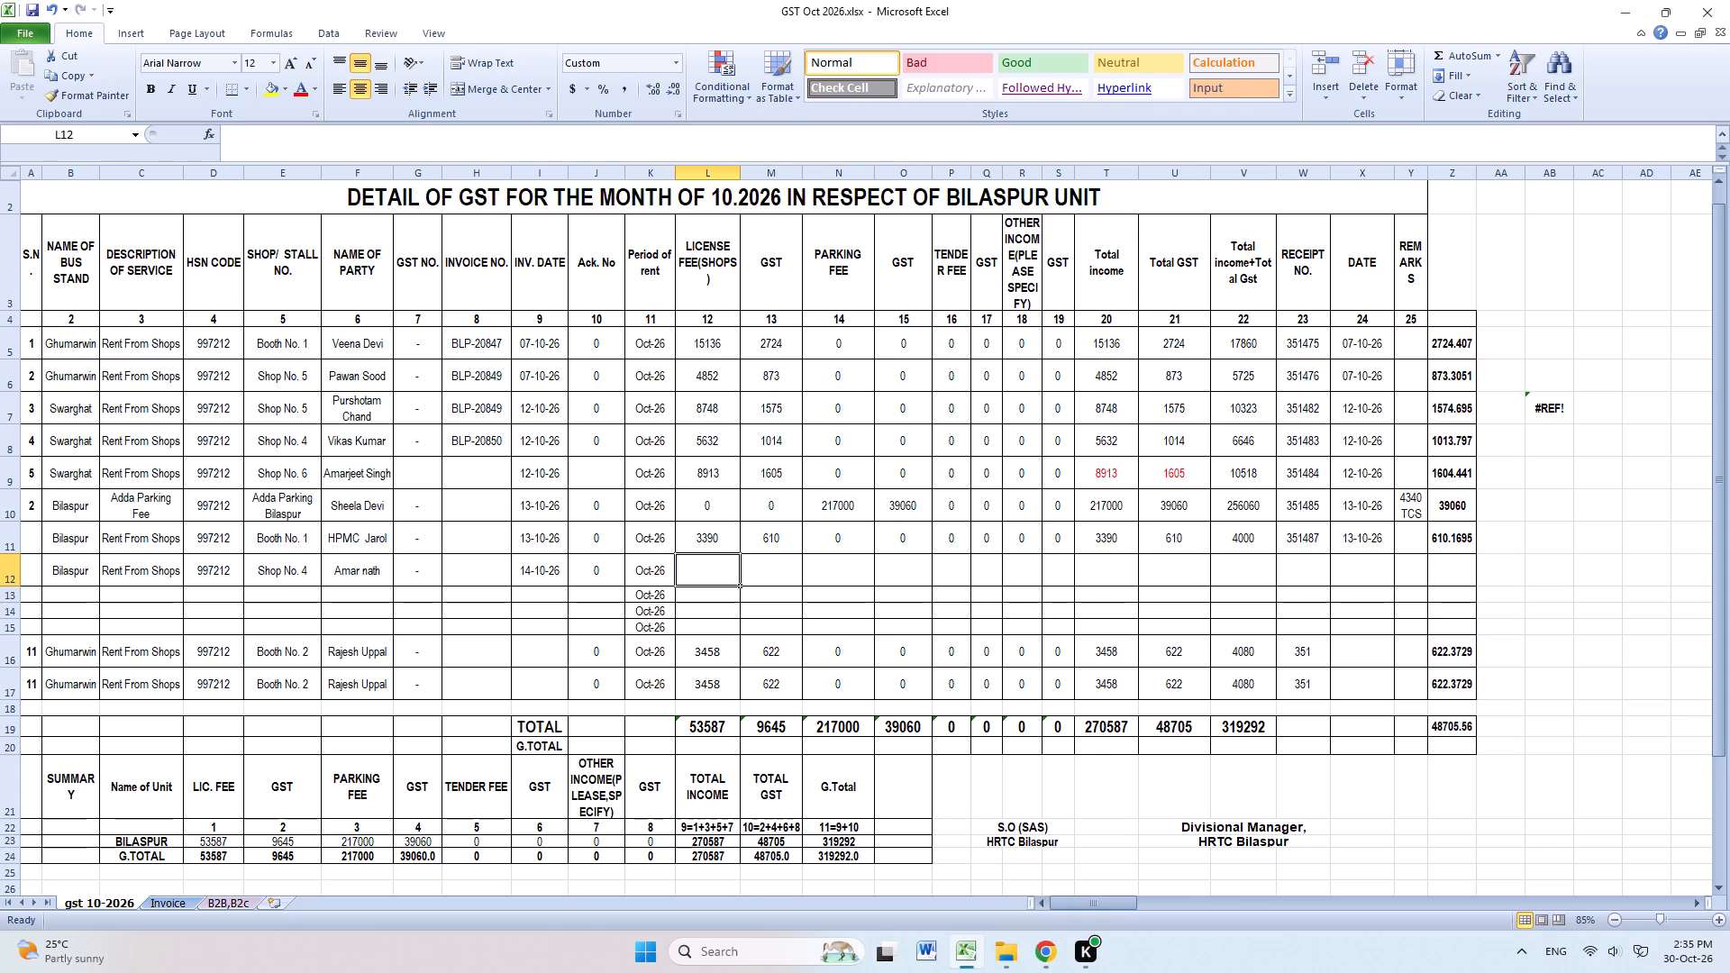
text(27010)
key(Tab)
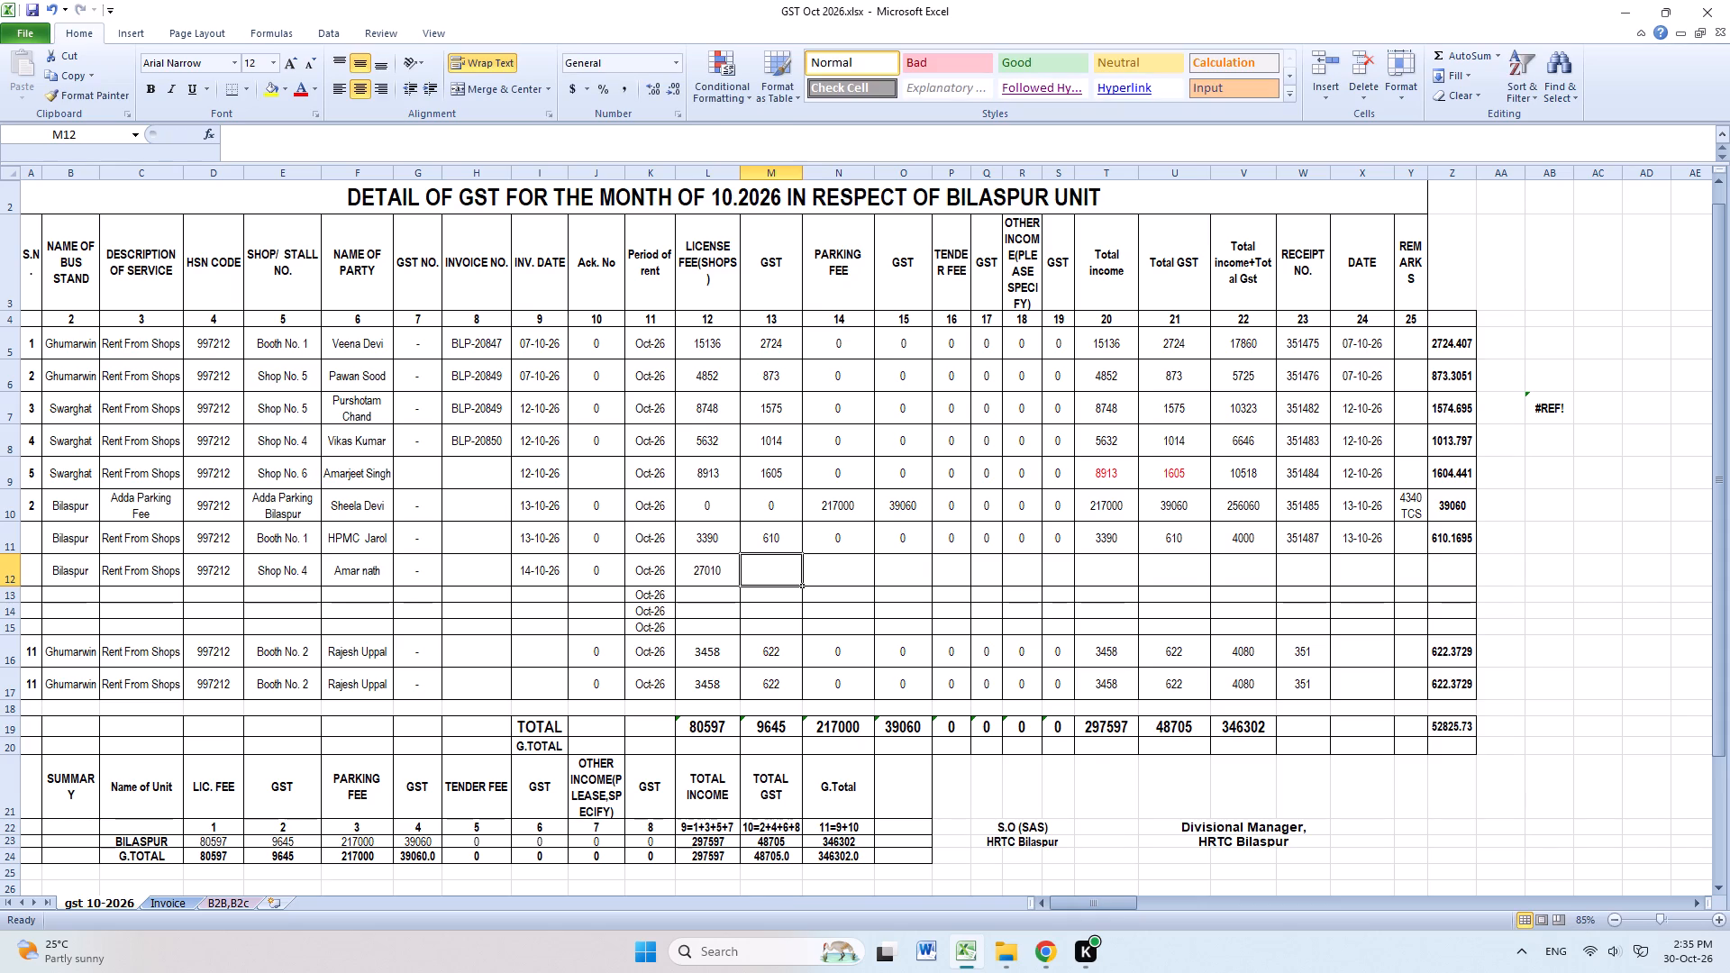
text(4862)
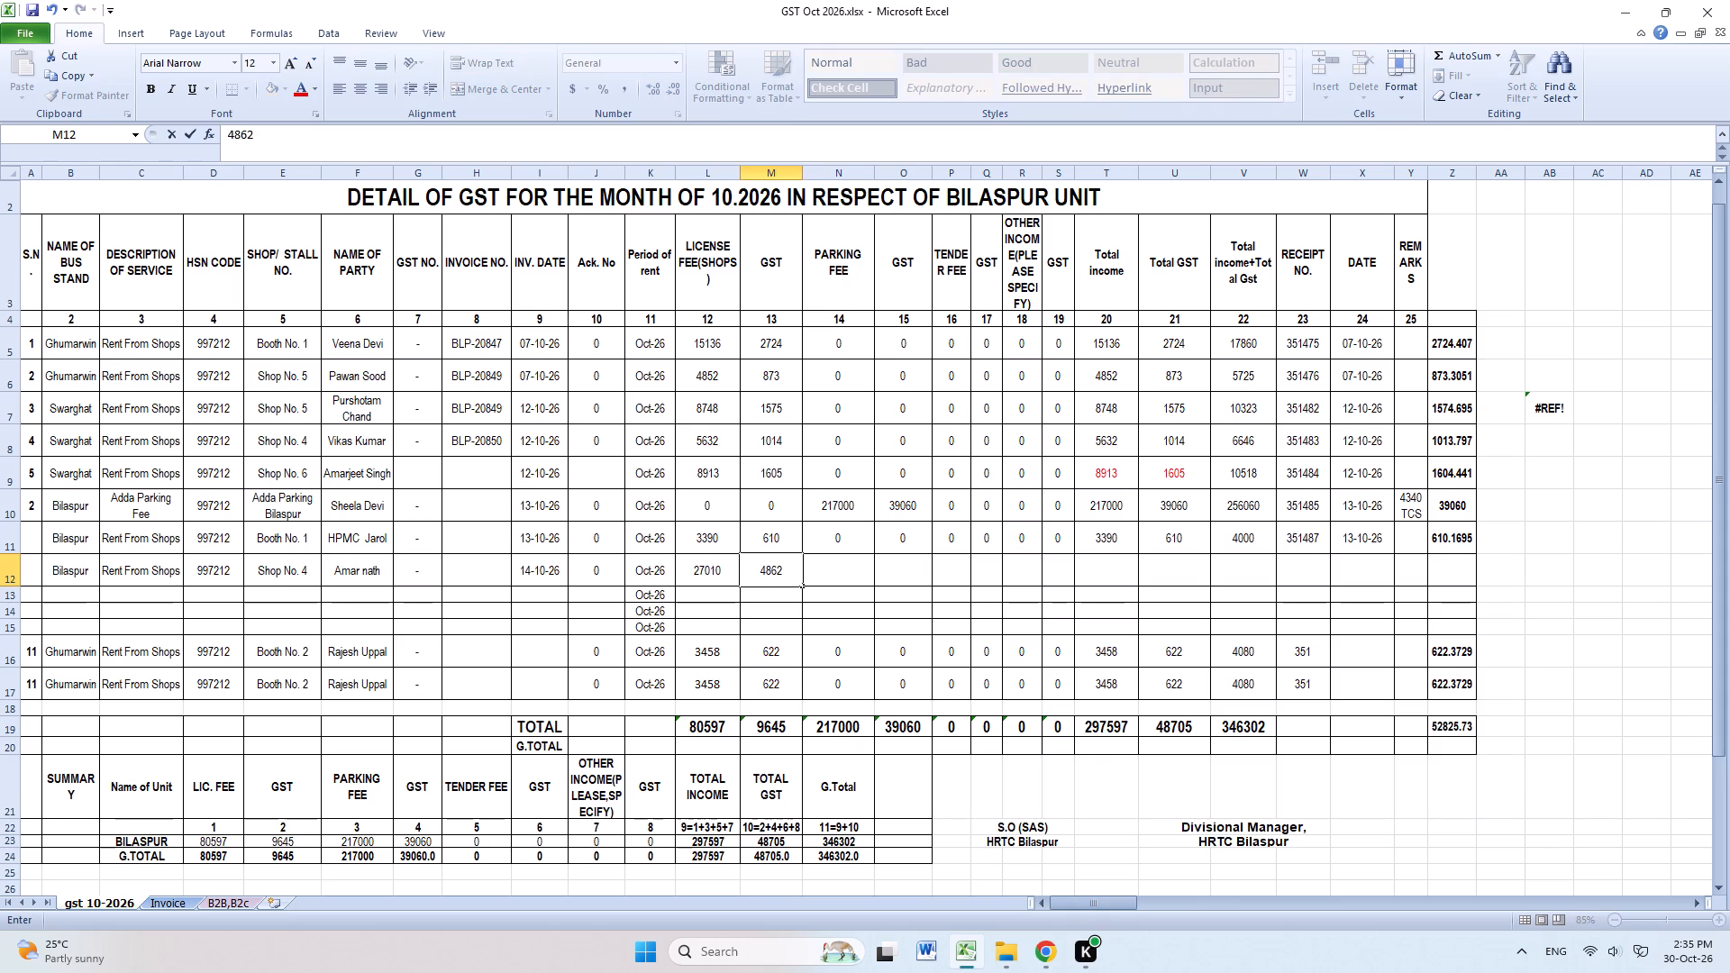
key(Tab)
Enter 0 for parking fee, tender fee, other income and each of their GST columns in row 12.
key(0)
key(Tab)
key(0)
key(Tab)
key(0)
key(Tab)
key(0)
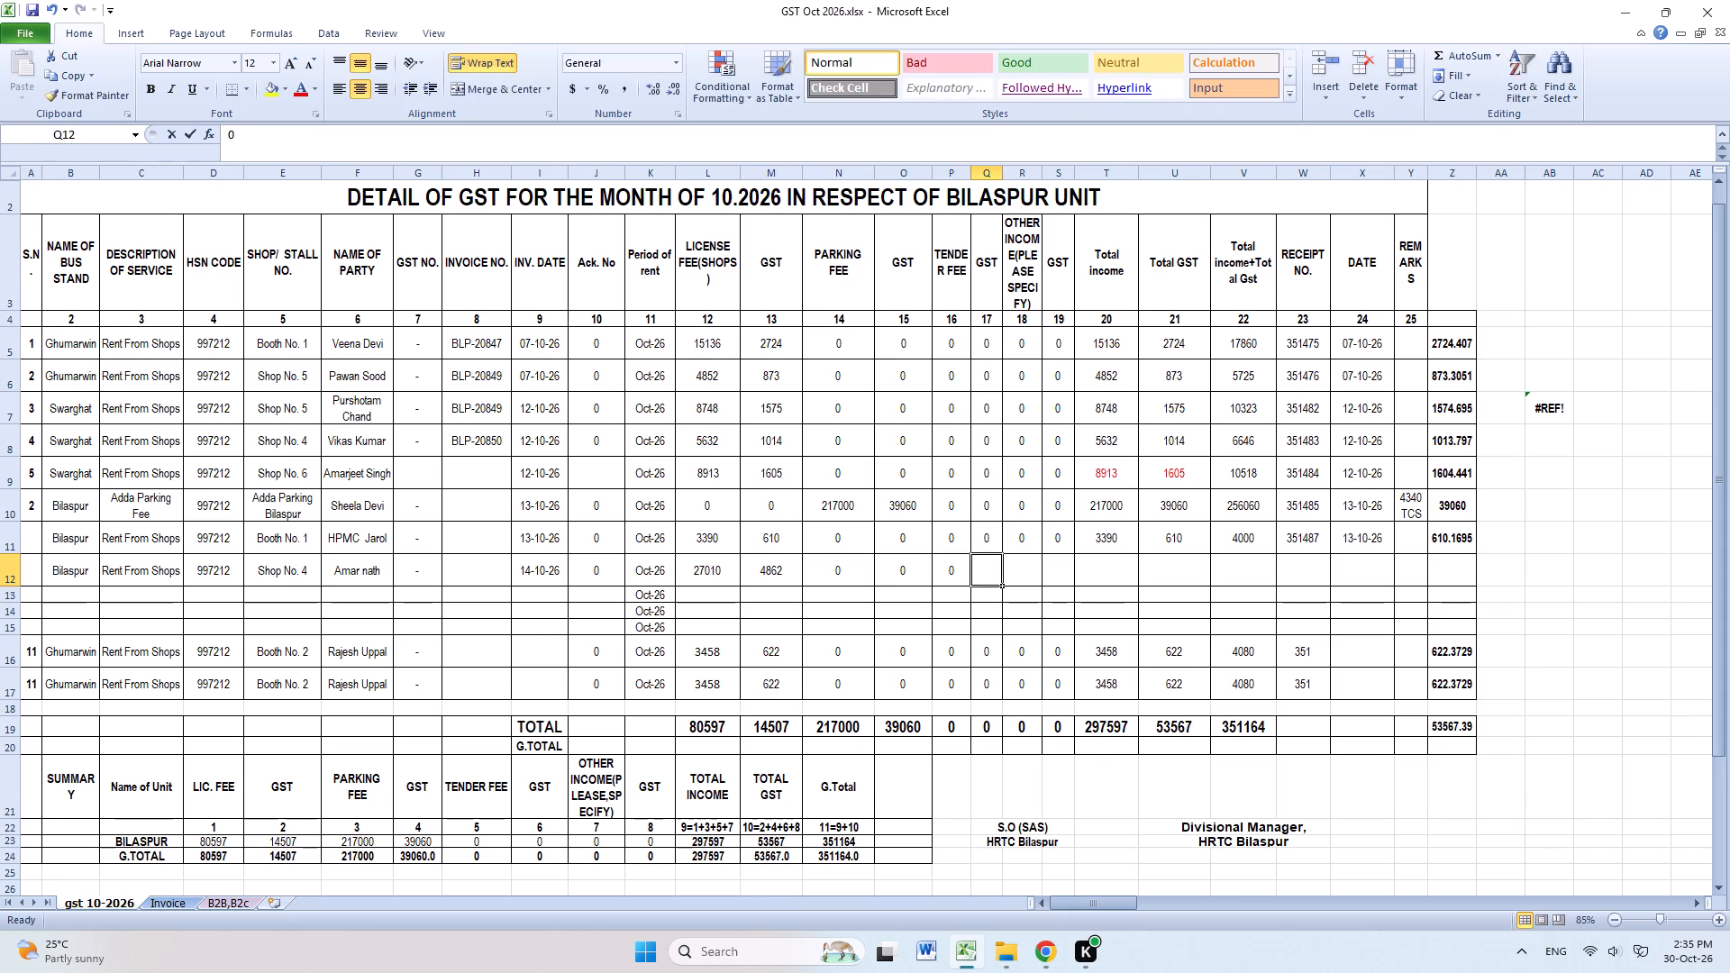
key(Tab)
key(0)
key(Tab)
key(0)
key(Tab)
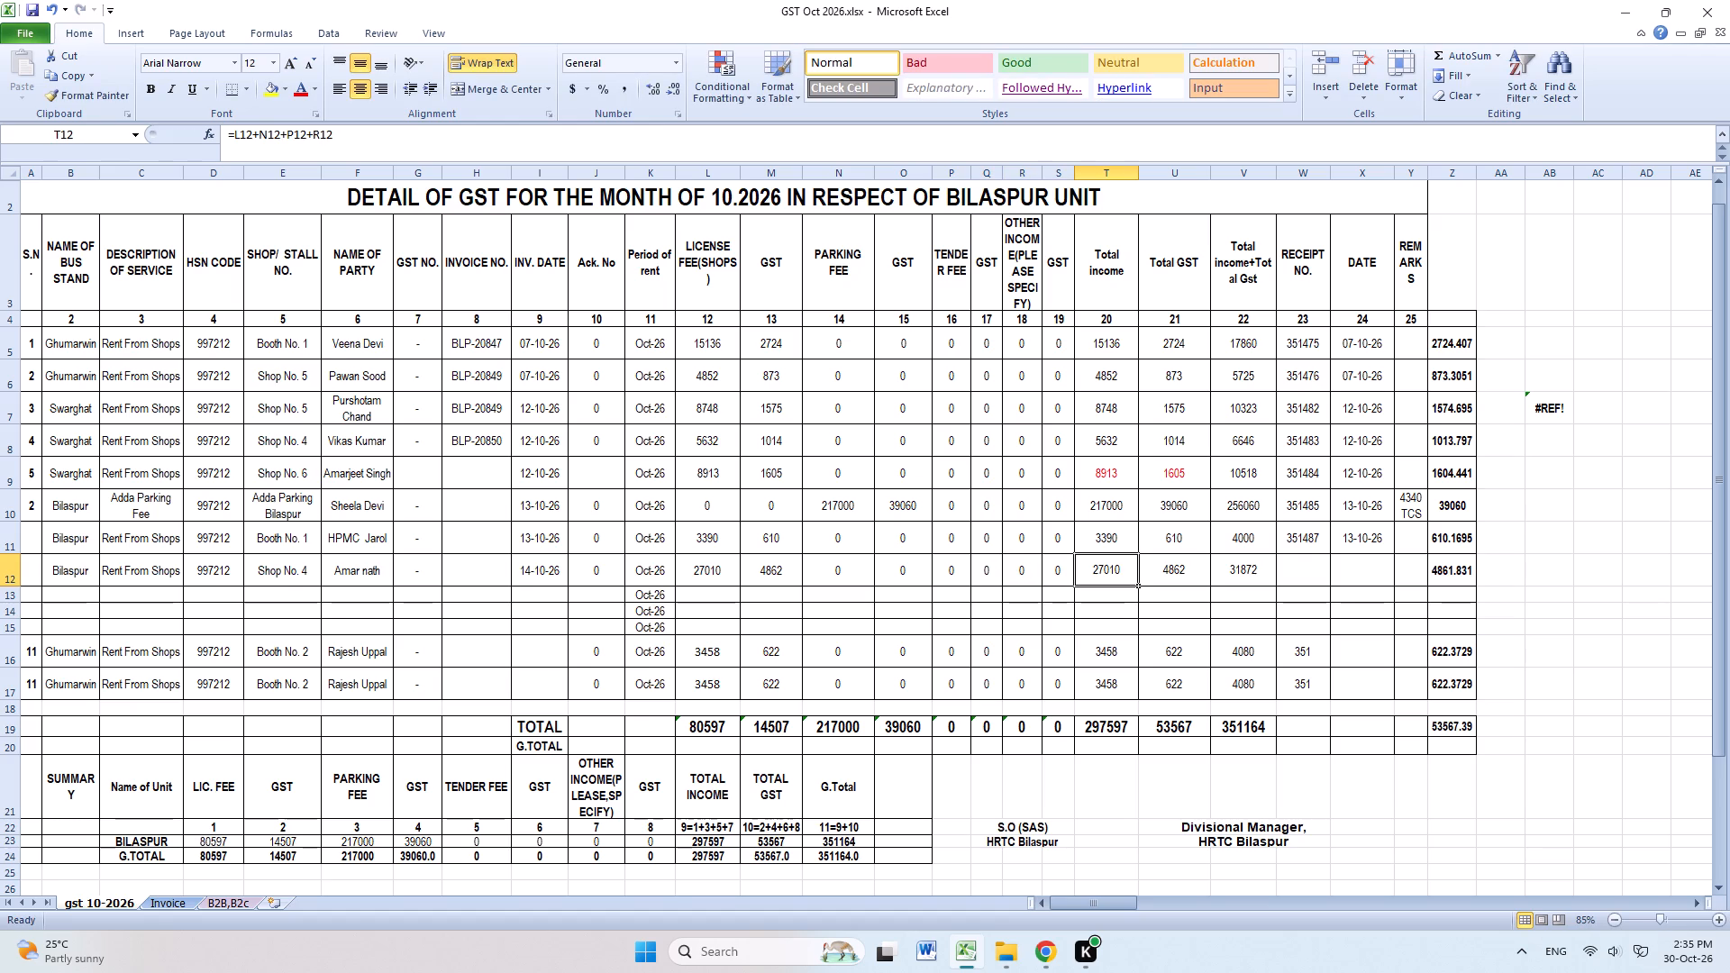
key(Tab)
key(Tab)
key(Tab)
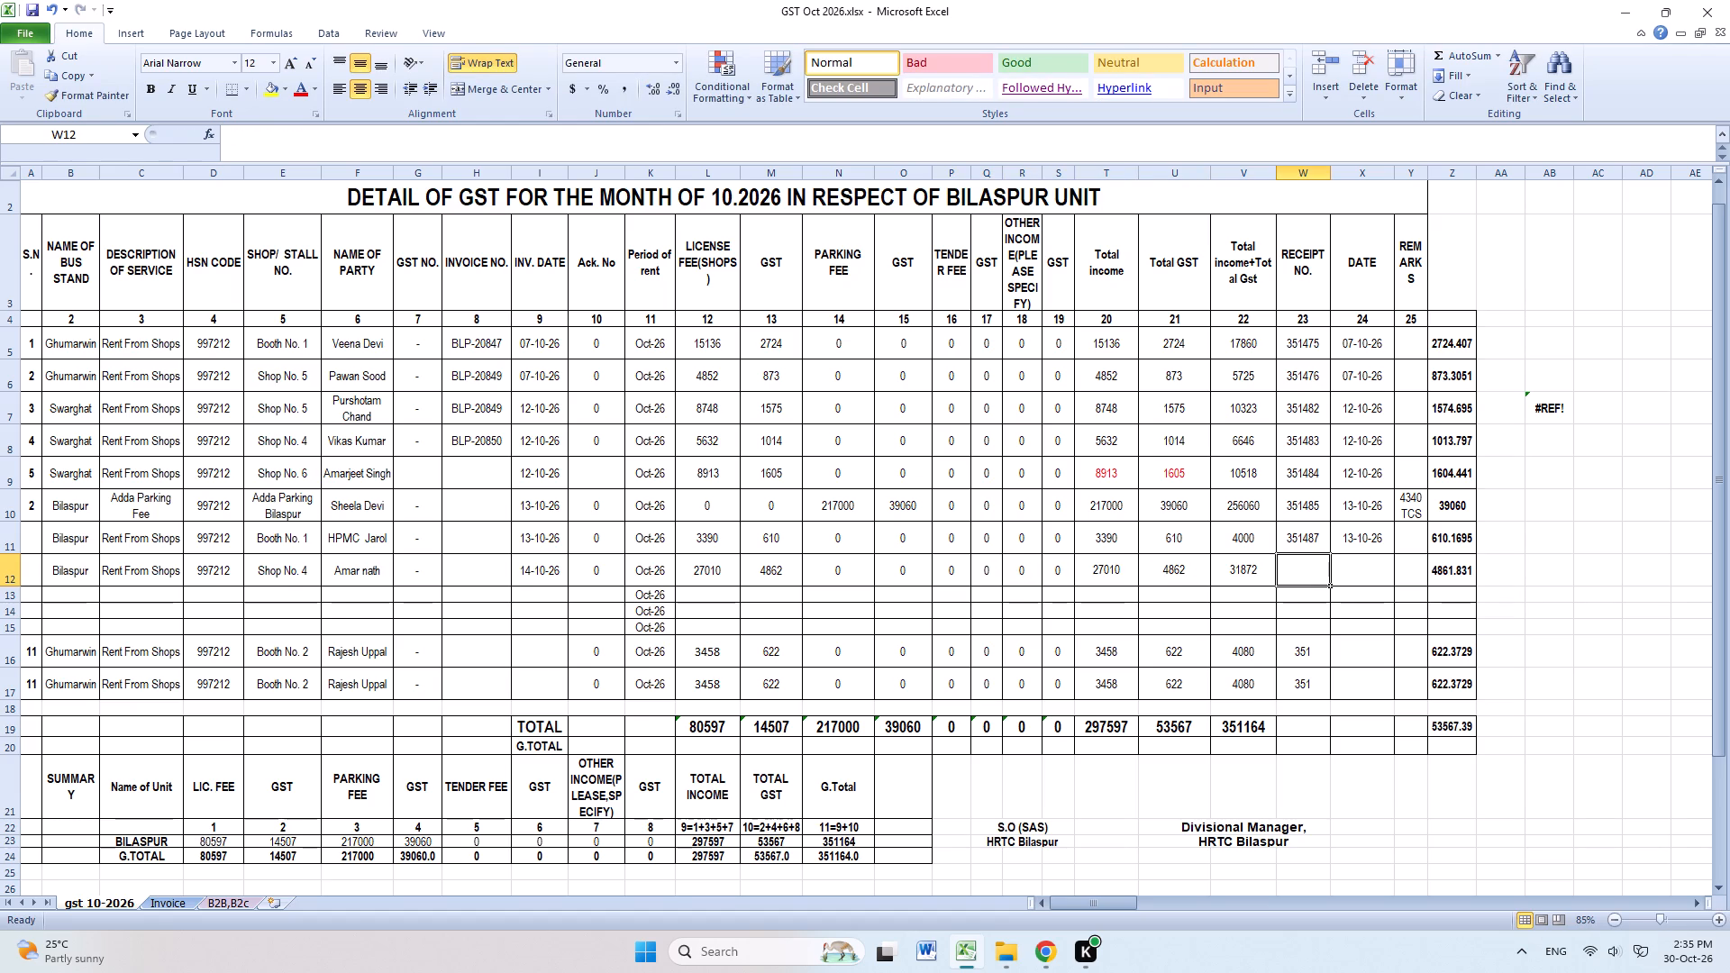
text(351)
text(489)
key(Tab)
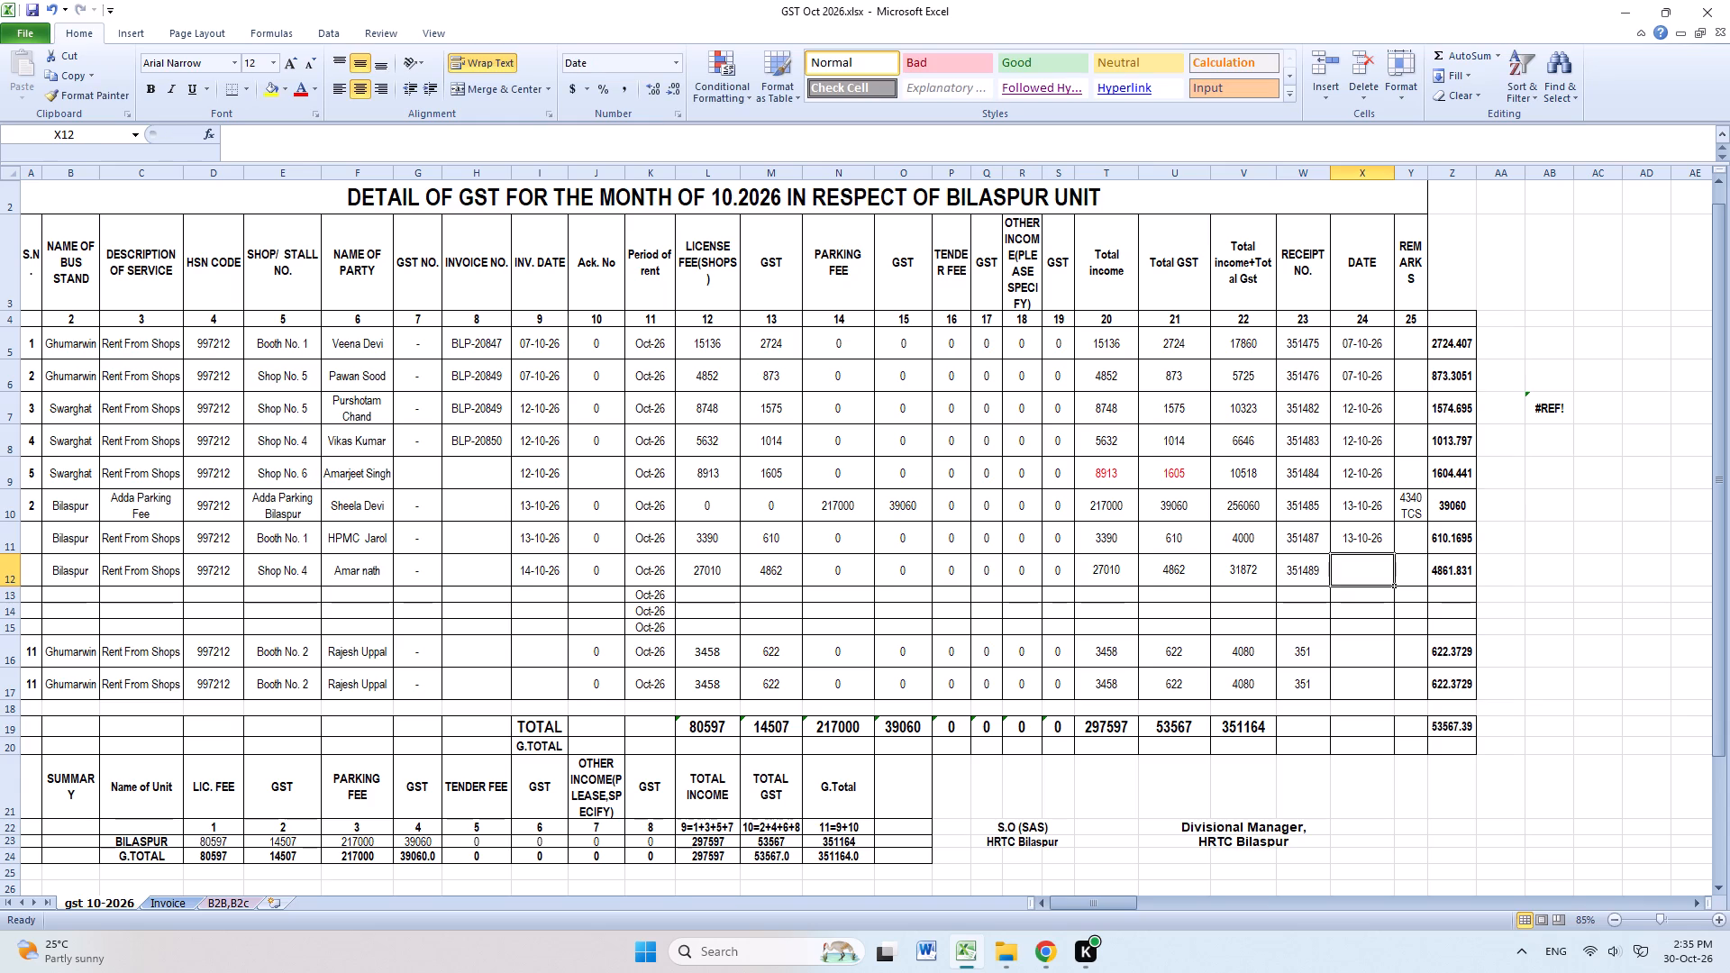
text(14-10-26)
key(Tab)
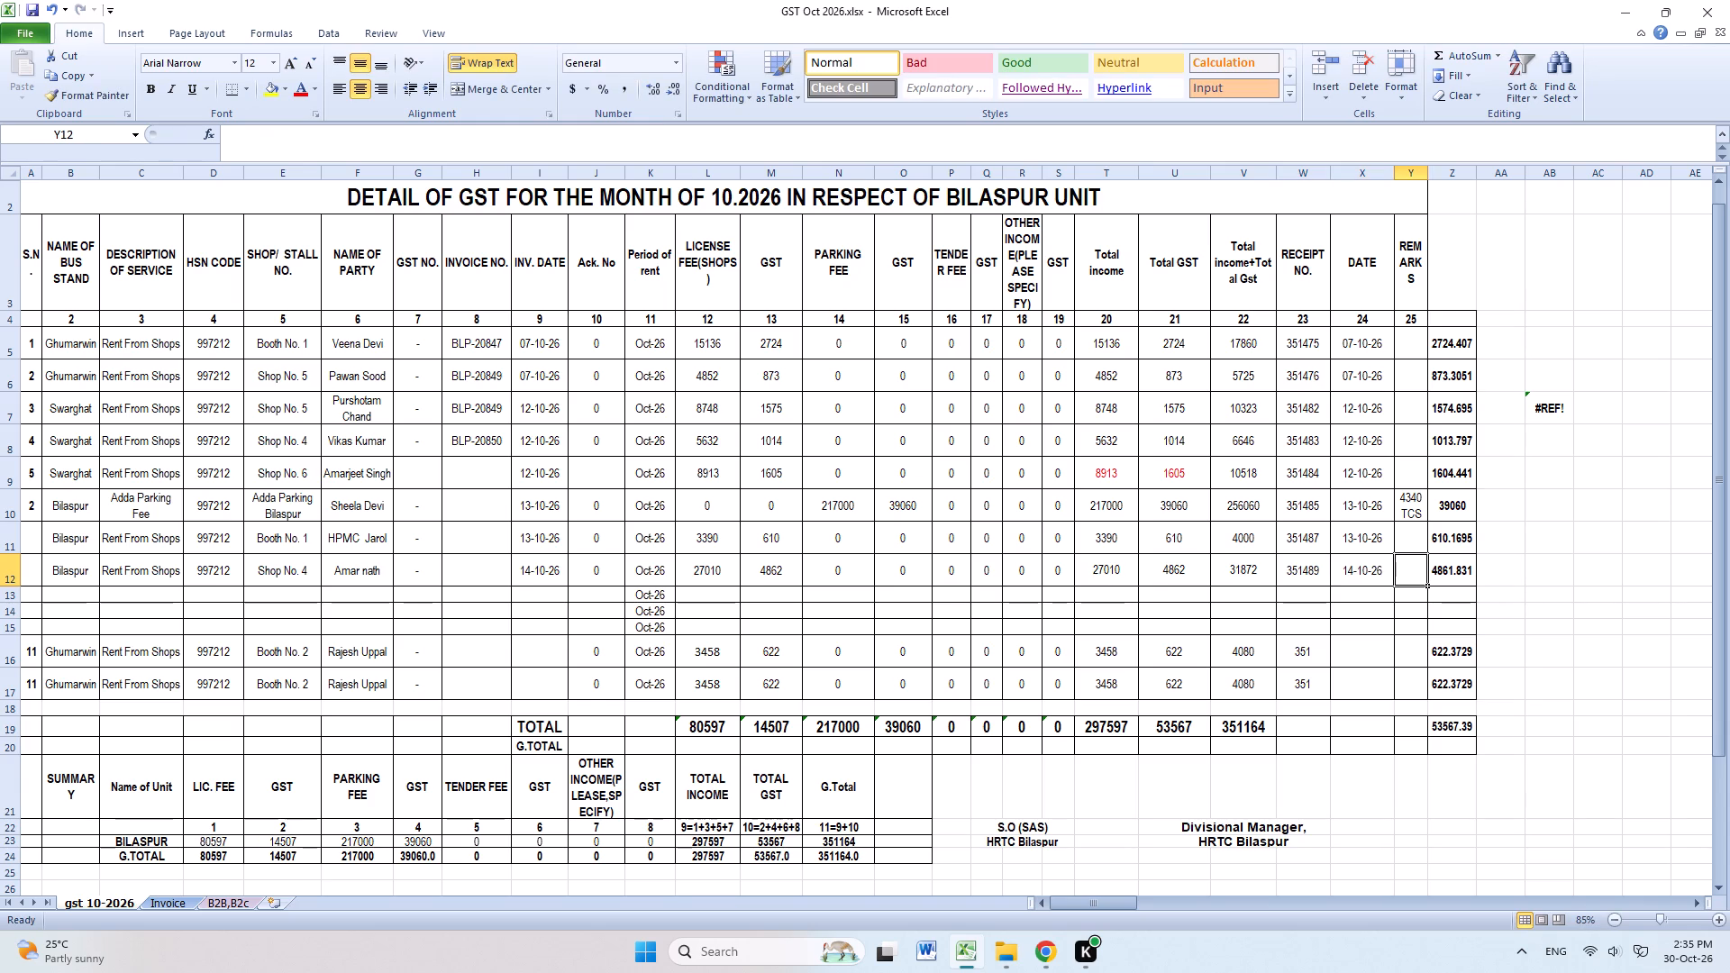
Select the empty bus stand cell in row 13 for the next entry.
click(27, 596)
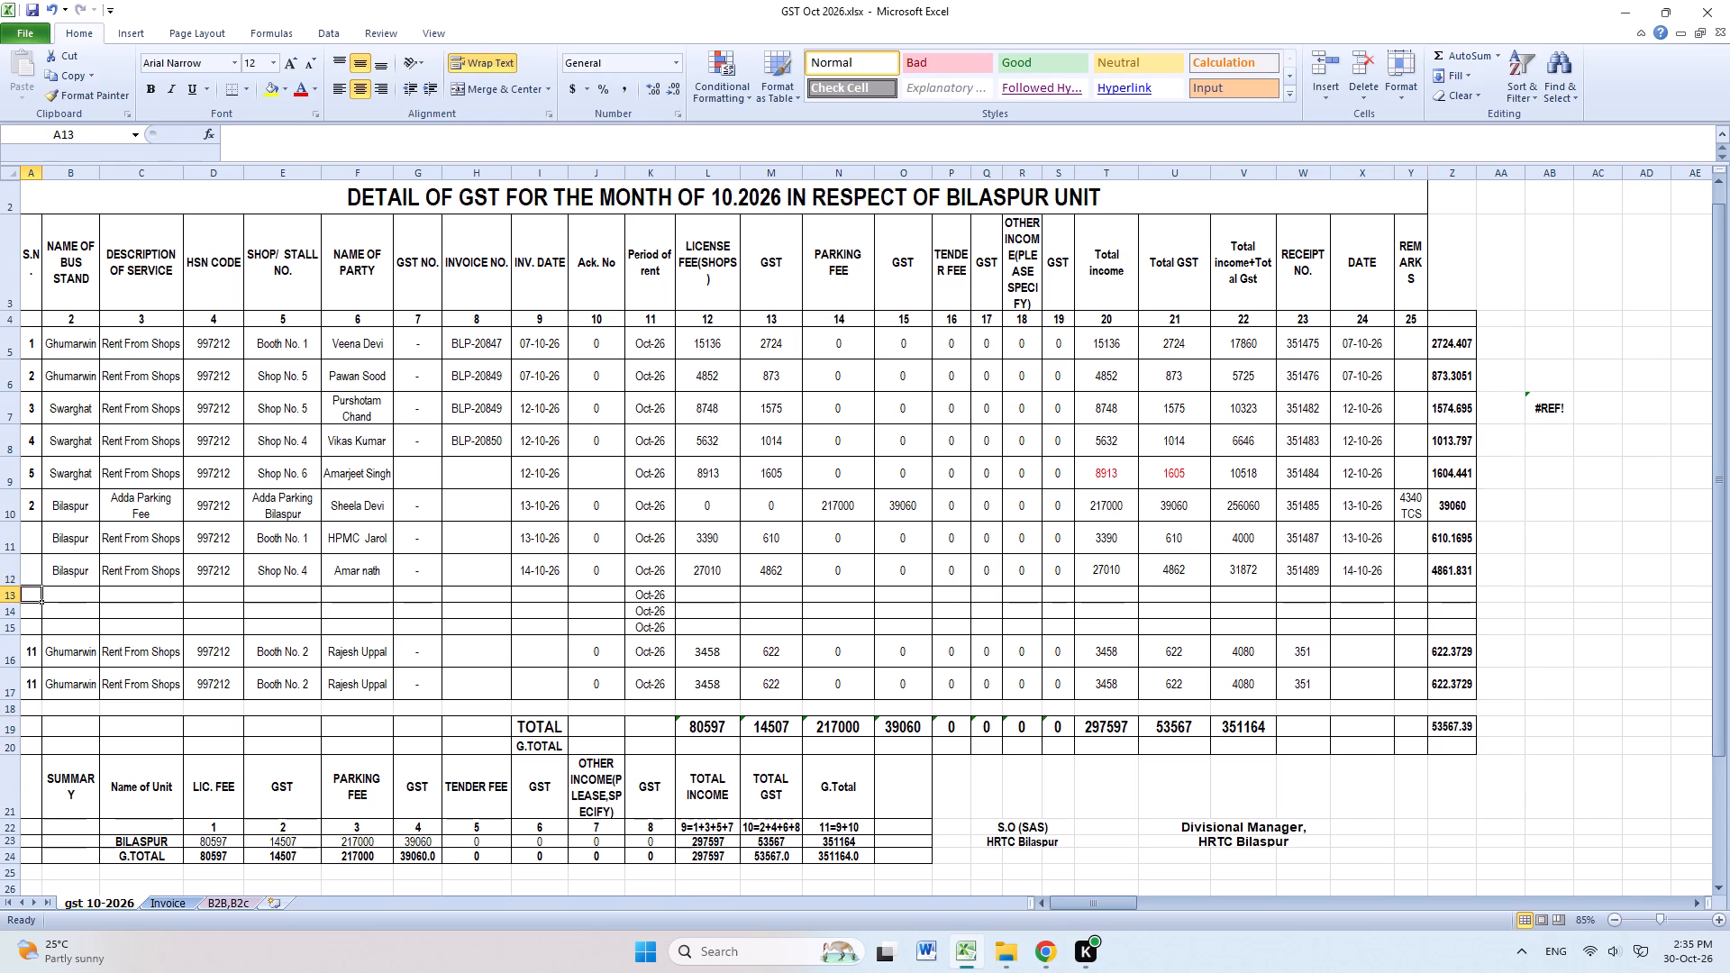
click(51, 594)
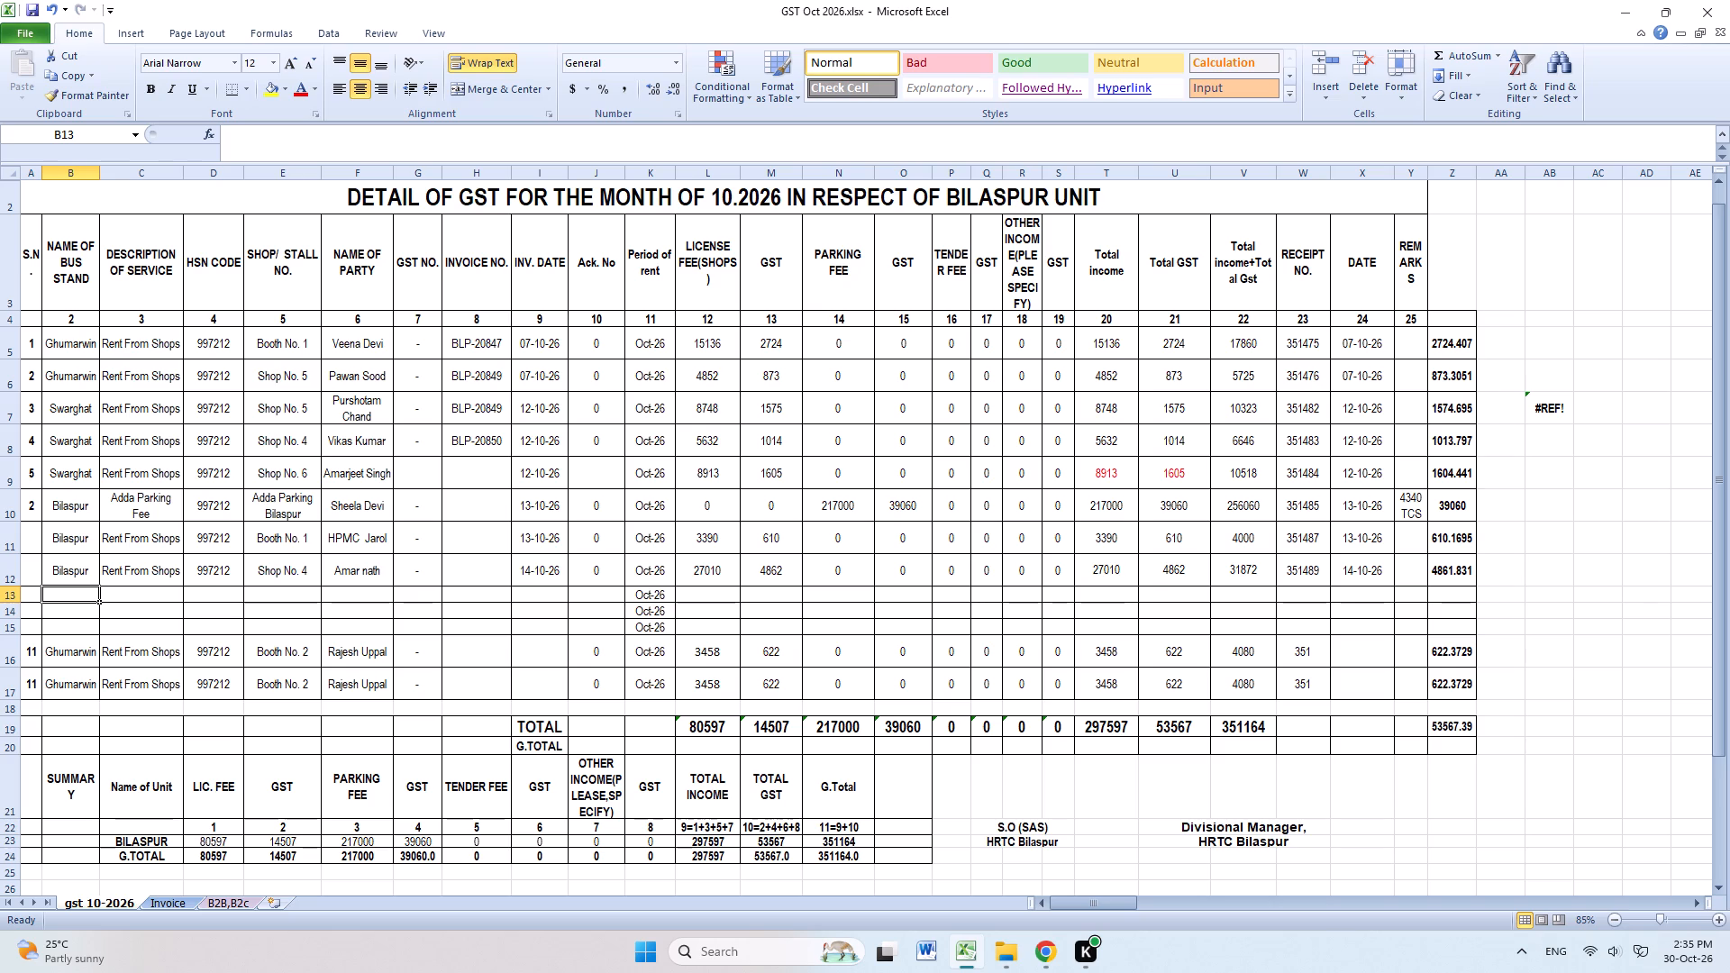
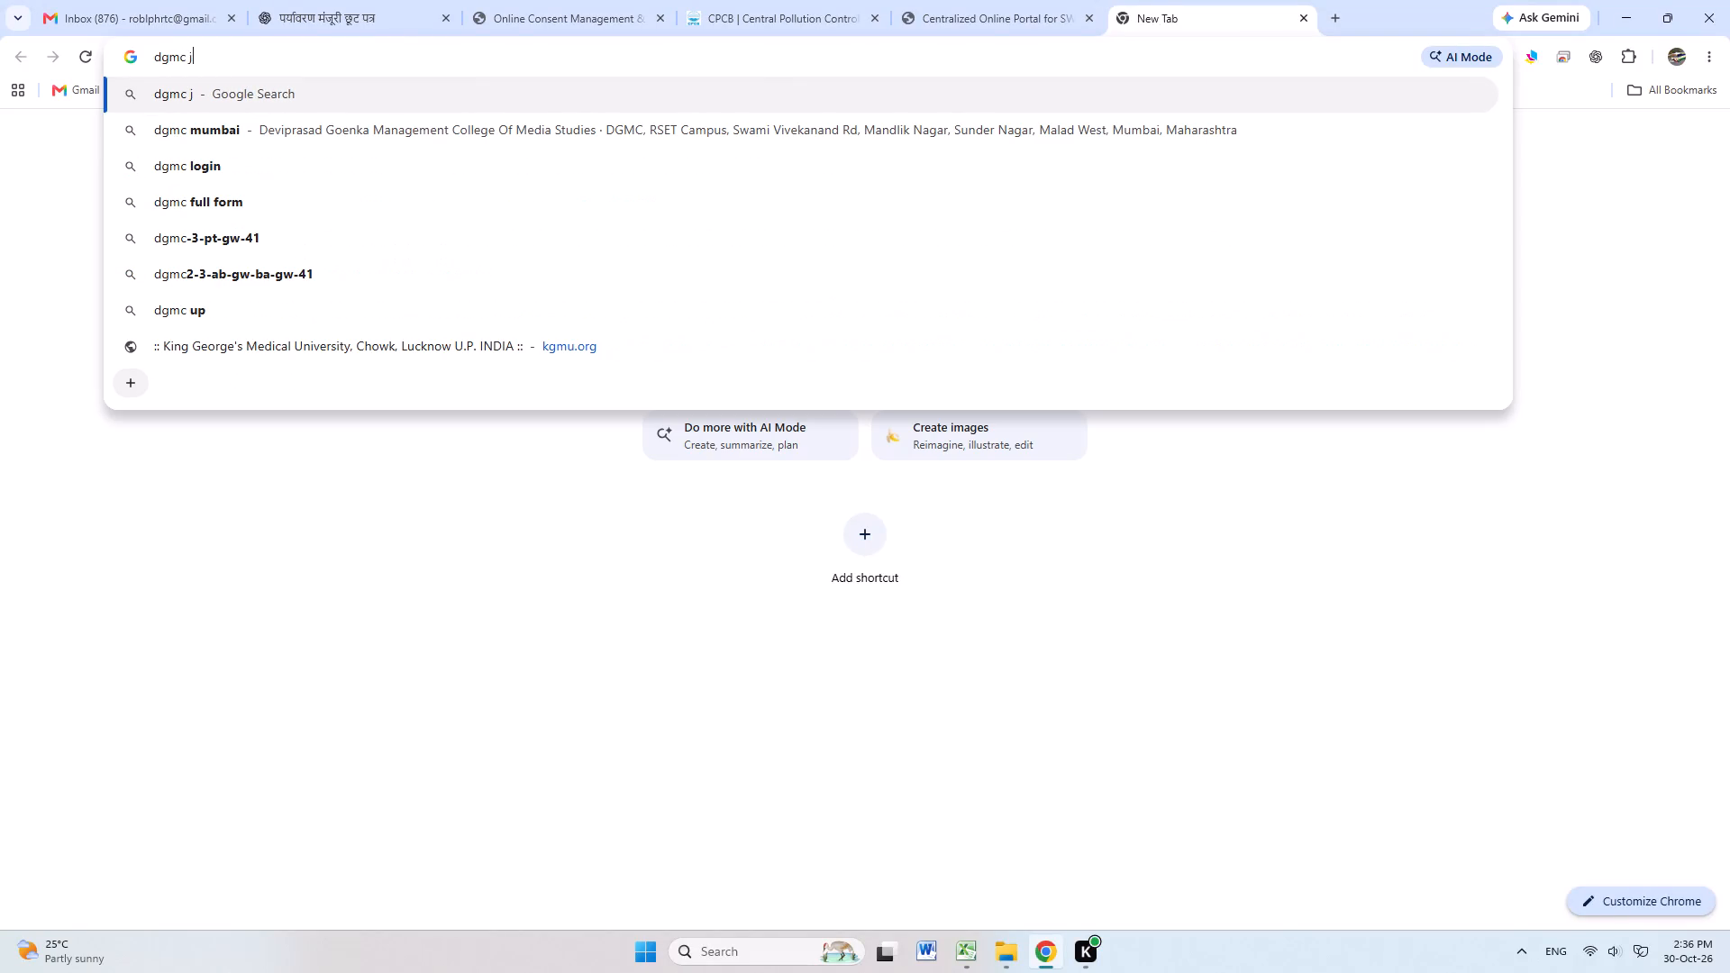
Run a Google search for "dgmc jarol" in a new Chrome tab.
key(Return)
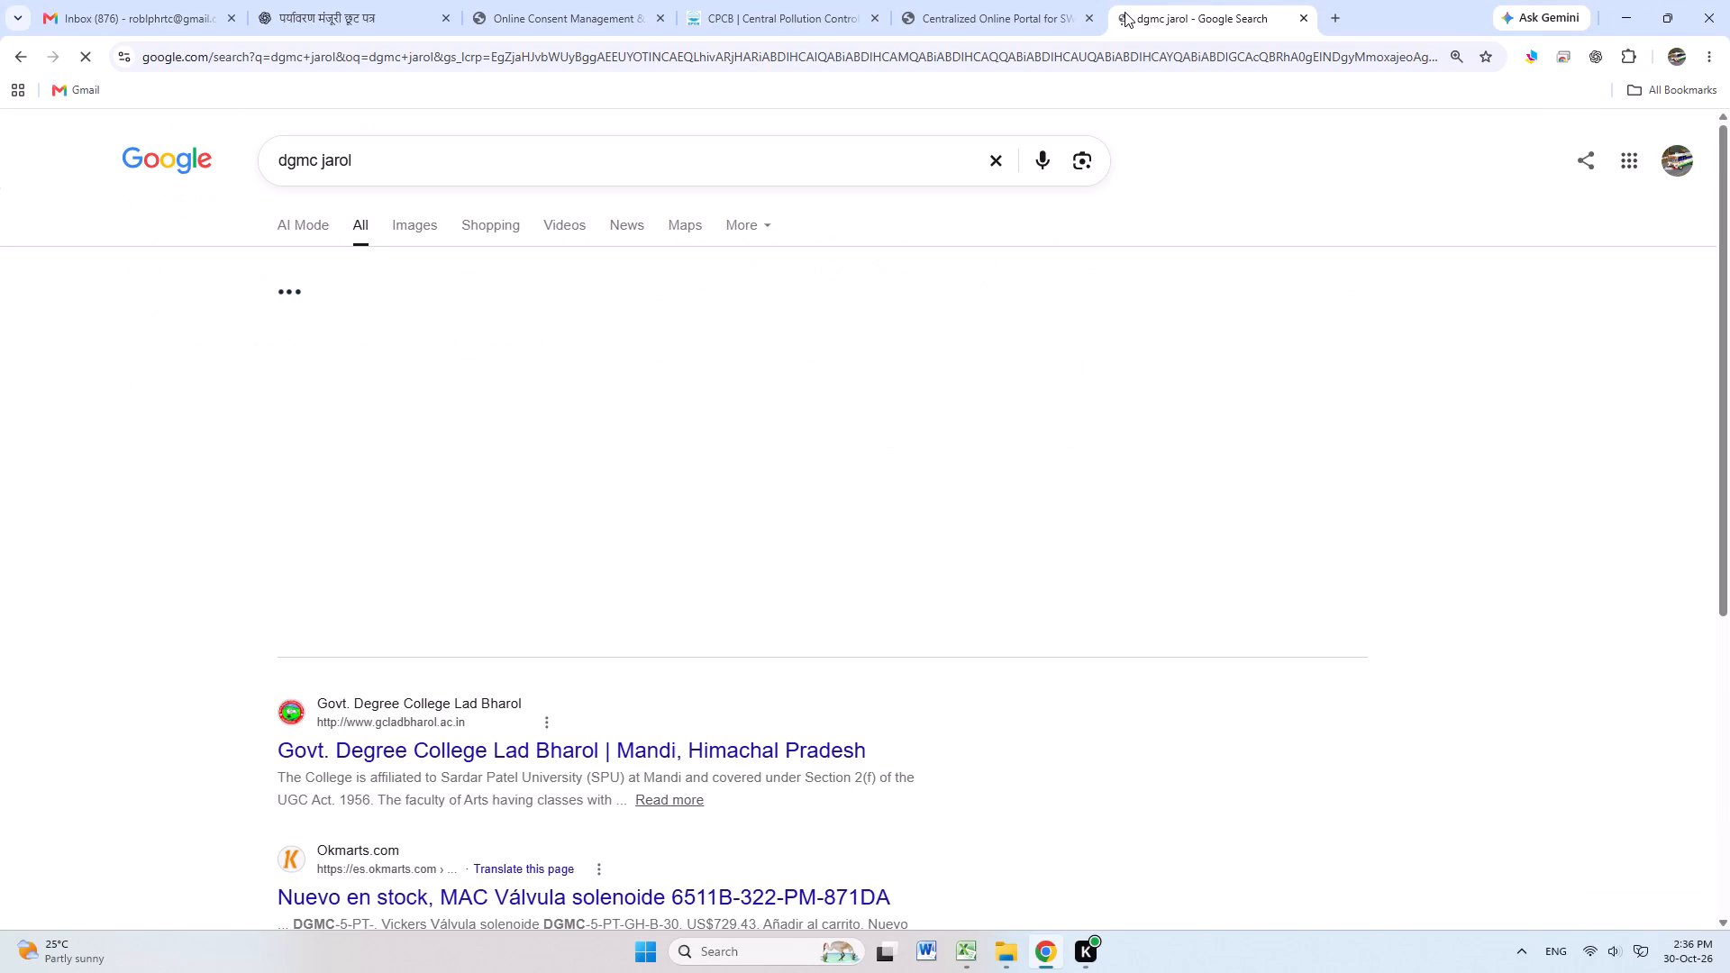